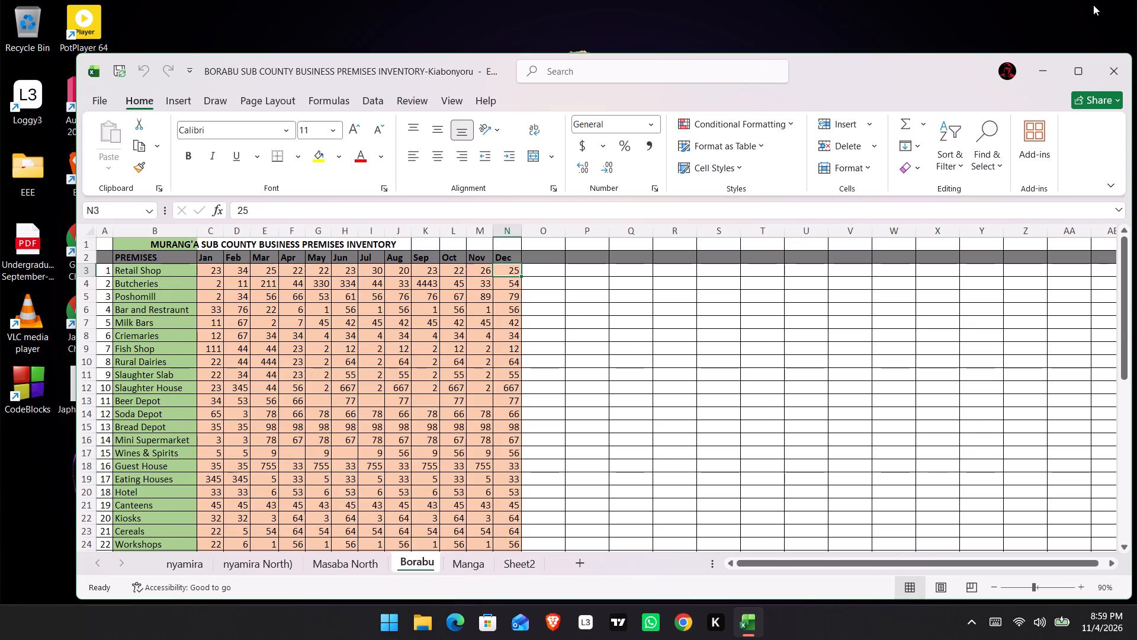
Look over the Borabu sheet of the Kiabonyoru inventory workbook at full window size, and close the workbook.
left_click(1065, 75)
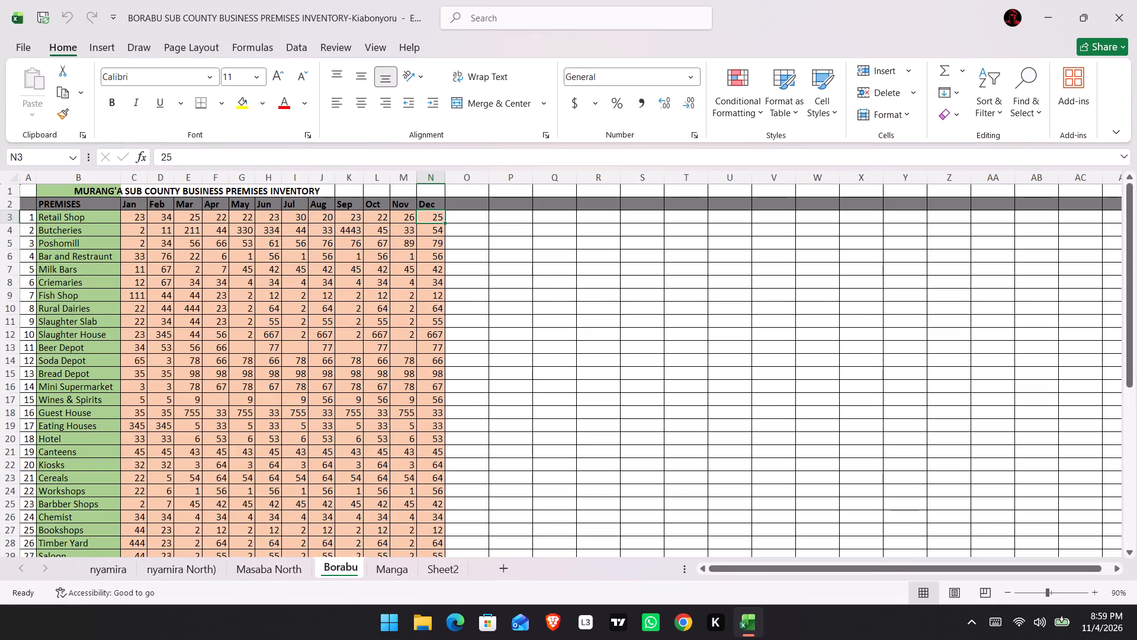
scroll(204, 283, "down", 2)
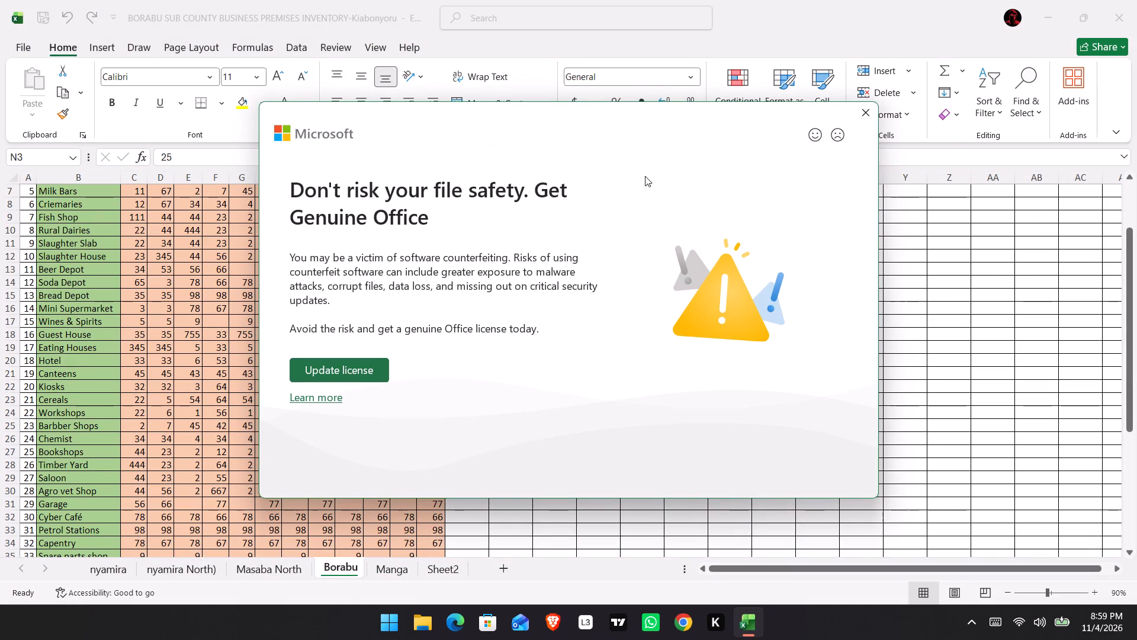
left_click(873, 114)
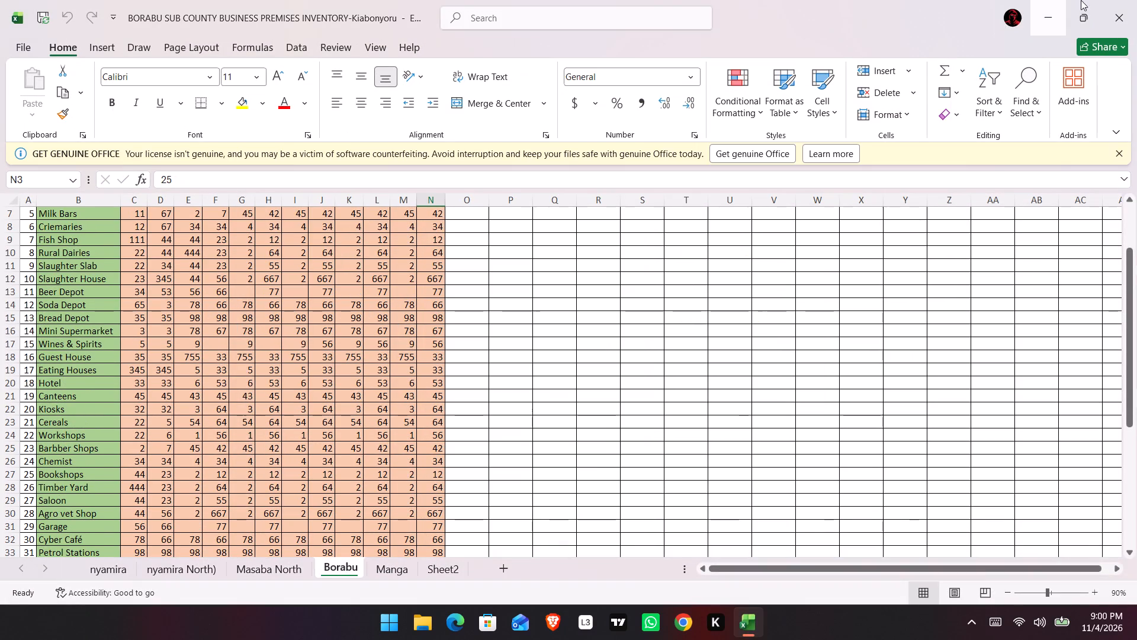
left_click(1136, 2)
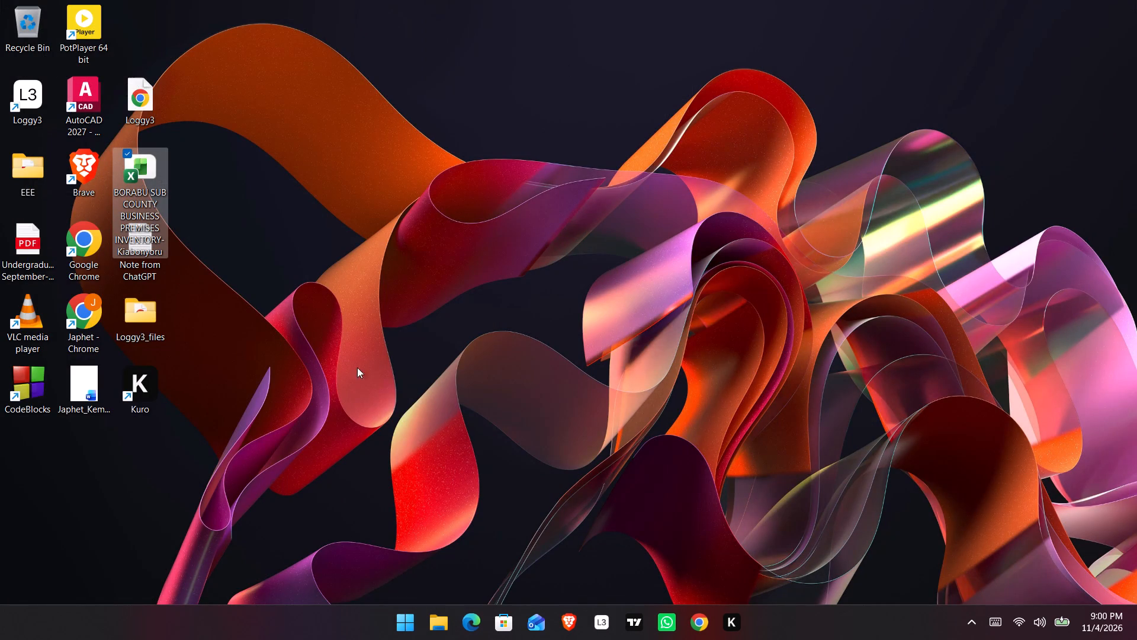
left_click(618, 473)
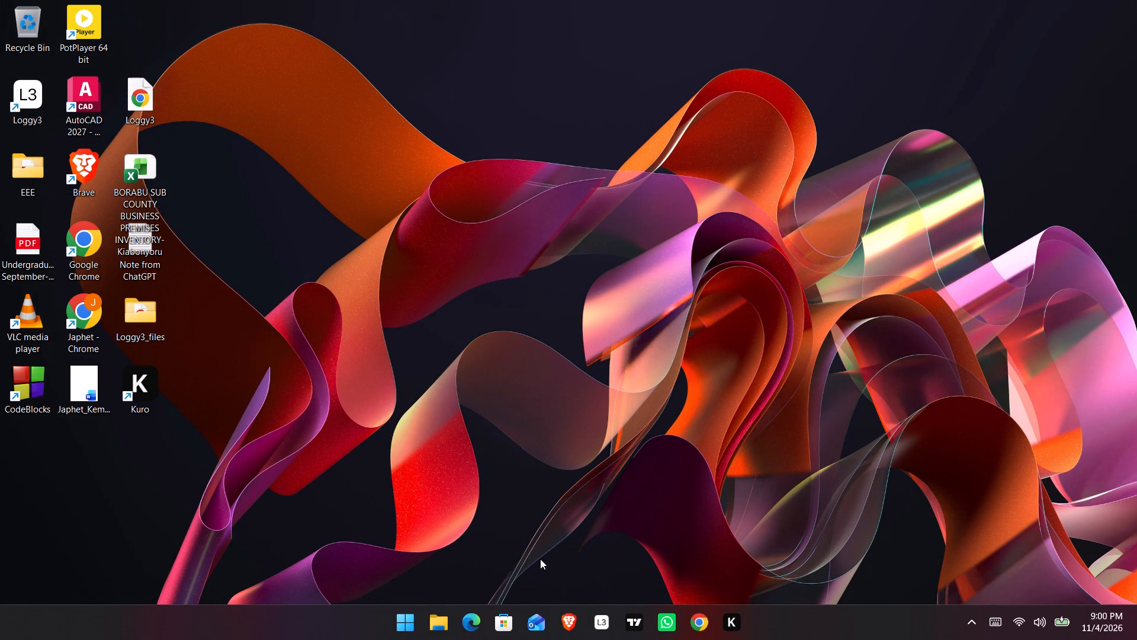
Show the contents of the Documents folder in a maximized File Explorer window.
key("super+e")
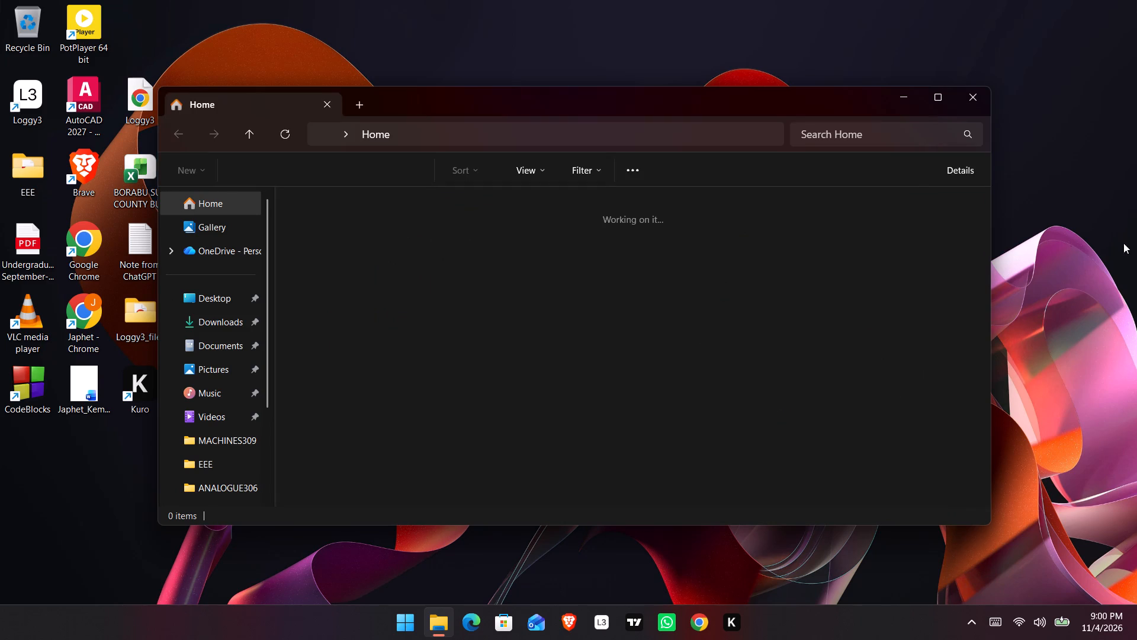
left_click(940, 103)
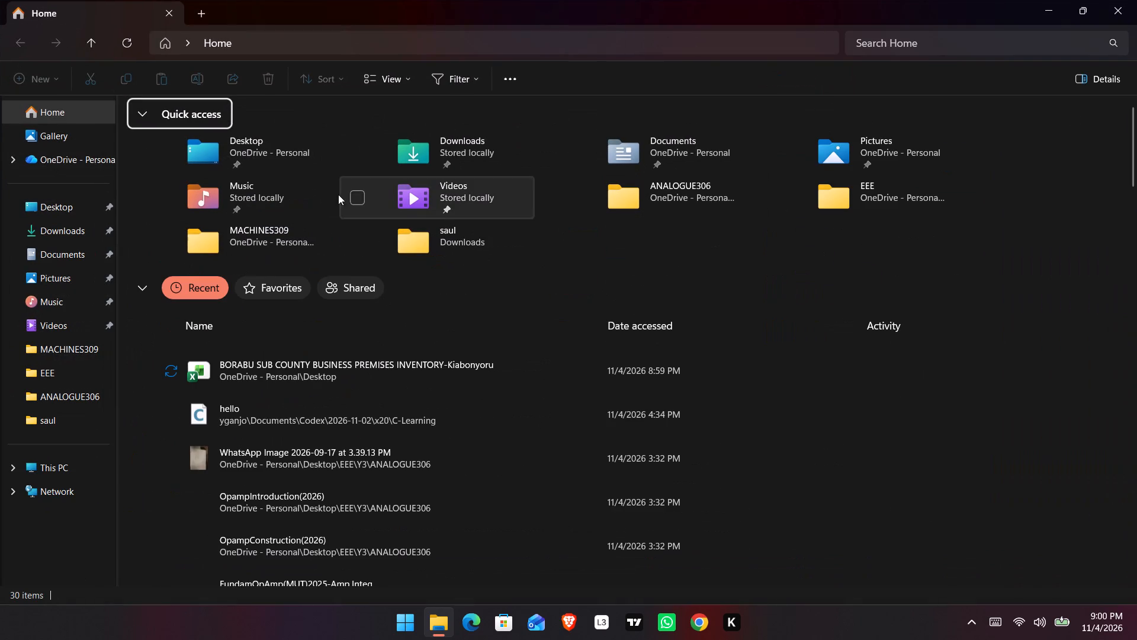
left_click(47, 261)
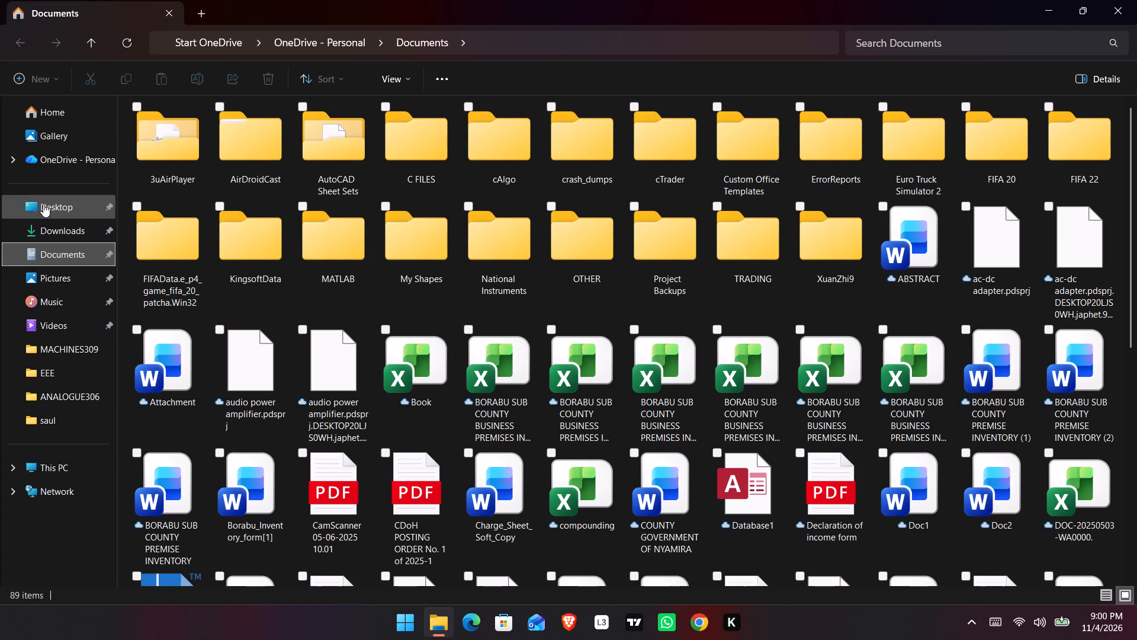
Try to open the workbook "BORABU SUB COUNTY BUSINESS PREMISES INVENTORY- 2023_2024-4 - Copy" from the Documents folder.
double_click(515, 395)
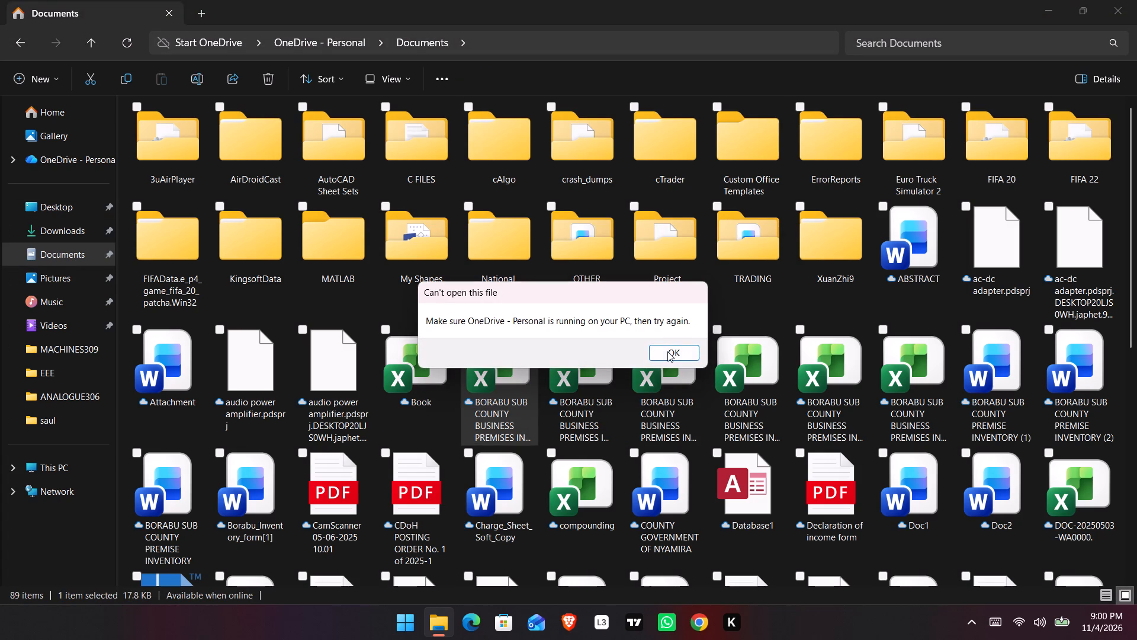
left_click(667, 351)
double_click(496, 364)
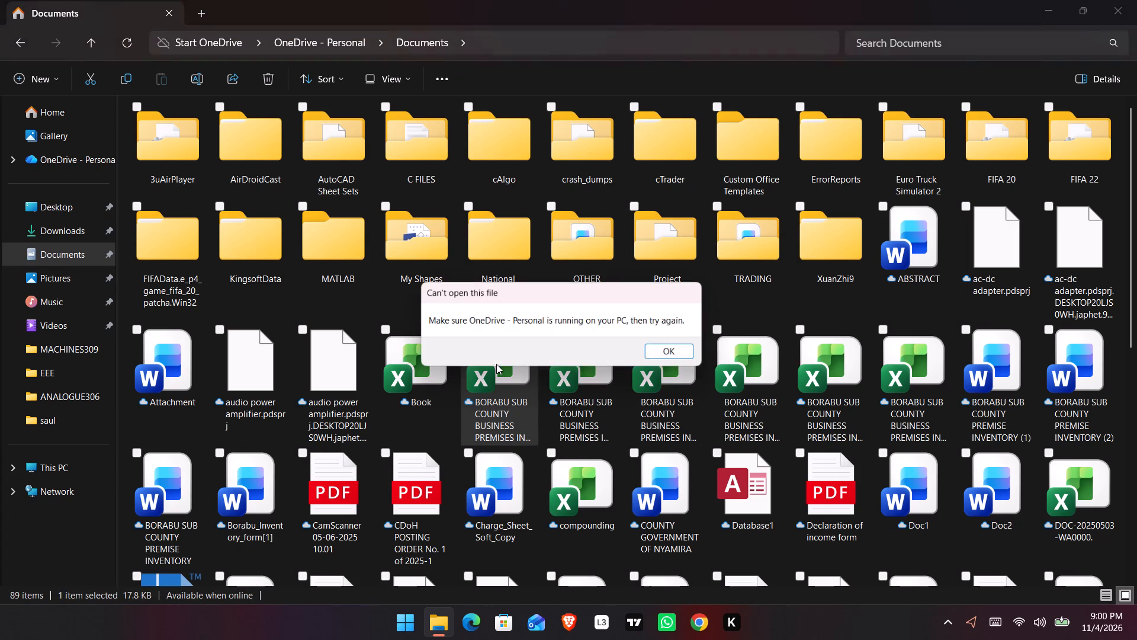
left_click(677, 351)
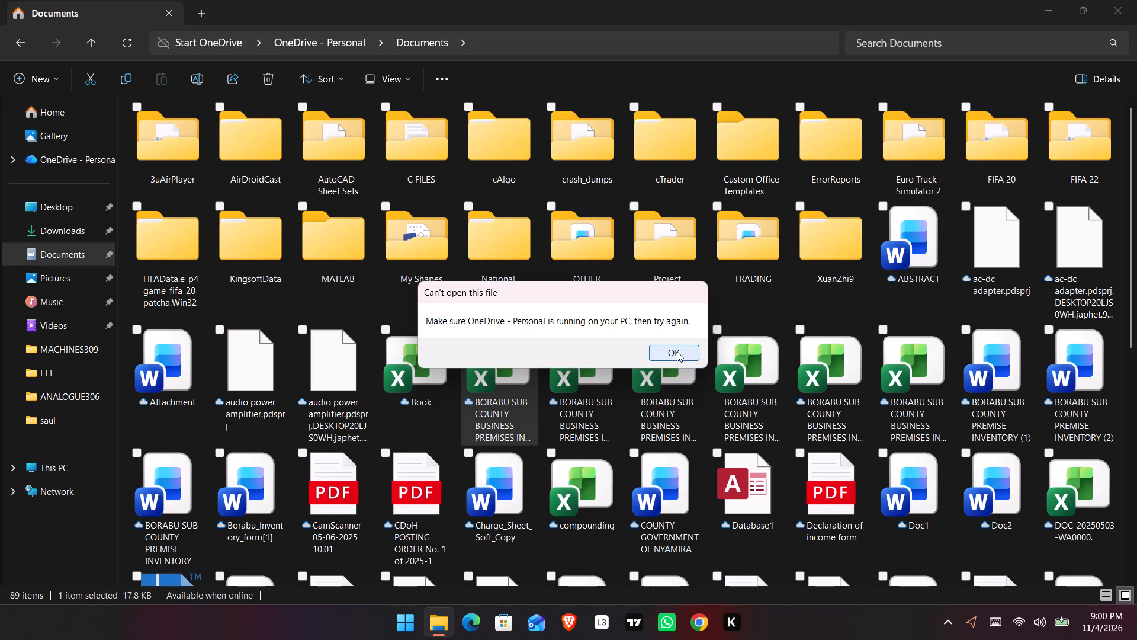
Set the 2023_2024-4 - Copy inventory workbook to always be kept on this device.
right_click(518, 382)
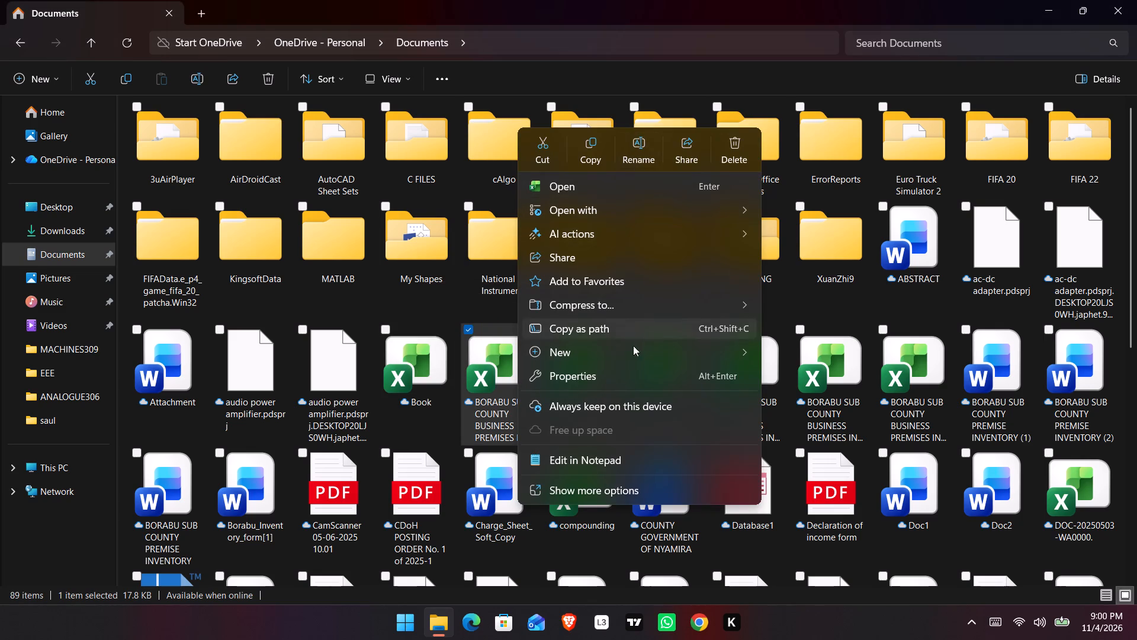
left_click(641, 402)
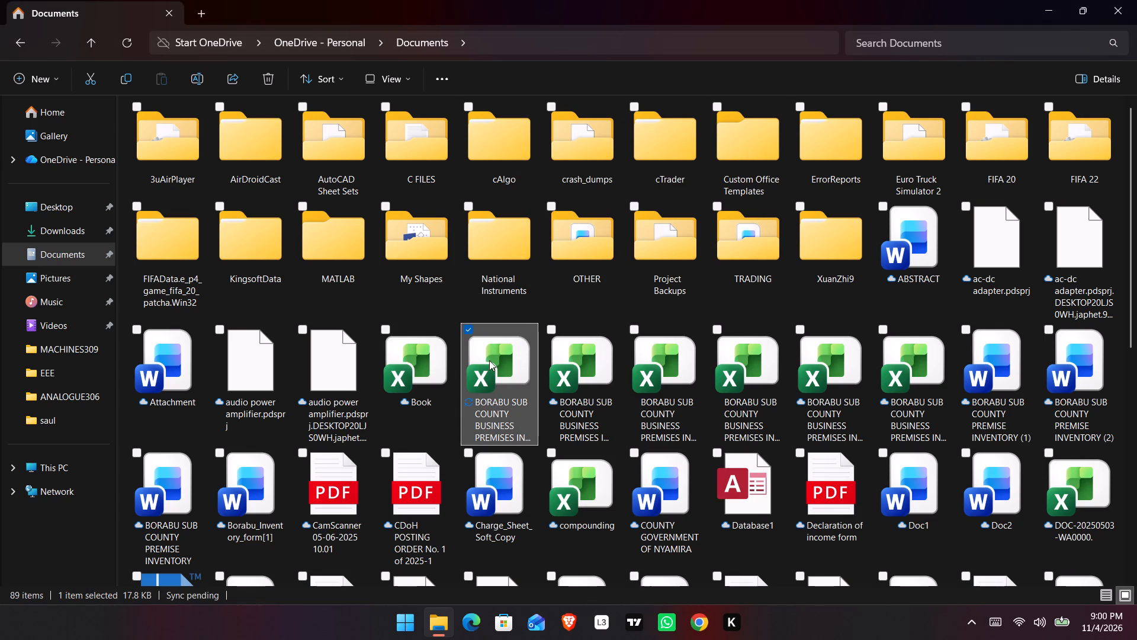
Open the 2023_2024-4 - Copy inventory workbook in Excel, skipping the interrupted cloud file action.
double_click(491, 359)
right_click(507, 357)
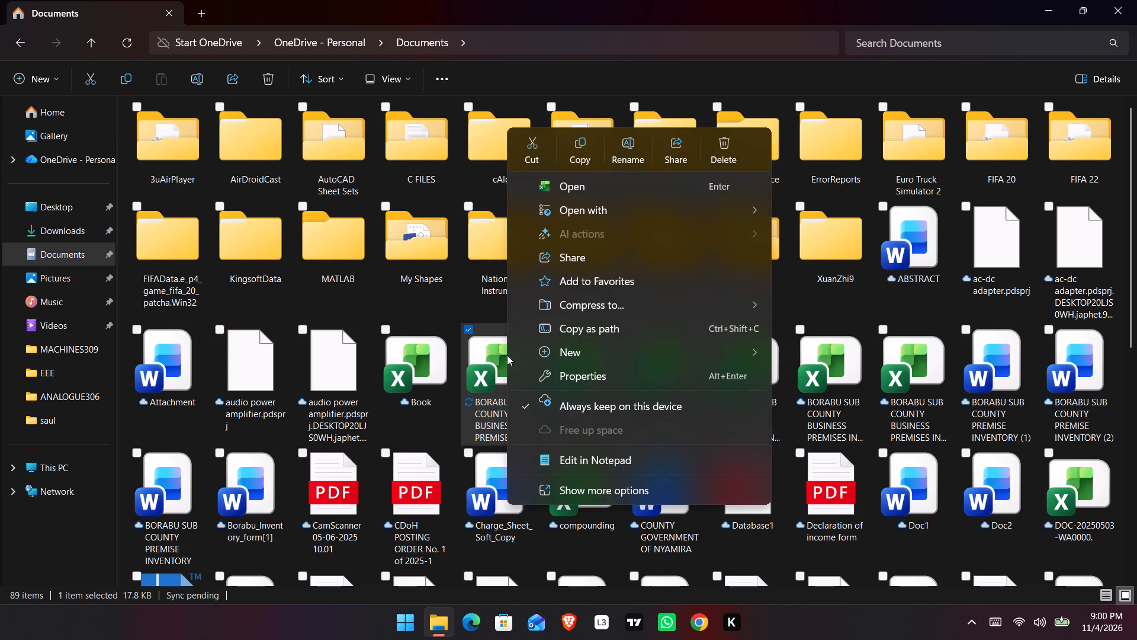
left_click(560, 185)
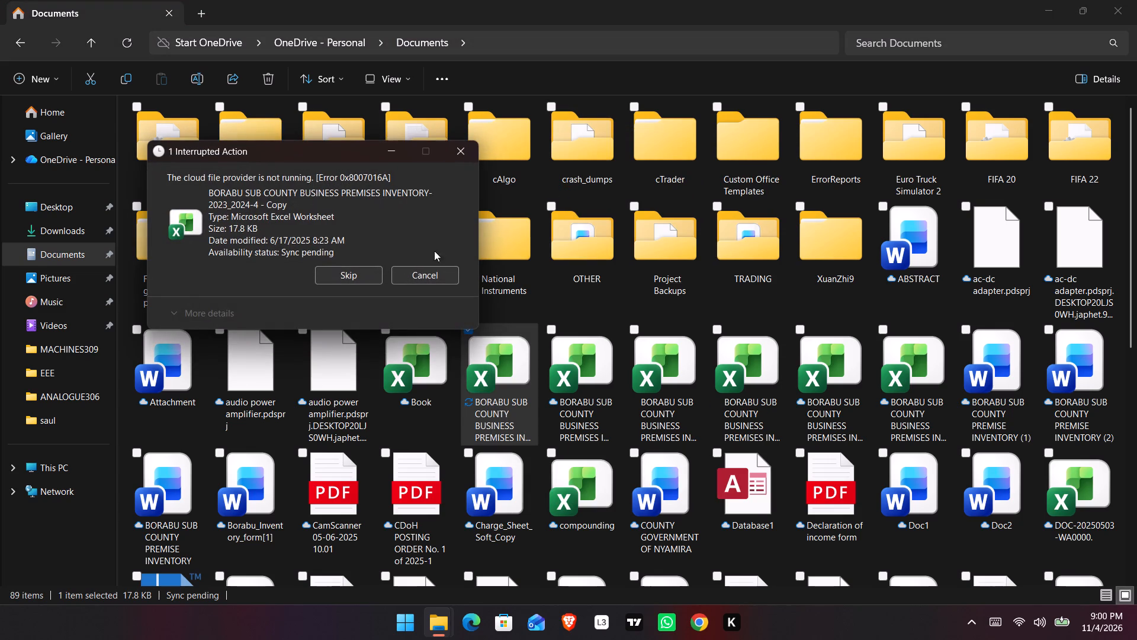
left_click(372, 276)
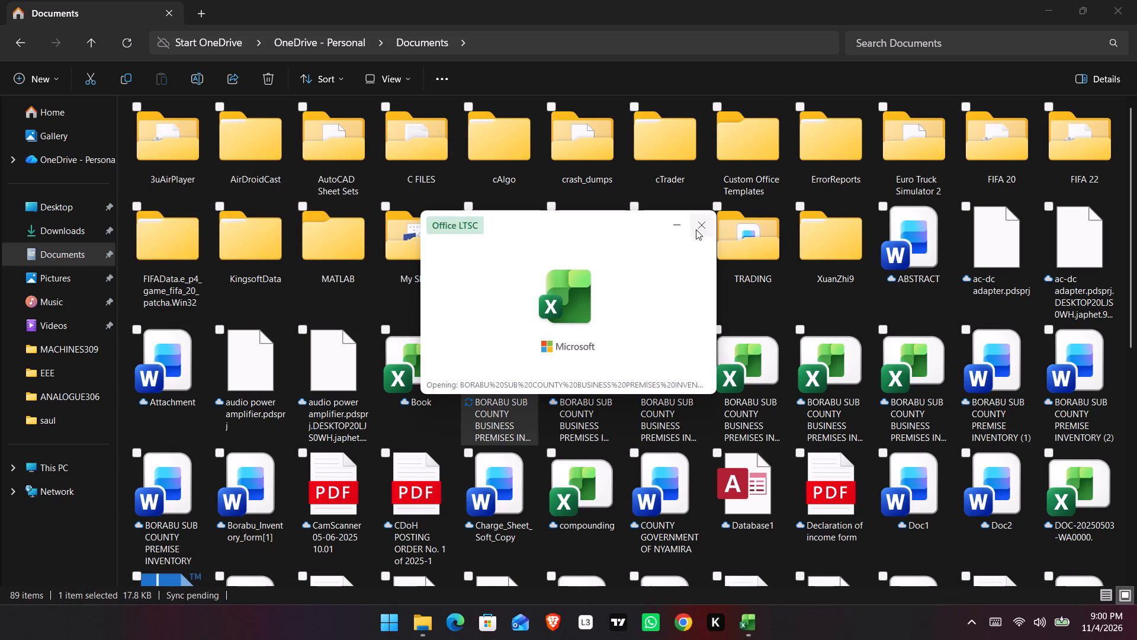
Look through the Downloads folder and the hidden tray items, and close the File Explorer window.
left_click(66, 234)
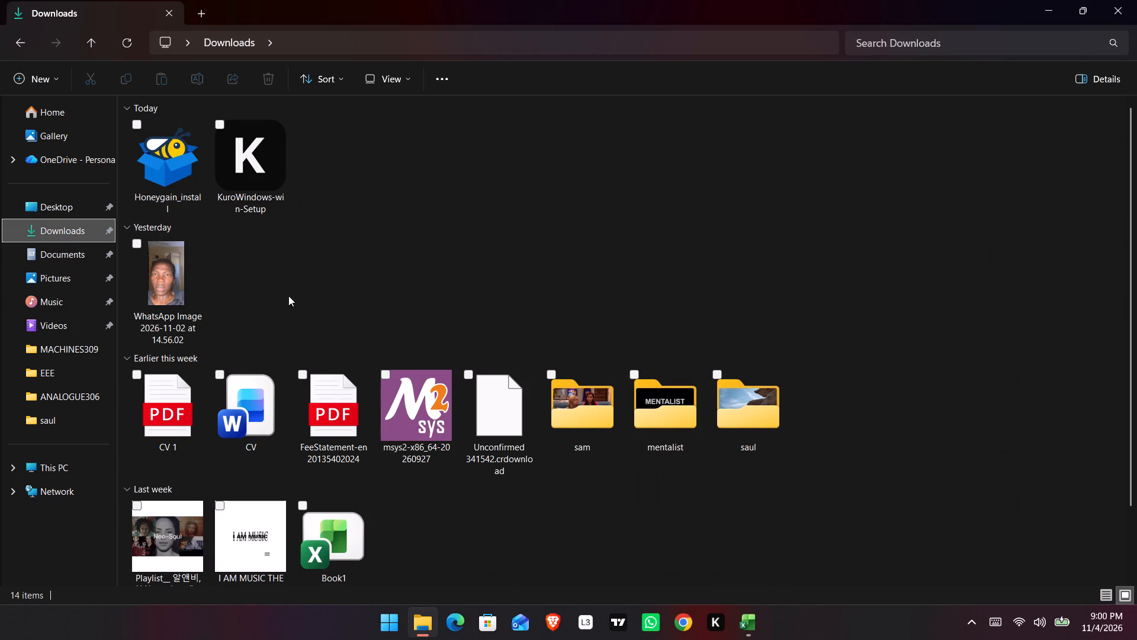
scroll(307, 319, "down", 3)
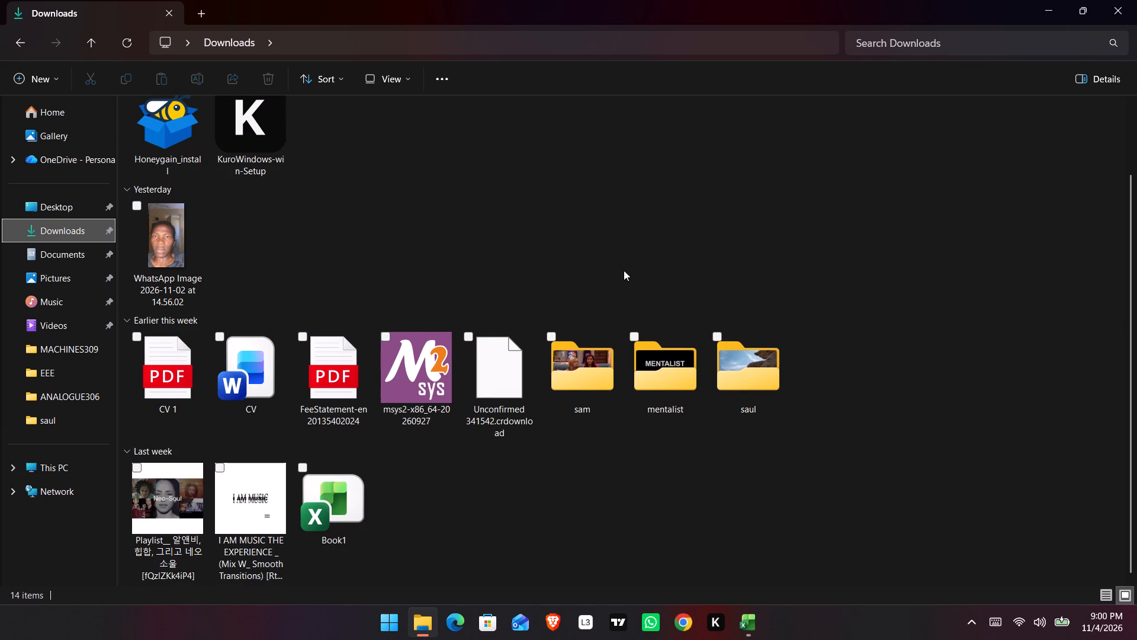
left_click(978, 618)
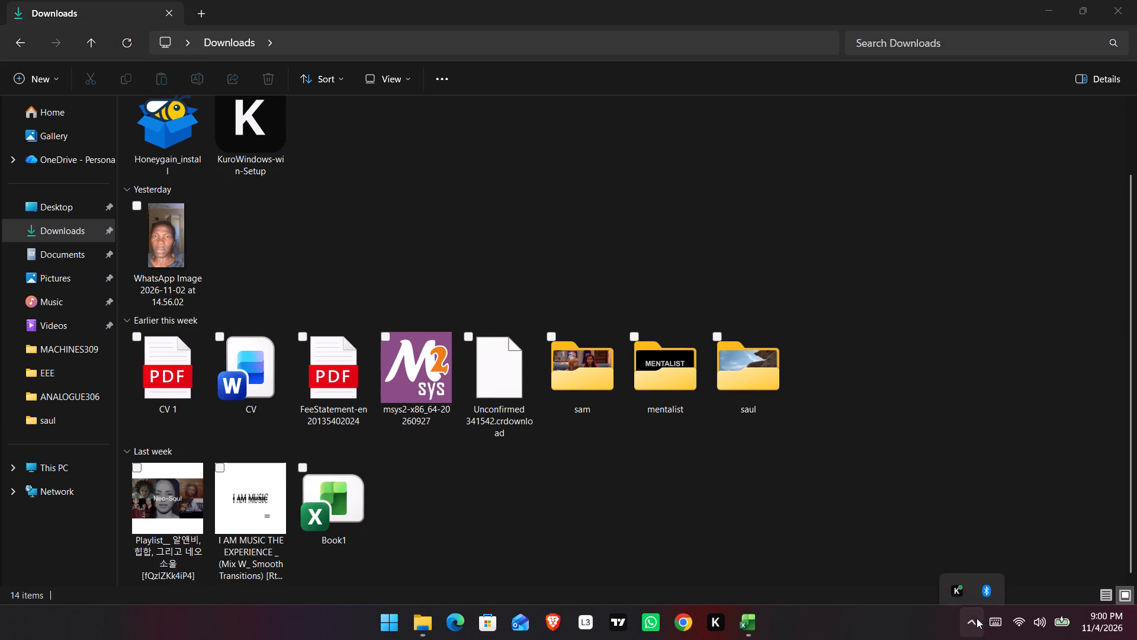
left_click(945, 485)
left_click_drag(1136, 0, 1134, 9)
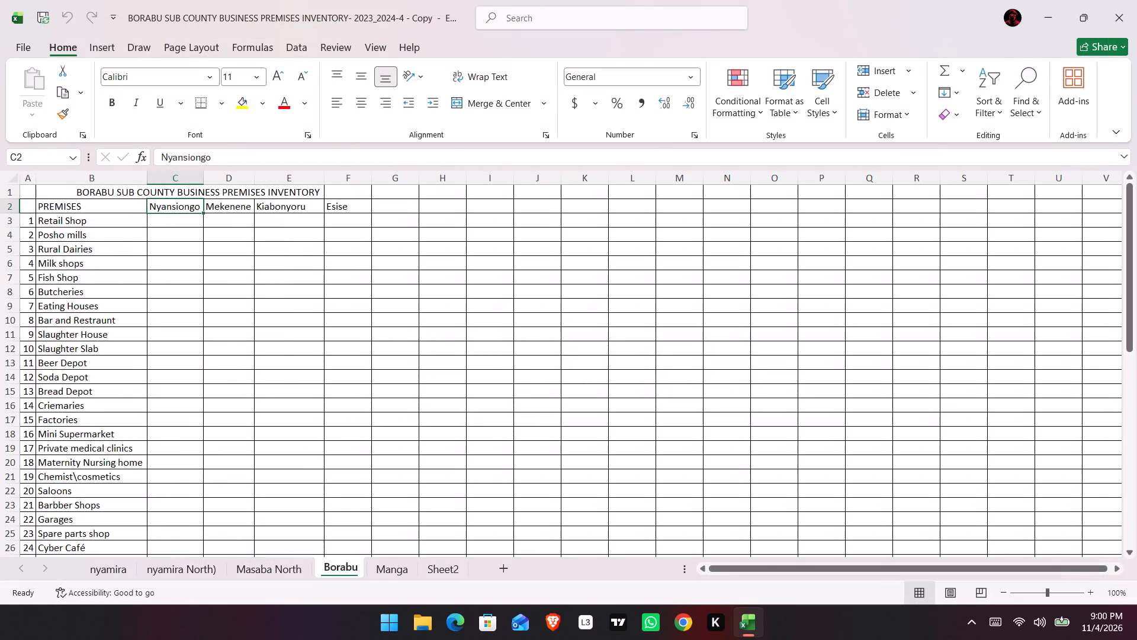
Examine the Masaba North, nyamira North), Borabu and Manga sheets of the 2023_2024-4 - Copy workbook, and close it.
left_click(272, 572)
left_click(198, 569)
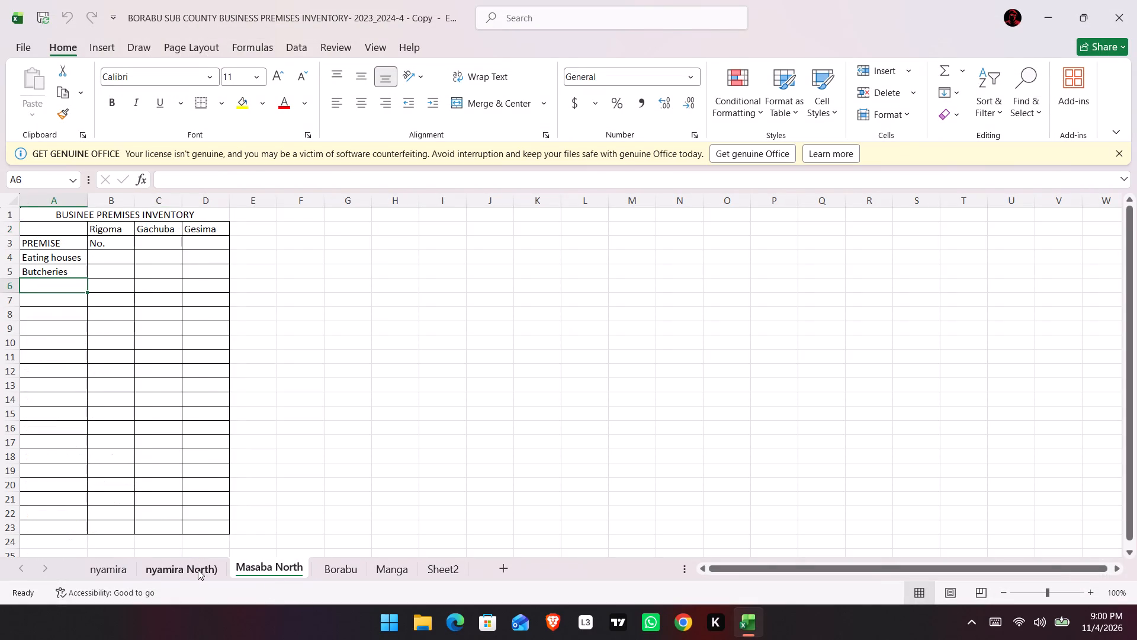
left_click(348, 578)
left_click(298, 575)
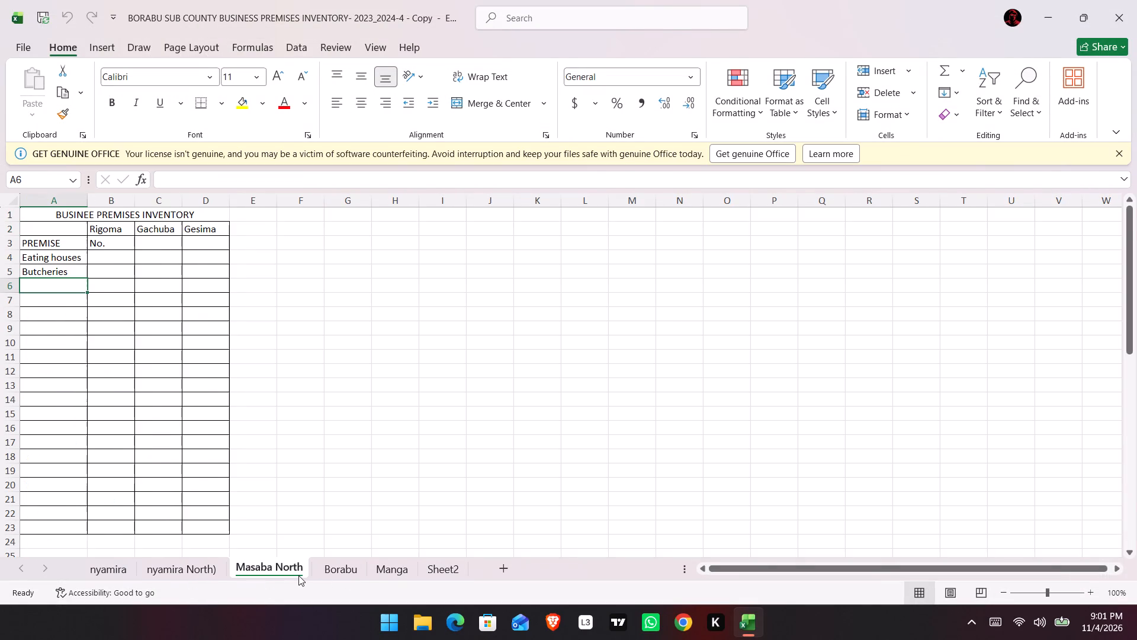
left_click(376, 575)
left_click(341, 572)
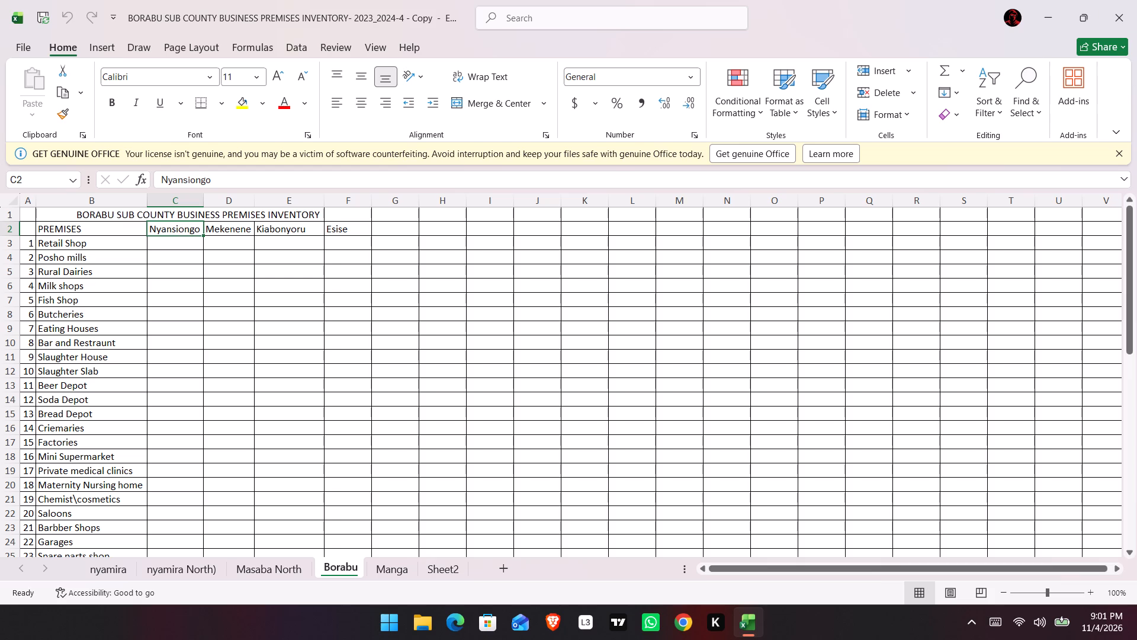
left_click(1136, 0)
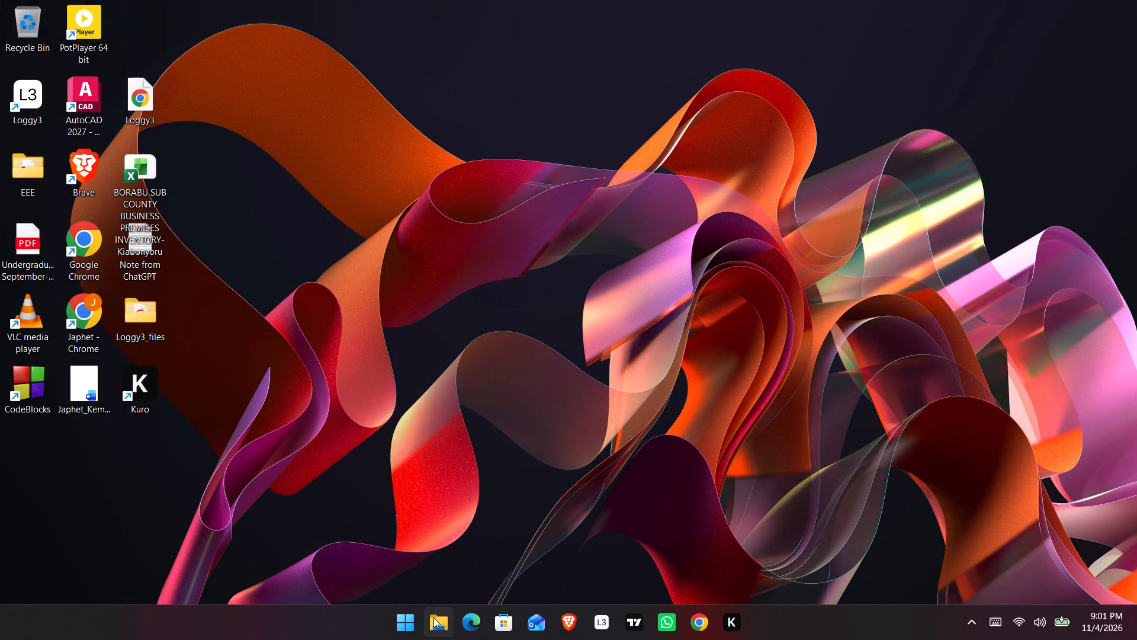
Open the Book1 workbook from the Downloads folder to check its contents, and close it.
left_click(433, 617)
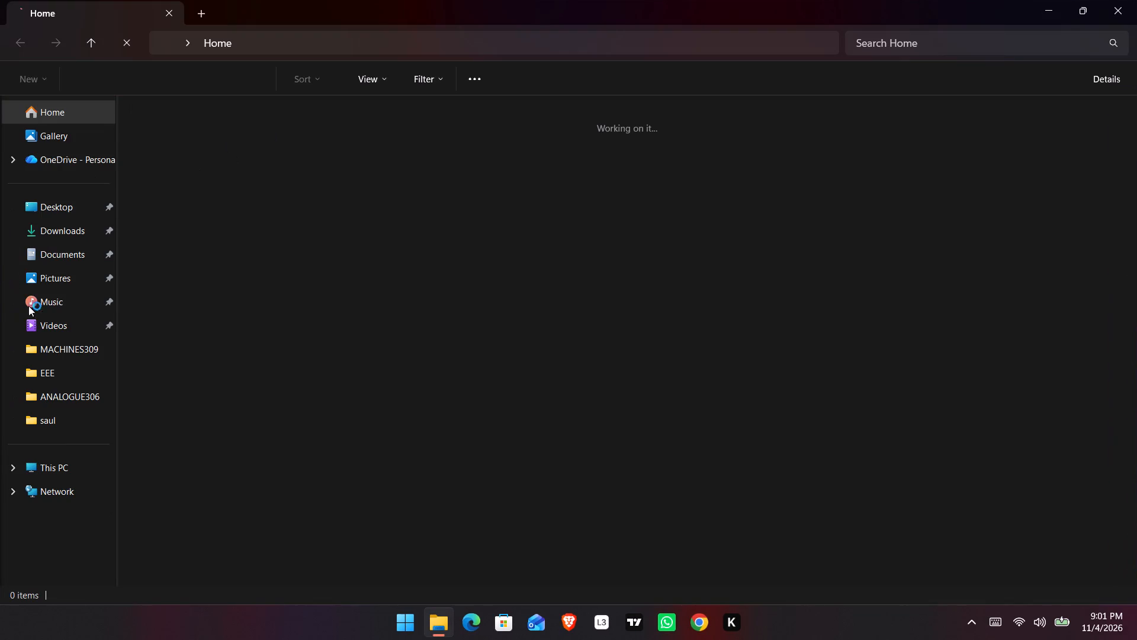
left_click(65, 214)
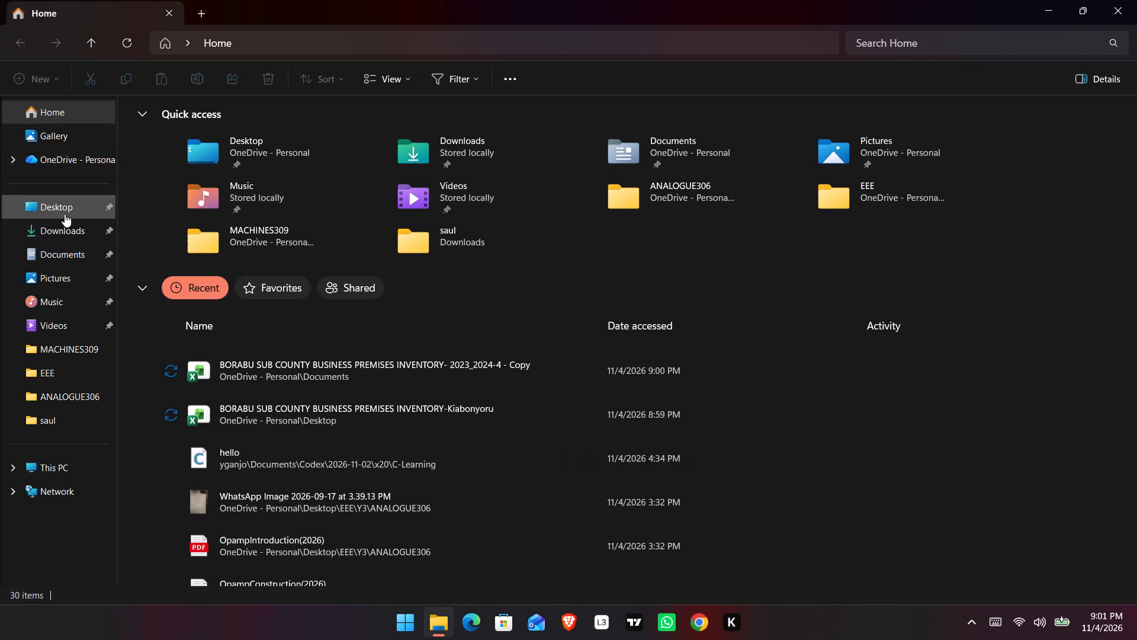
left_click(66, 238)
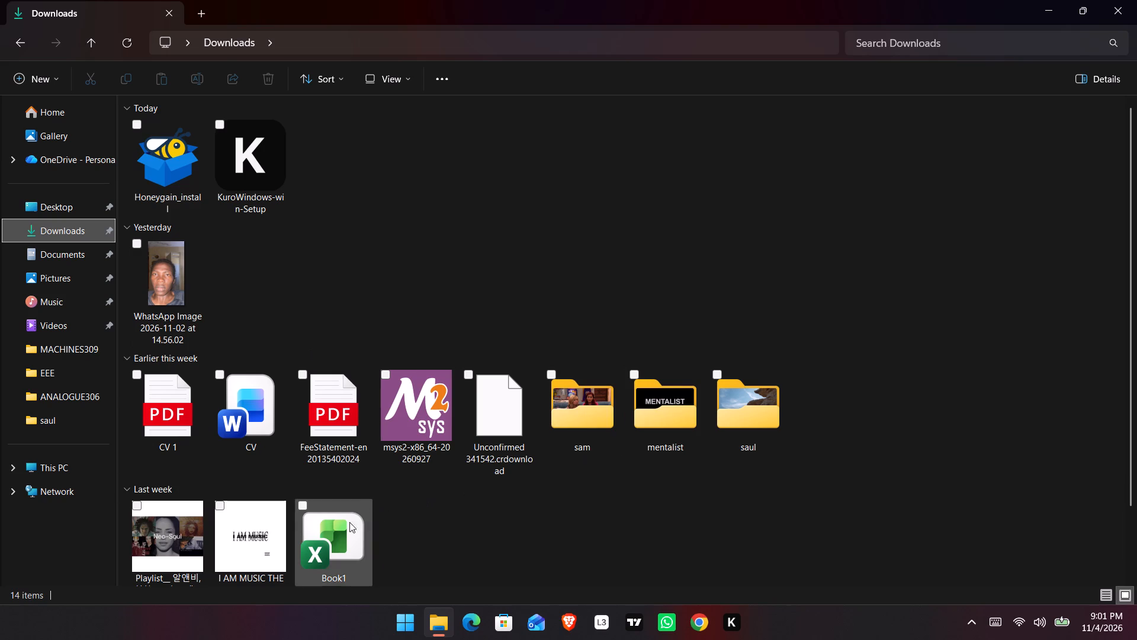
double_click(330, 545)
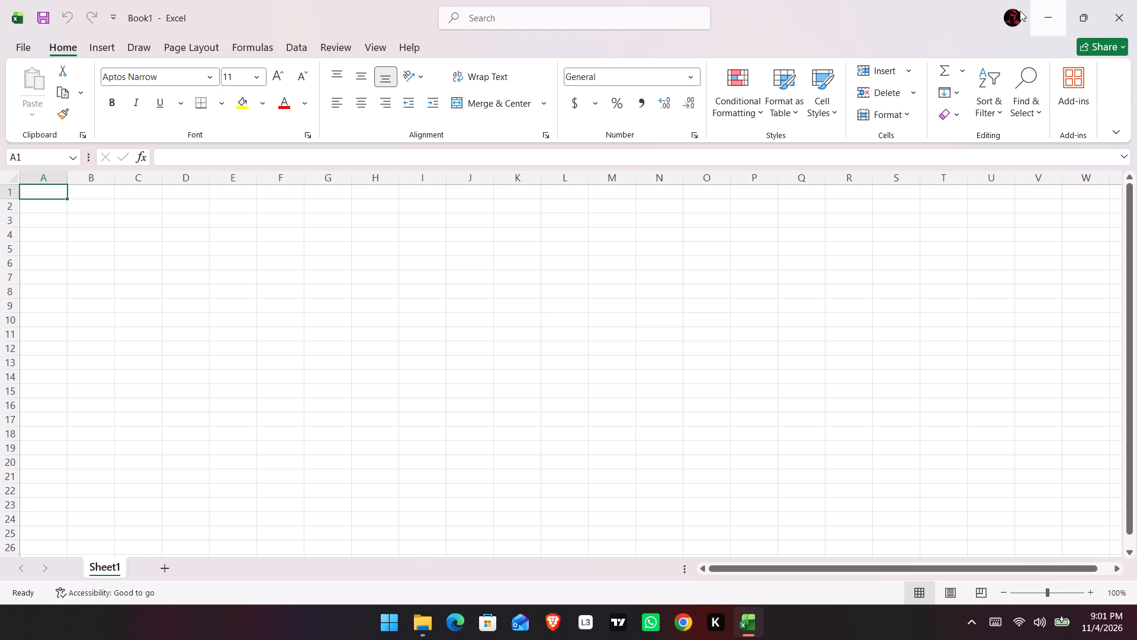
left_click(1136, 0)
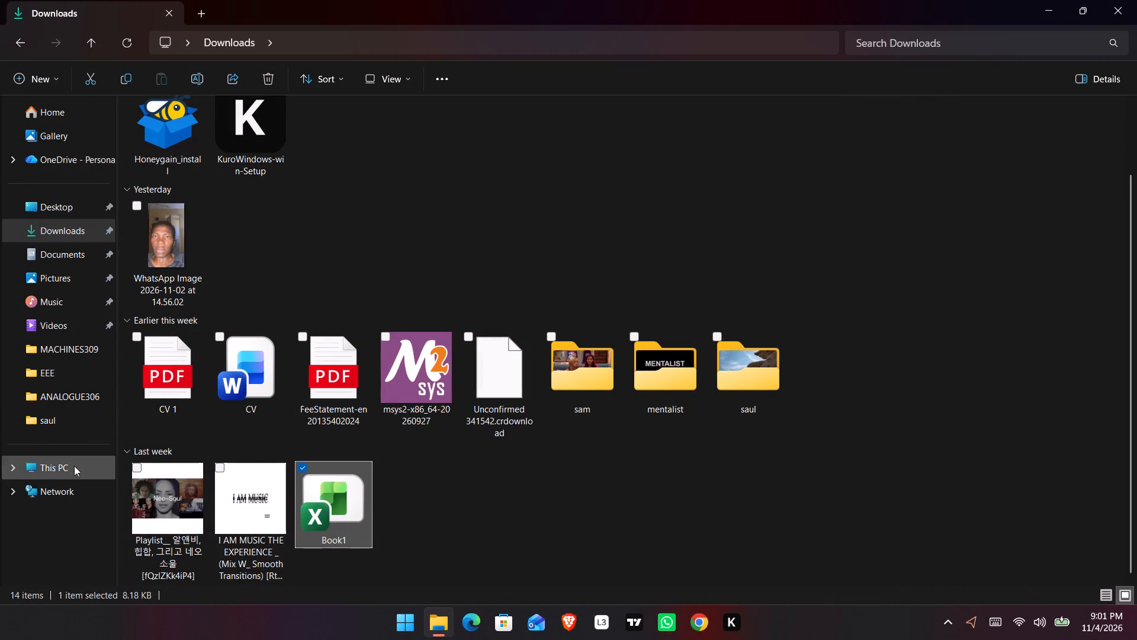
Reopen Book1 from the Downloads folder and minimize the open windows to reach the desktop.
double_click(353, 483)
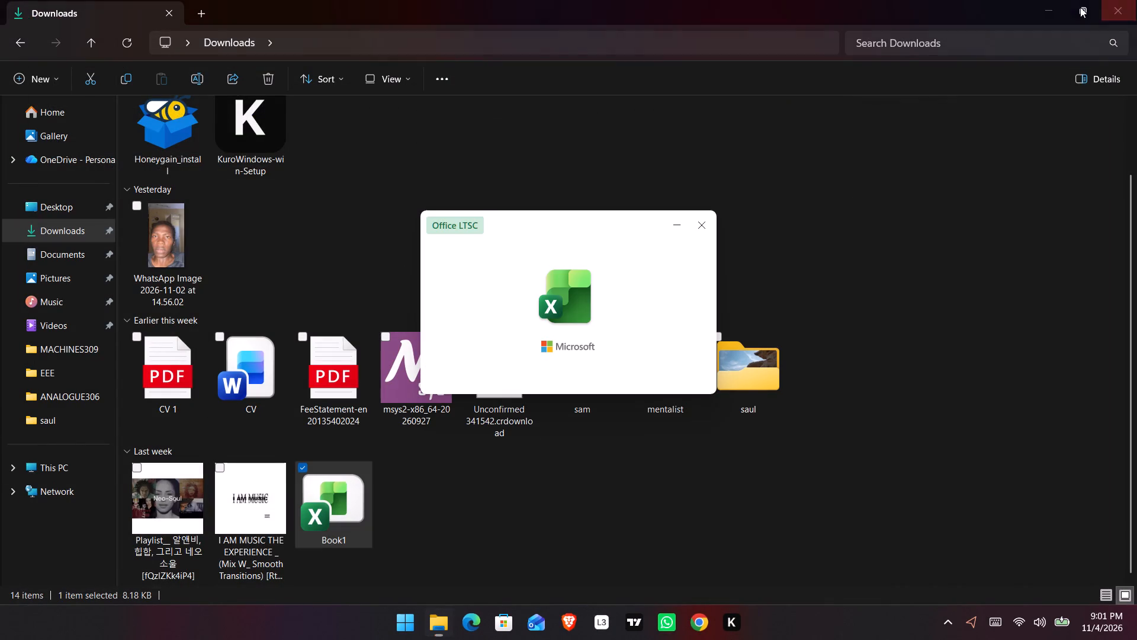
left_click(1057, 1)
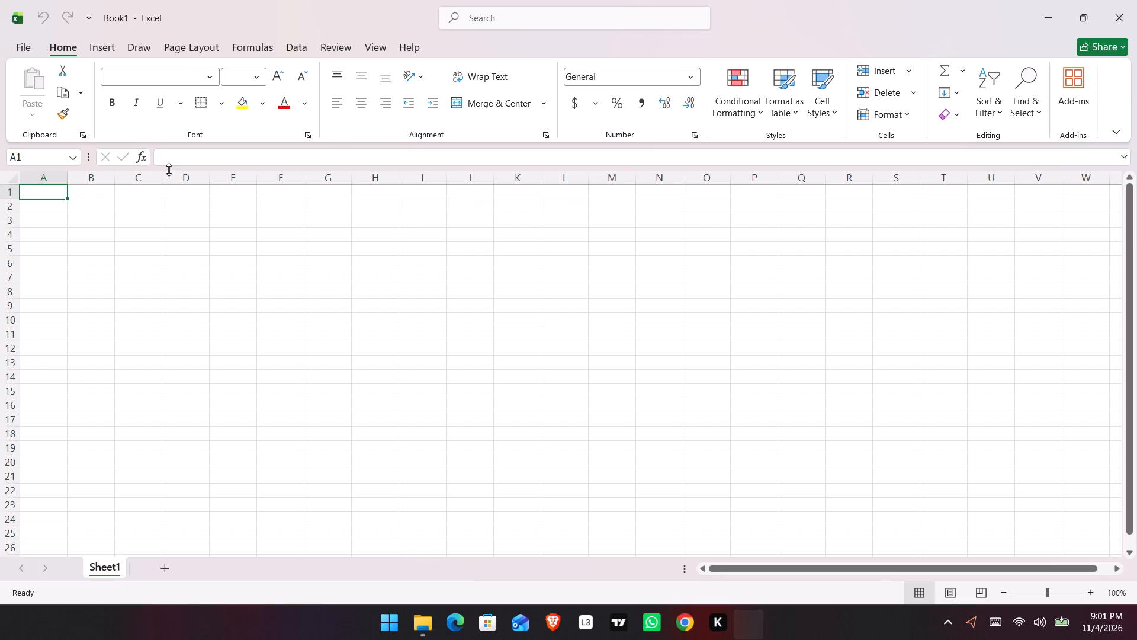
left_click(1051, 14)
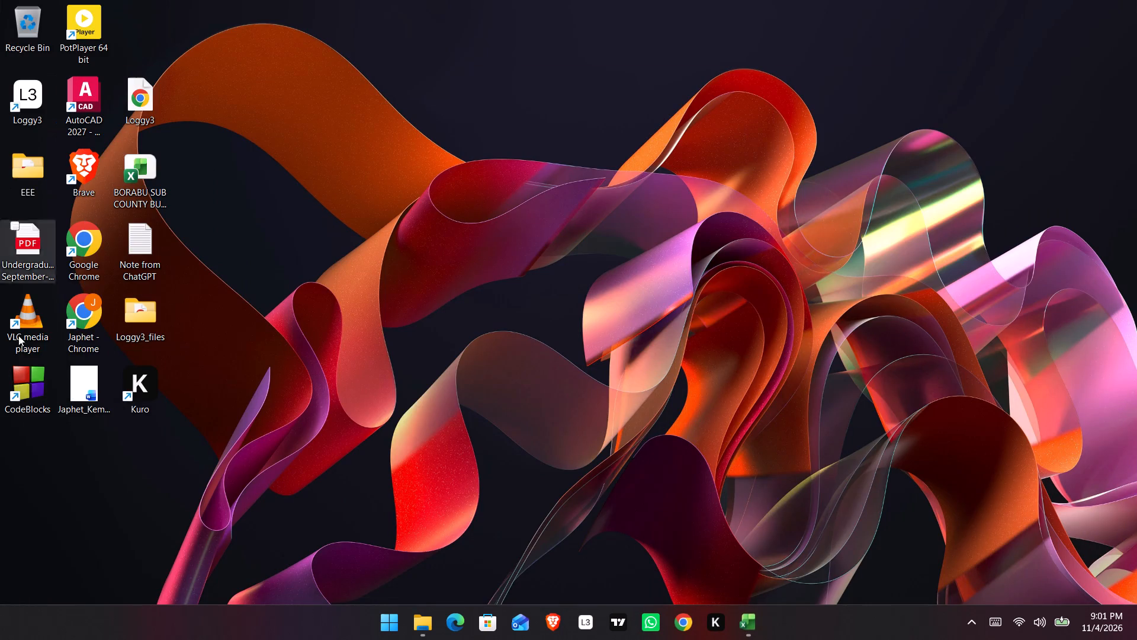
Open the workbook "BORABU SUB COUNTY BUSINESS PREMISES INVENTORY-Kiabonyoru" from the desktop.
left_click(173, 177)
double_click(153, 181)
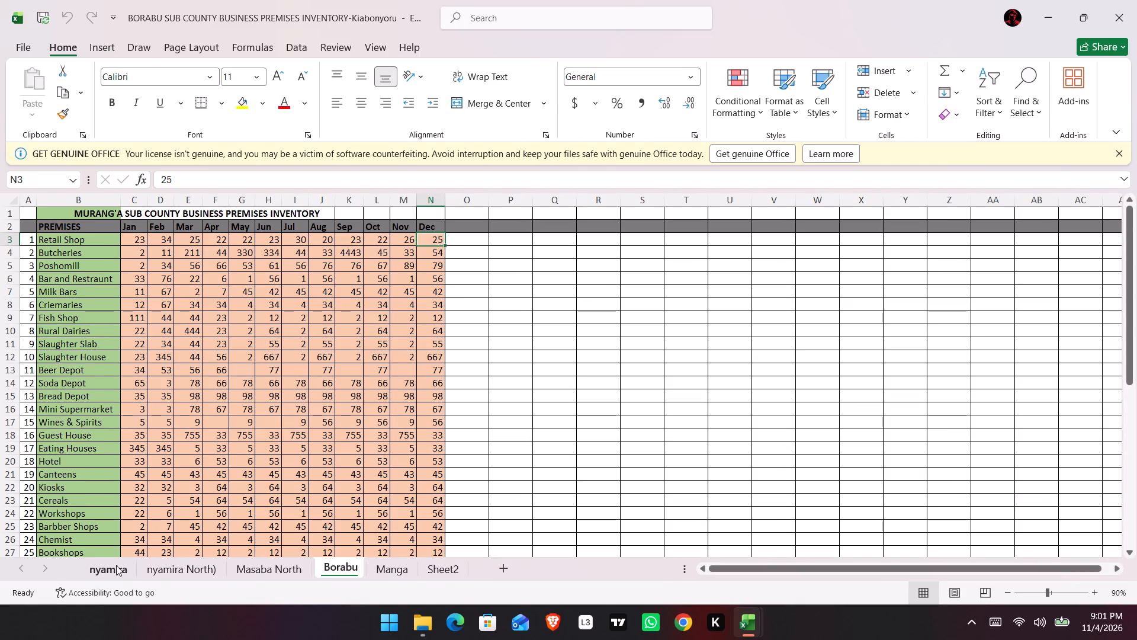
Examine the nyamira, nyamira North), Masaba North, Borabu, Manga and Sheet2 sheets of the inventory workbook.
left_click(122, 576)
left_click(158, 569)
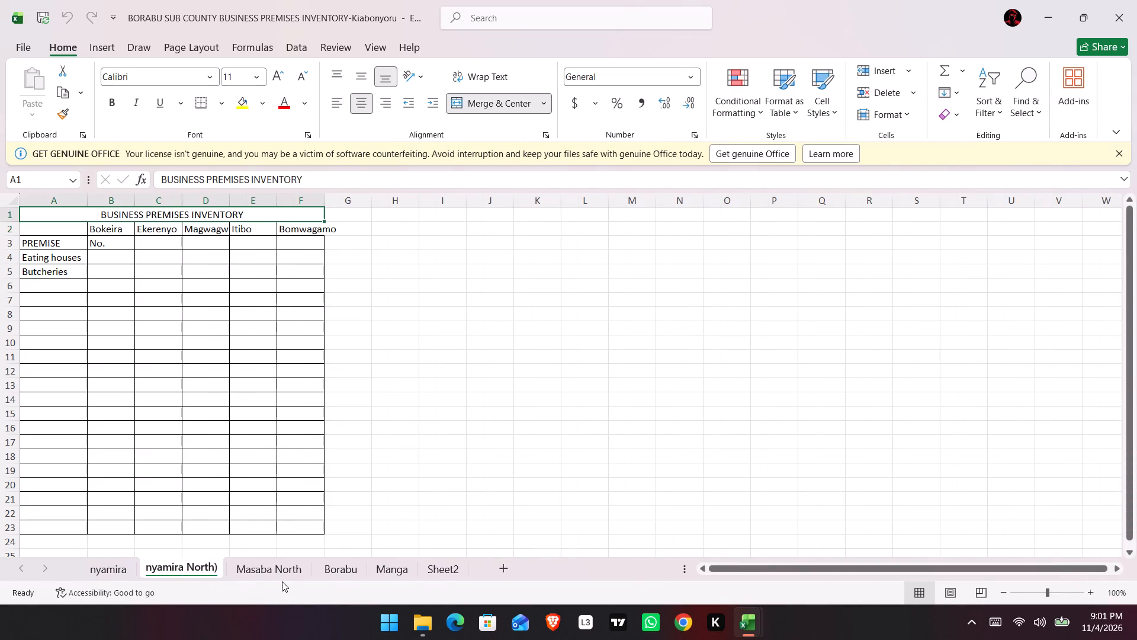
left_click(282, 581)
left_click(282, 577)
left_click(358, 574)
left_click(402, 574)
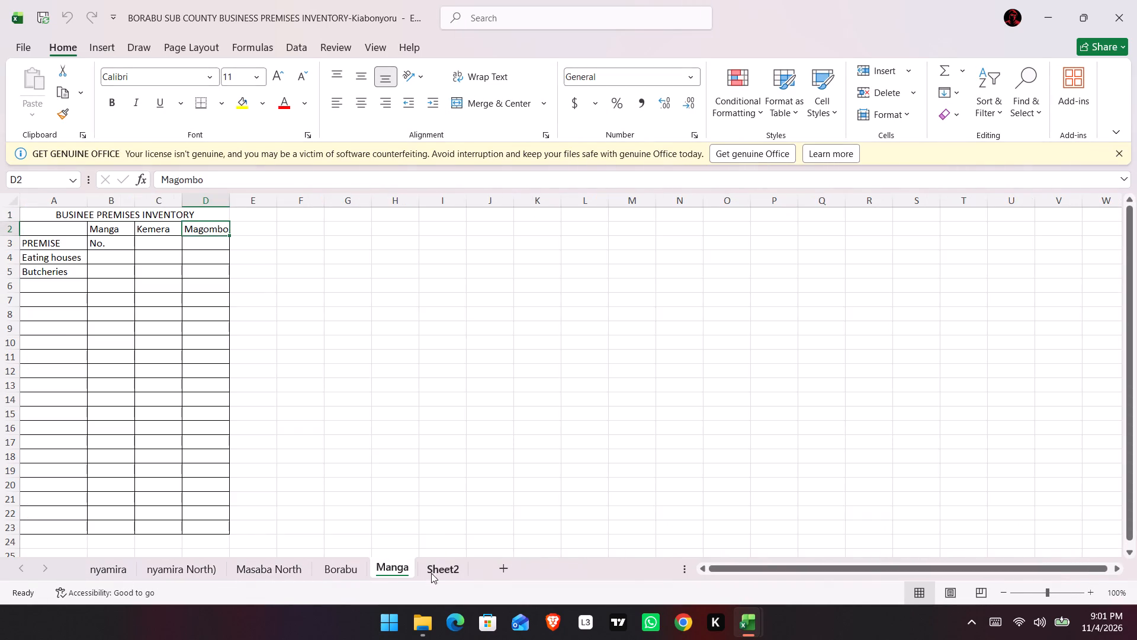
left_click(449, 570)
left_click(270, 574)
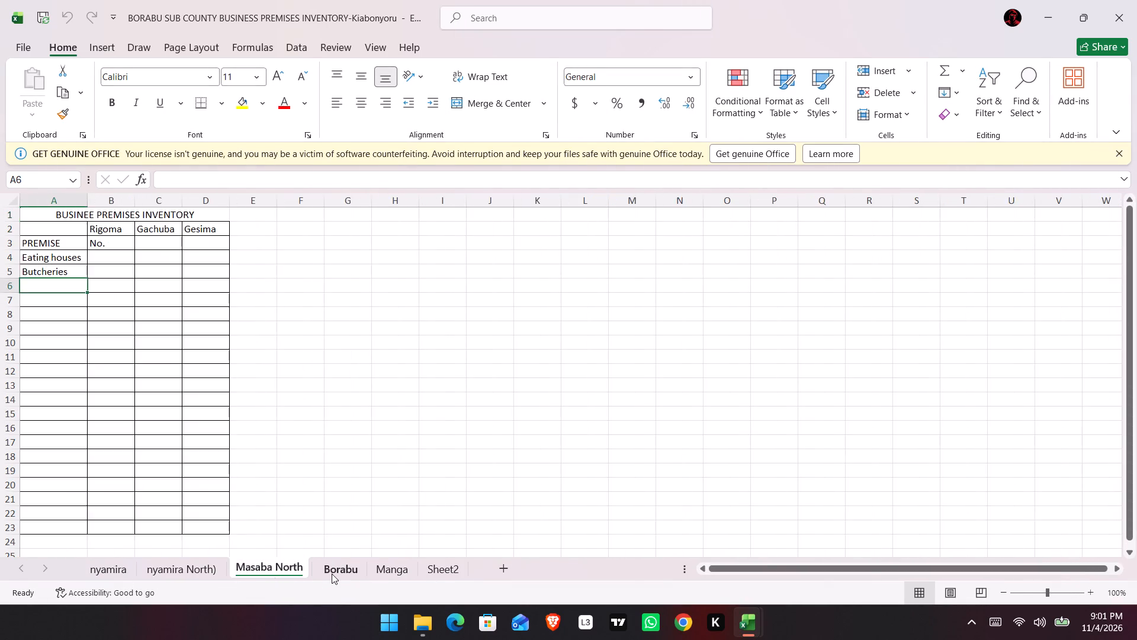
left_click(332, 574)
left_click(393, 578)
Copy the whole inventory table from the Borabu sheet into Book1, starting at cell A1 of Sheet1.
left_click(344, 578)
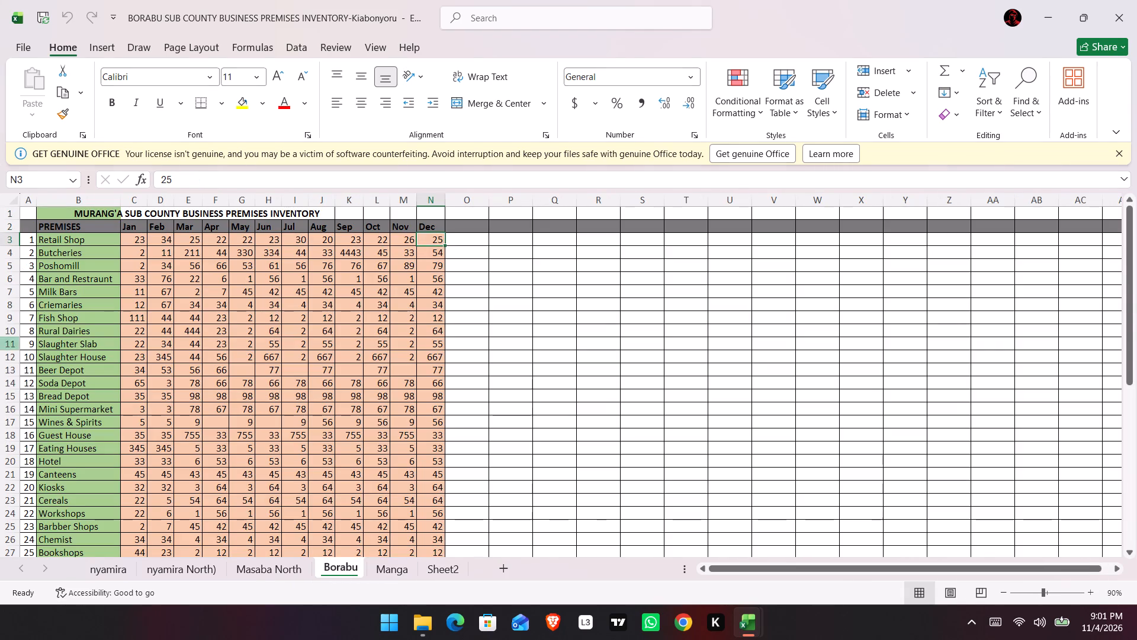
key("ctrl+a")
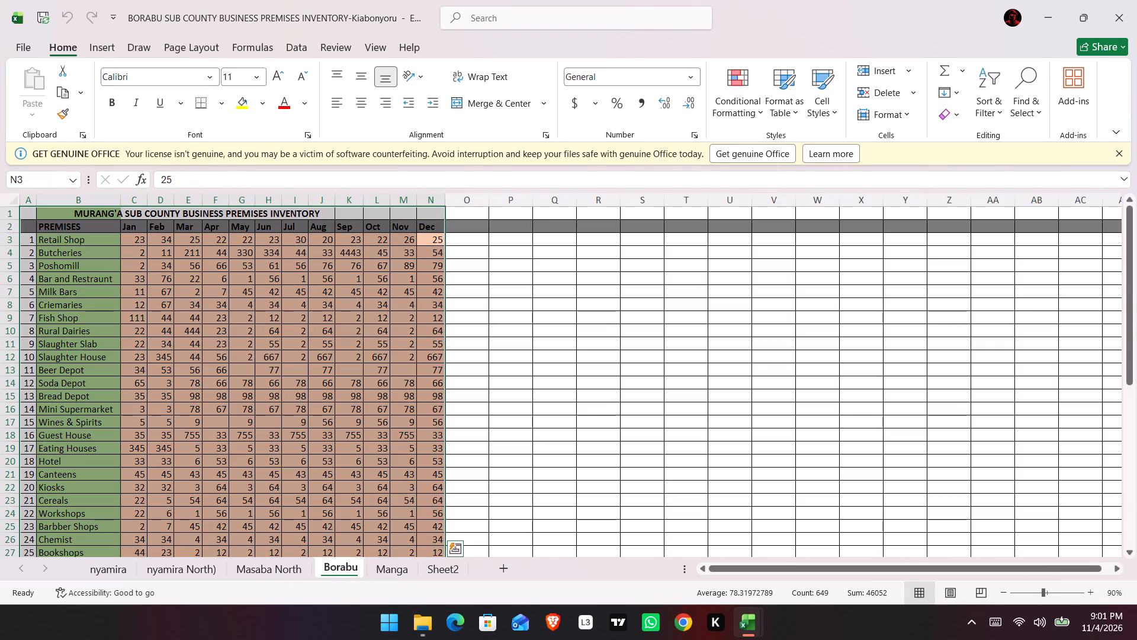
key("ctrl+c")
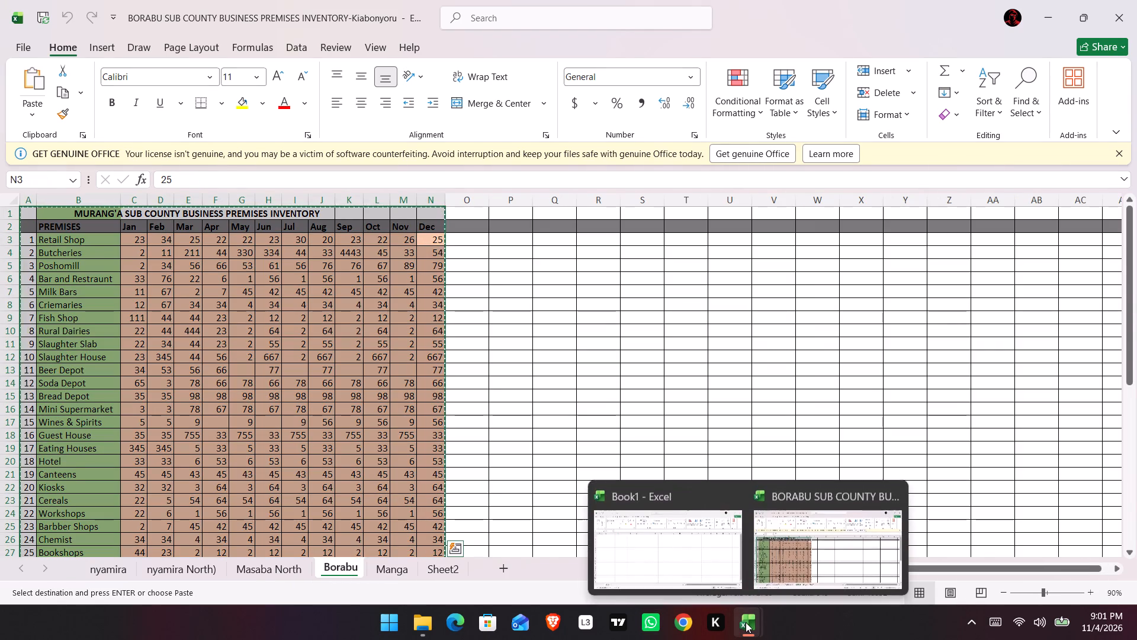
left_click(665, 546)
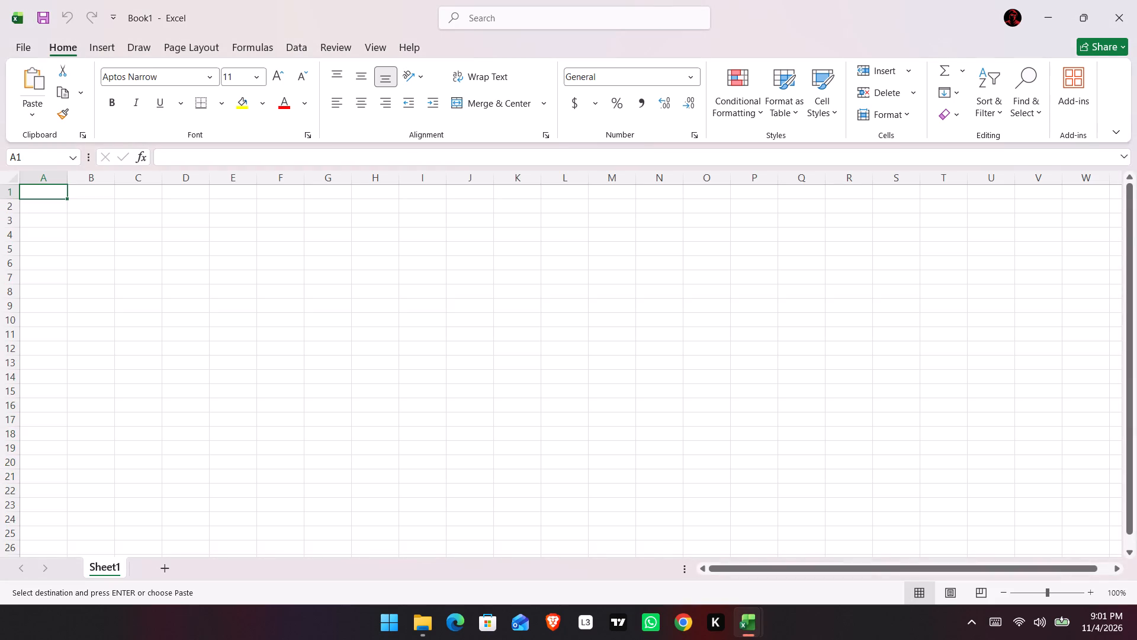
key("ctrl+v")
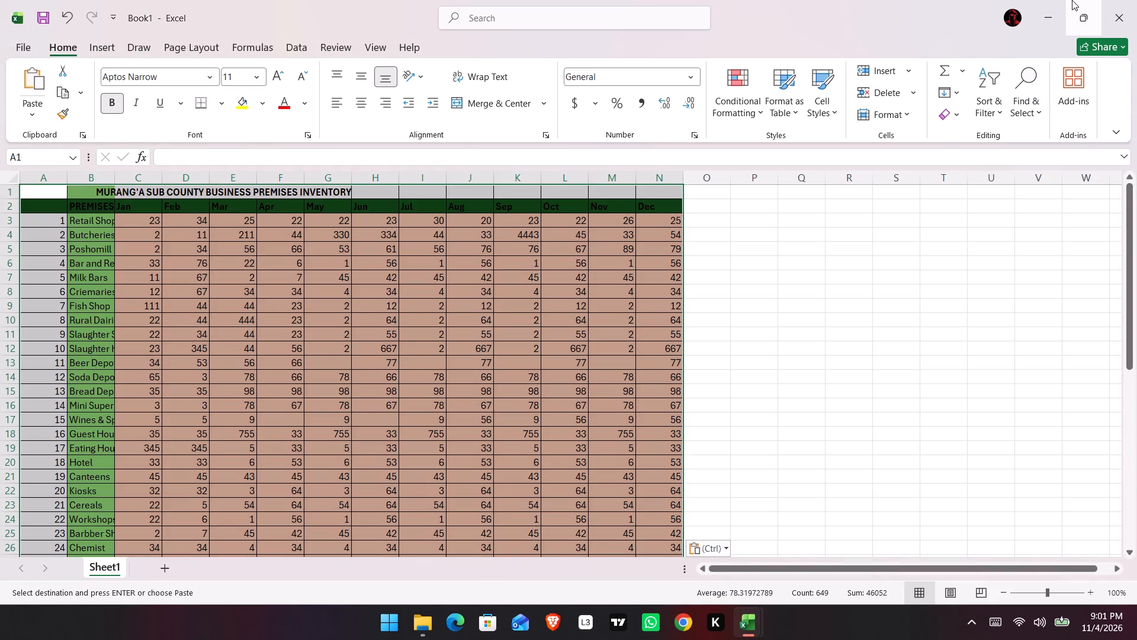
Close the BORABU SUB COUNTY BUSINESS PREMISES INVENTORY-Kiabonyoru workbook and return to Book1.
left_click(1056, 0)
left_click(1136, 0)
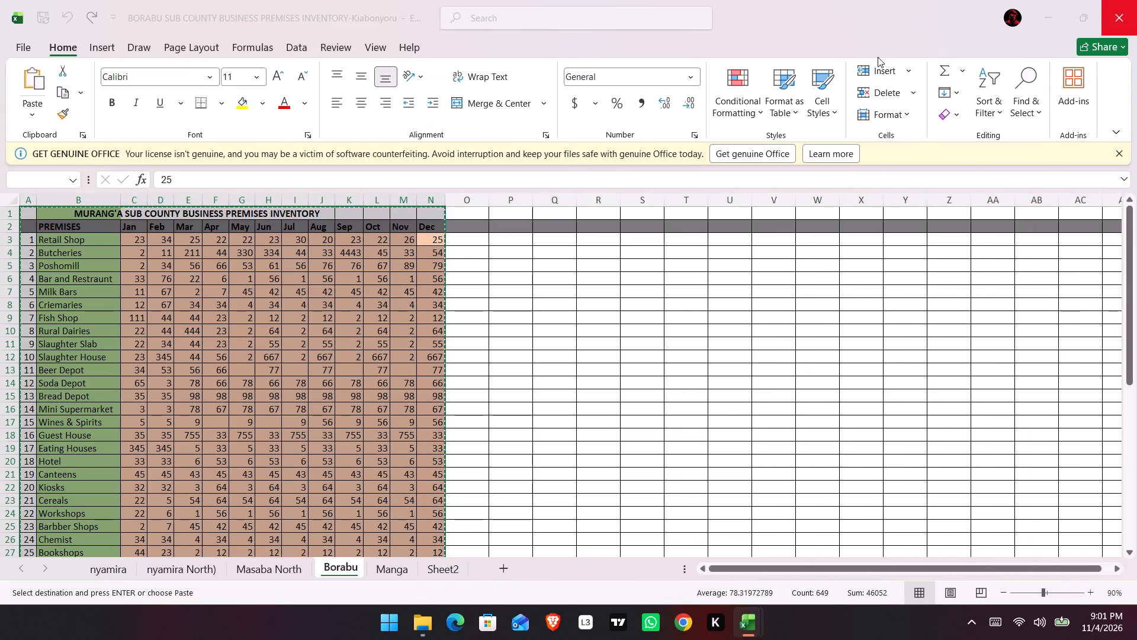
left_click(596, 377)
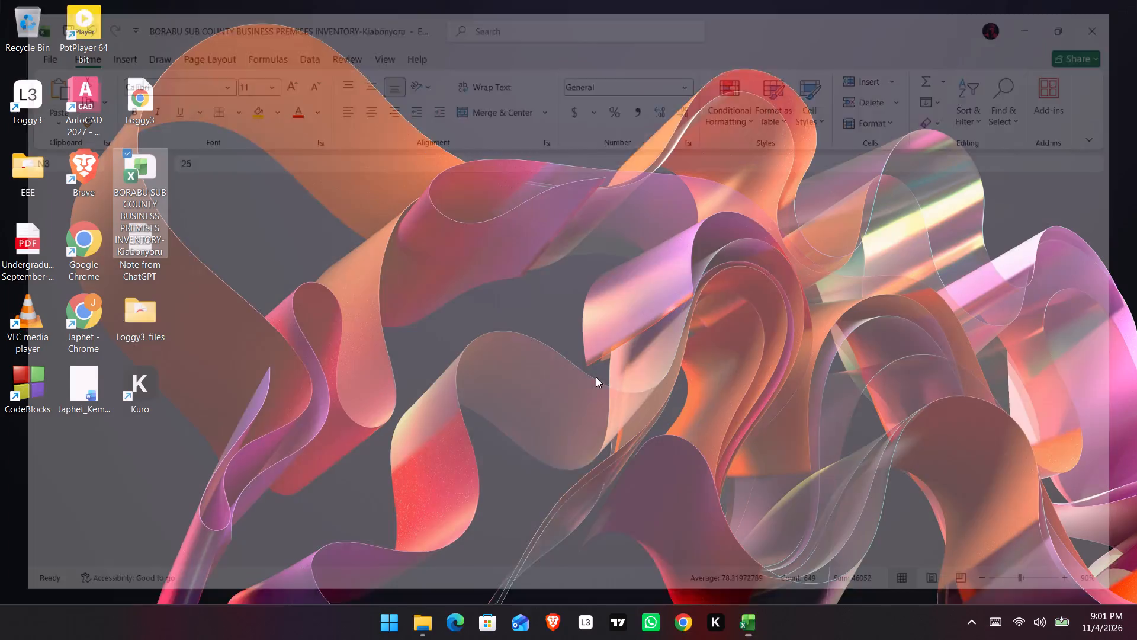
left_click(737, 613)
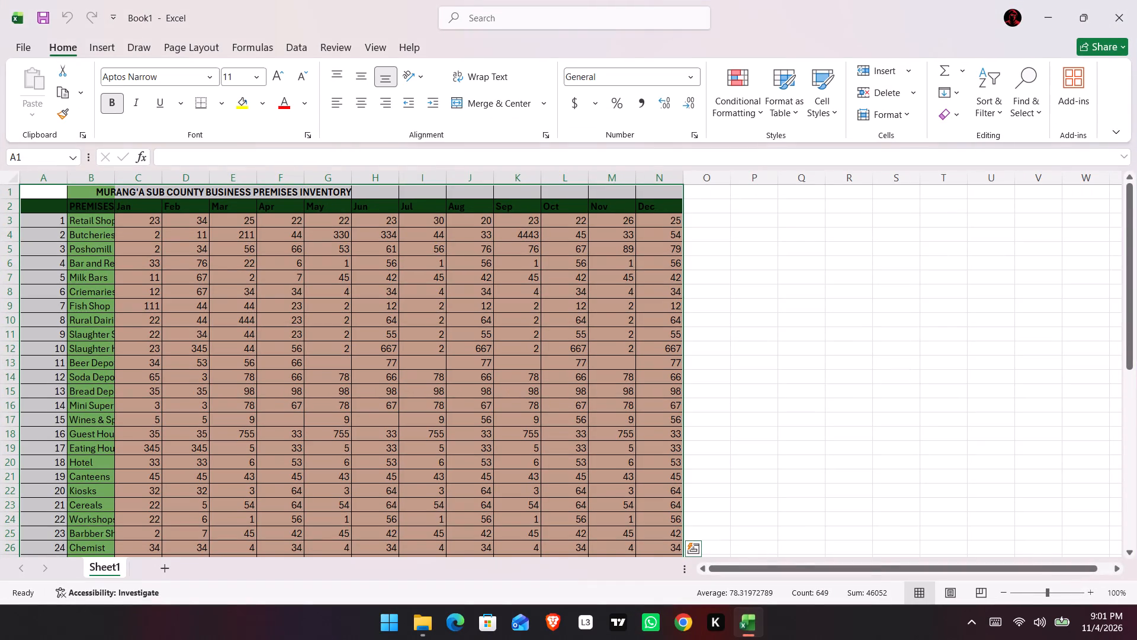
Examine the pasted inventory table in Book1 from the title down to its last row.
scroll(435, 316, "down", 9)
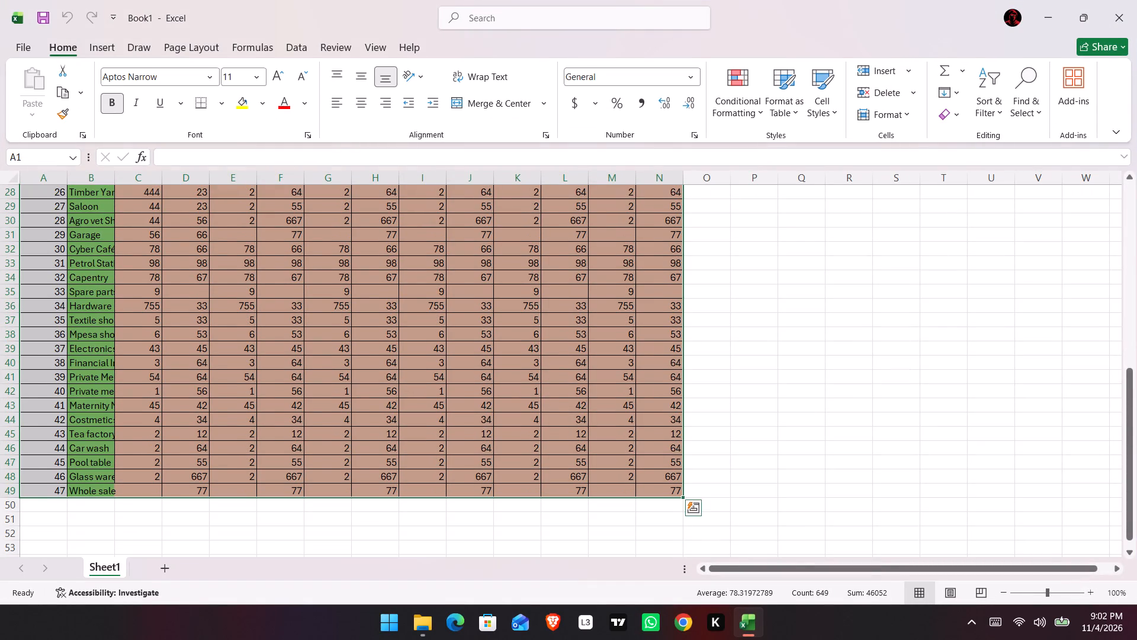
scroll(431, 329, "down", 6)
scroll(431, 331, "up", 17)
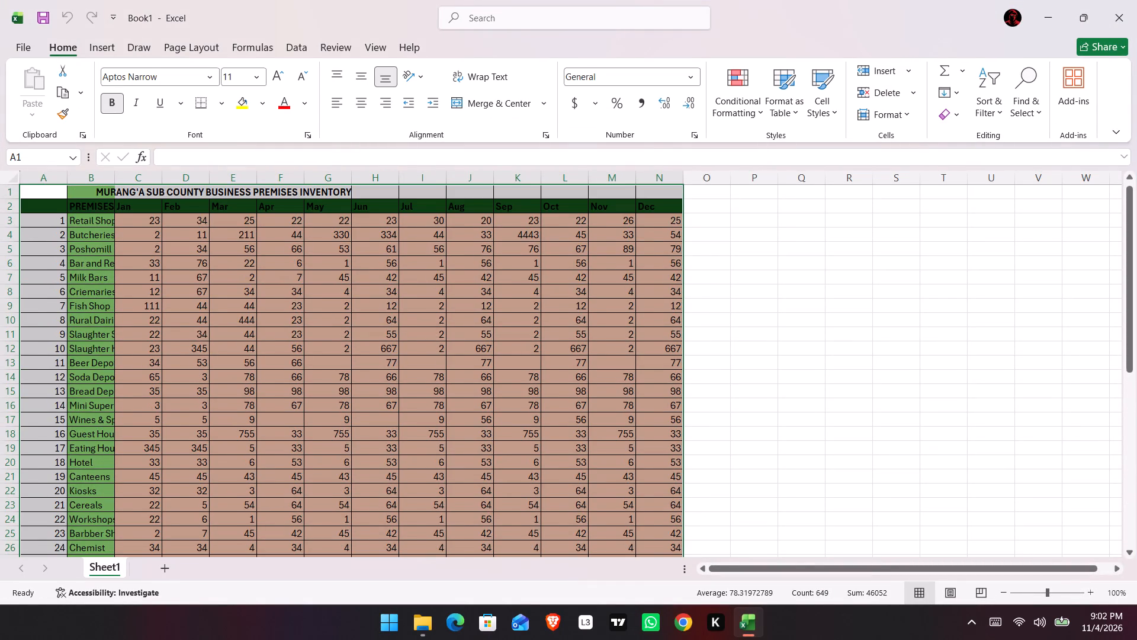
scroll(431, 331, "up", 4)
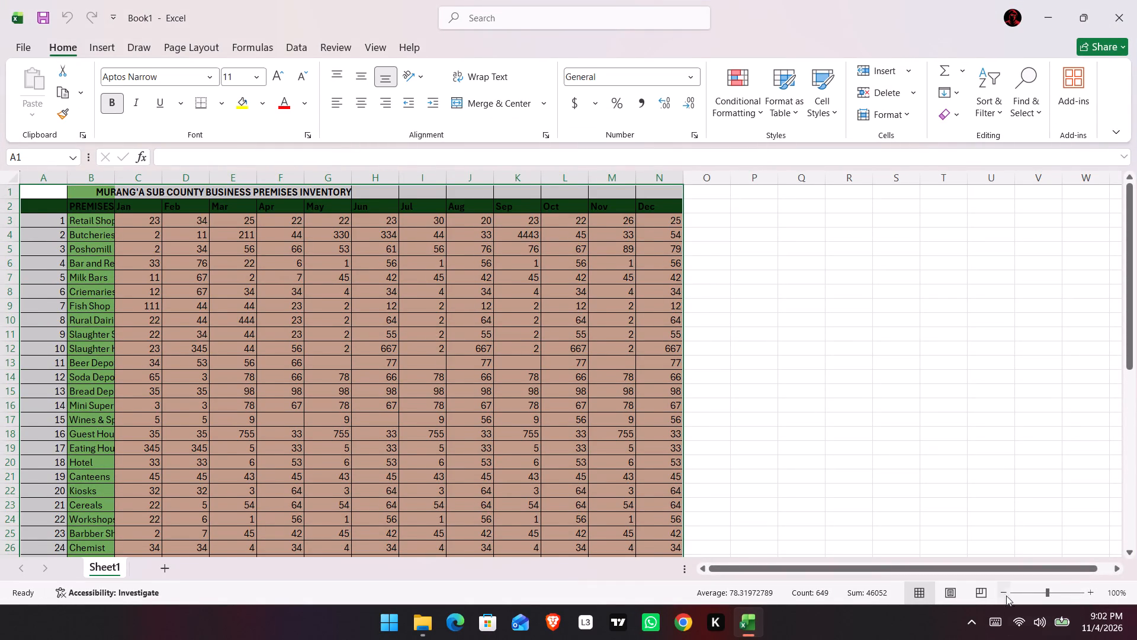
left_click(1005, 594)
left_click(1005, 594)
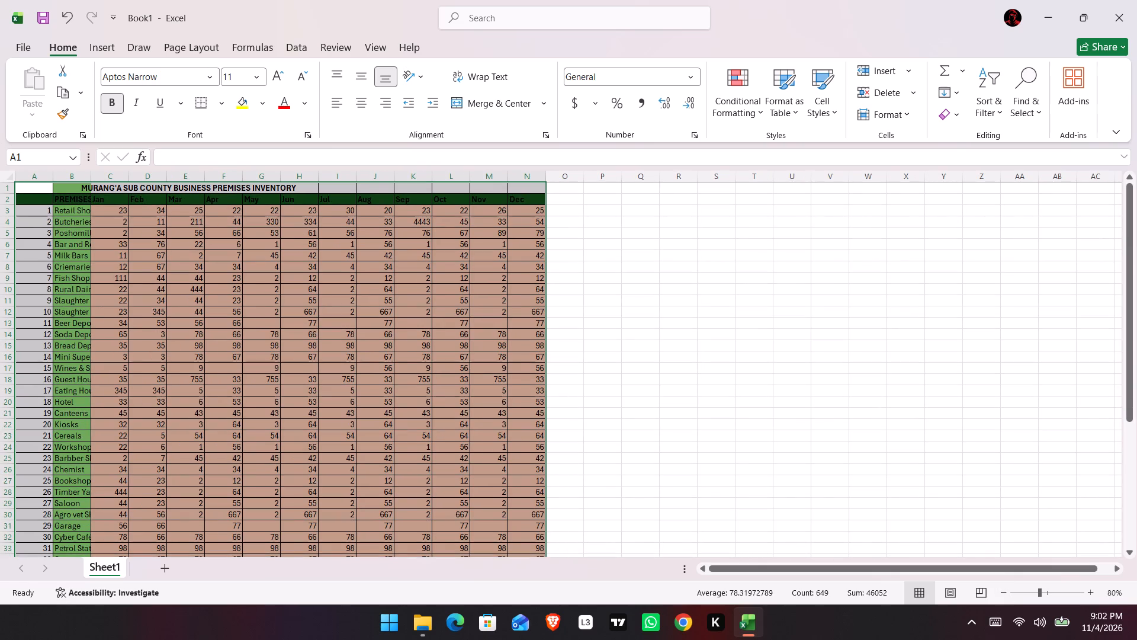
left_click(676, 308)
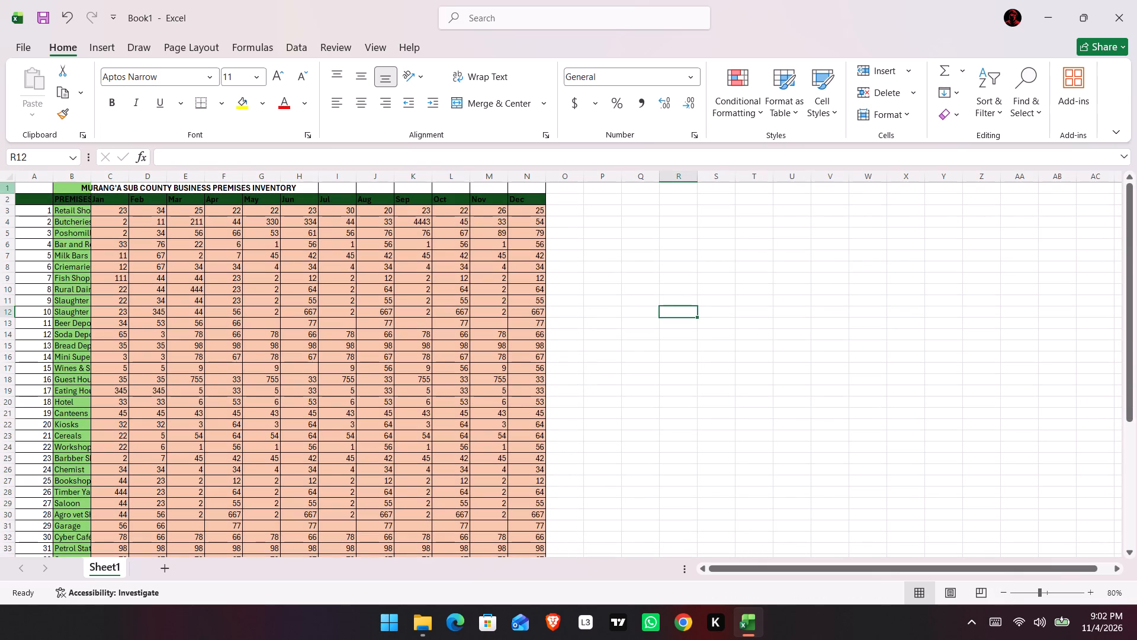
Format the whole title row 1 with a black fill and white text.
left_click(7, 188)
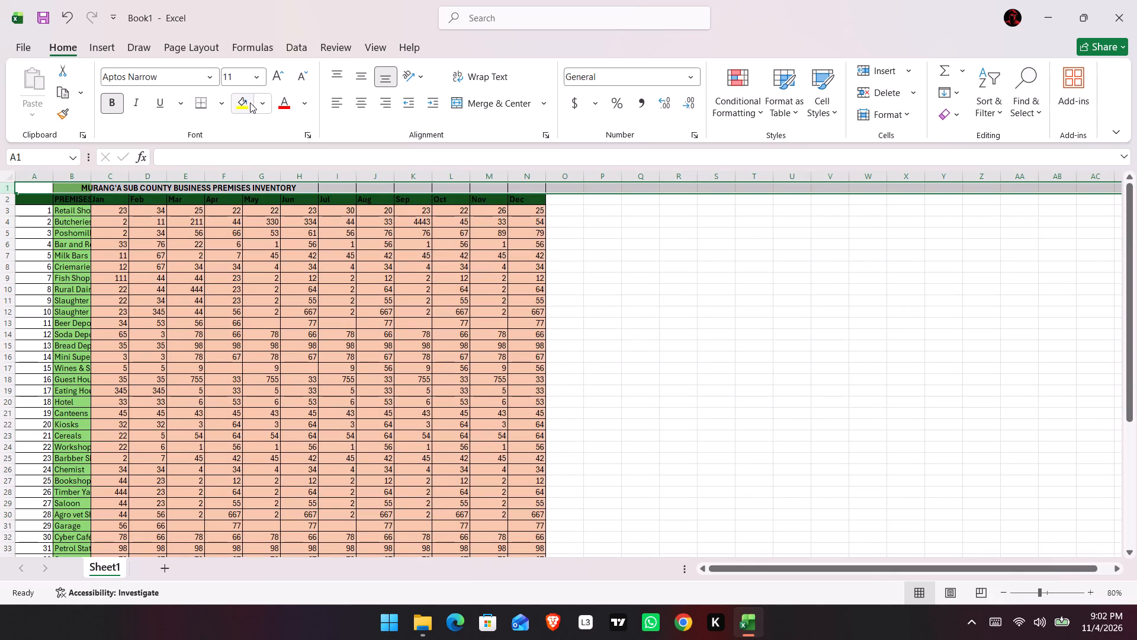
left_click(254, 103)
left_click(269, 177)
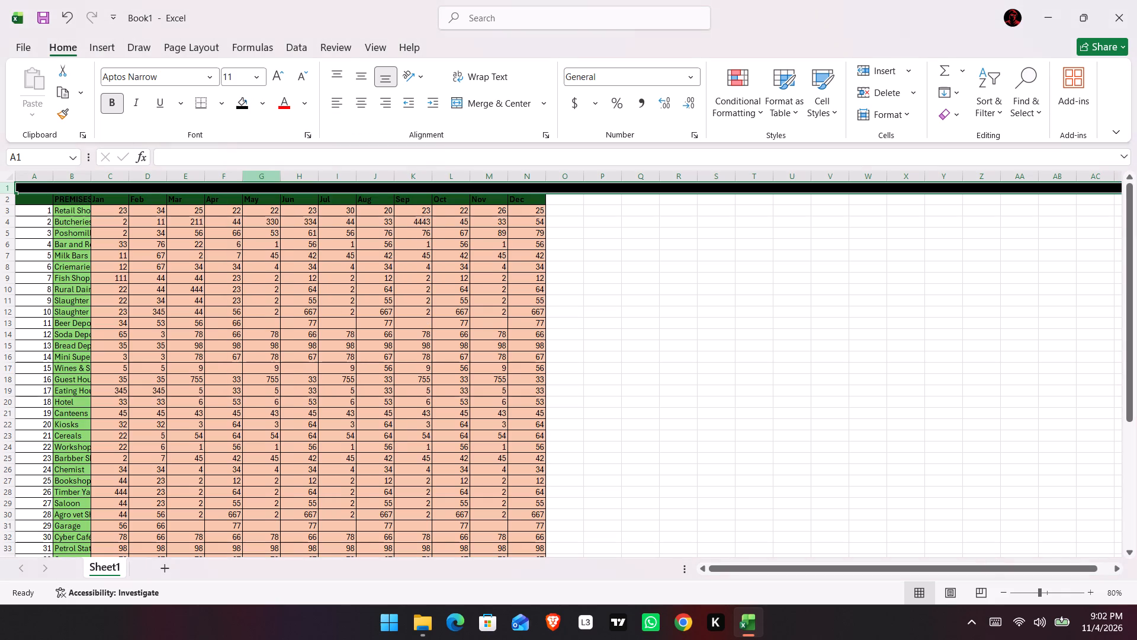
left_click(305, 105)
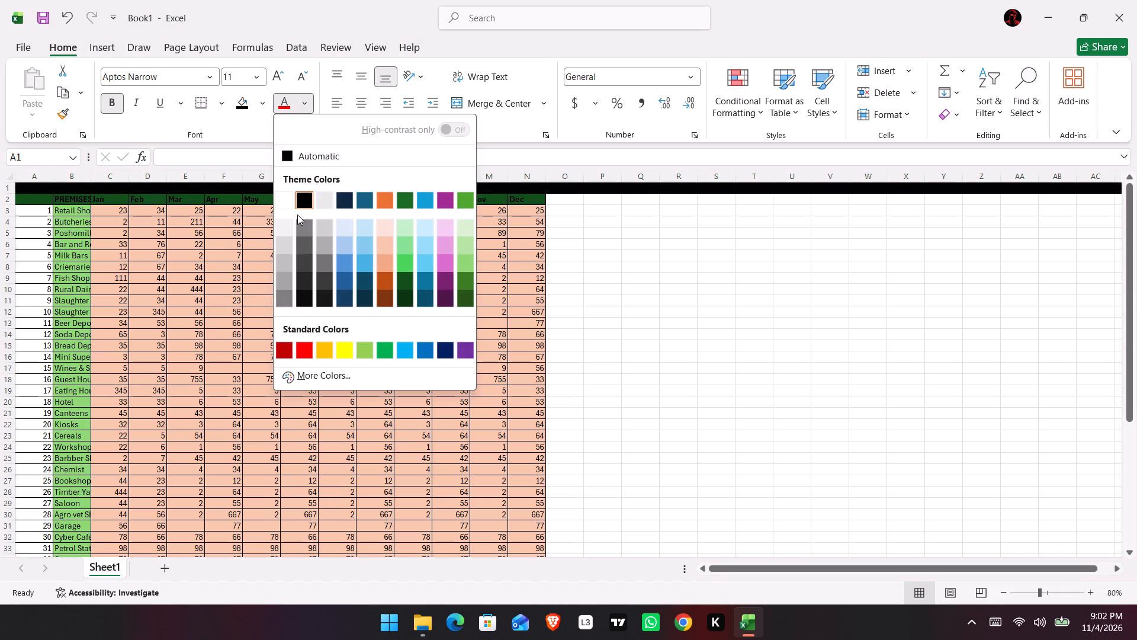
left_click(288, 204)
left_click(643, 249)
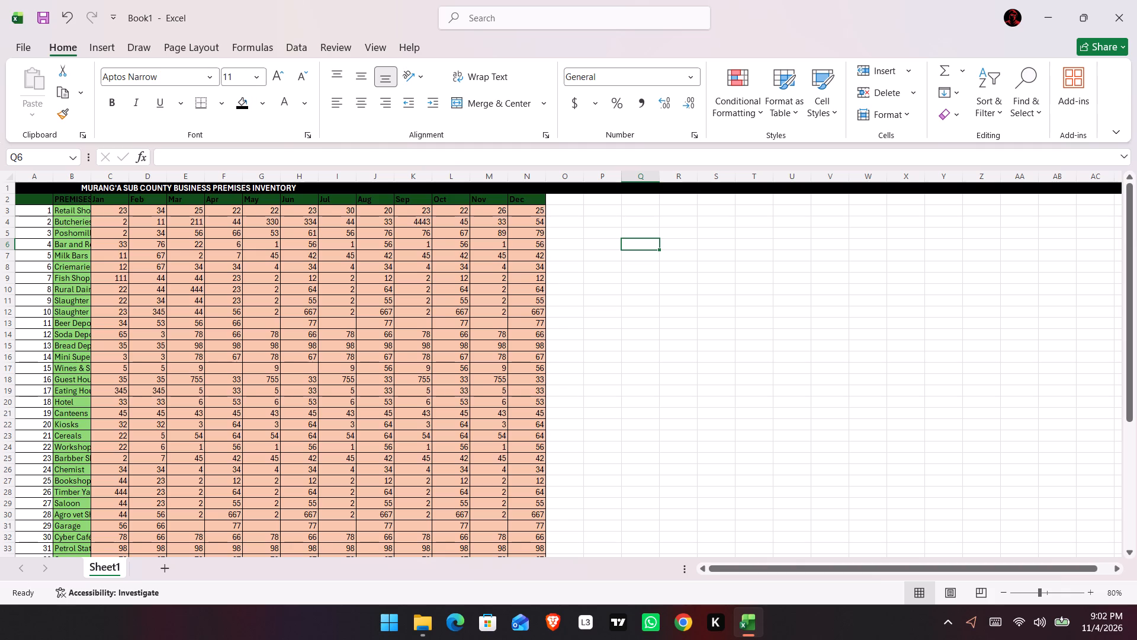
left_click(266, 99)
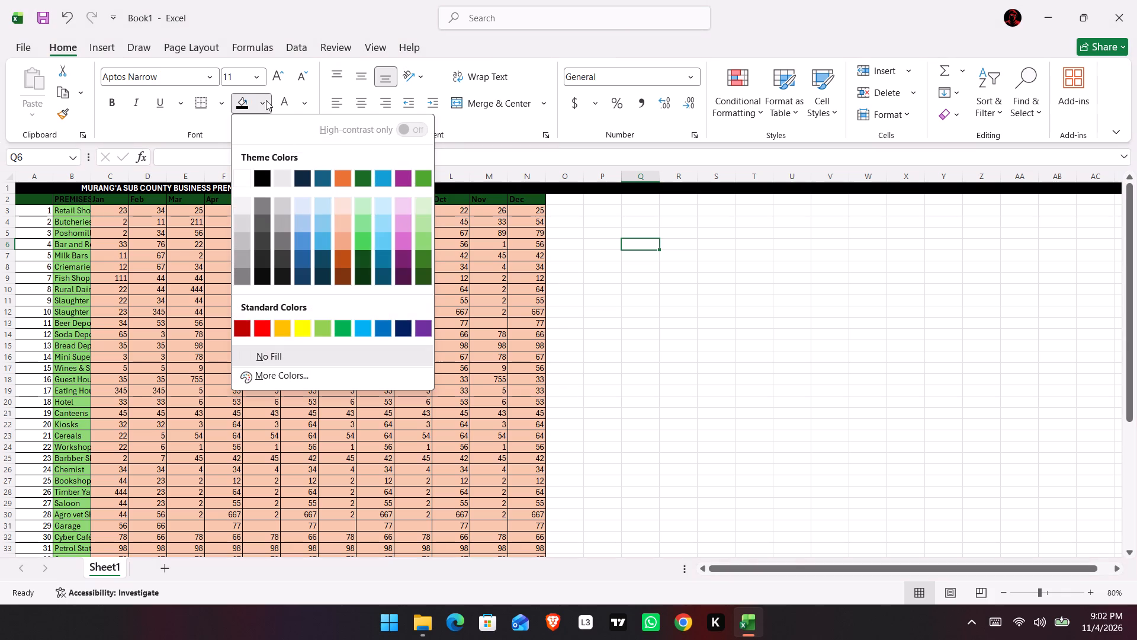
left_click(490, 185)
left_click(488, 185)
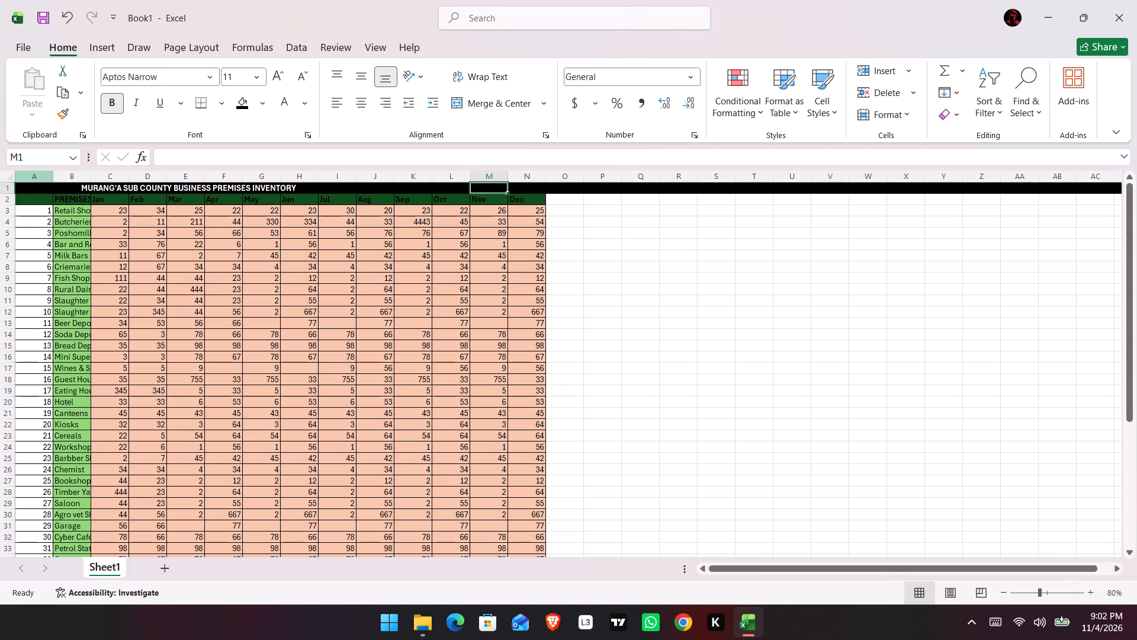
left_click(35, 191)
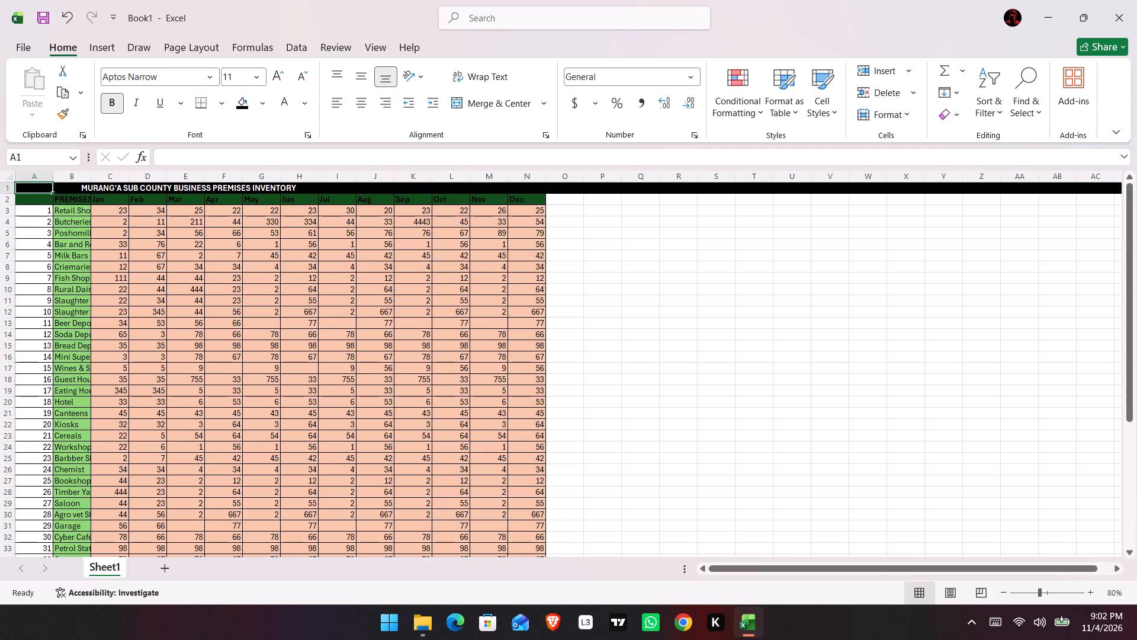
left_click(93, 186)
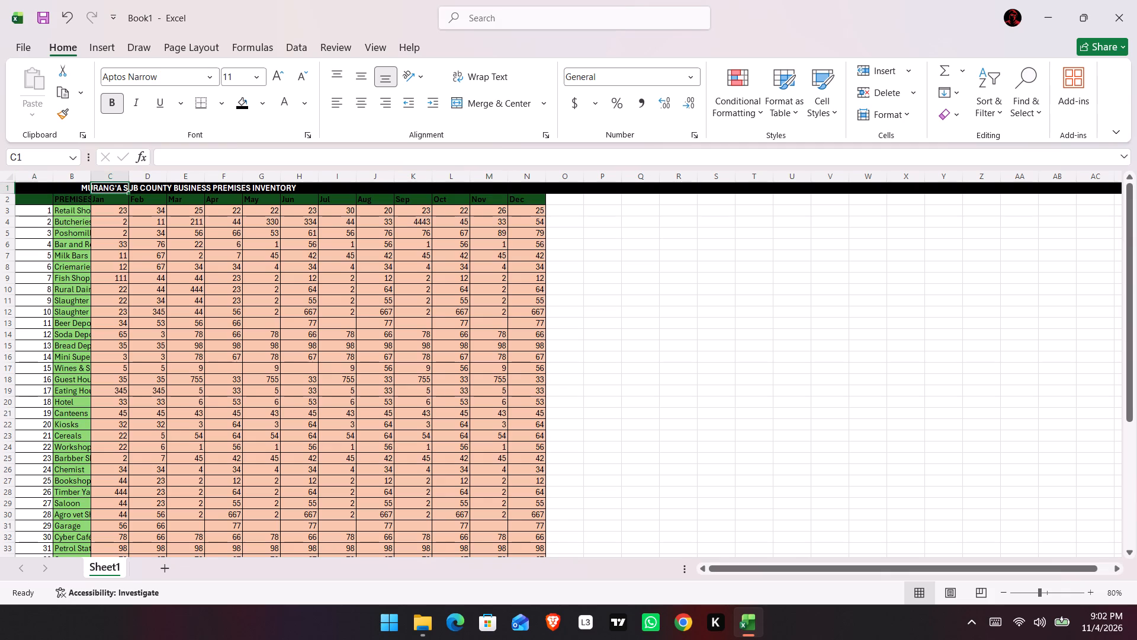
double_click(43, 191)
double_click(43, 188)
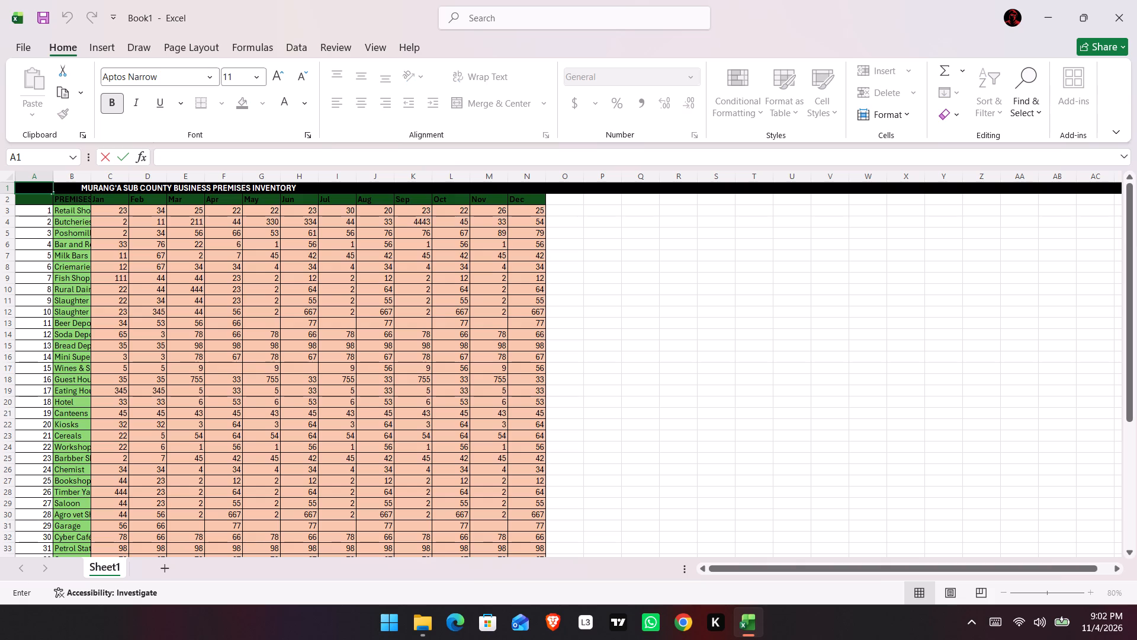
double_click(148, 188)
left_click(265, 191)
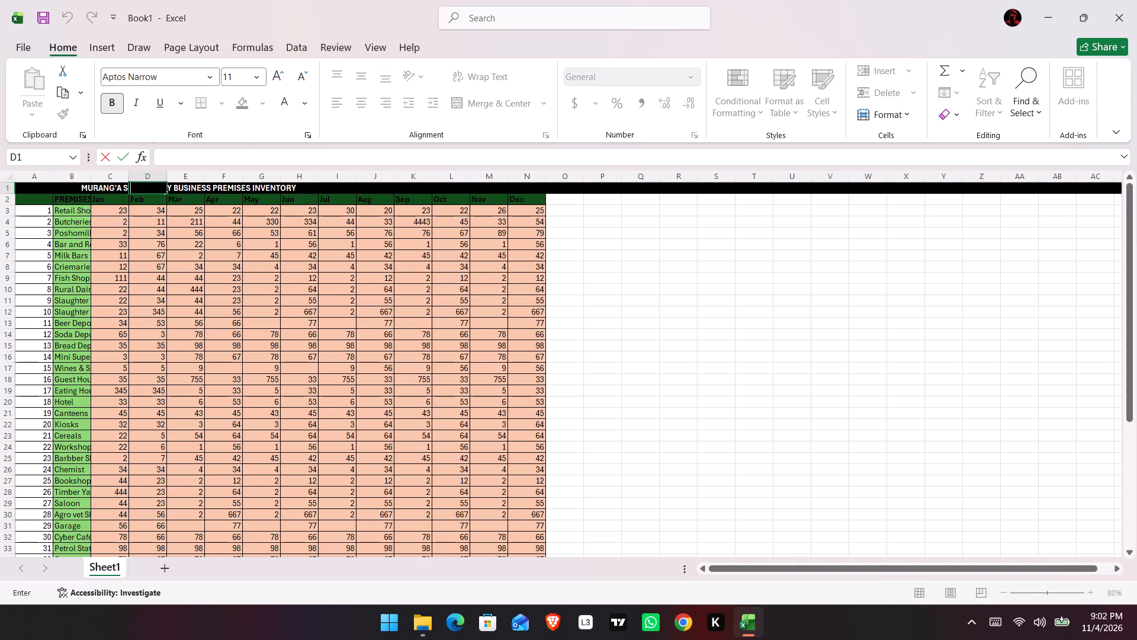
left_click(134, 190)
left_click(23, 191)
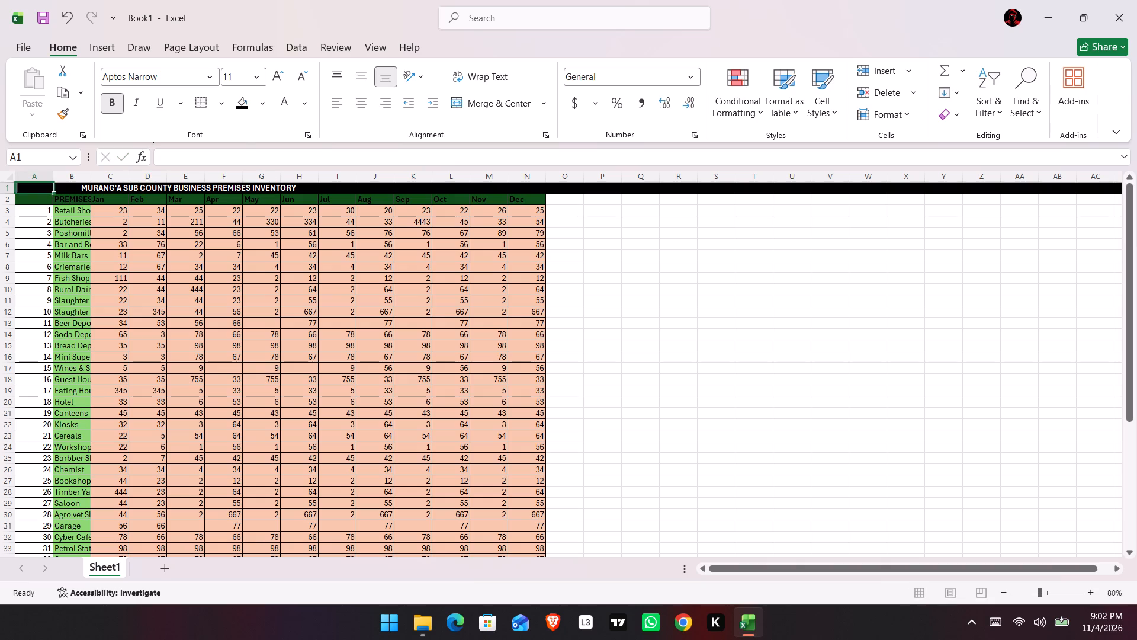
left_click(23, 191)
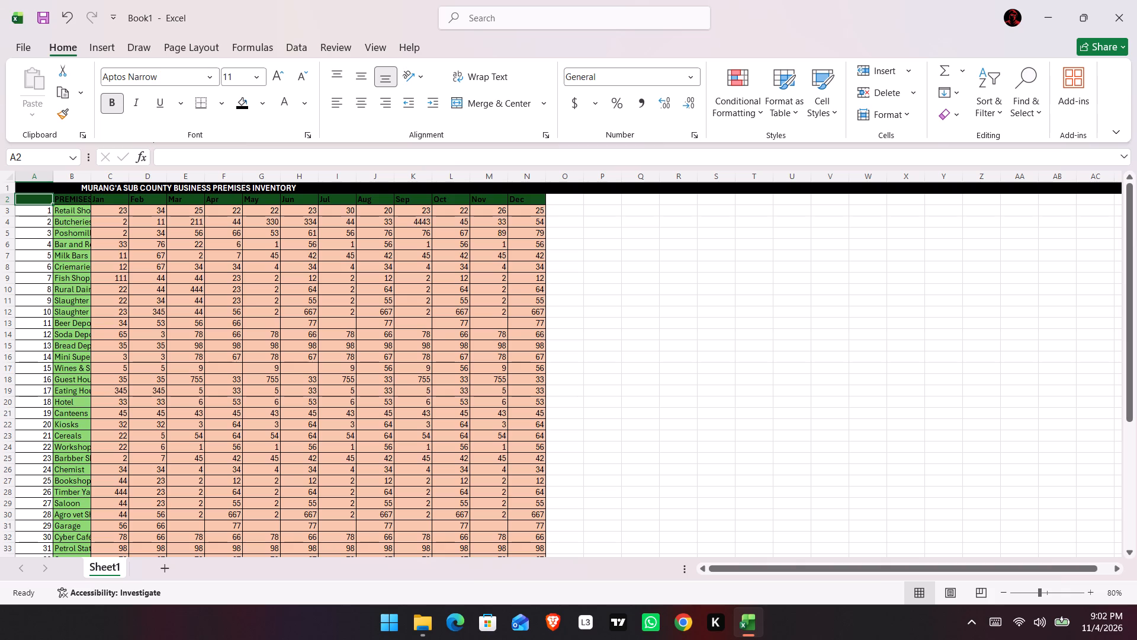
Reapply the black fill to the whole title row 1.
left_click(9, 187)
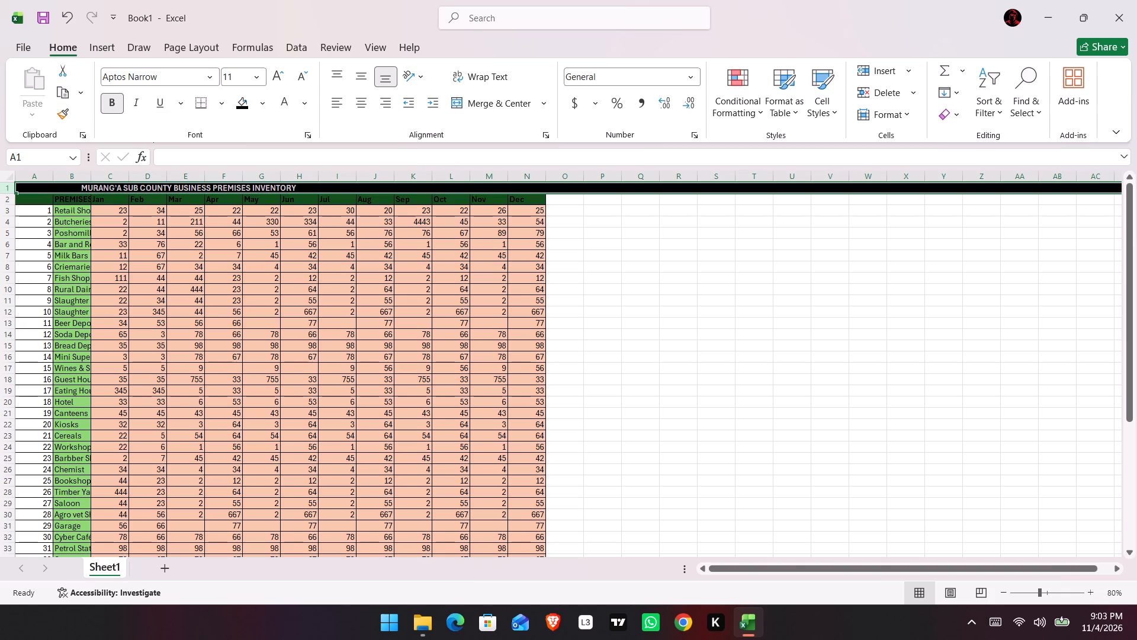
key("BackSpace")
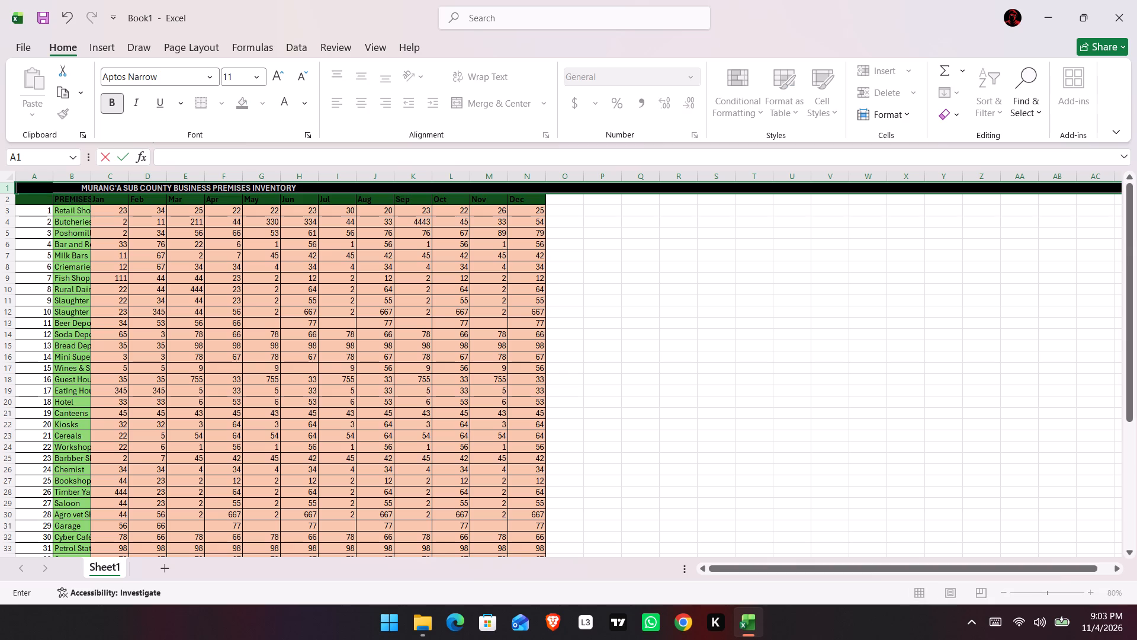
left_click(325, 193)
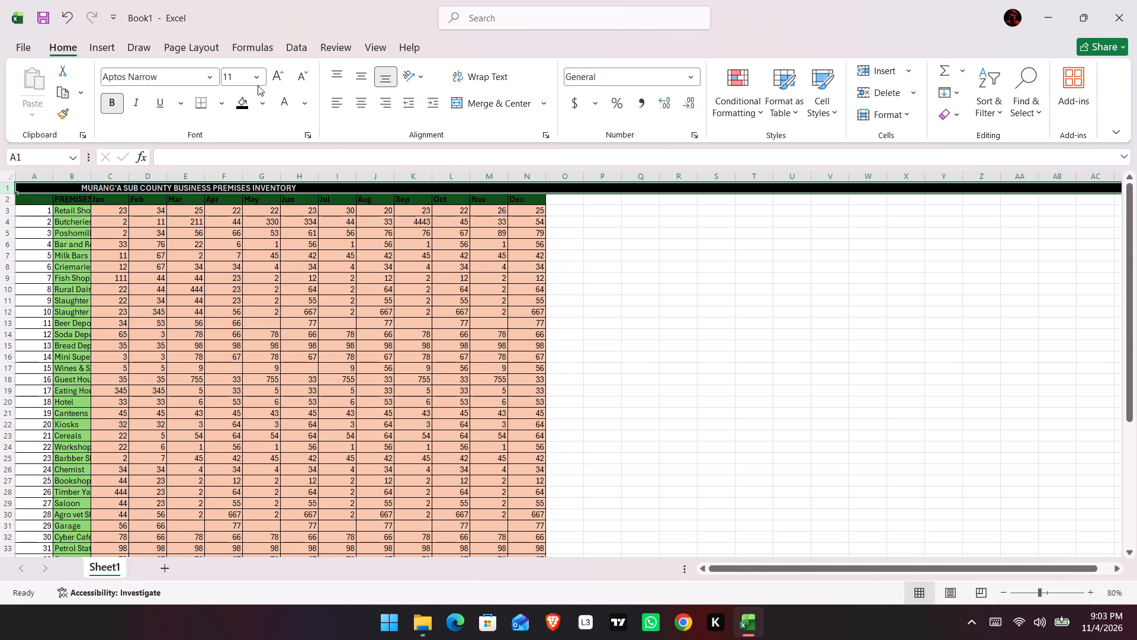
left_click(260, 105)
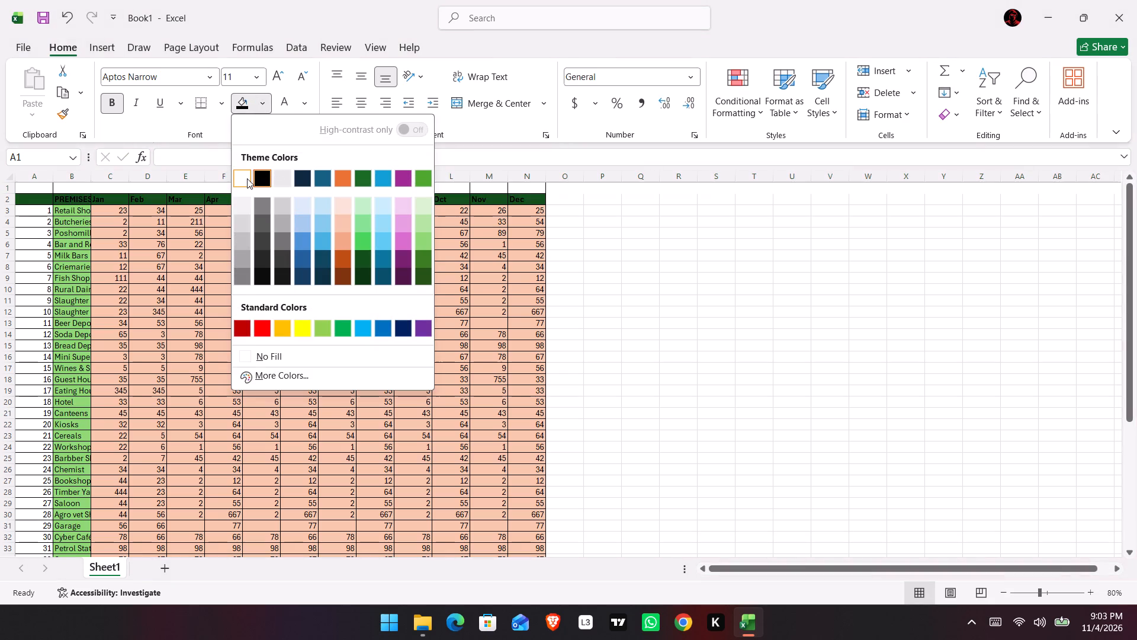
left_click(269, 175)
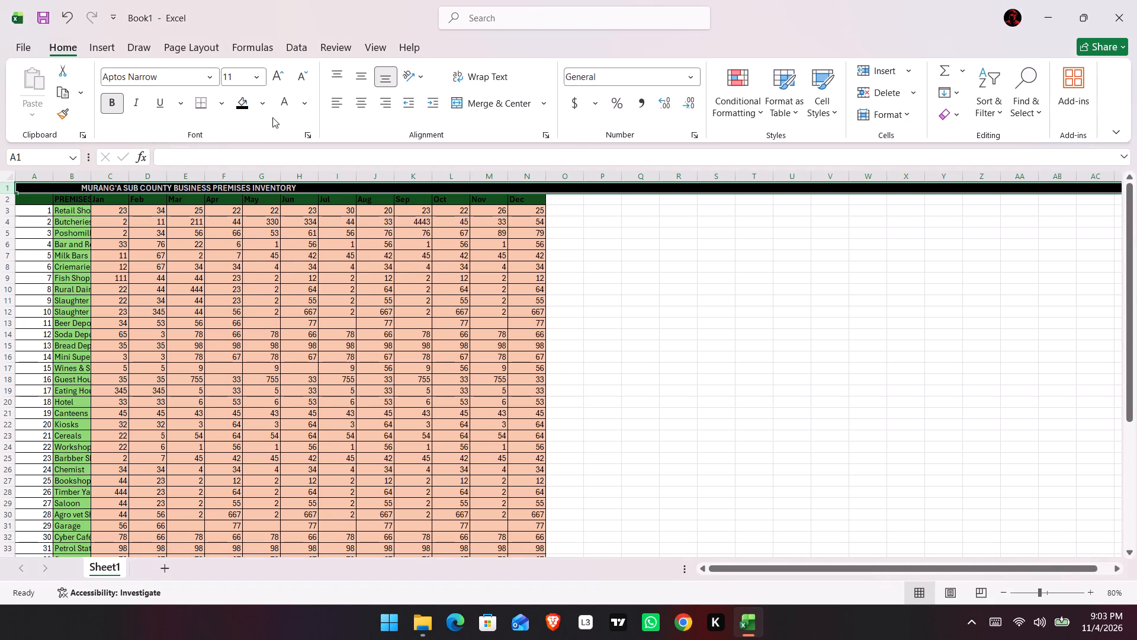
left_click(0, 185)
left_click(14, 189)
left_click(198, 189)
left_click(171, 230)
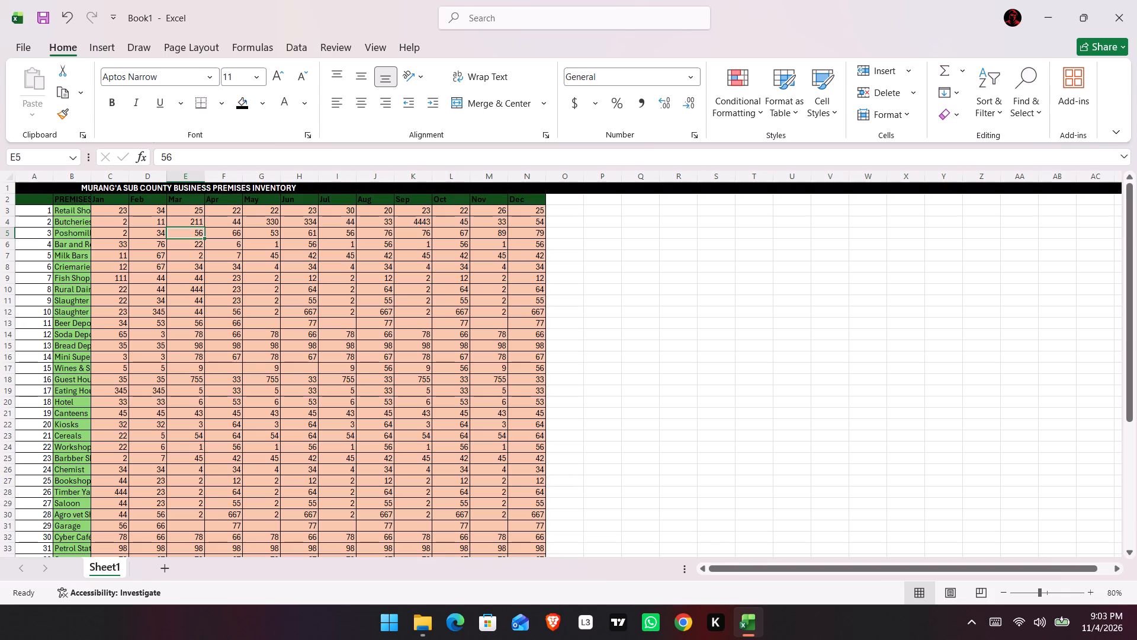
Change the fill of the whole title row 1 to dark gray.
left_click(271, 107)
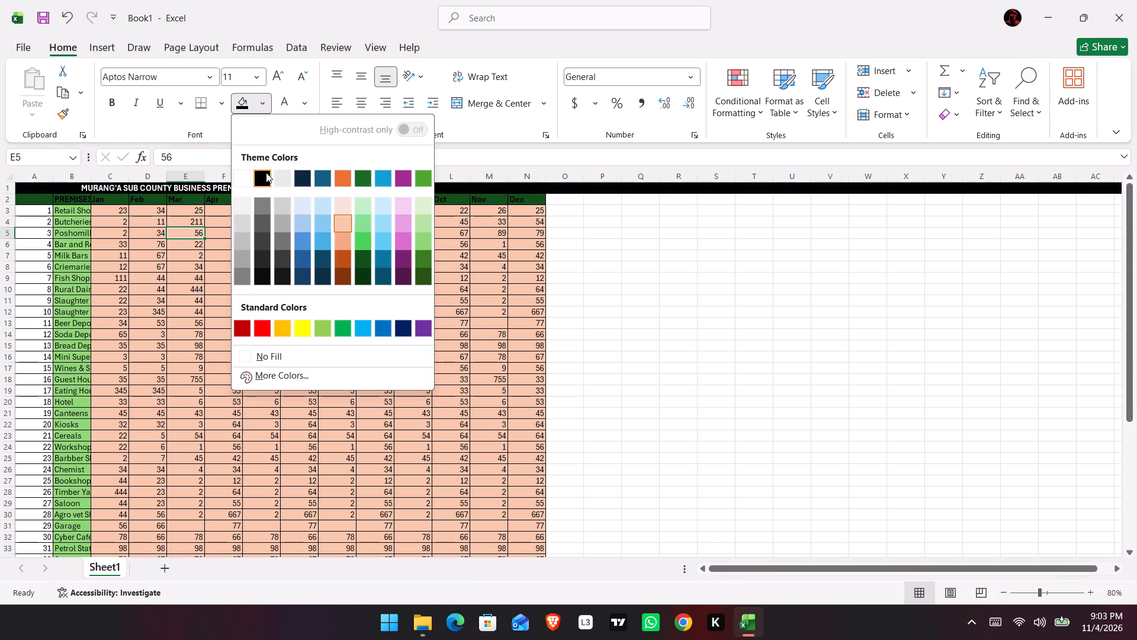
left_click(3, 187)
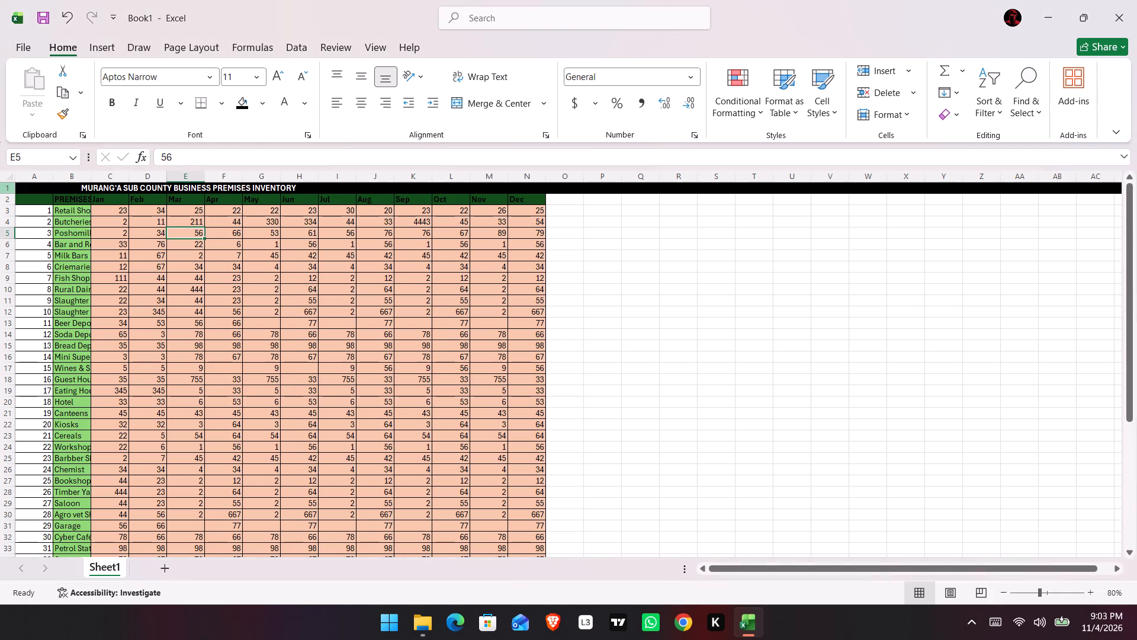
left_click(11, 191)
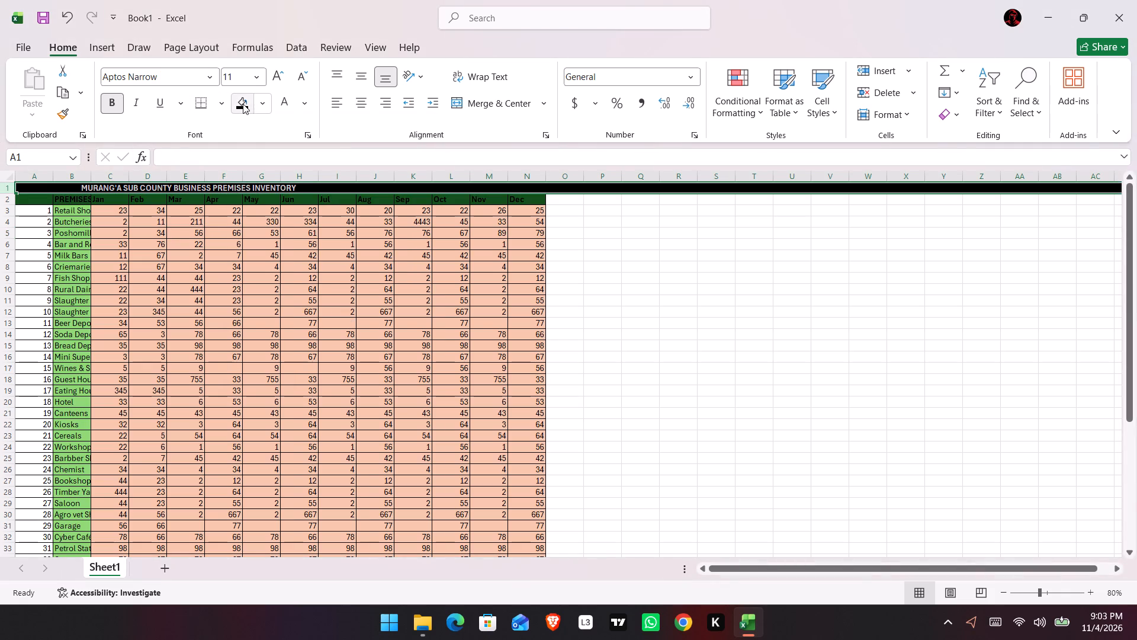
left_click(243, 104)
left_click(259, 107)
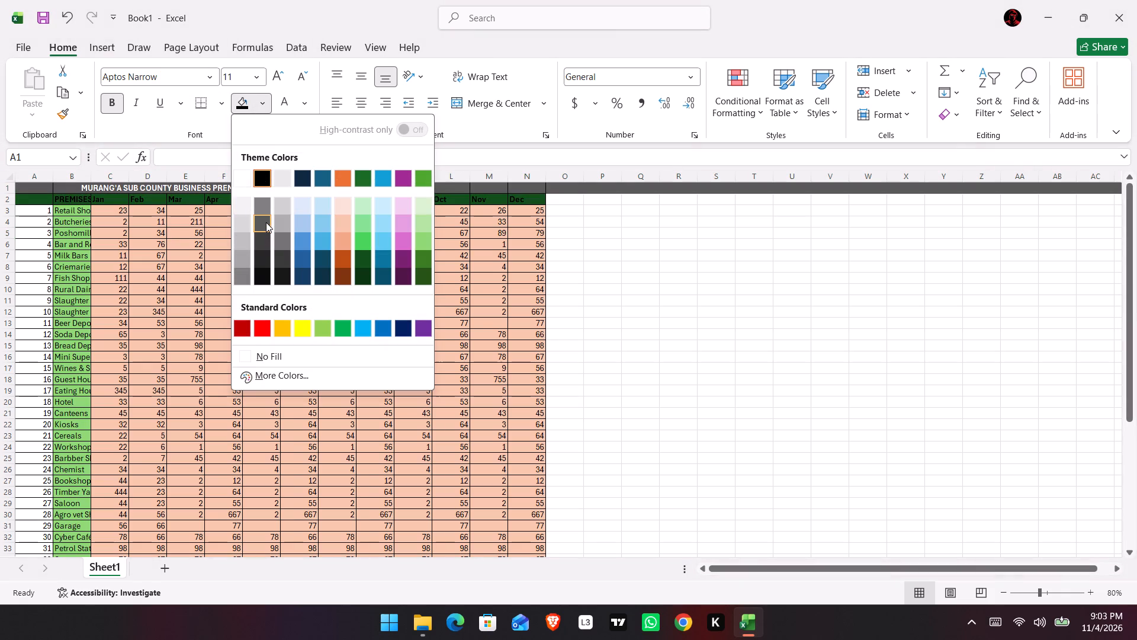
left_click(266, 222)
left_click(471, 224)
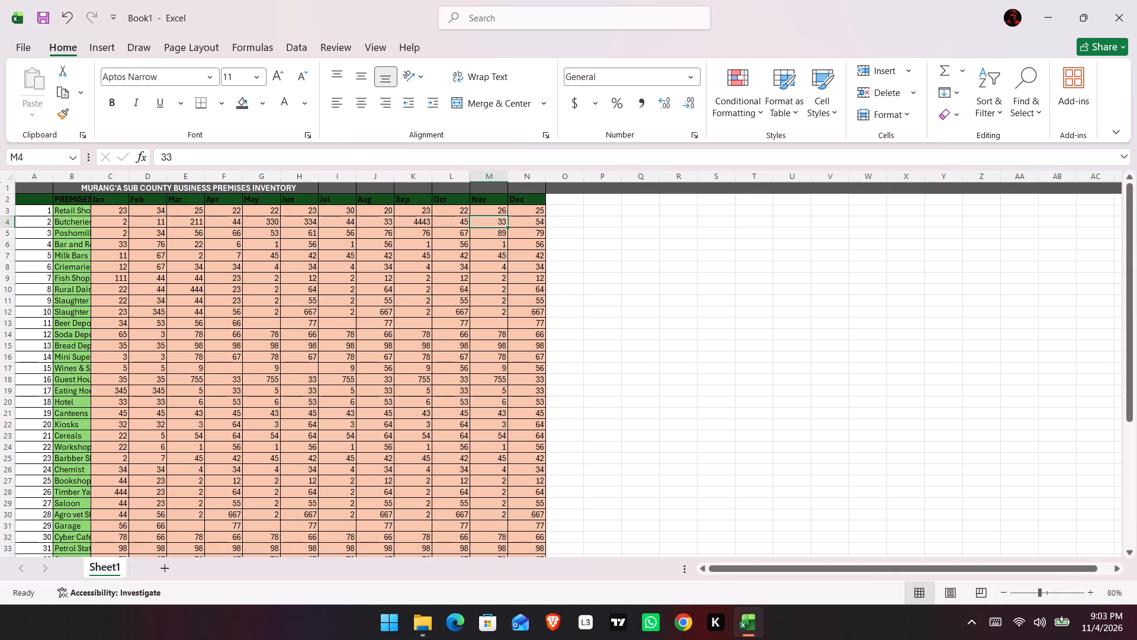
Autofit column A to the width of the row numbers.
double_click(52, 175)
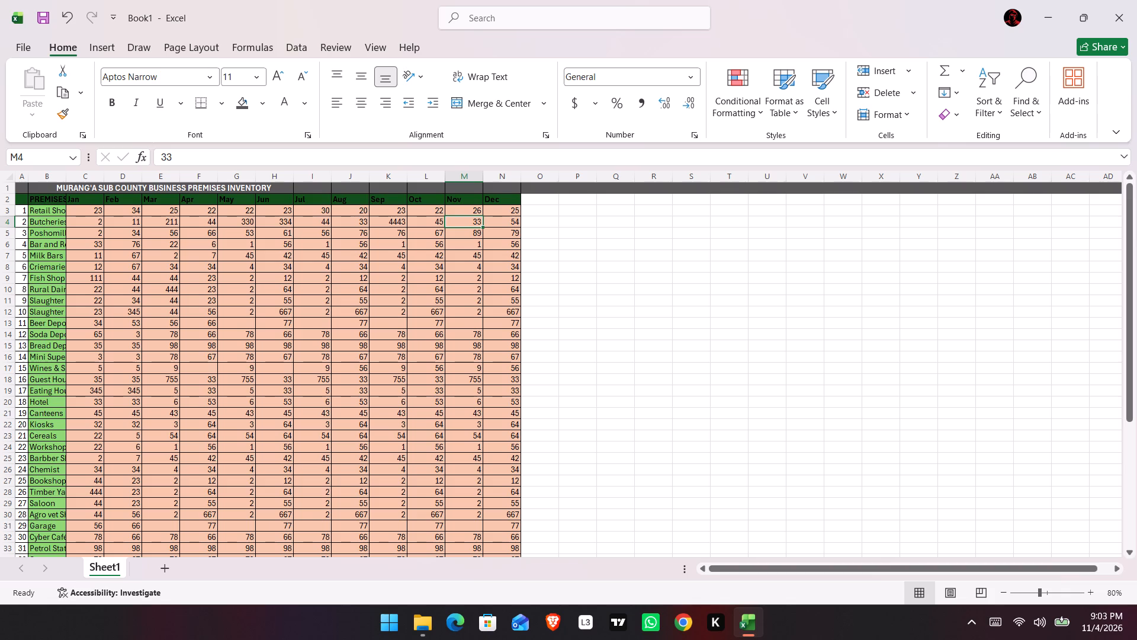
Set the Butcheries values to 10 for Jan, 11 for Mar, Apr and May, and 12 for Jun.
left_click(94, 223)
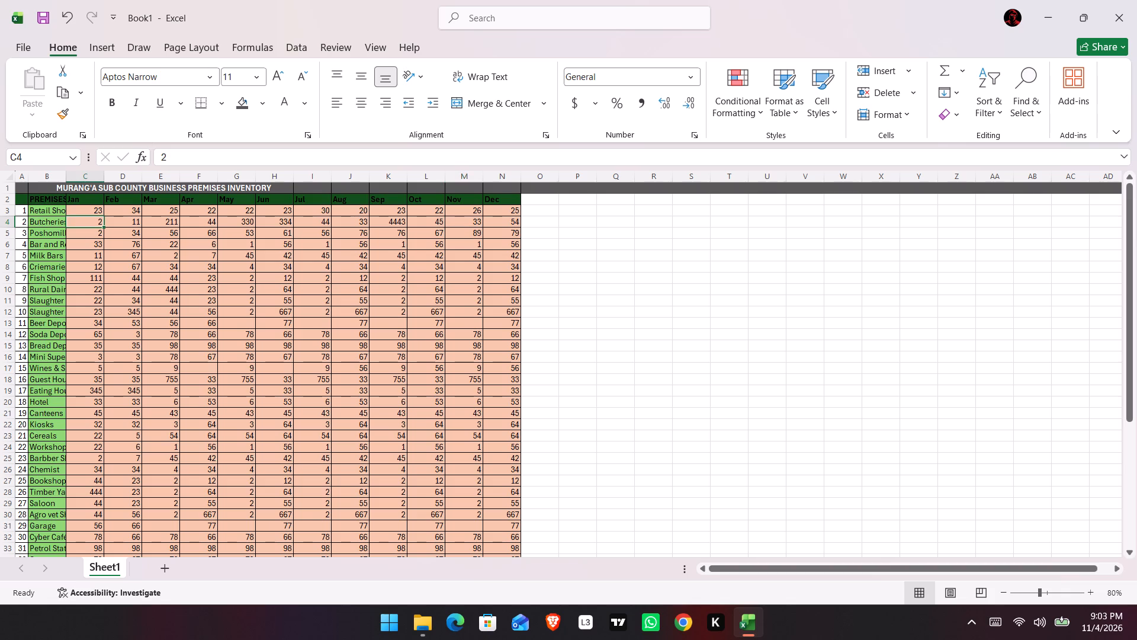
left_click(140, 225)
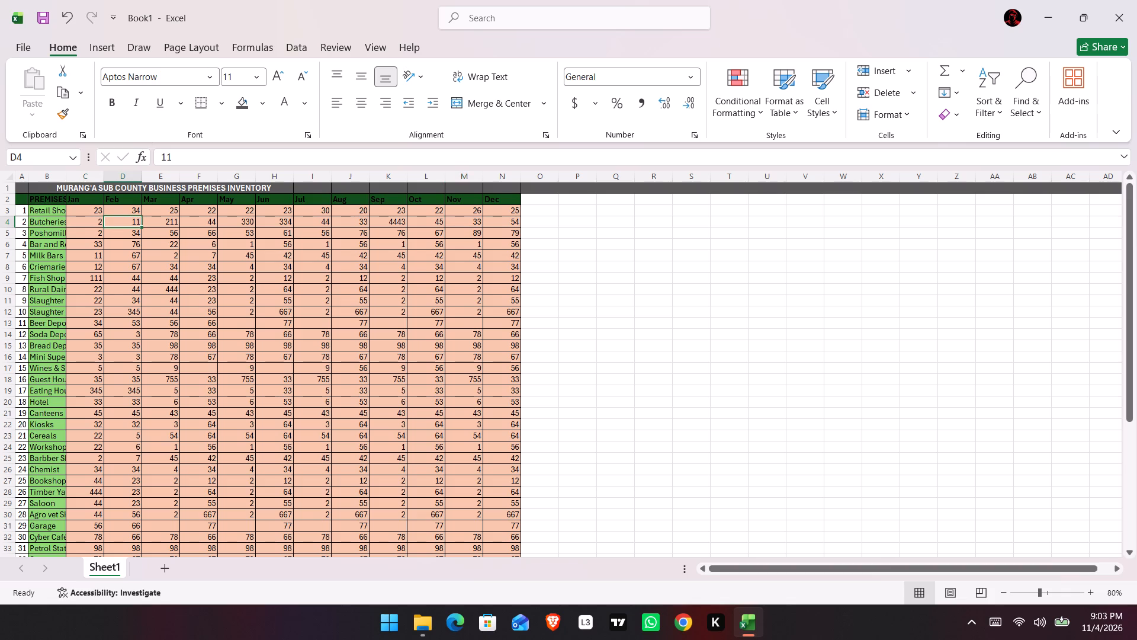
left_click(88, 221)
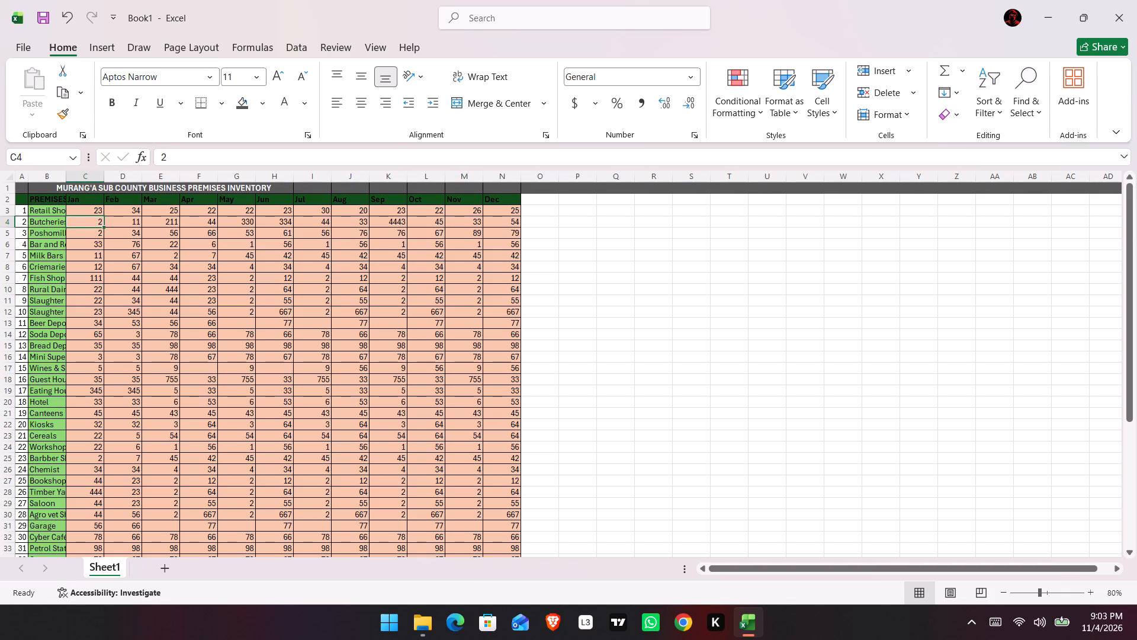
type("10")
key("Right")
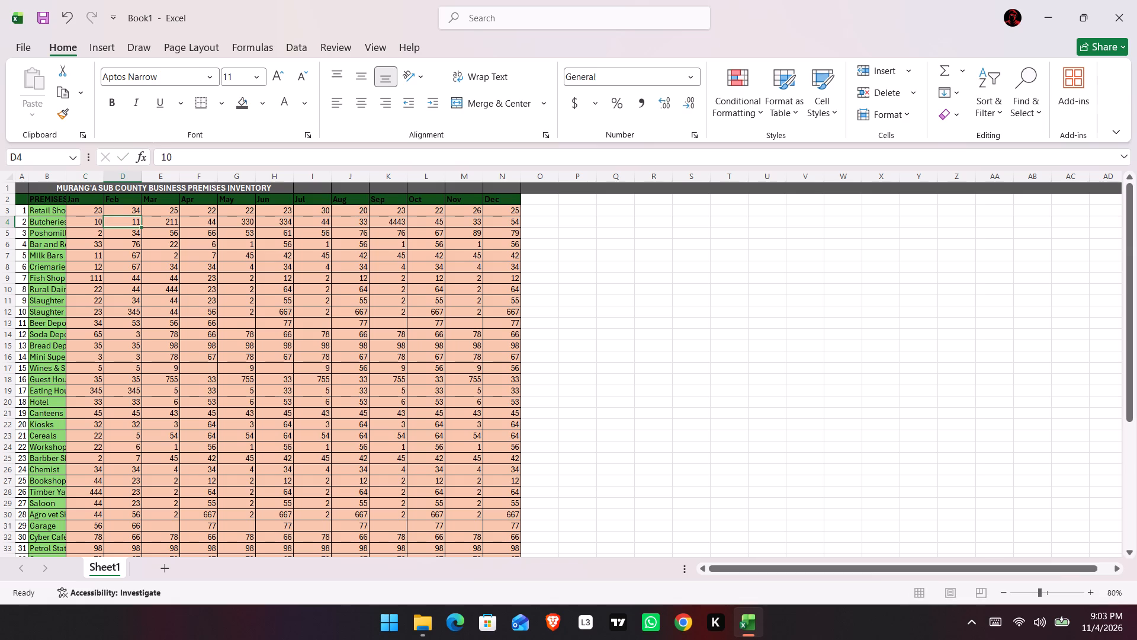
key("Right")
key("Right")
key("Left")
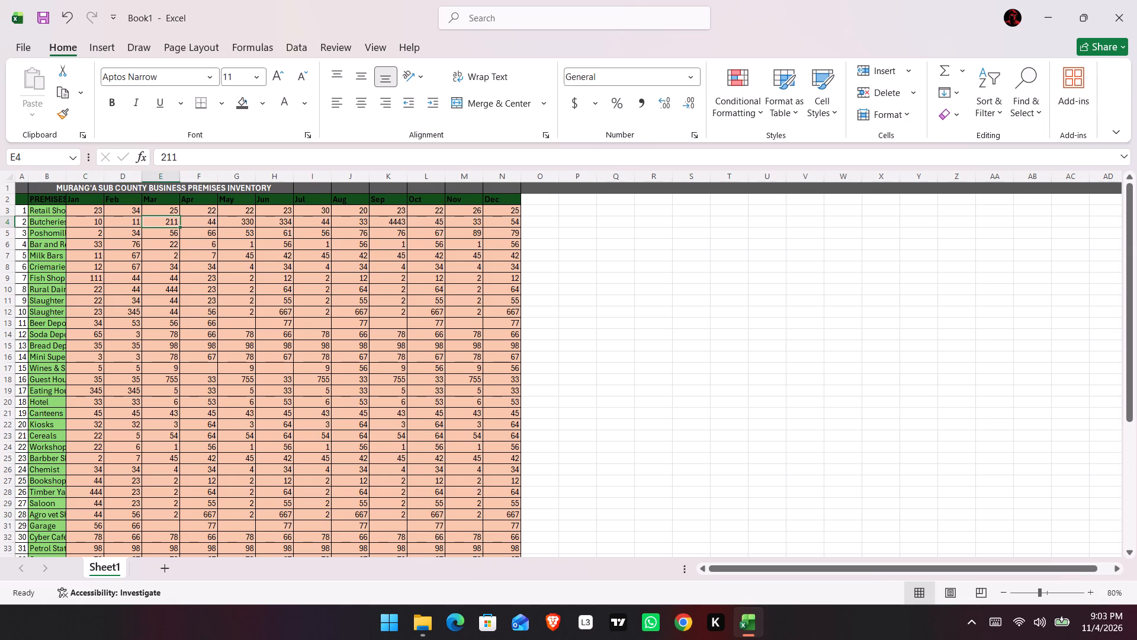
type("11")
key("Right")
type("11")
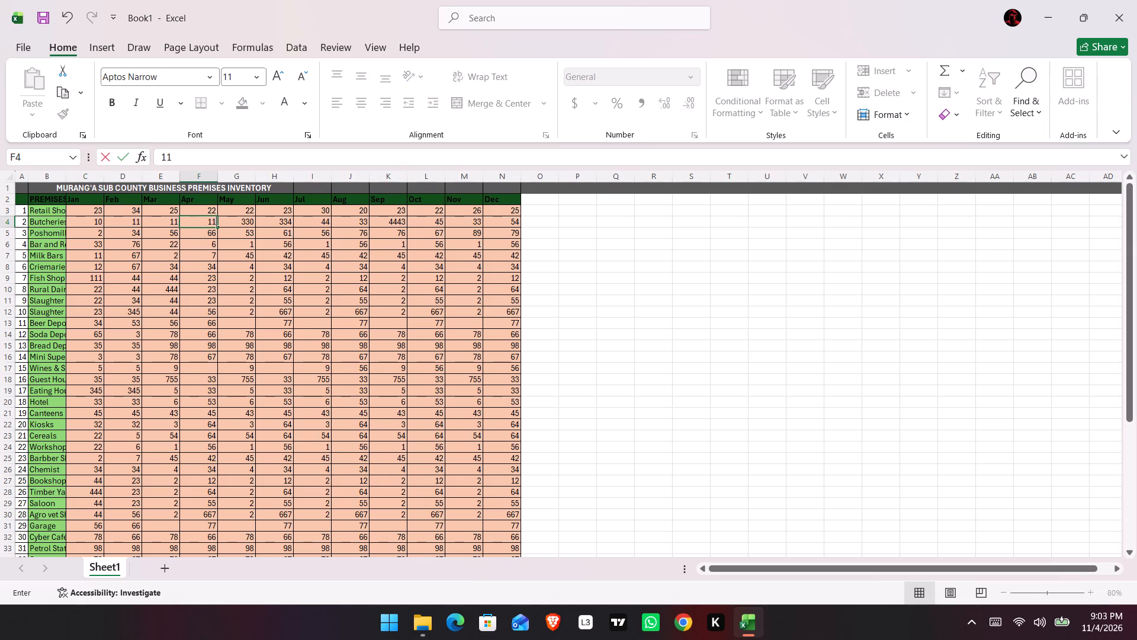
key("Right")
type("11")
key("Right")
type("12")
key("Right")
Set the Butcheries values to 11 for each month from Jul to Nov and 12 for Dec.
type("11")
key("Right")
type("11")
key("Right")
type("11")
key("Right")
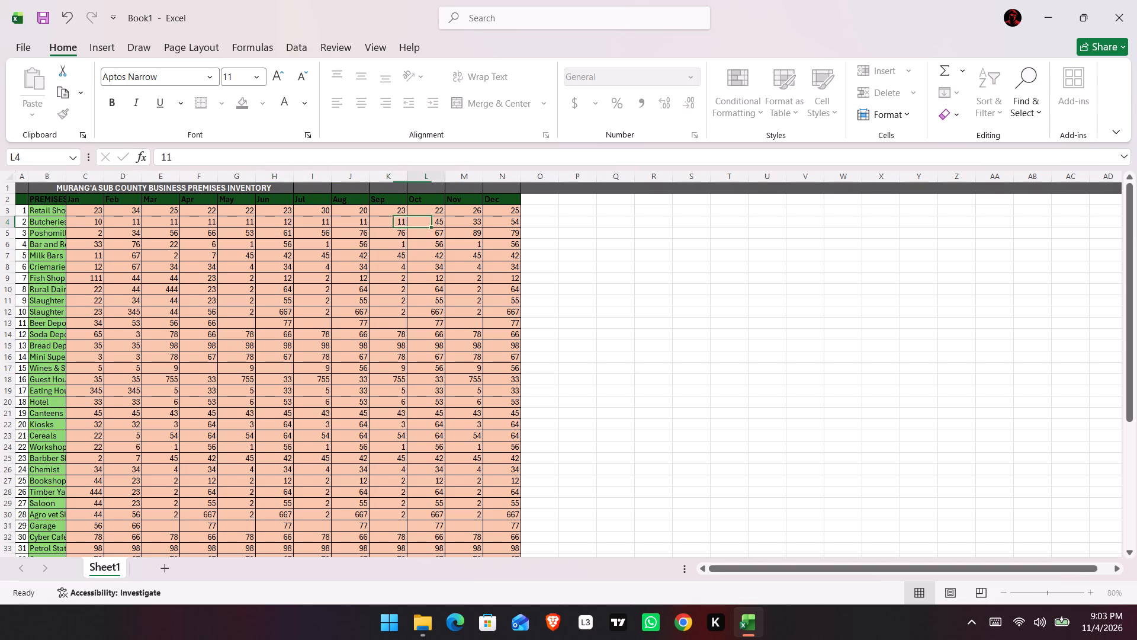
type("11")
key("Right")
key("2")
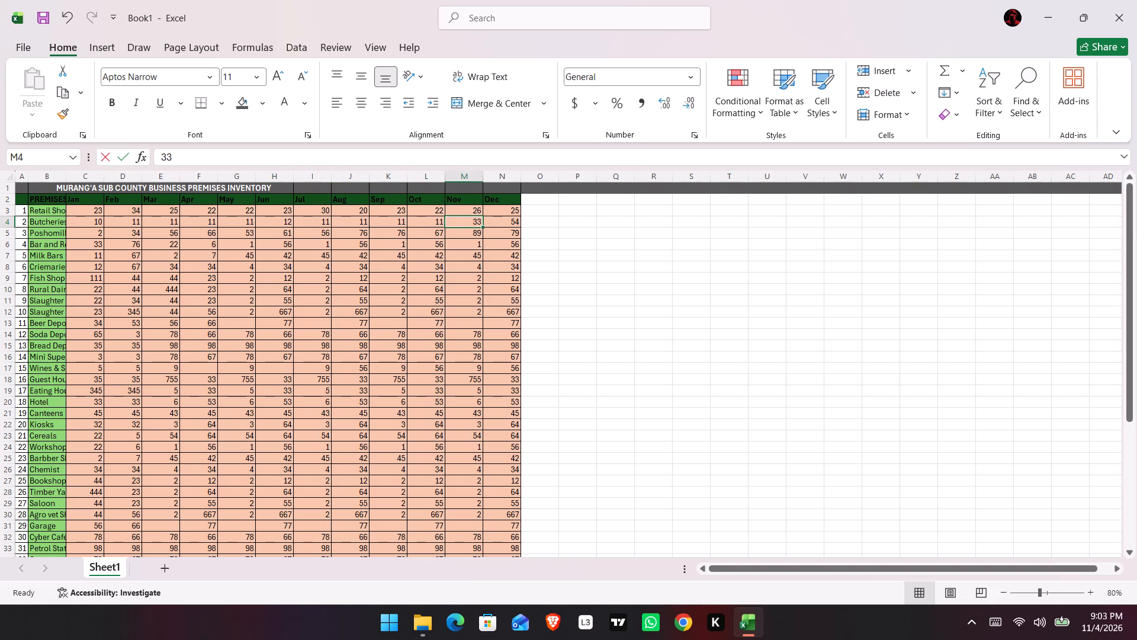
key("BackSpace")
type("11")
key("Right")
type("12")
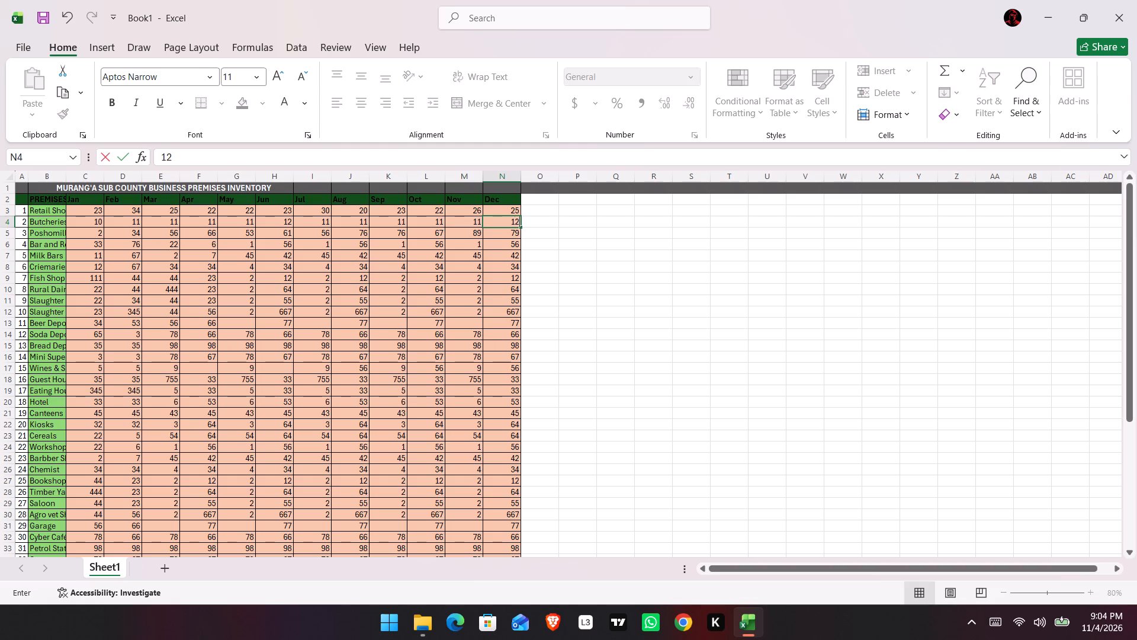
key("Right")
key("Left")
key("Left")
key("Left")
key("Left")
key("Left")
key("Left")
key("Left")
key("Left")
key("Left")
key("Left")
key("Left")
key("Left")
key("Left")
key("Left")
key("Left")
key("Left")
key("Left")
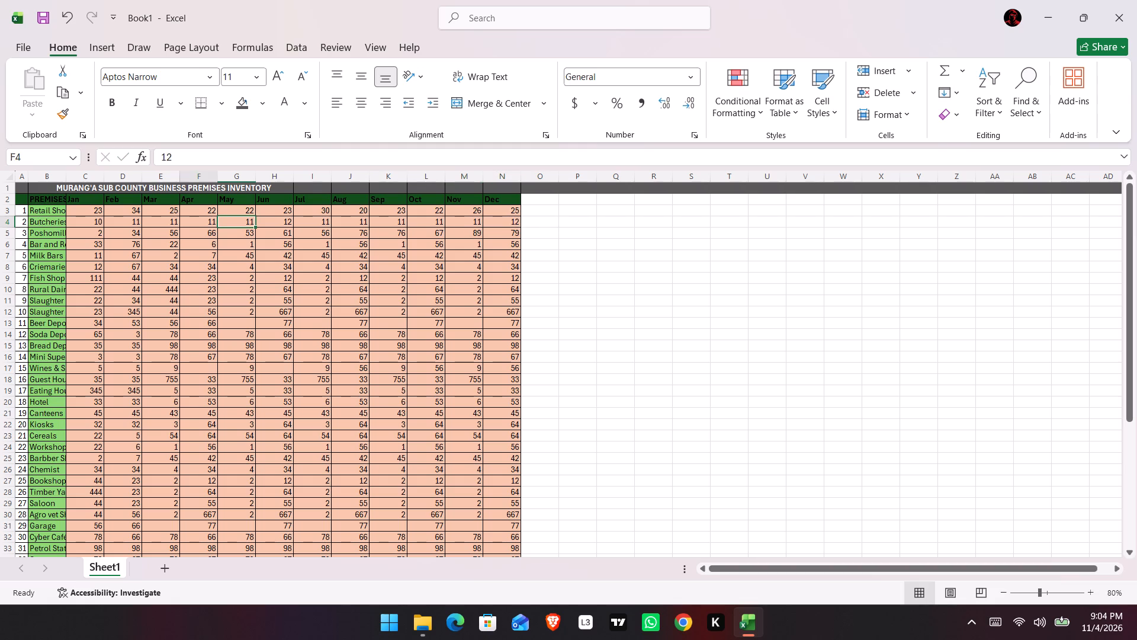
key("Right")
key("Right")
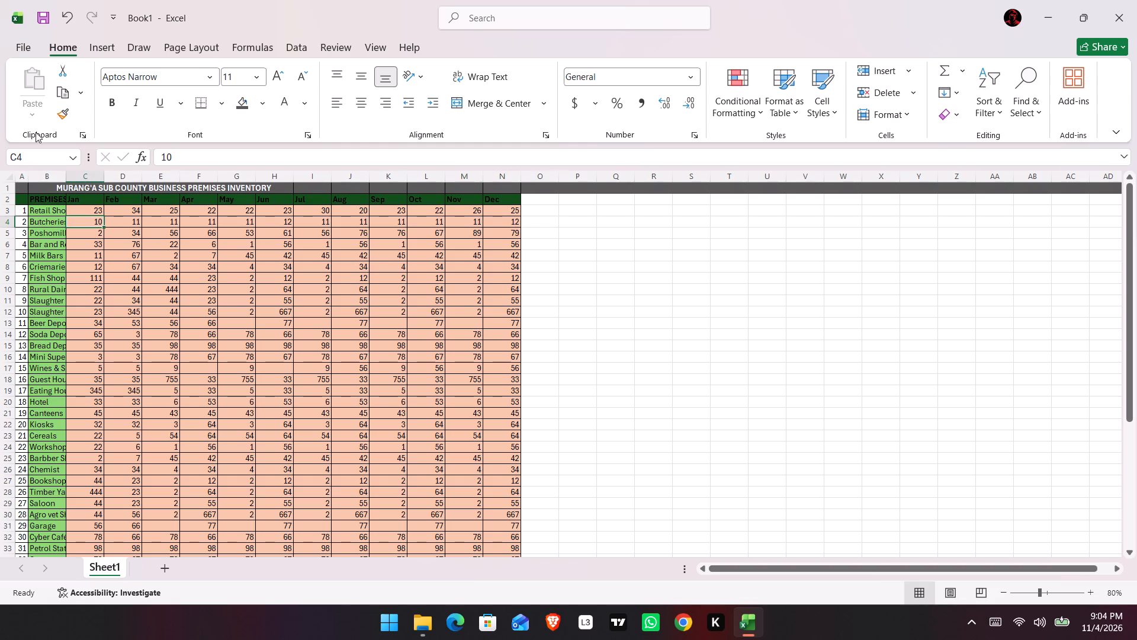
Autofit column B so the full premises names fit.
double_click(70, 176)
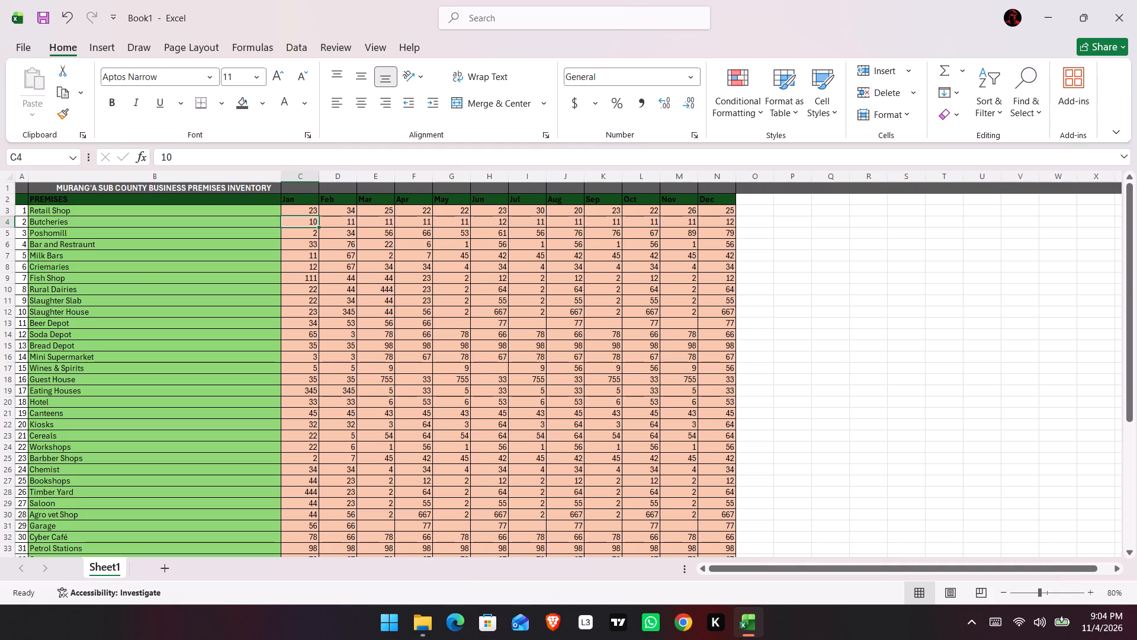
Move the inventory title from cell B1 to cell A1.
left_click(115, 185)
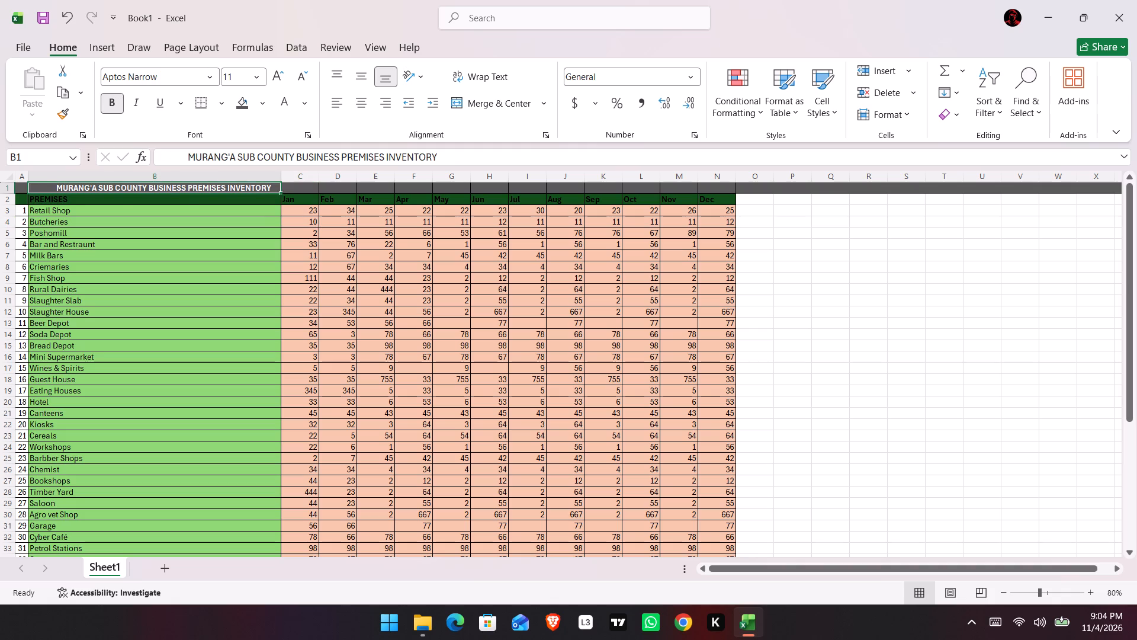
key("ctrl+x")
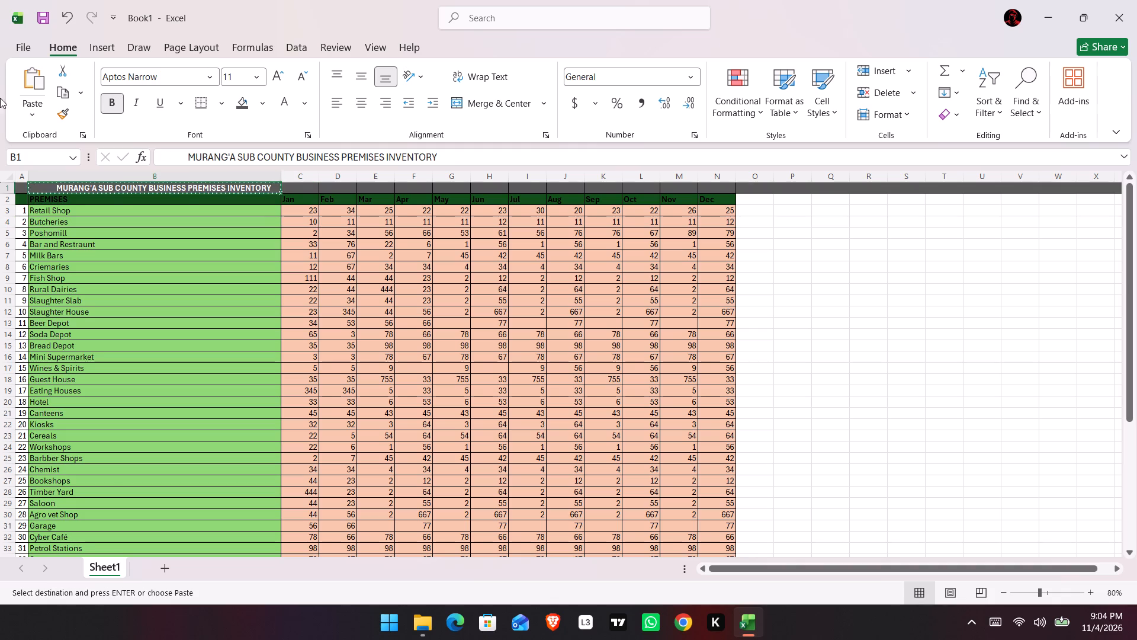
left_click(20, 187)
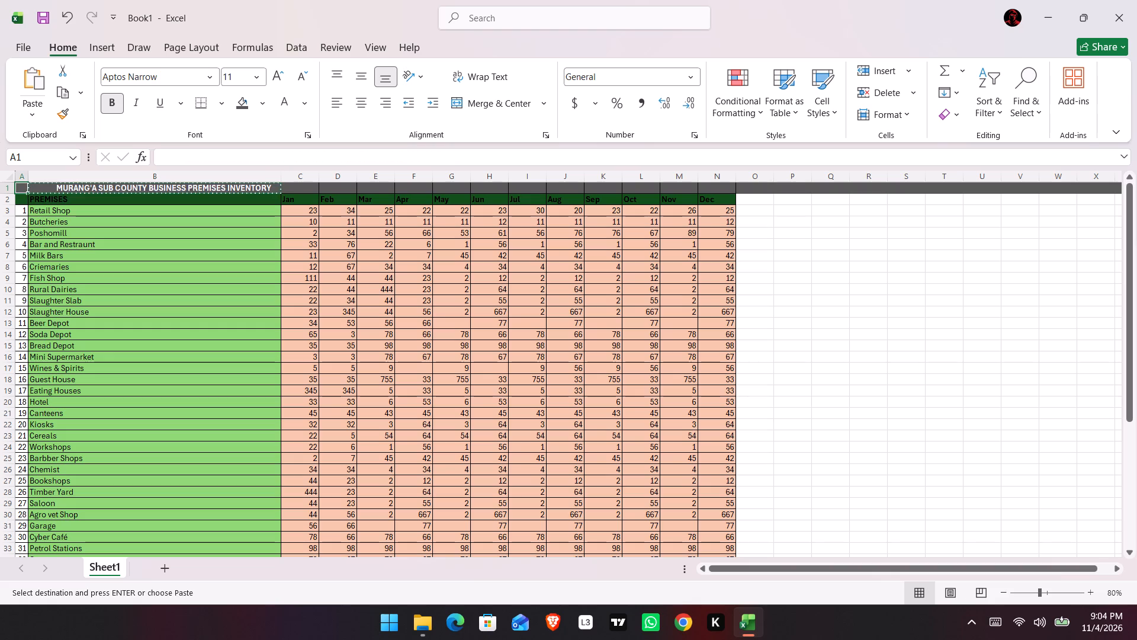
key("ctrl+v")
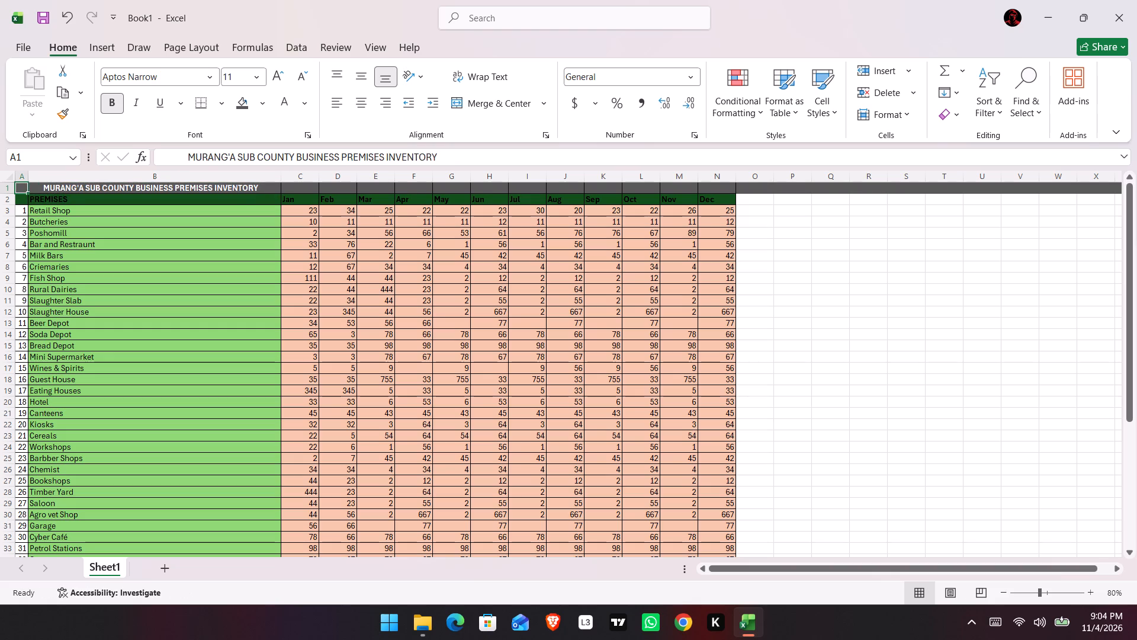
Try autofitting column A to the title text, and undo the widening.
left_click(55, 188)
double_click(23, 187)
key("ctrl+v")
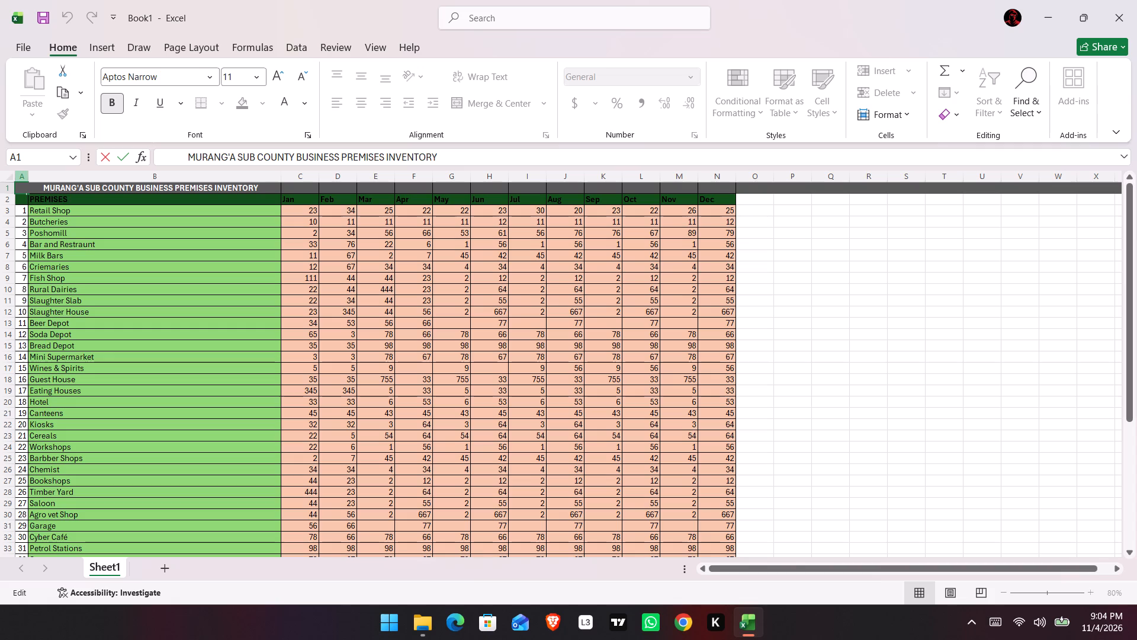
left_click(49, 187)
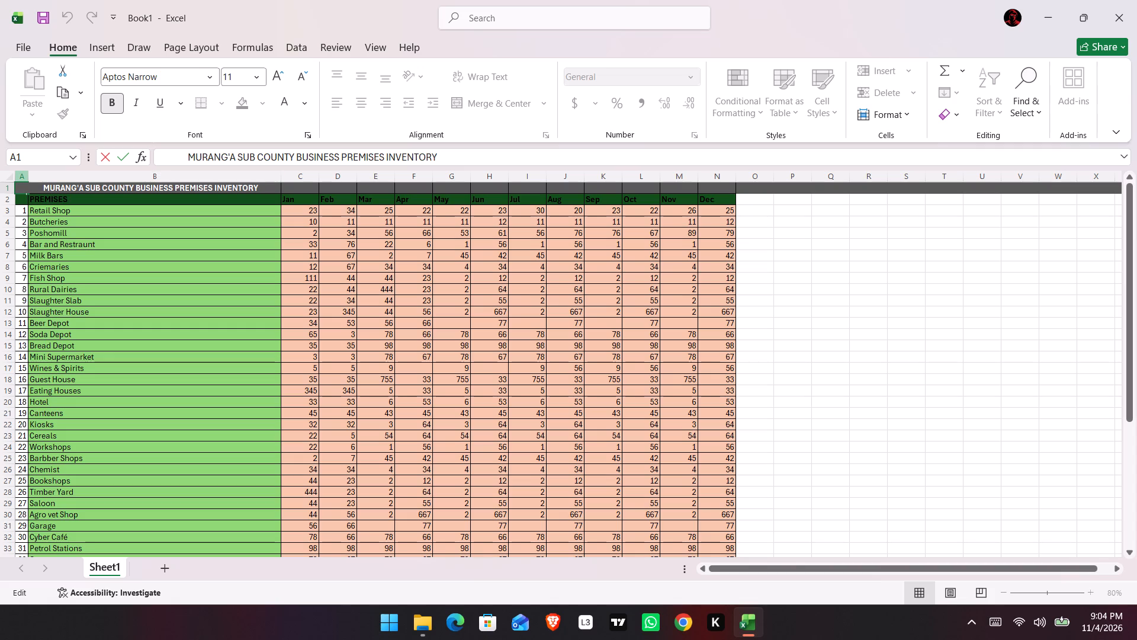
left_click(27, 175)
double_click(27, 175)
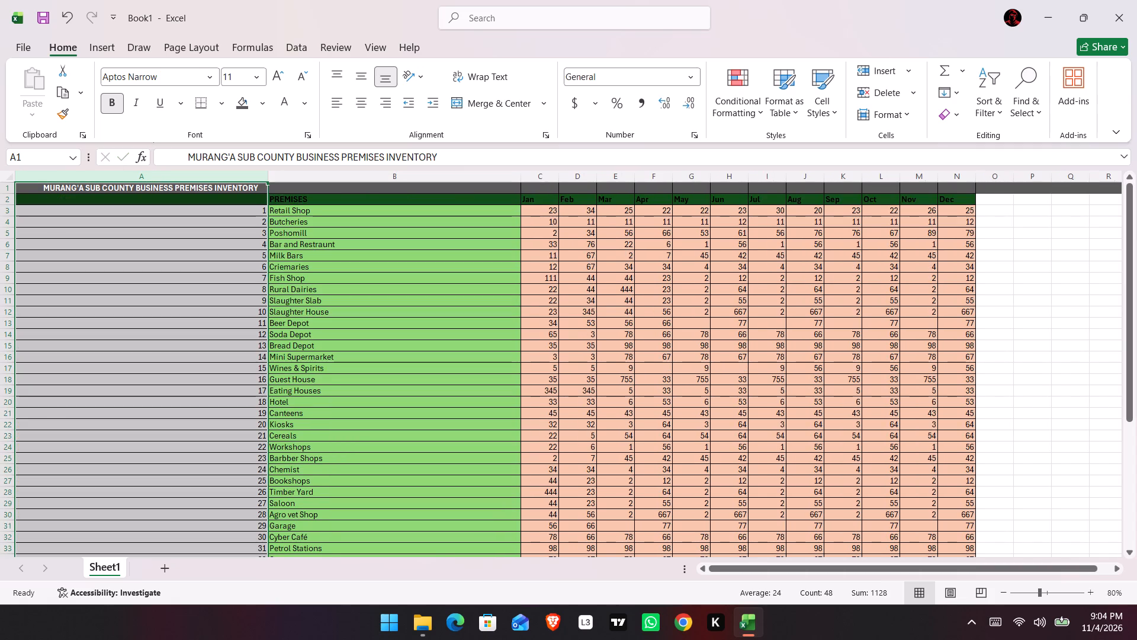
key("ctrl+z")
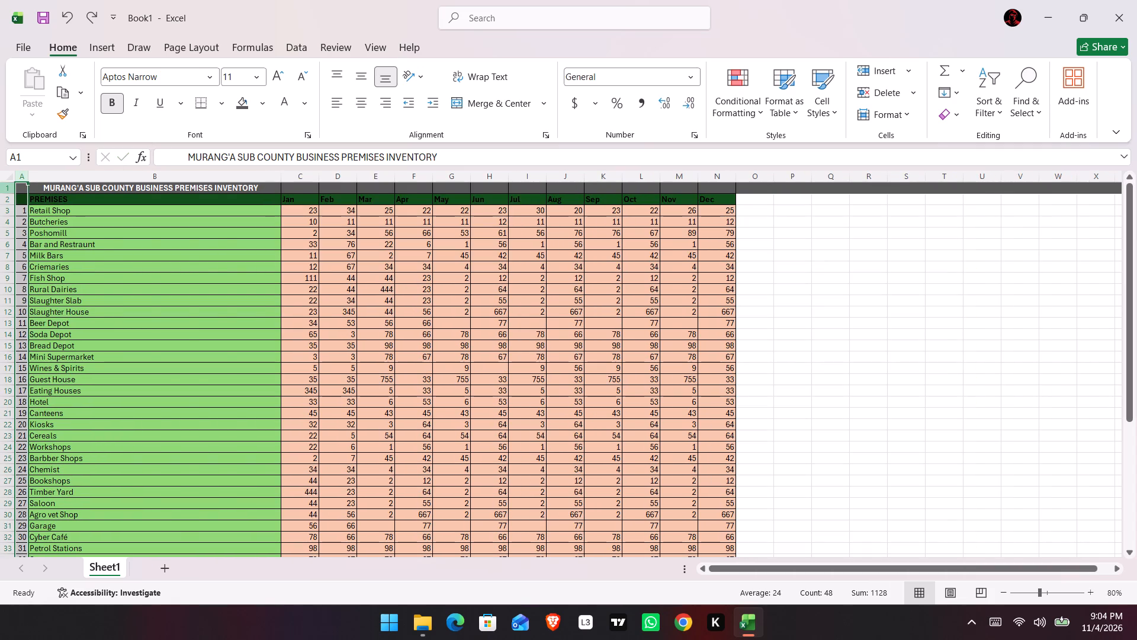
Delete the title row 1 and insert a blank row above the PREMISES header row.
left_click(2, 190)
right_click(0, 190)
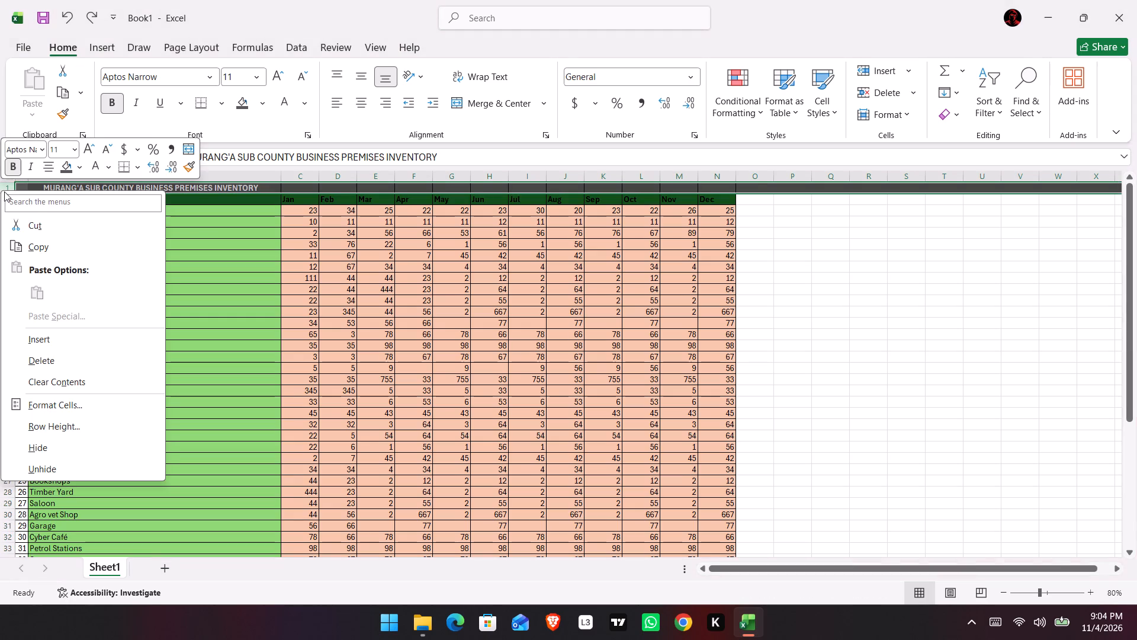
left_click(54, 354)
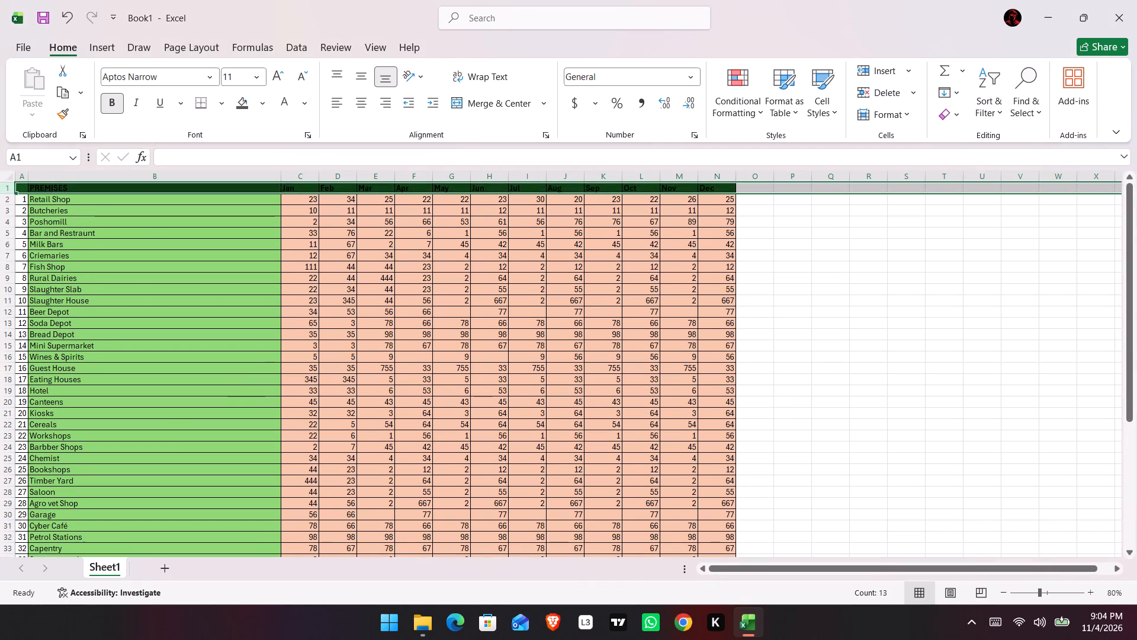
right_click(5, 190)
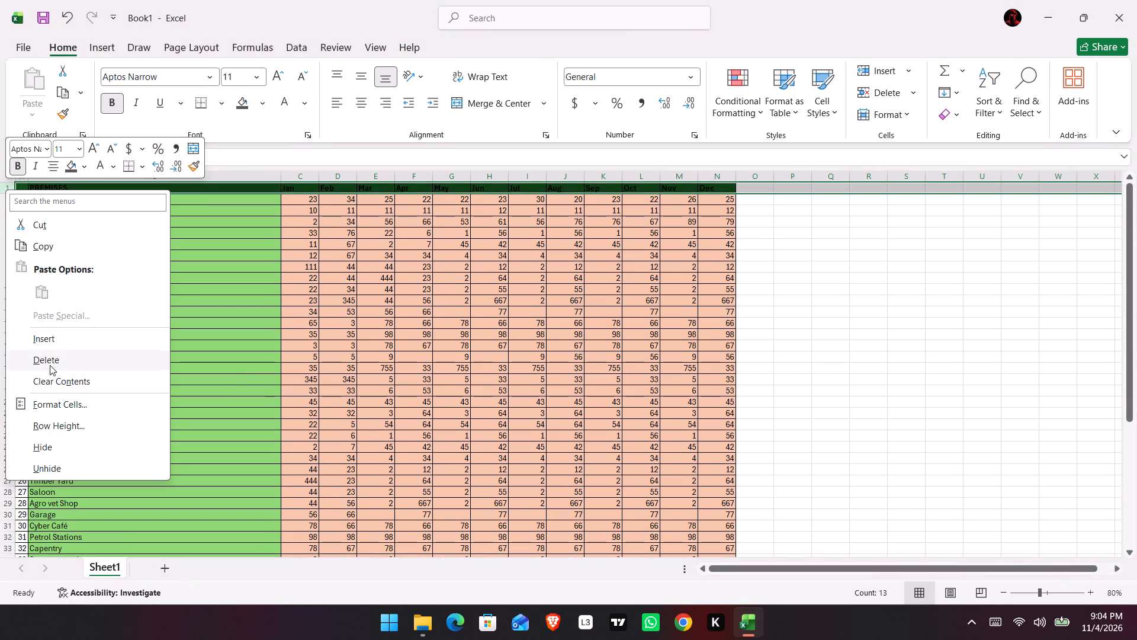
left_click(59, 341)
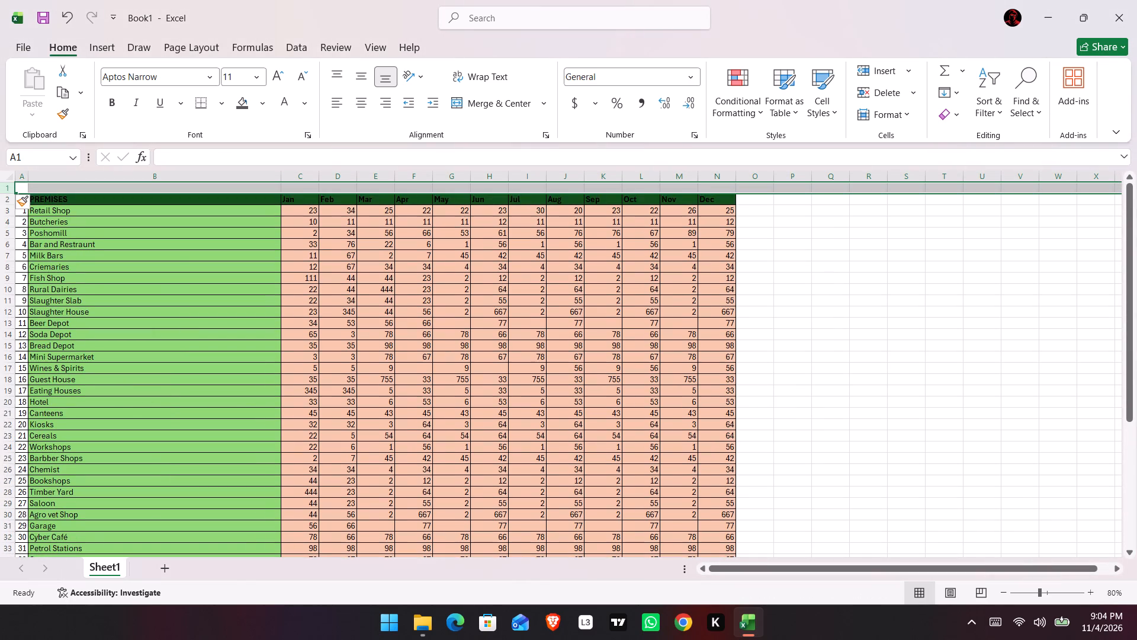
Open the blank cell A1 above the header row for text entry.
left_click(33, 184)
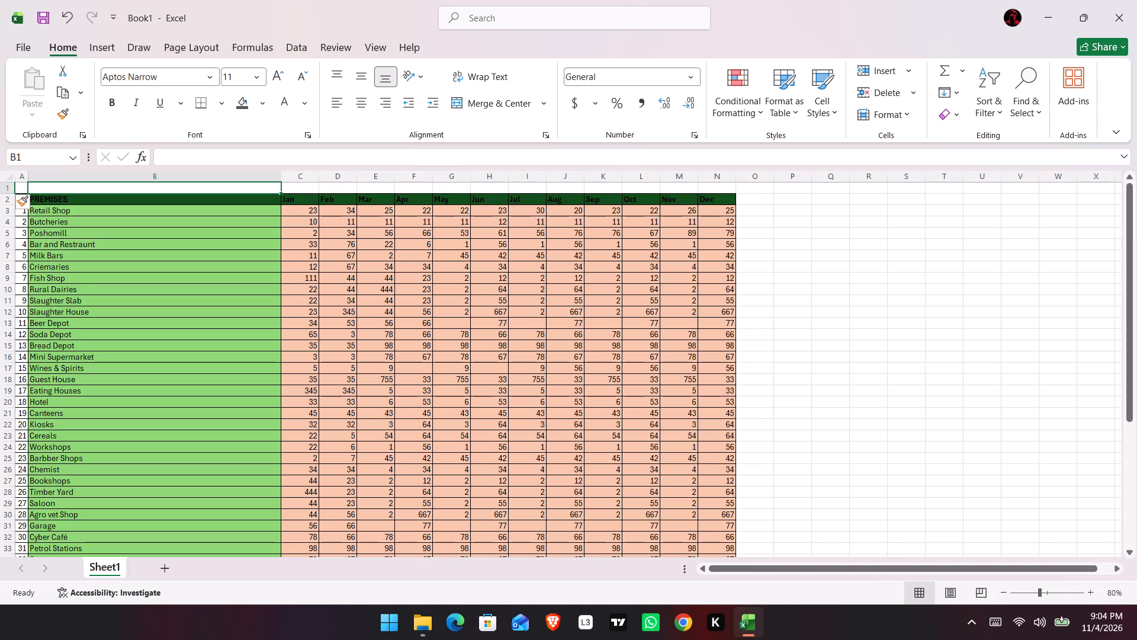
double_click(21, 188)
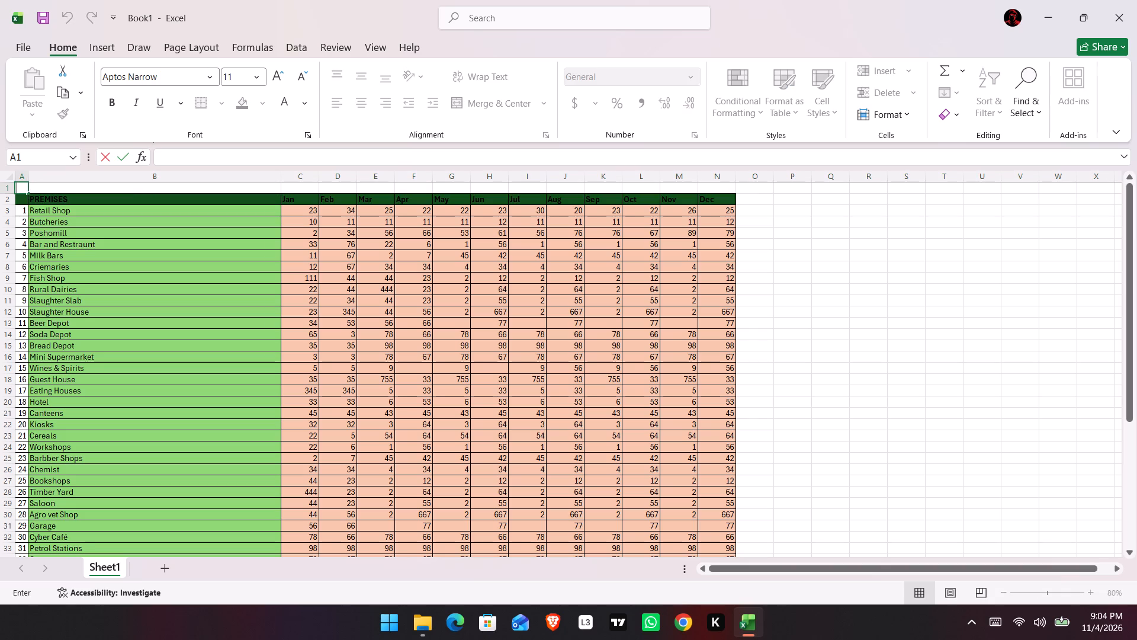
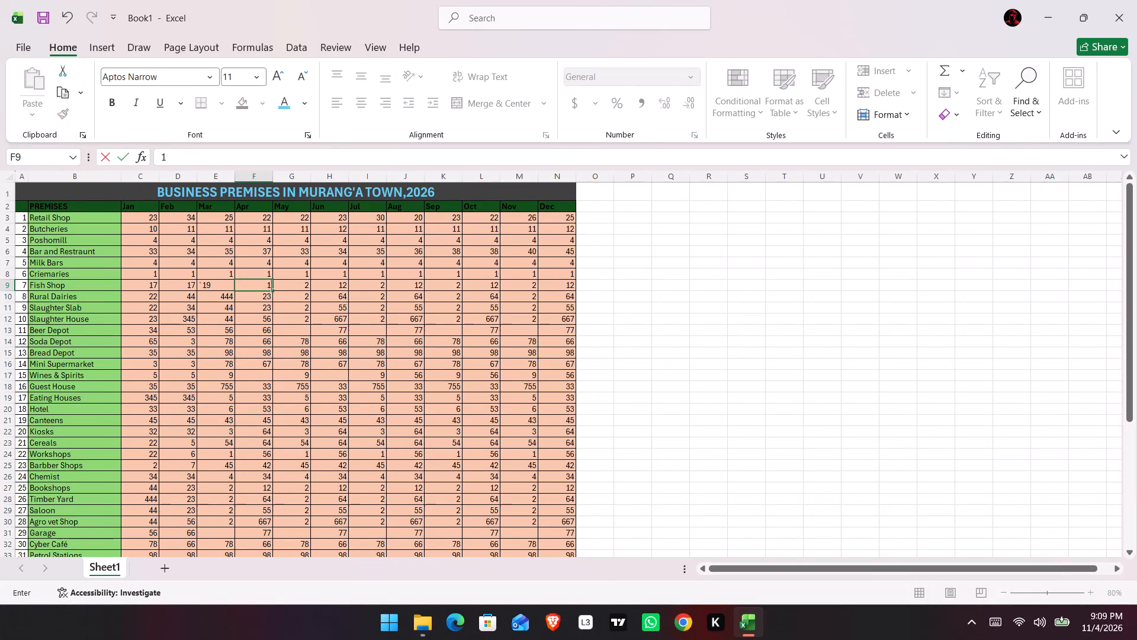
Set the Fish Shop values to 17 for Mar, 19 for Apr and 18 for May.
key("Left")
key("1")
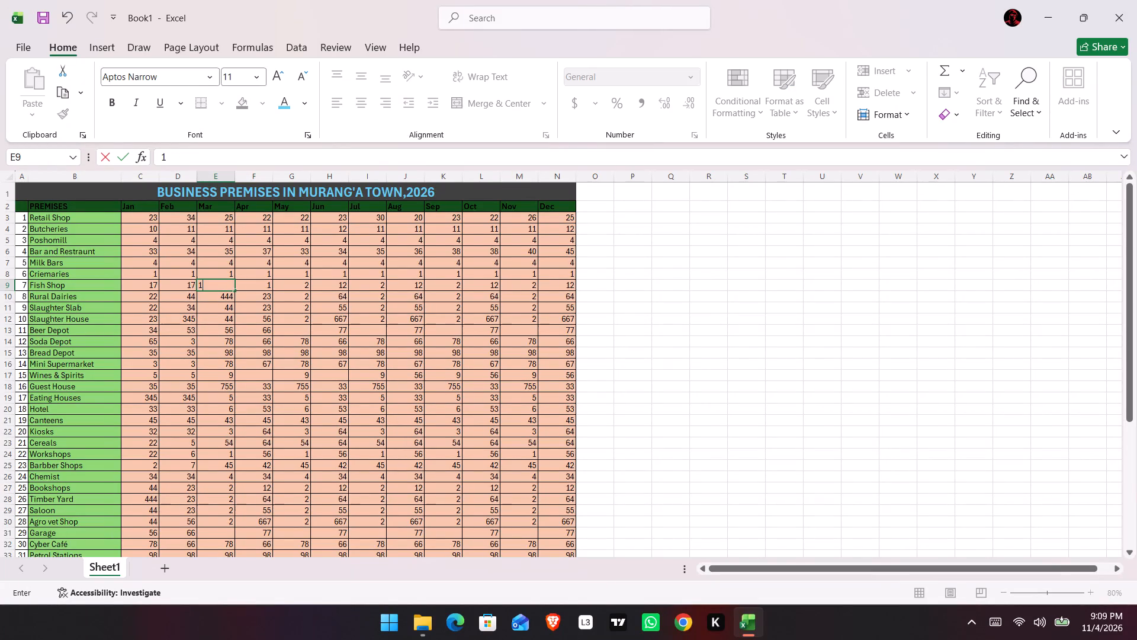
key("7")
key("Right")
key("1")
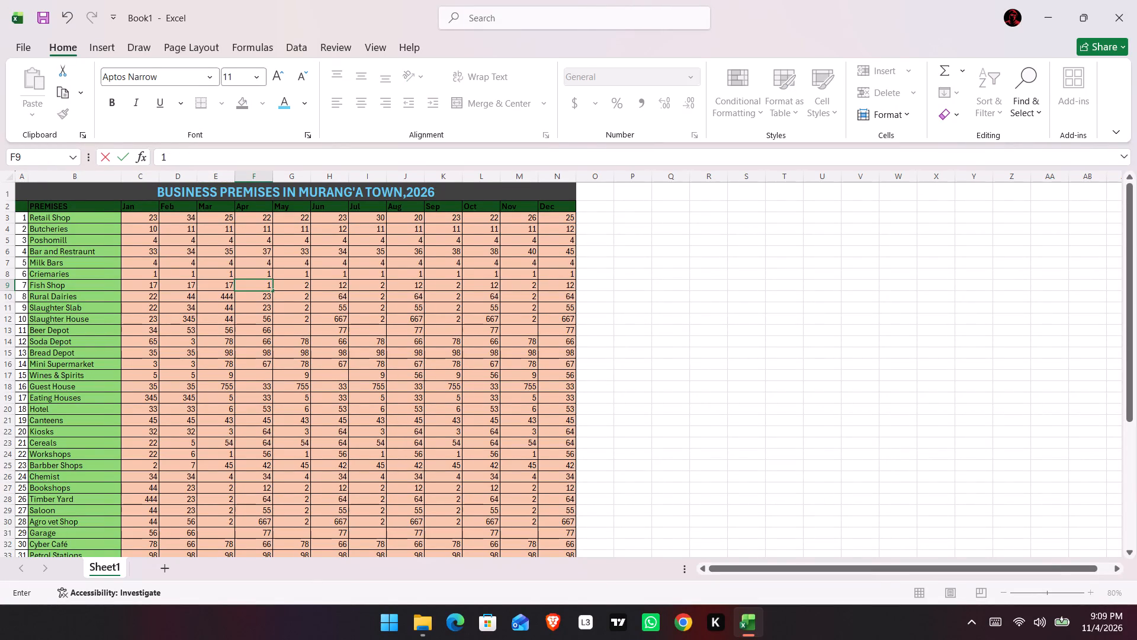
key("9")
key("Right")
key("1")
key("8")
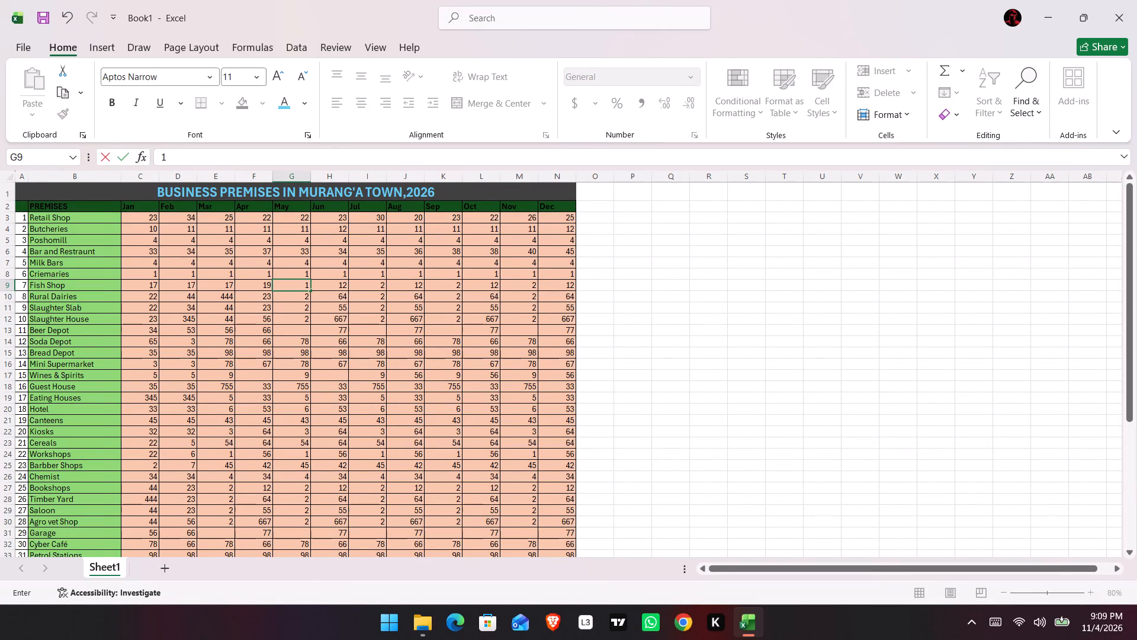
Set the Fish Shop values to 17 for Jun, 18 for Jul, and 19 for both Aug and Sep.
key("Right")
type("17")
key("Right")
type("18")
key("Right")
key("1")
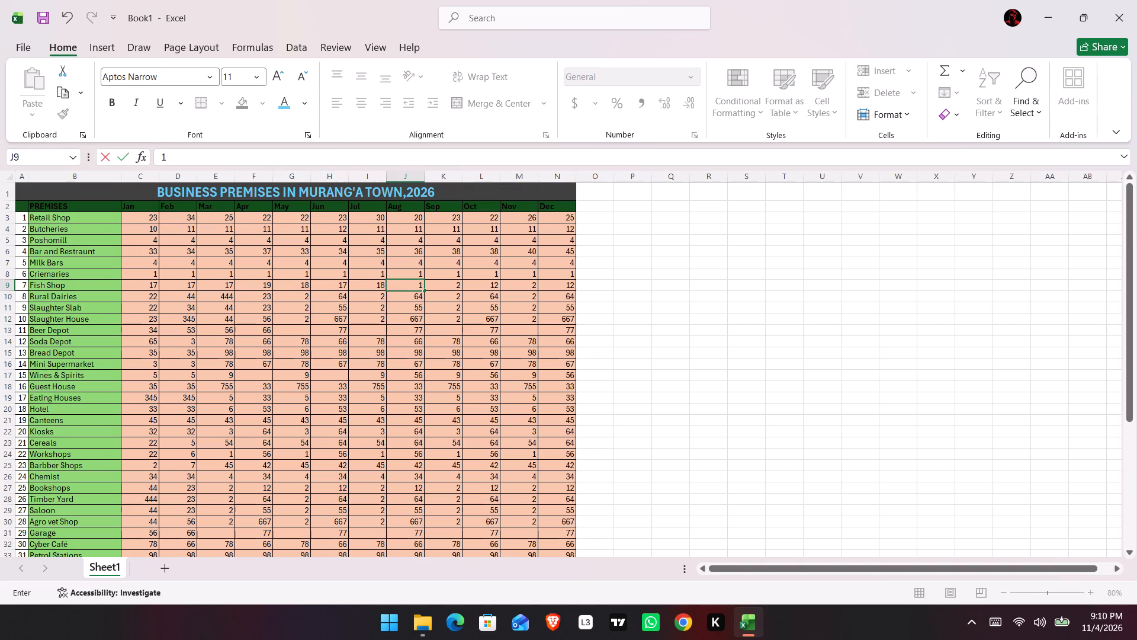
key("9")
key("Right")
type("19")
Set the Fish Shop values for Oct, Nov and Dec to 20 each.
key("Right")
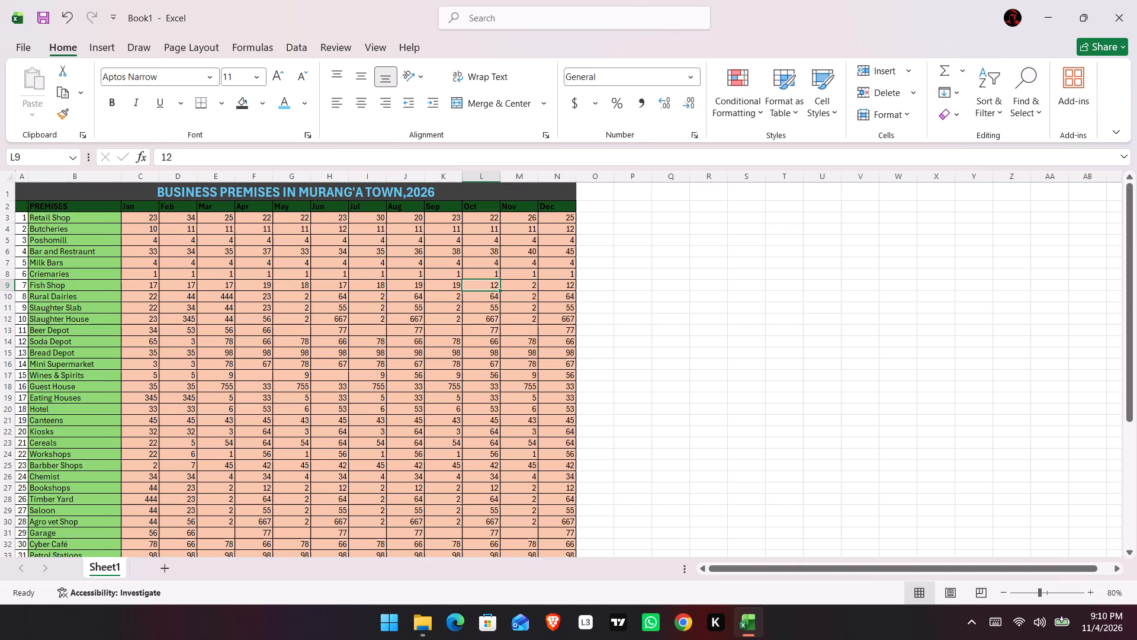
type("20")
key("Right")
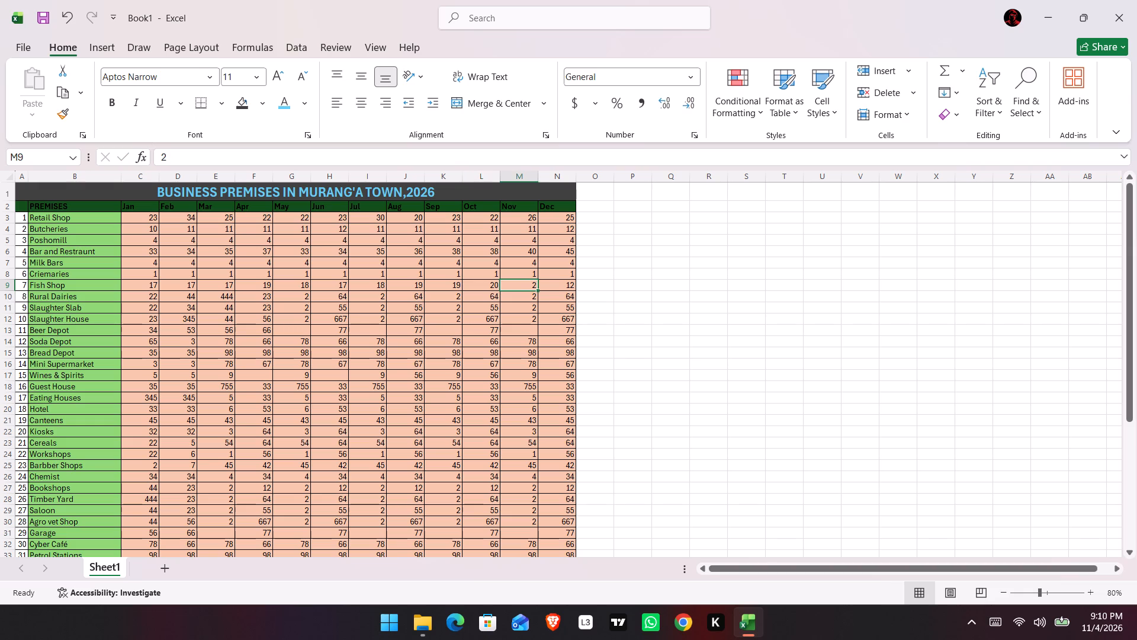
key("0")
key("Right")
type("20")
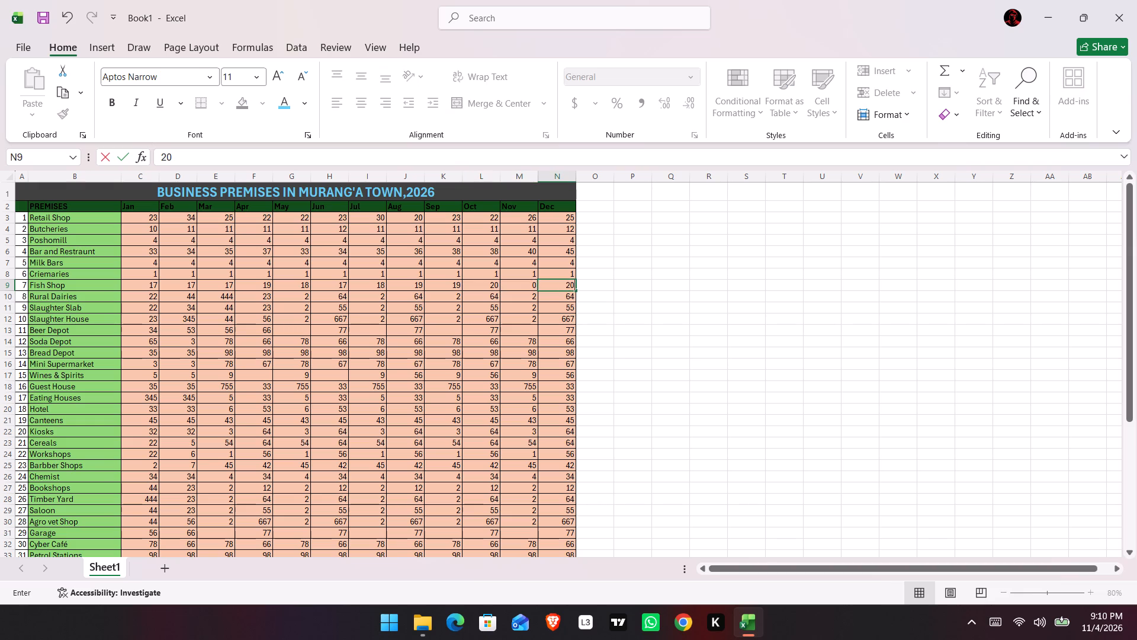
key("Left")
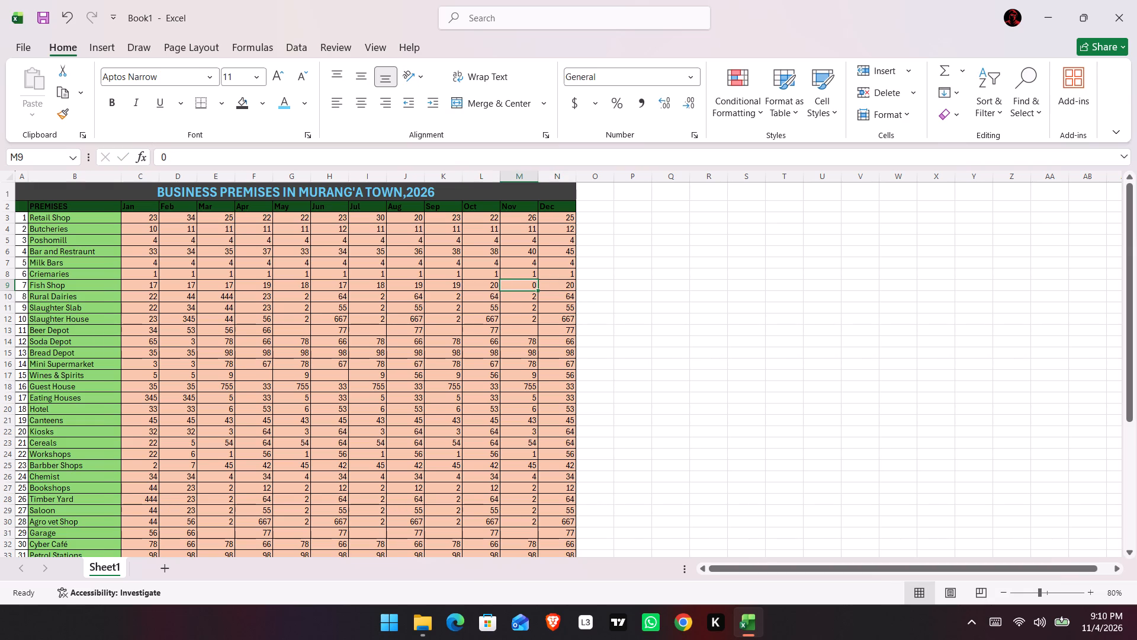
key("0")
key("Right")
key("Left")
key("2")
key("0")
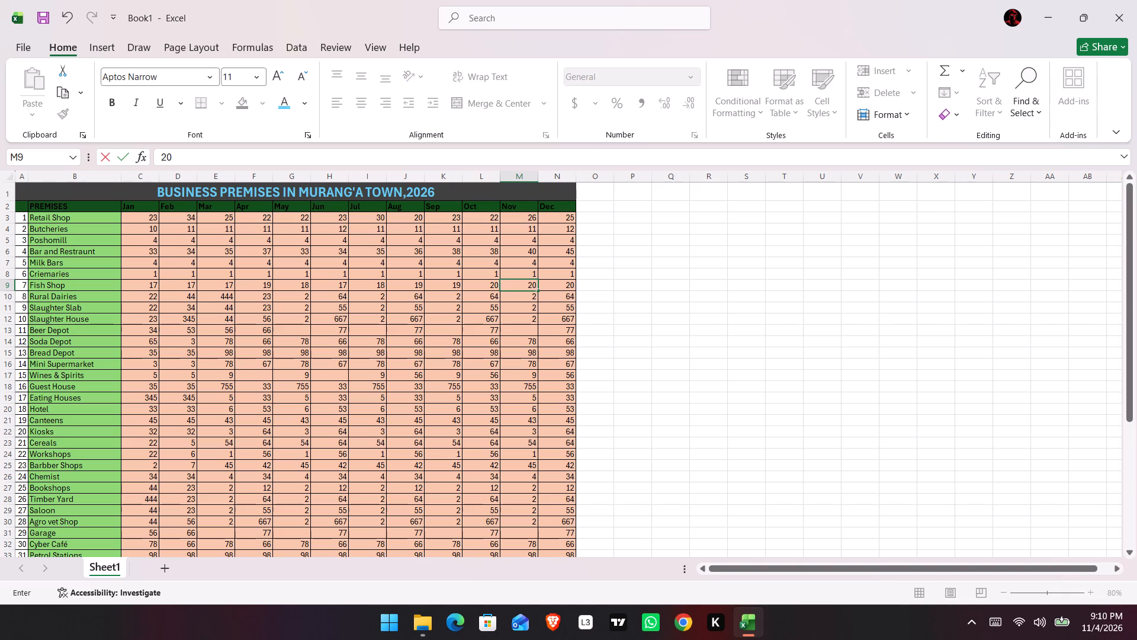
Set the Rural Dairies values to 22 for Feb, 20 for Mar and 19 for Apr.
key("Down")
key("Left")
key("Left")
key("Left")
key("Left")
key("Left")
key("Left")
key("Left")
key("Left")
key("Left")
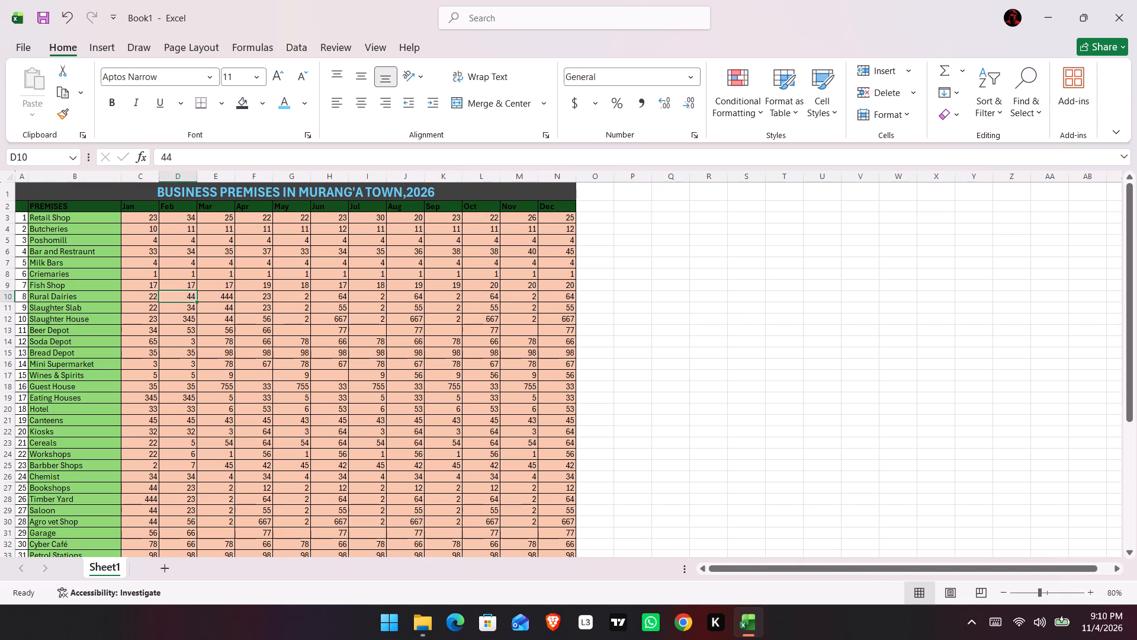
key("Left")
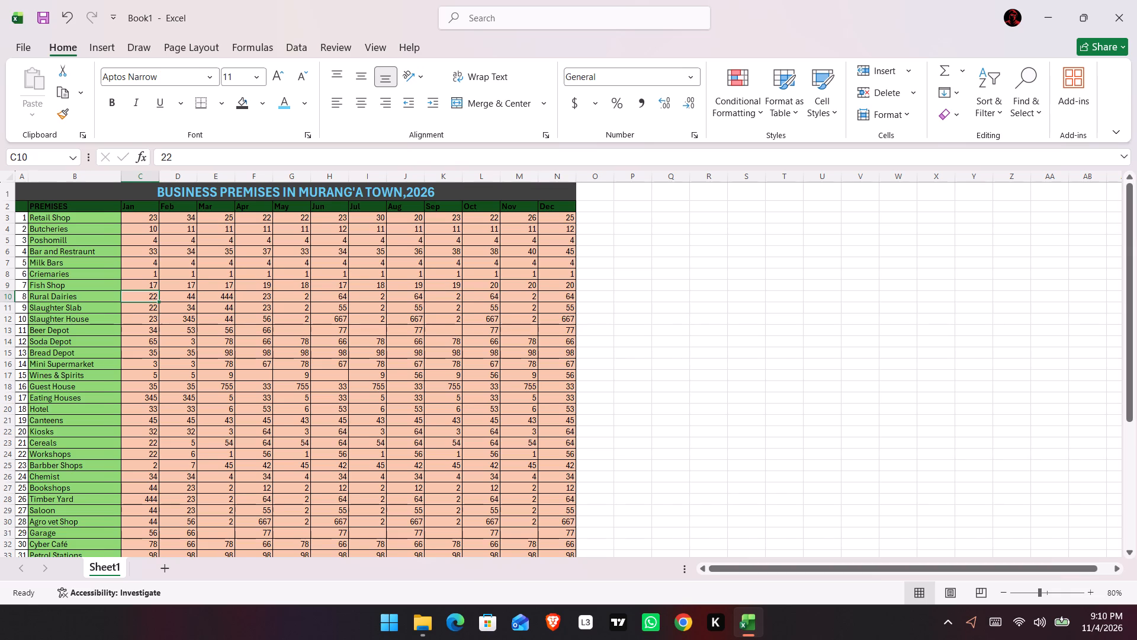
key("Right")
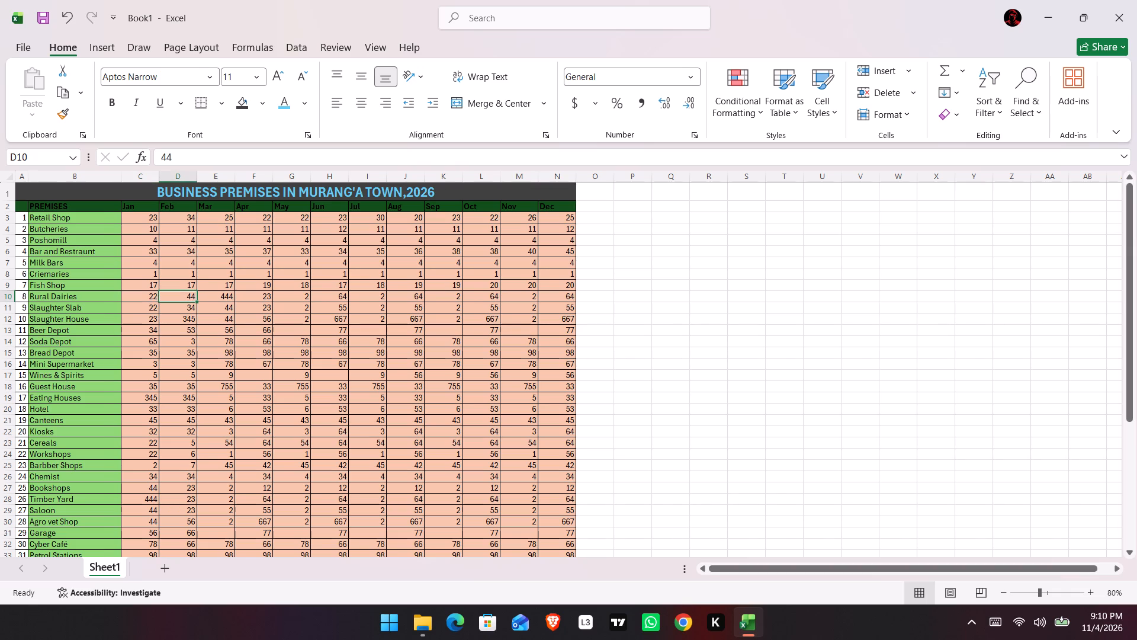
type("22")
key("Right")
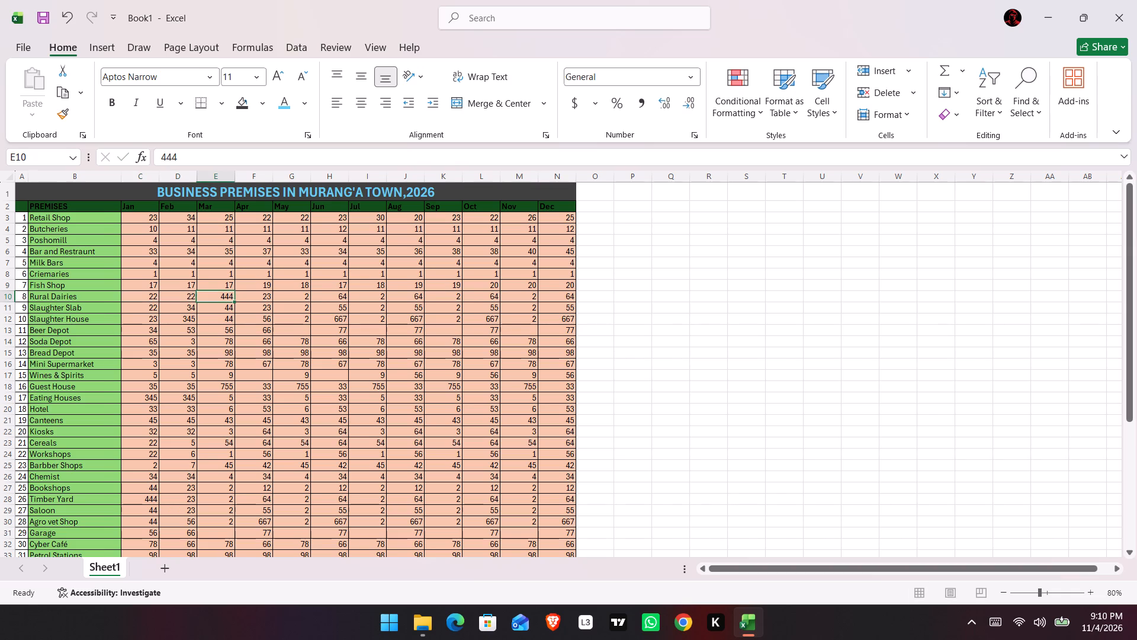
key("2")
key("0")
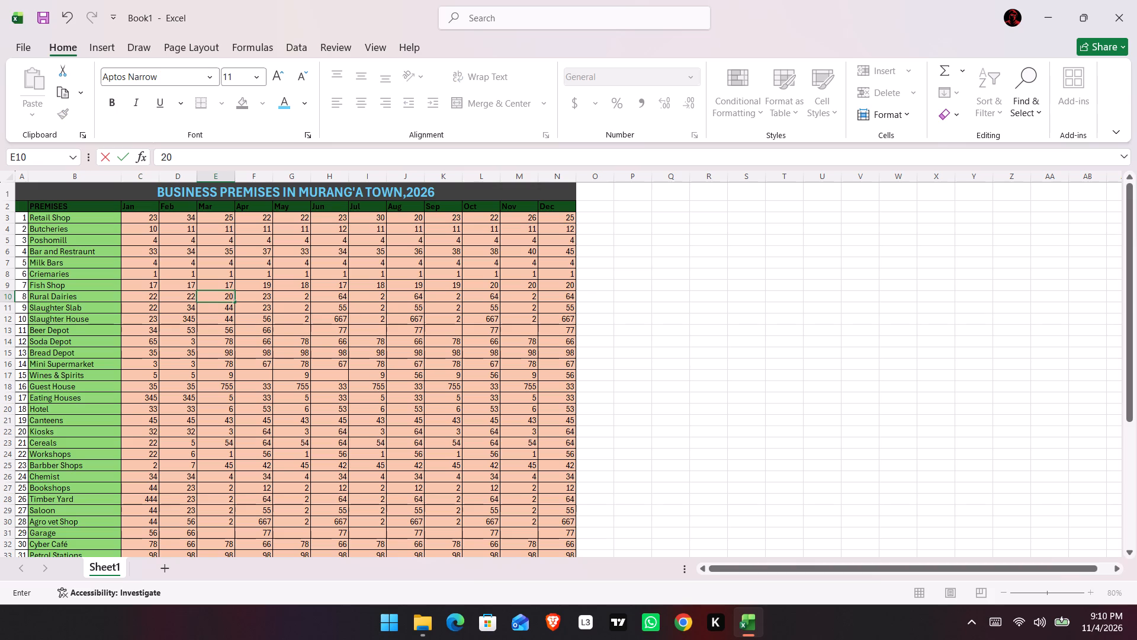
key("Right")
type("19")
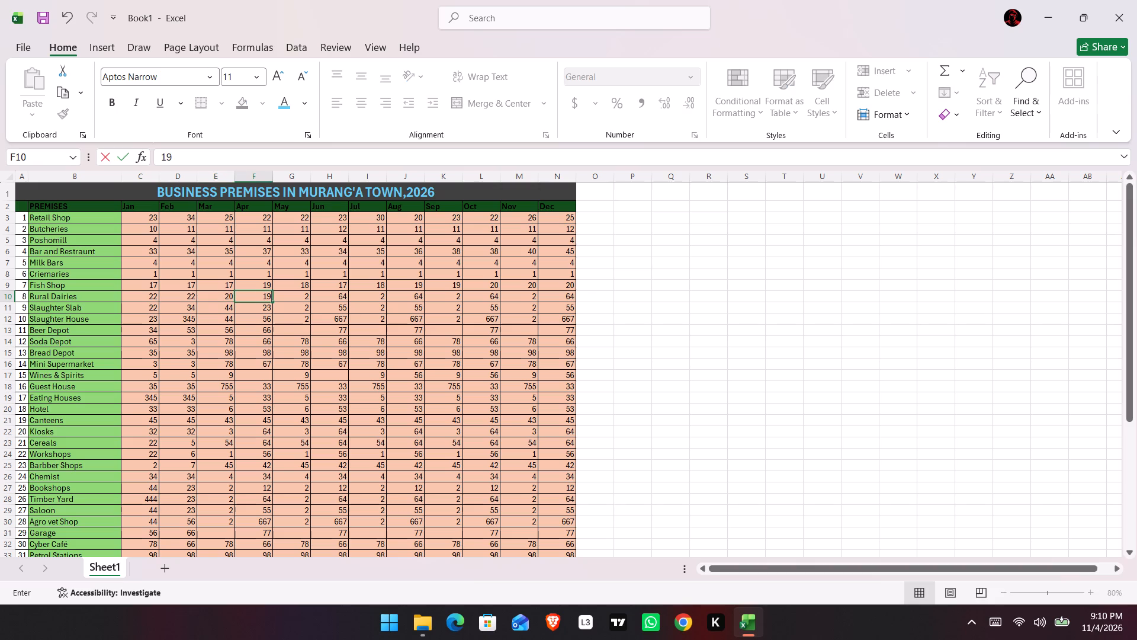
Set the Rural Dairies values to 18 for May, 17 for Jun, 18 for Jul and 12 for Aug.
key("Right")
key("1")
key("8")
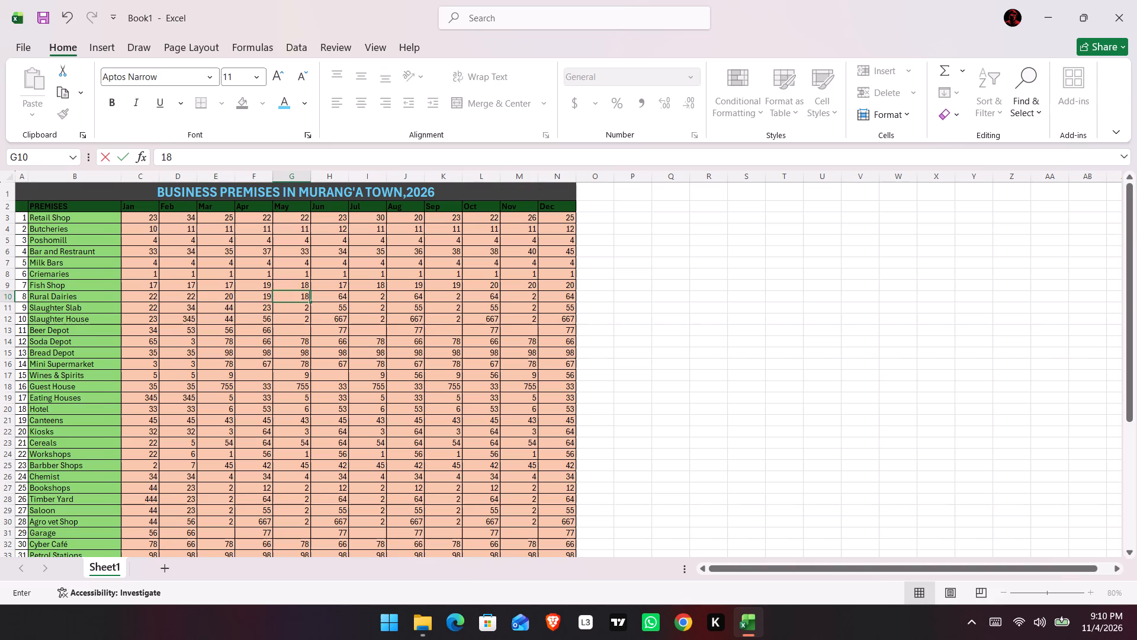
key("Right")
type("17")
key("Right")
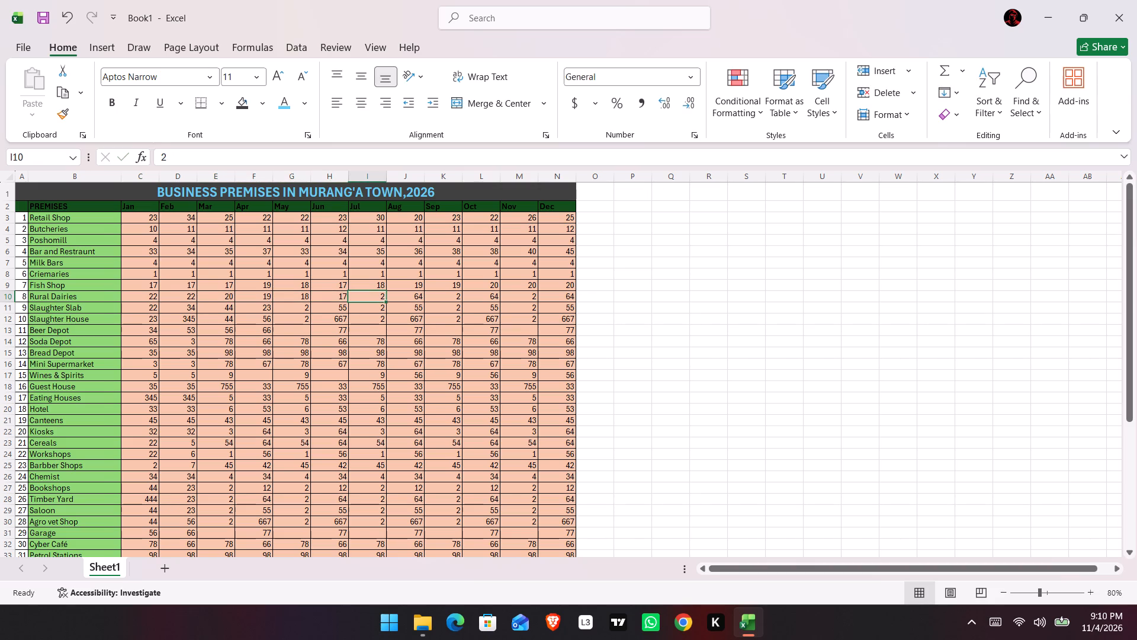
key("1")
key("8")
key("Right")
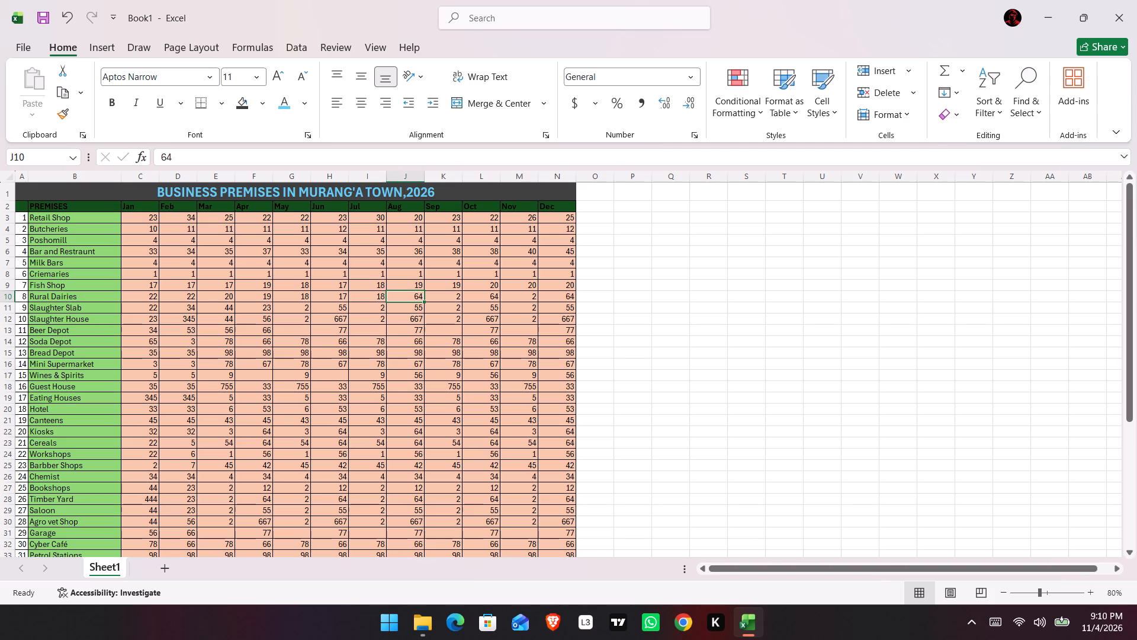
type("12")
Set the Rural Dairies values to 14 for Sep, 16 for Oct, 19 for Nov and 20 for Dec.
key("Right")
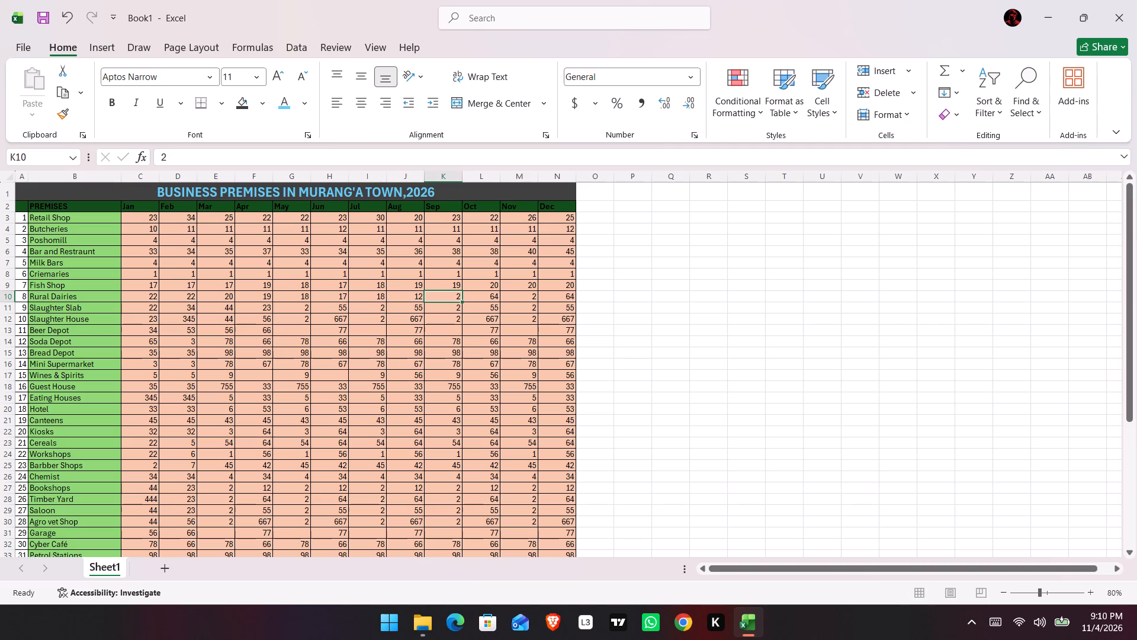
key("1")
key("4")
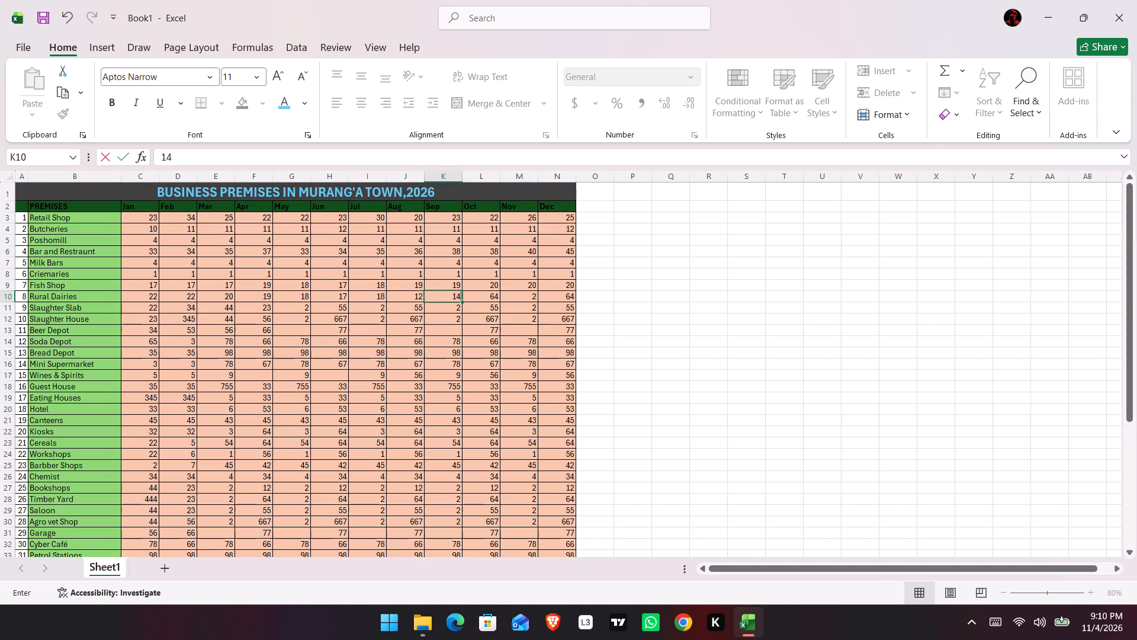
key("Right")
key("1")
key("6")
key("Right")
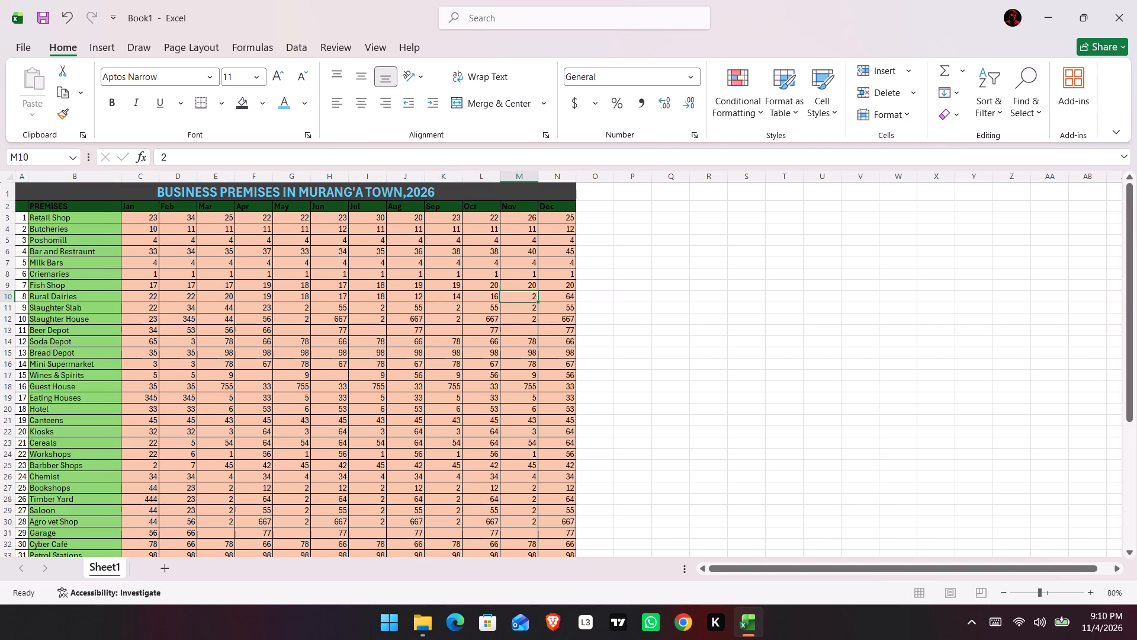
type("19")
key("Right")
type("20")
Set the Slaughter Slab values for Jan through May to 3 each.
key("Down")
key("Left")
key("Left")
key("Left")
key("Left")
key("Left")
key("Left")
key("Left")
key("Left")
key("Left")
key("Left")
key("Left")
key("Left")
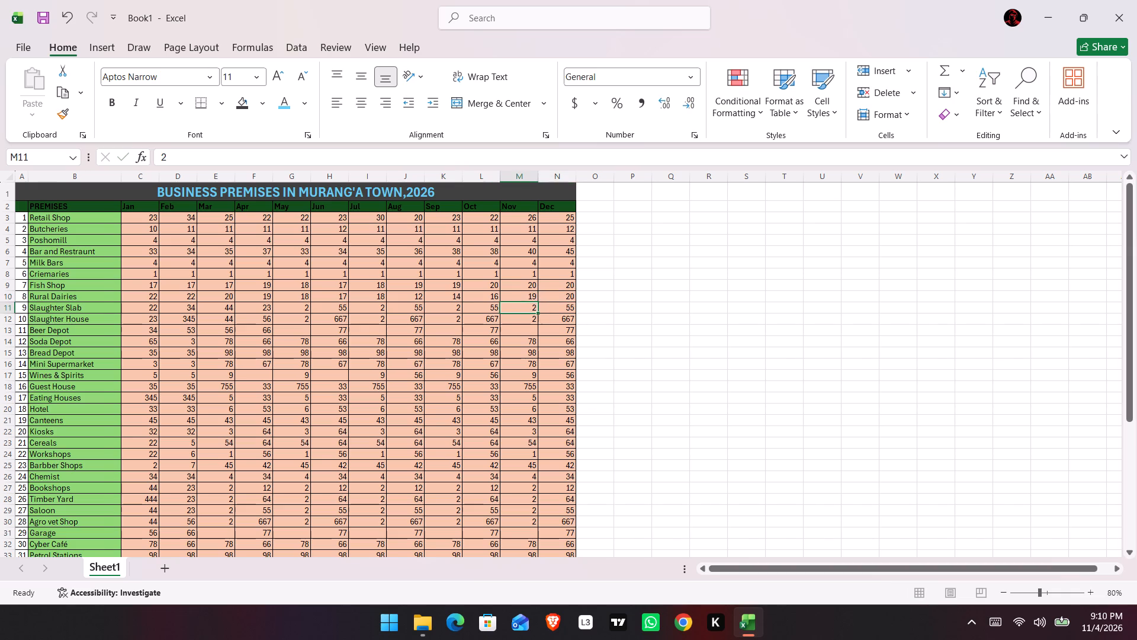
key("Right")
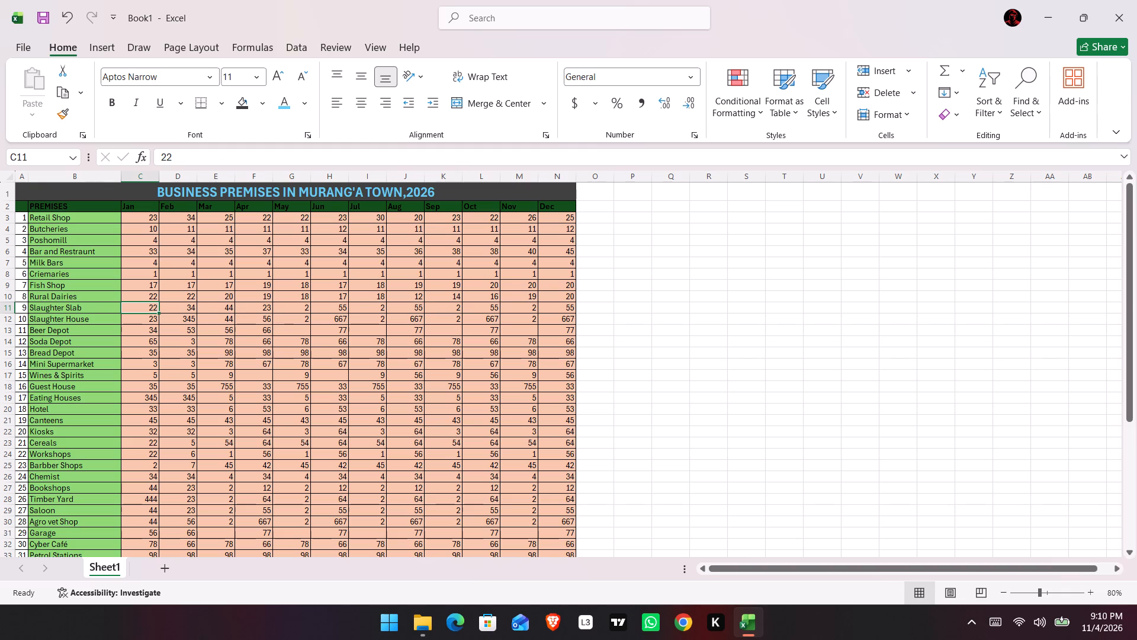
key("3")
key("Right")
key("3")
key("Right")
key("3")
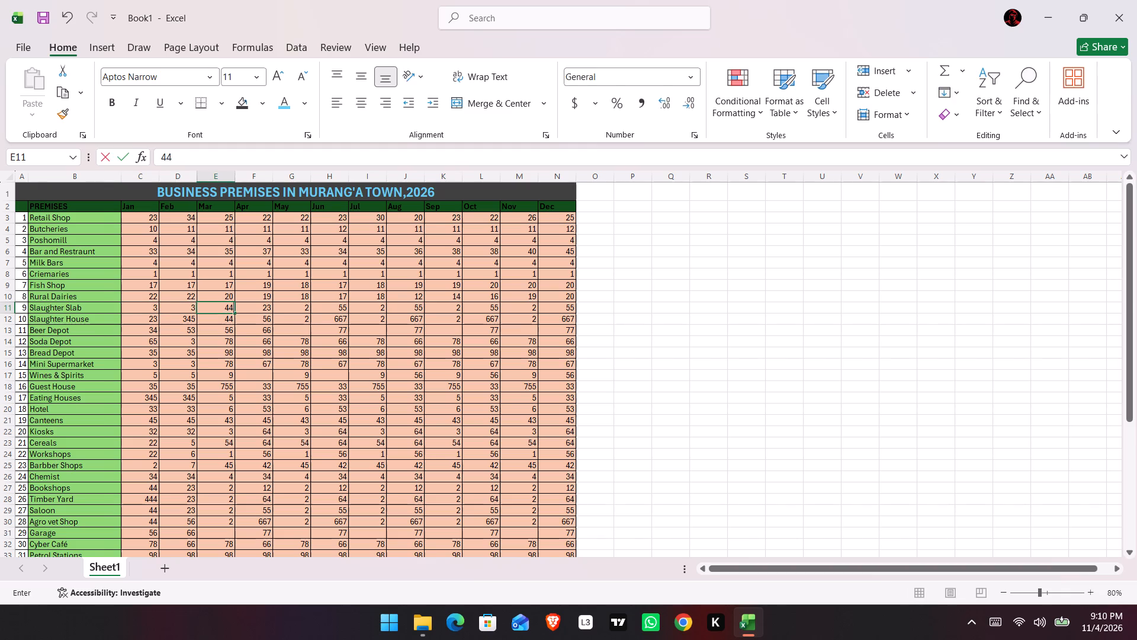
key("Right")
key("3")
key("Right")
key("3")
Set the Slaughter Slab values for Jun and for Aug through Dec to 4 each.
key("Right")
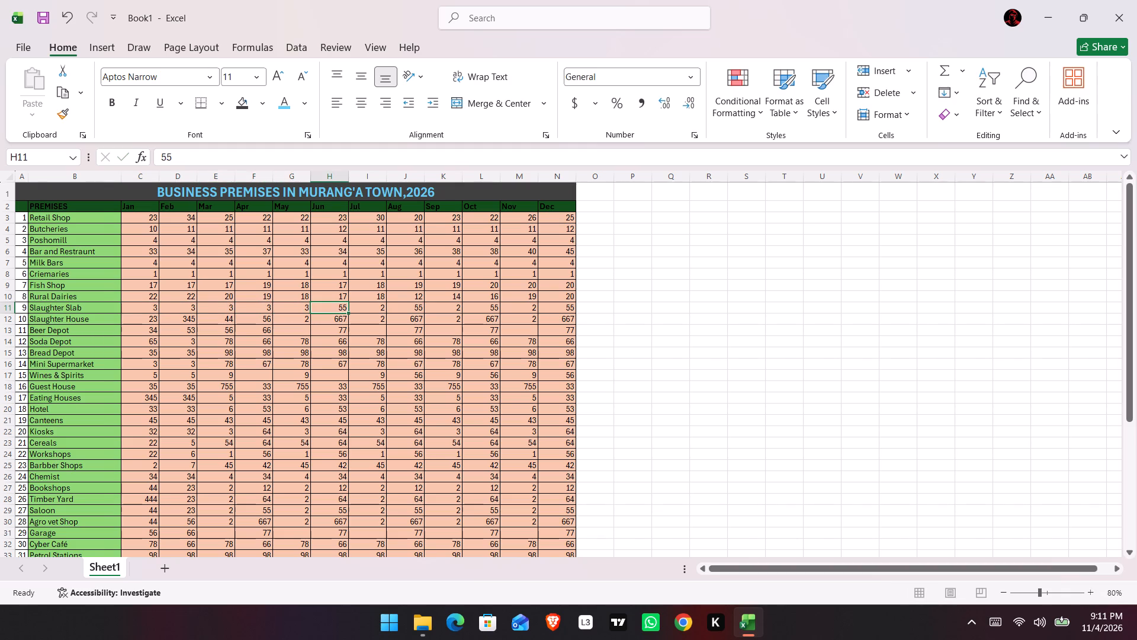
key("4")
key("Right")
key("Right")
key("4")
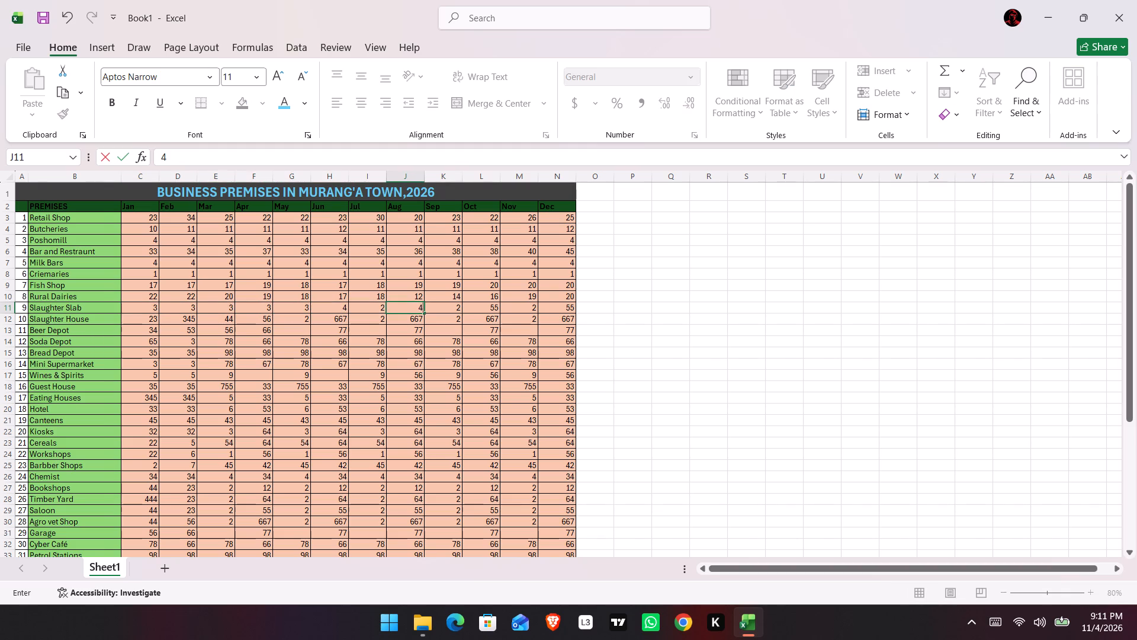
key("Right")
key("4")
key("Right")
key("4")
key("Right")
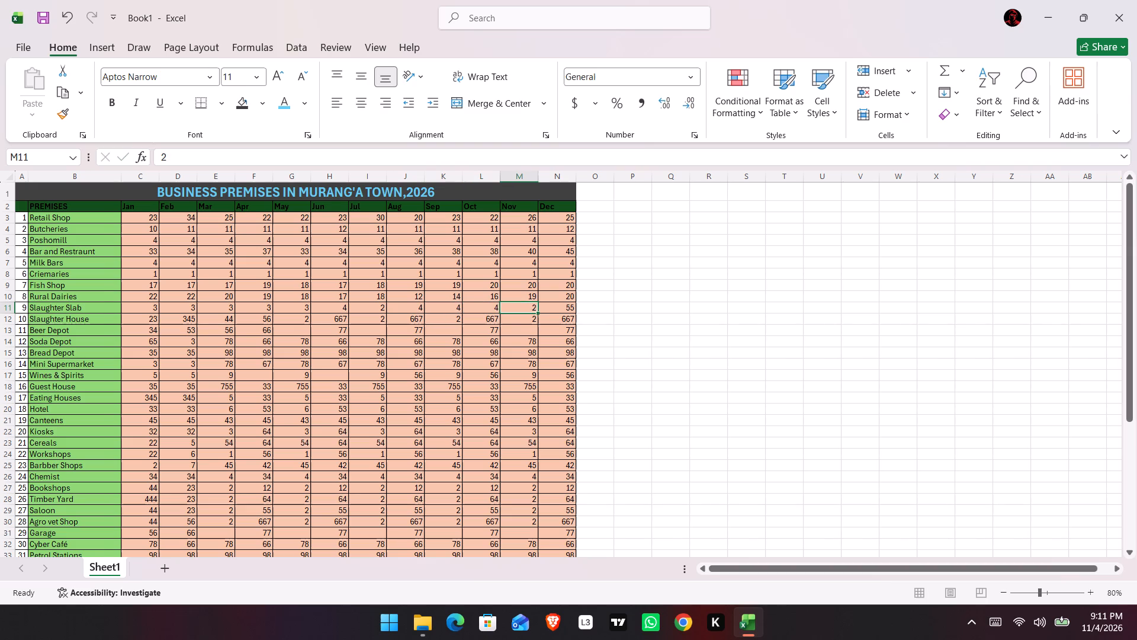
key("4")
key("Right")
key("4")
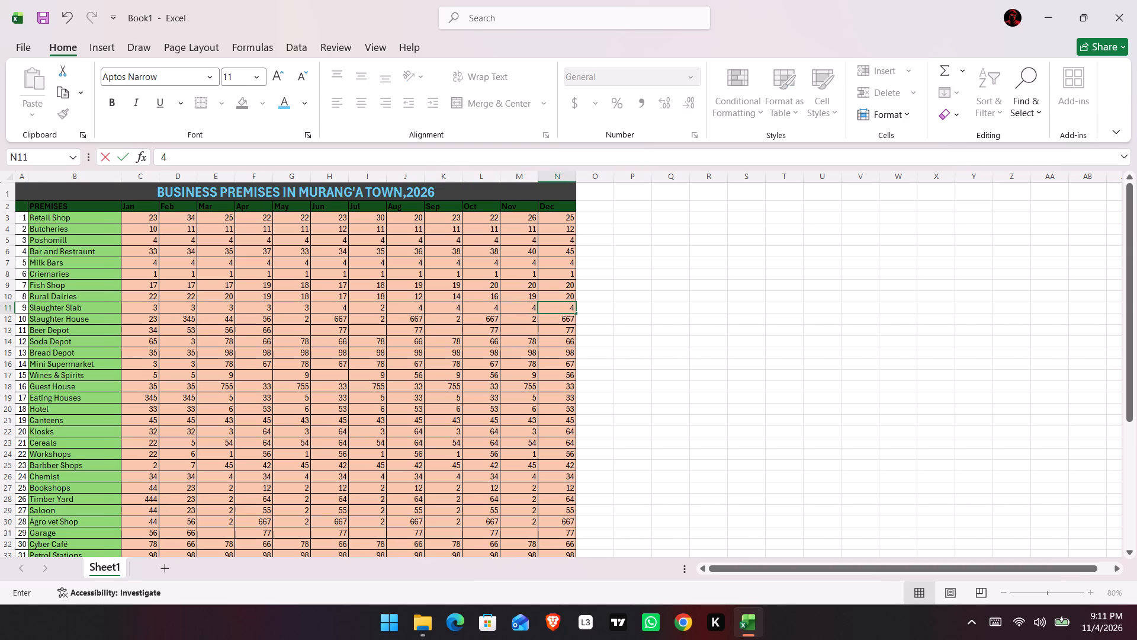
Set the Slaughter House values for Jan through Apr to 1 each.
key("Down")
key("Left")
key("Left")
key("Left")
key("Left")
key("Left")
key("Left")
key("Left")
key("Left")
key("Left")
key("Left")
key("Left")
key("Left")
key("Left")
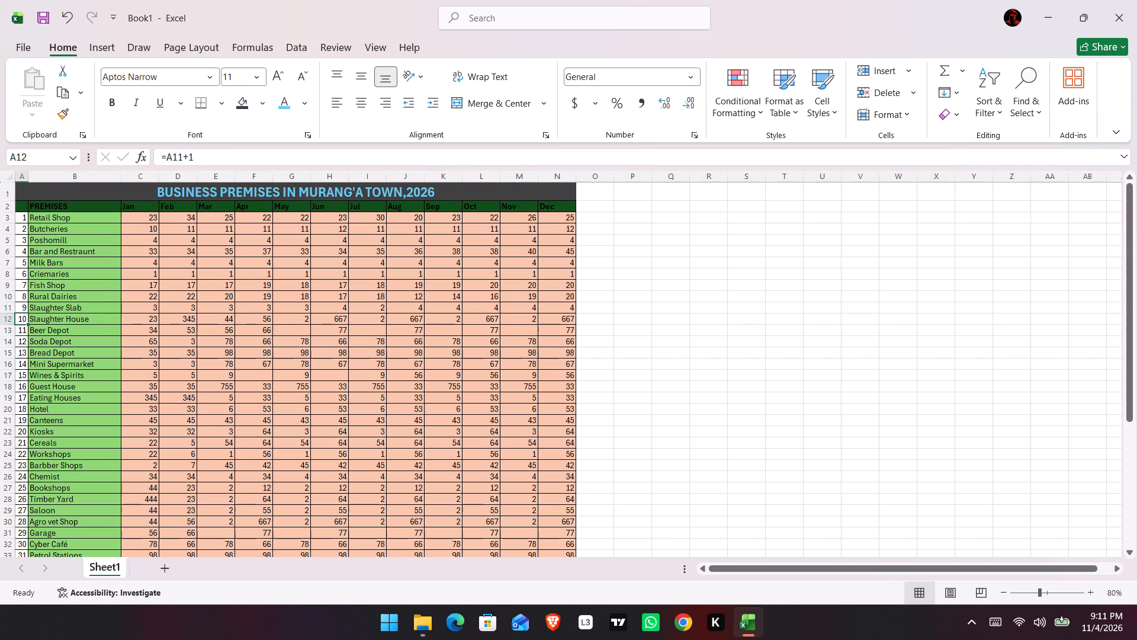
key("Right")
key("Right")
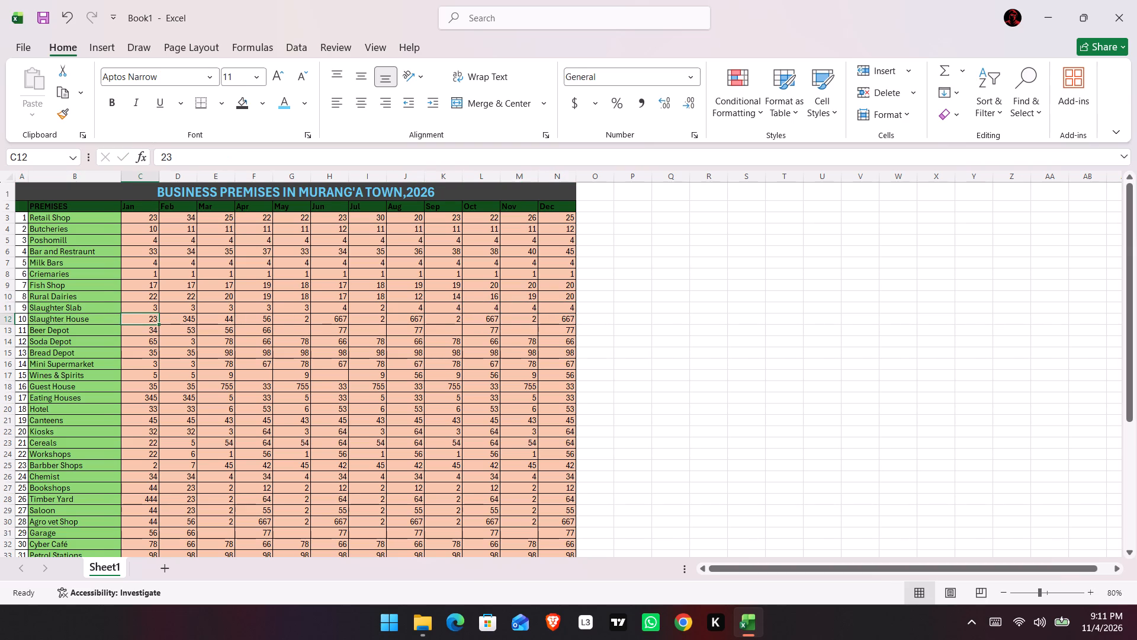
key("1")
key("Right")
key("1")
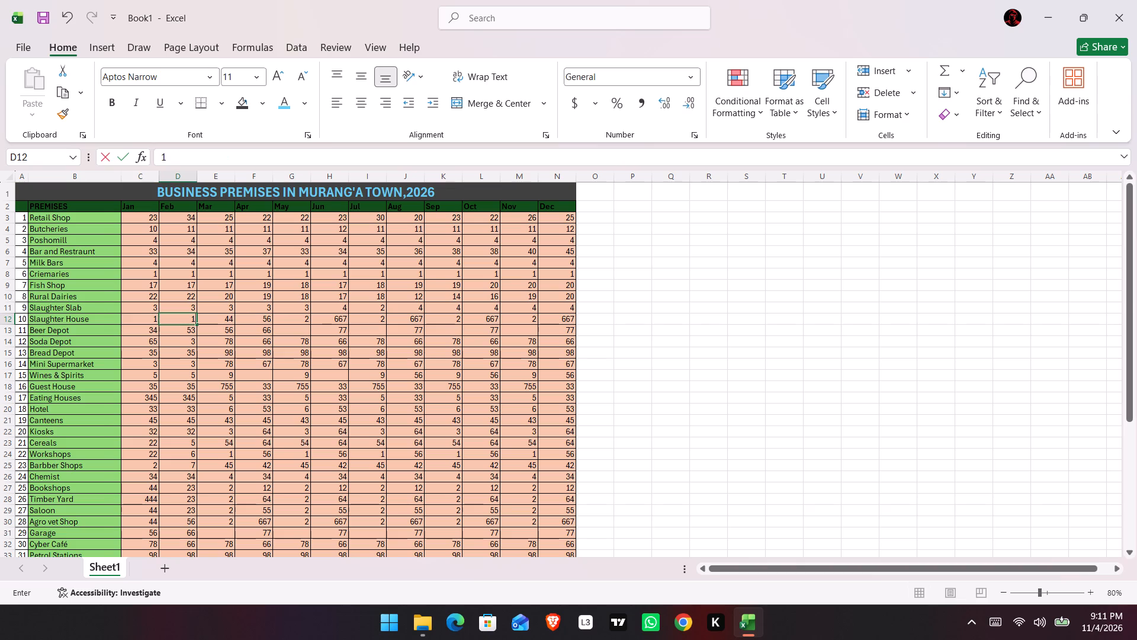
key("Right")
key("1")
key("Right")
key("1")
Set the Slaughter House values for Jun through Dec to 1 each.
key("Right")
key("Right")
key("1")
key("Right")
key("1")
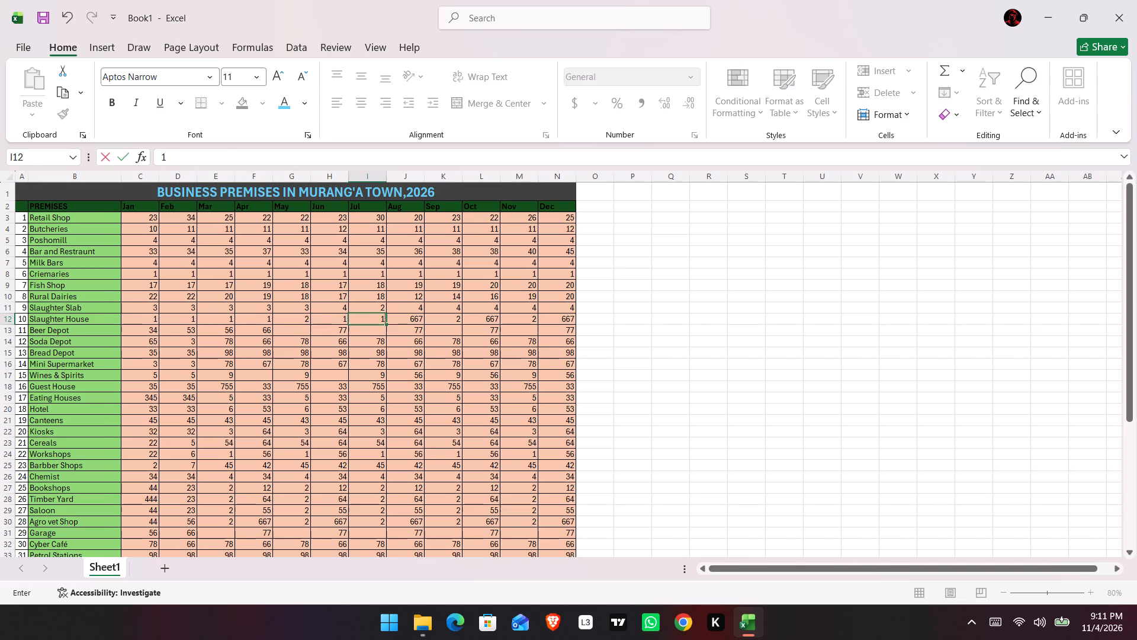
key("Right")
key("1")
key("Right")
key("1")
key("Right")
key("1")
key("Right")
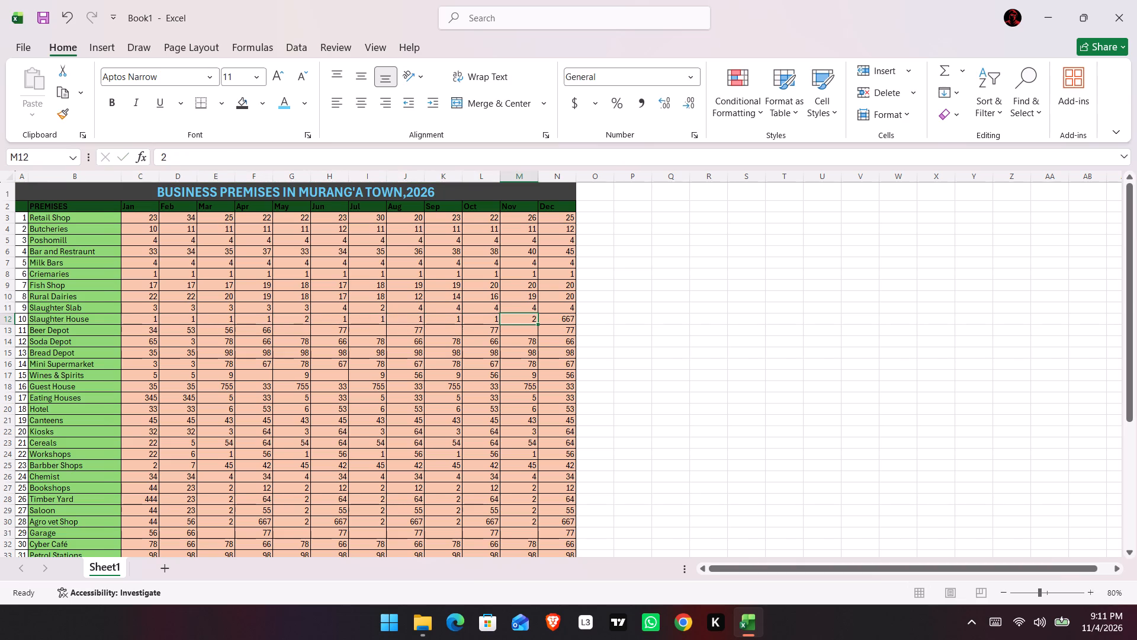
key("1")
key("Right")
key("1")
key("Left")
key("Left")
key("Left")
key("Left")
key("Left")
key("Left")
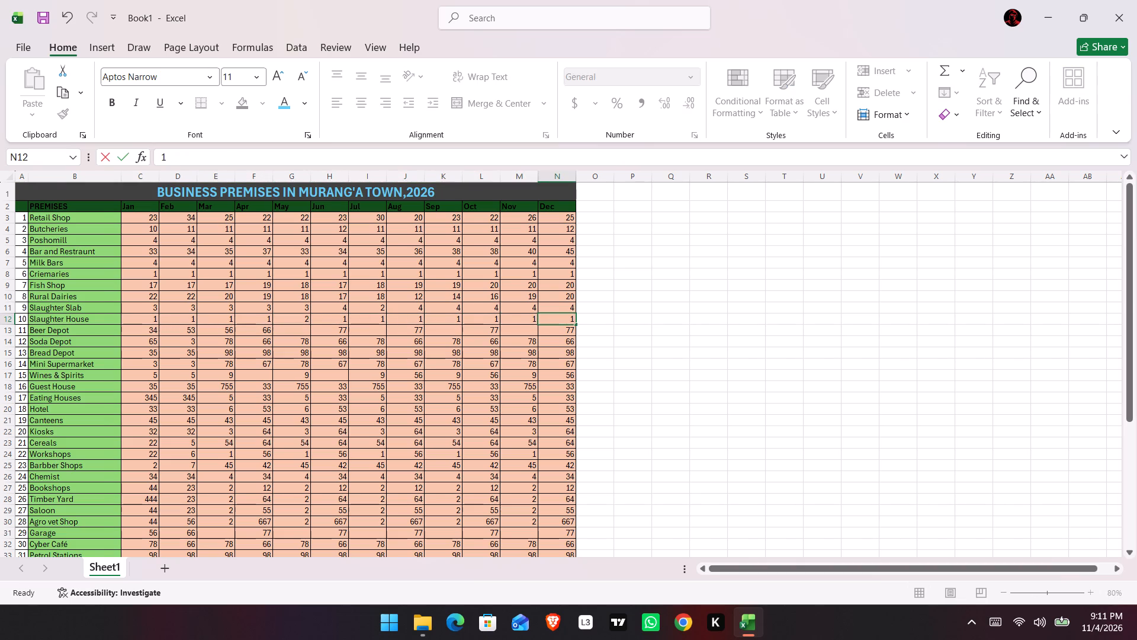
Set the Slaughter House value for May to 1.
key("Left")
key("1")
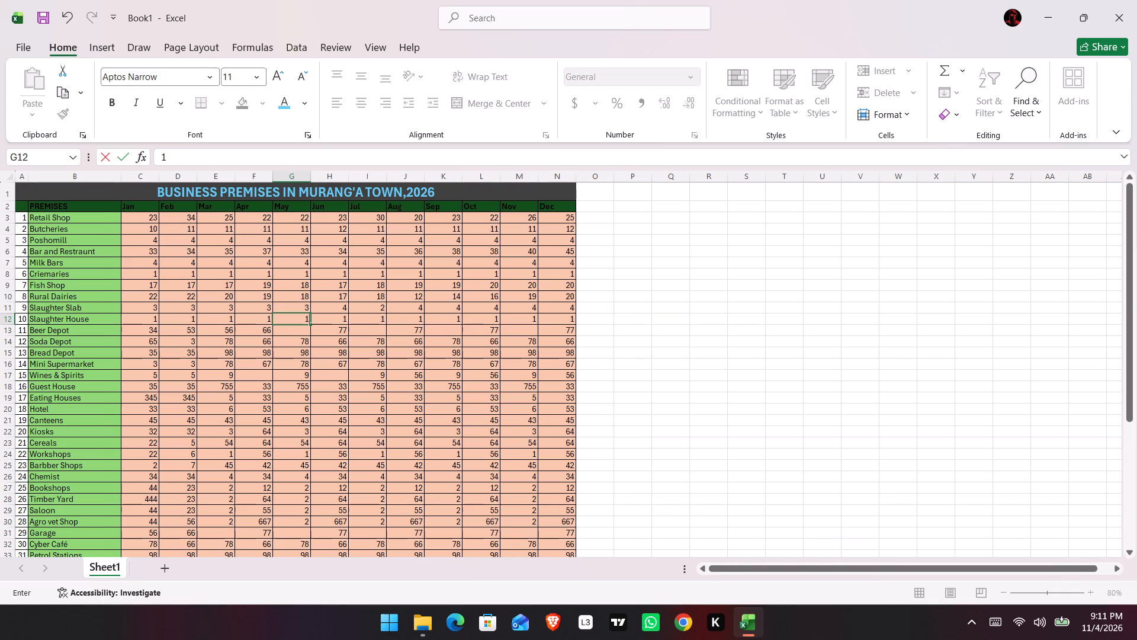
key("Right")
Set the Beer Depot values for Jan through Jun to 4, 3, 4, 6, 7 and 8.
key("Down")
key("Left")
key("Left")
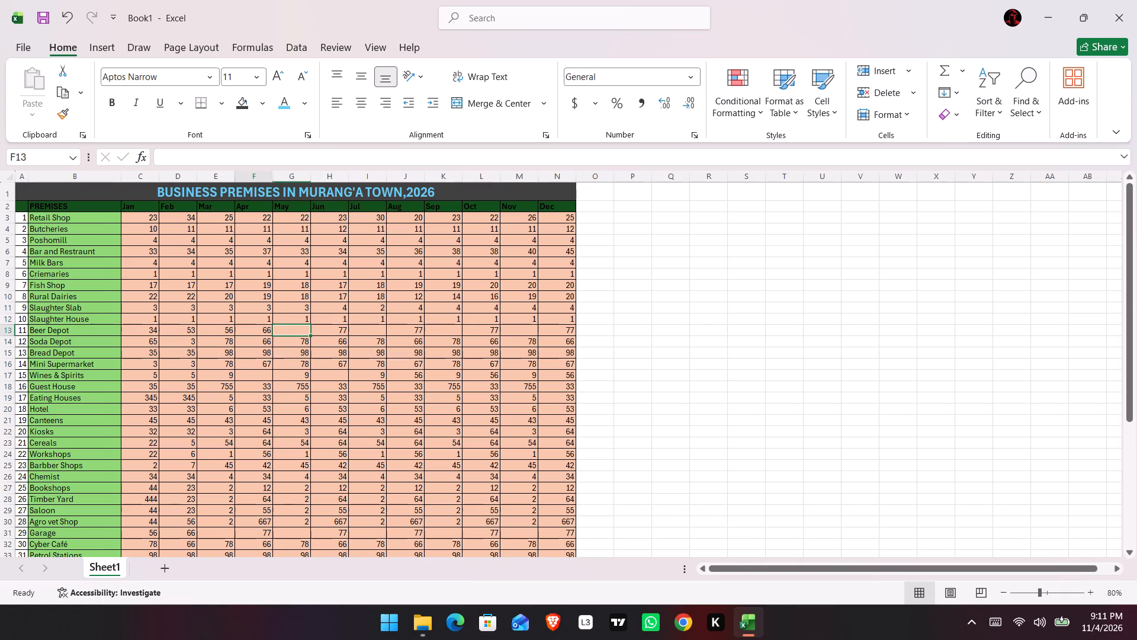
key("Left")
key("Left")
key("Left")
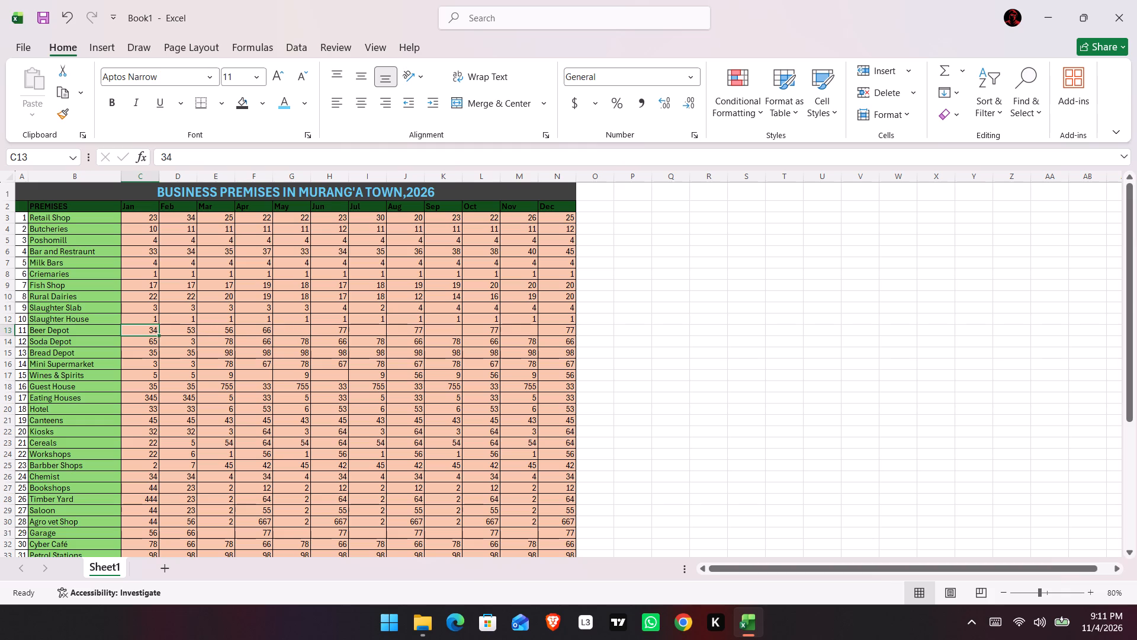
key("4")
key("Right")
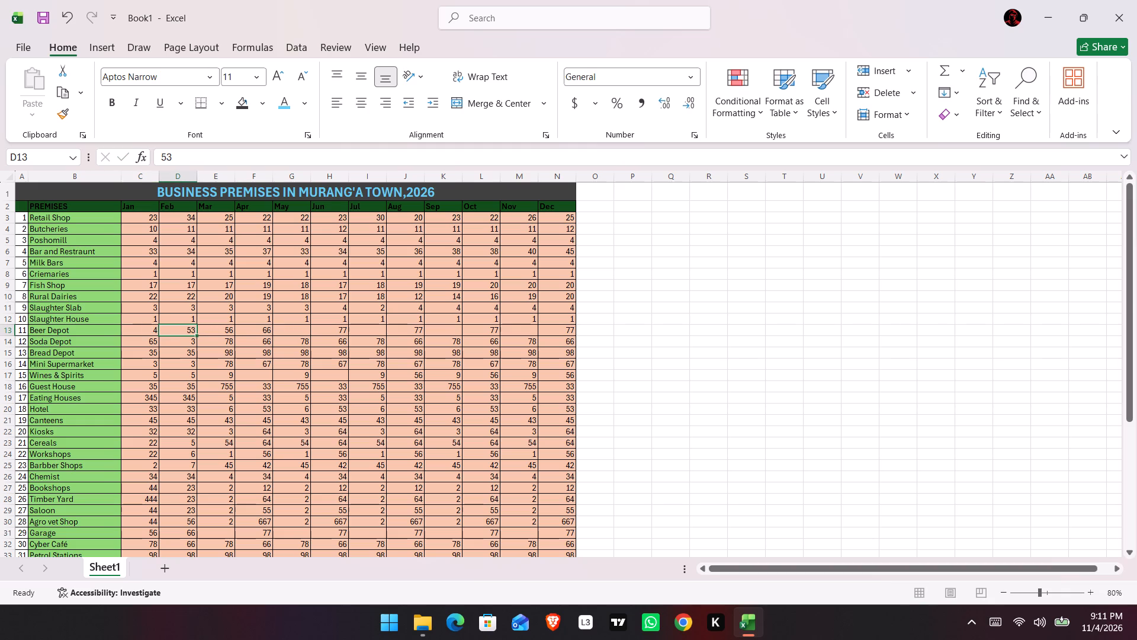
key("3")
key("Right")
key("4")
key("Right")
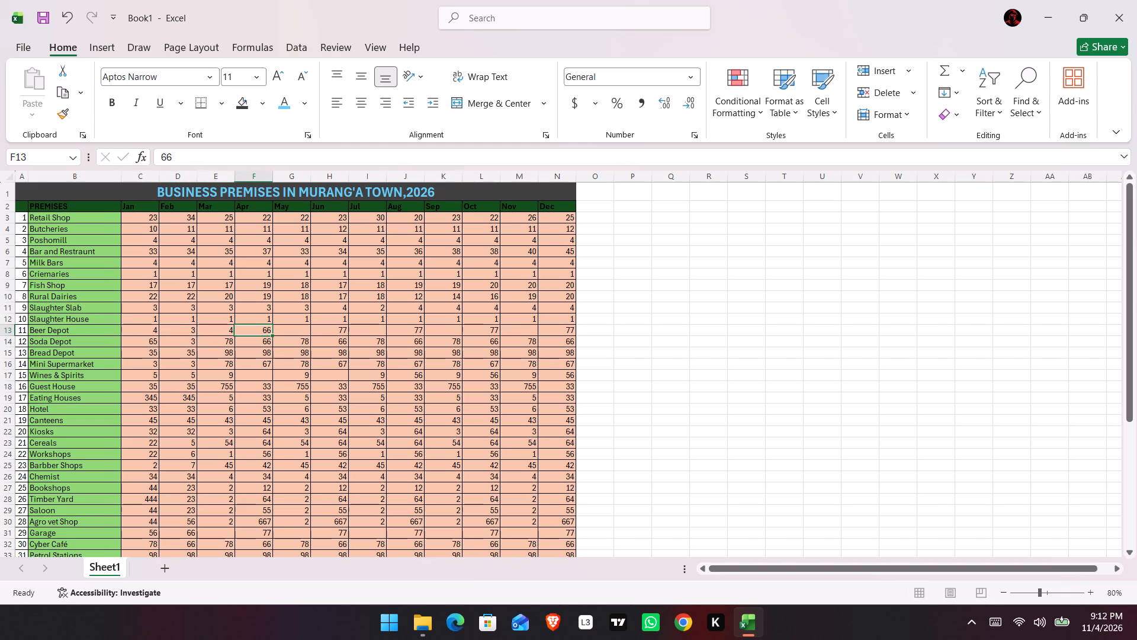
key("6")
key("Right")
key("7")
key("Right")
key("8")
key("Right")
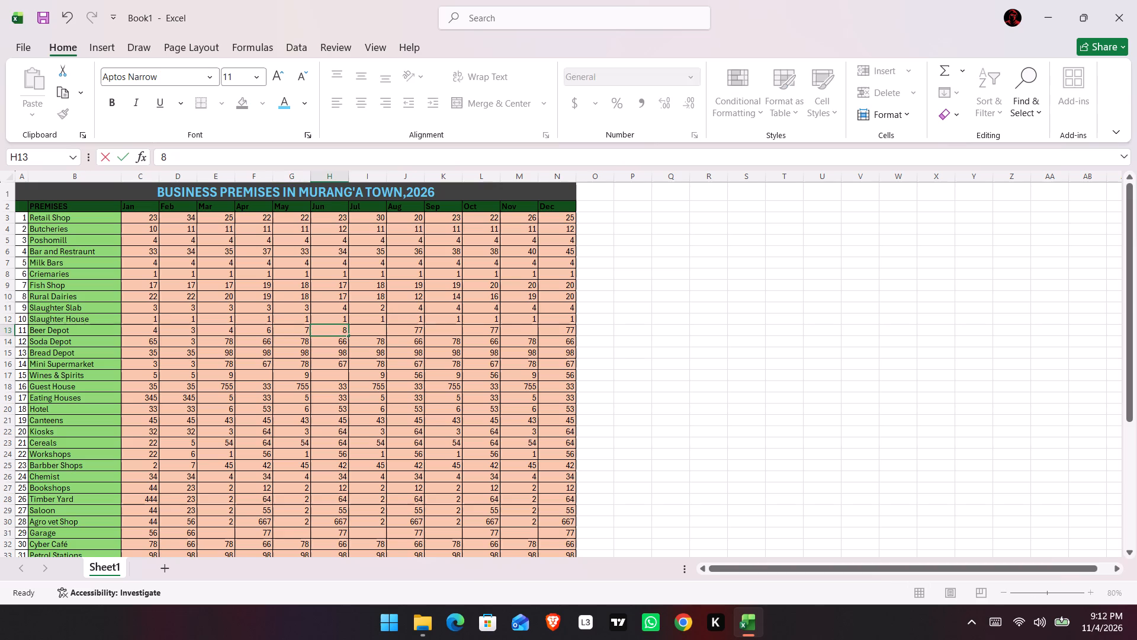
Set the Beer Depot values for Jul through Dec to 9, 10, 12, 9, 13 and 21.
key("9")
key("Right")
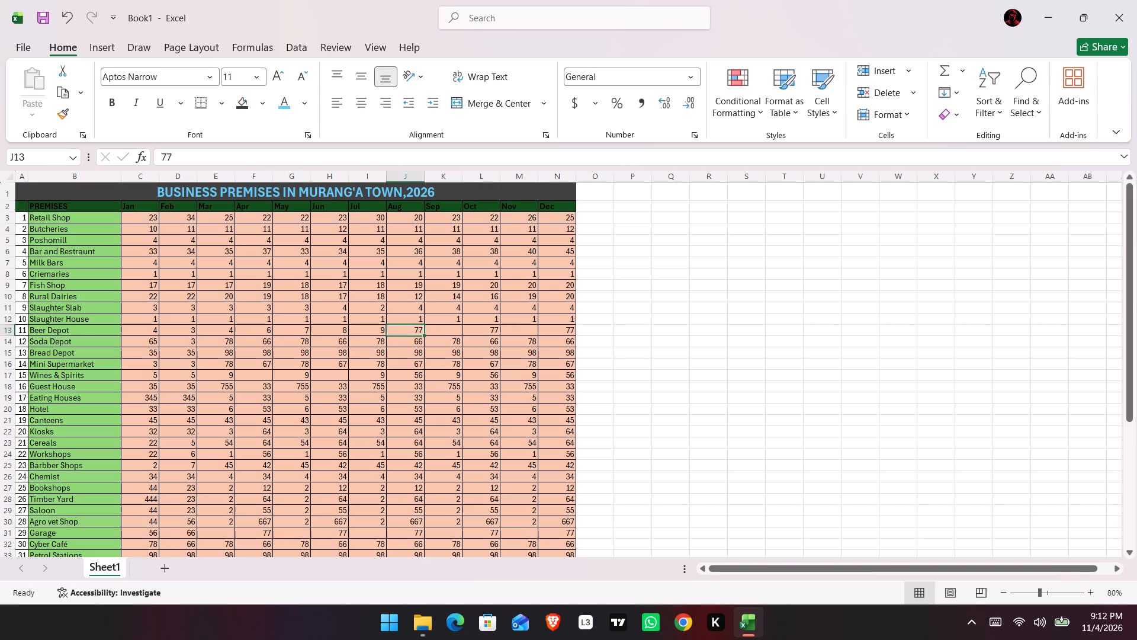
key("1")
key("0")
key("Right")
type("12")
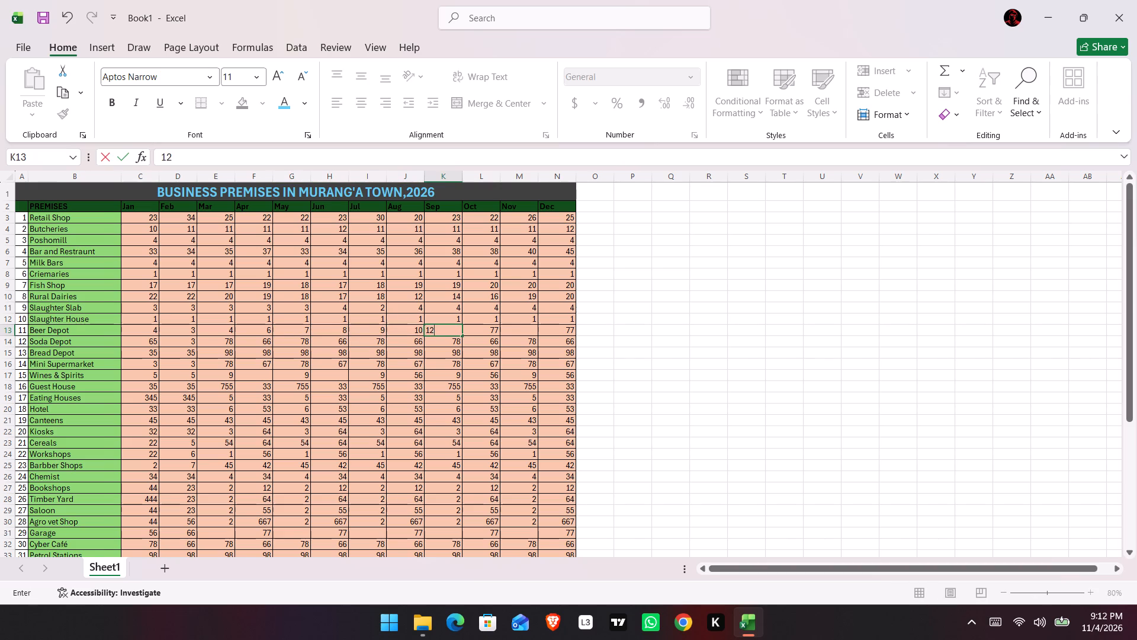
key("Right")
key("9")
key("Right")
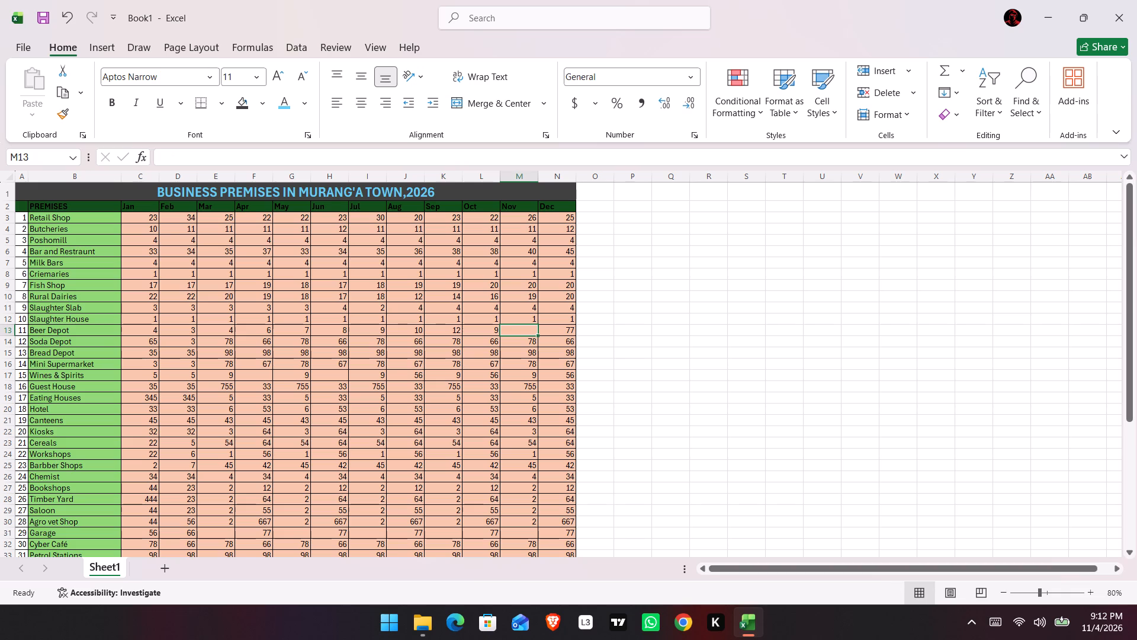
type("13")
key("Right")
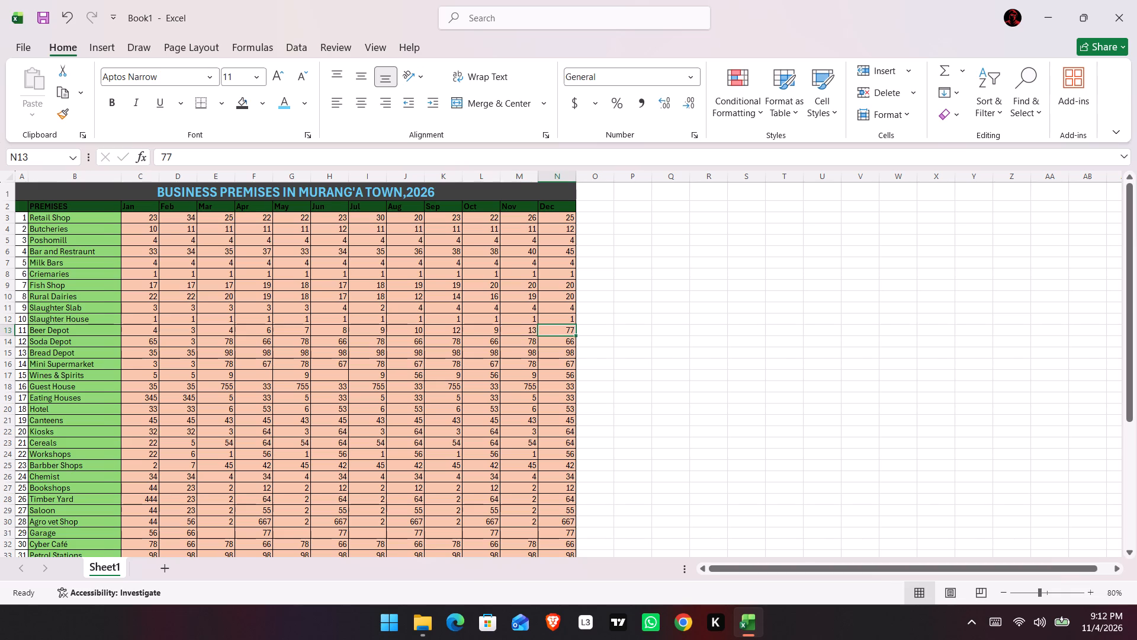
key("2")
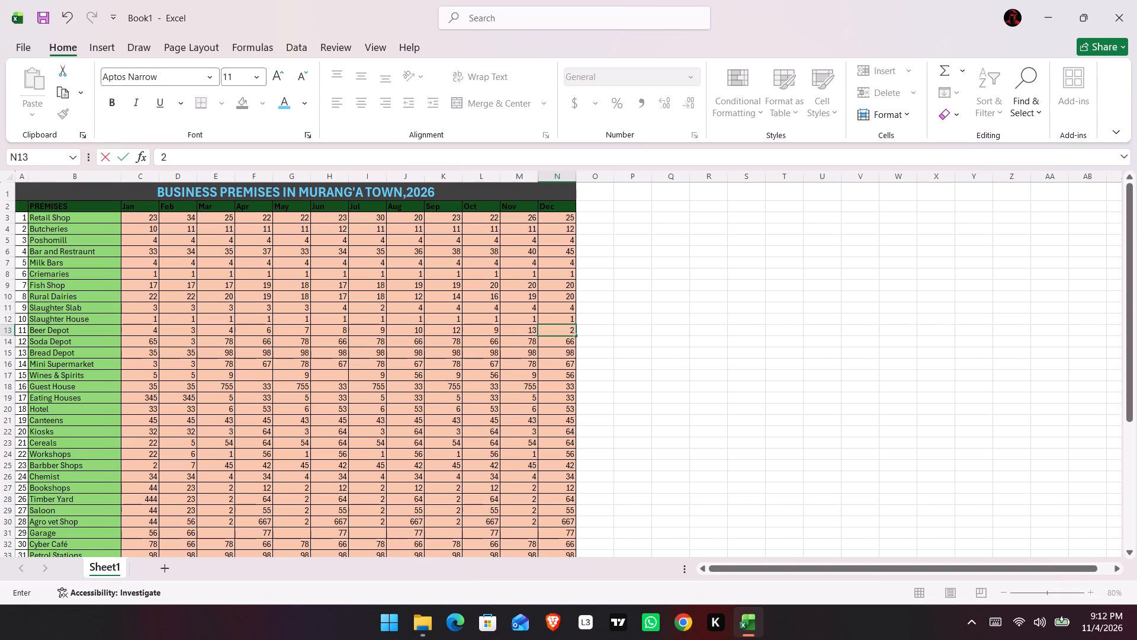
key("1")
key("Down")
Set the Soda Depot values to 3 for Jan and 2 each for Feb through Apr.
key("Left")
key("Left")
key("Left")
key("Left")
key("Left")
key("Left")
key("Left")
key("Left")
key("Left")
key("Left")
key("Left")
key("Left")
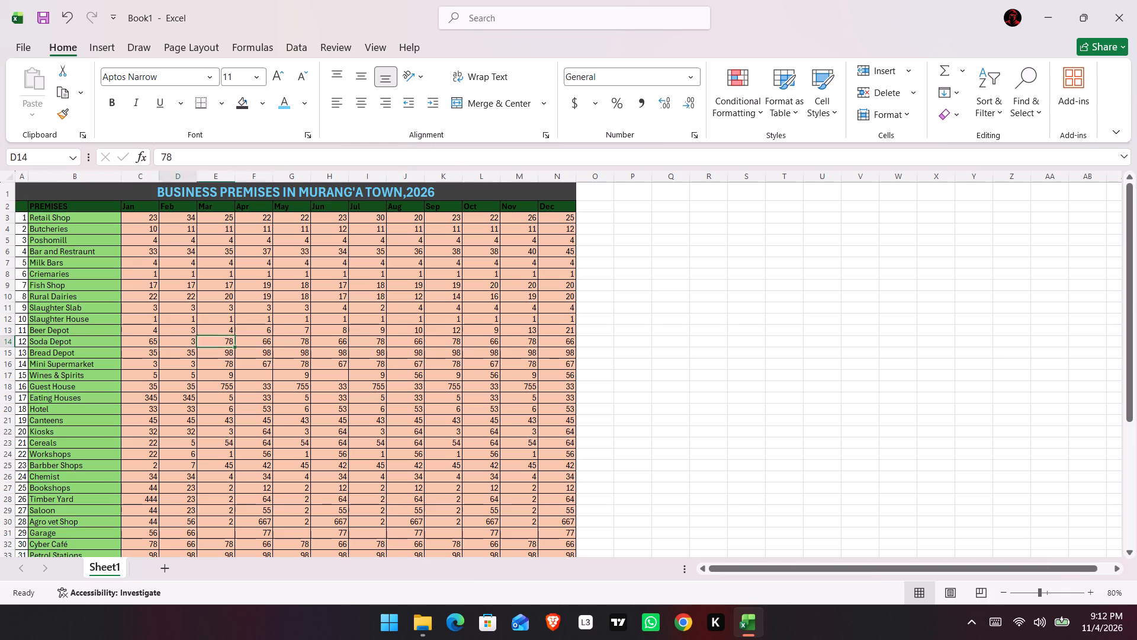
key("Left")
key("Right")
key("Right")
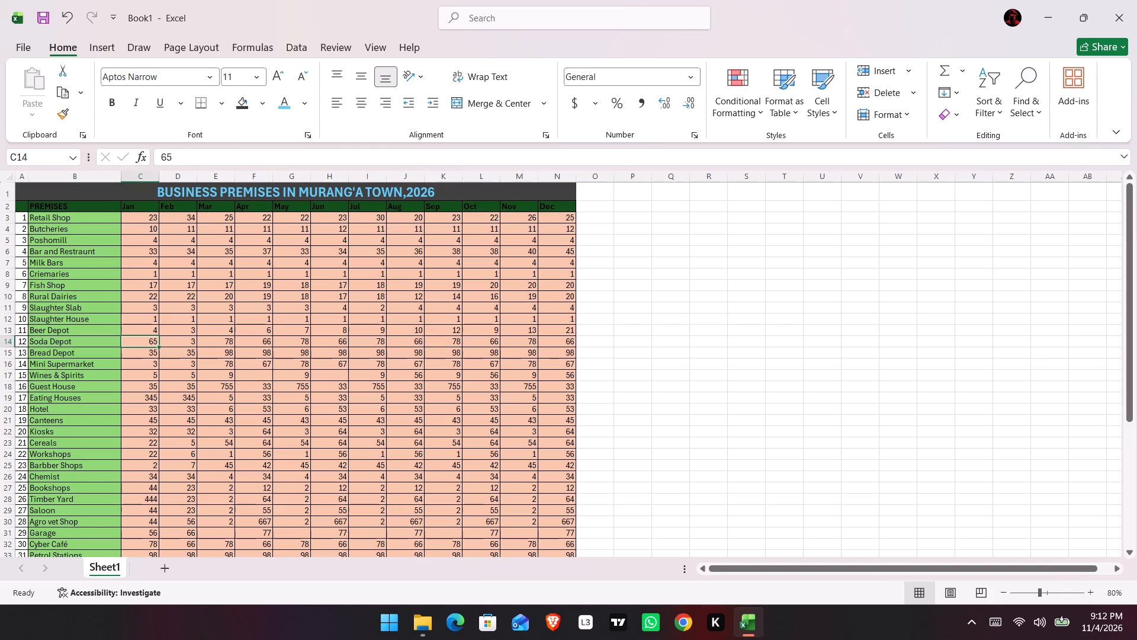
key("3")
key("Right")
key("2")
key("Right")
key("2")
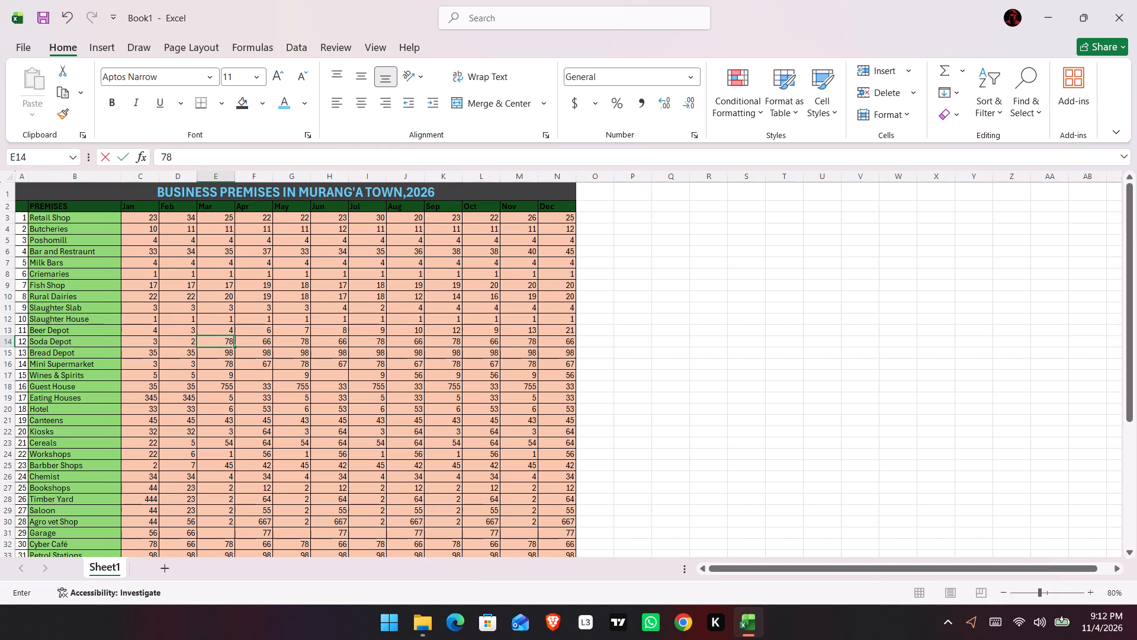
key("Right")
key("2")
key("Right")
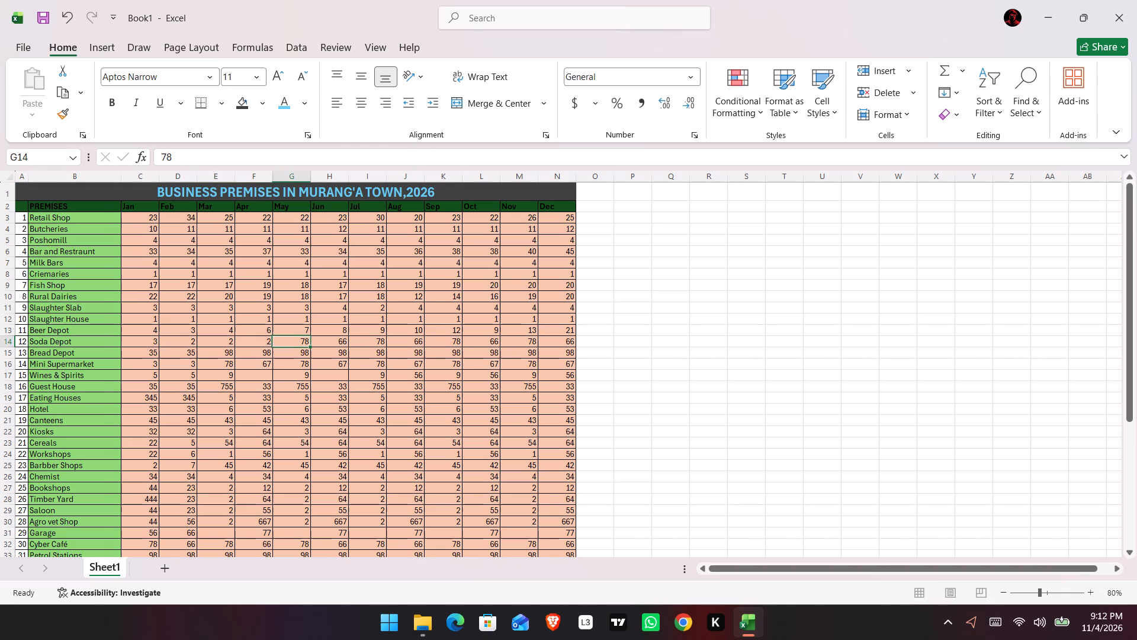
Set the Soda Depot values for May through Dec to 2 each.
type("222")
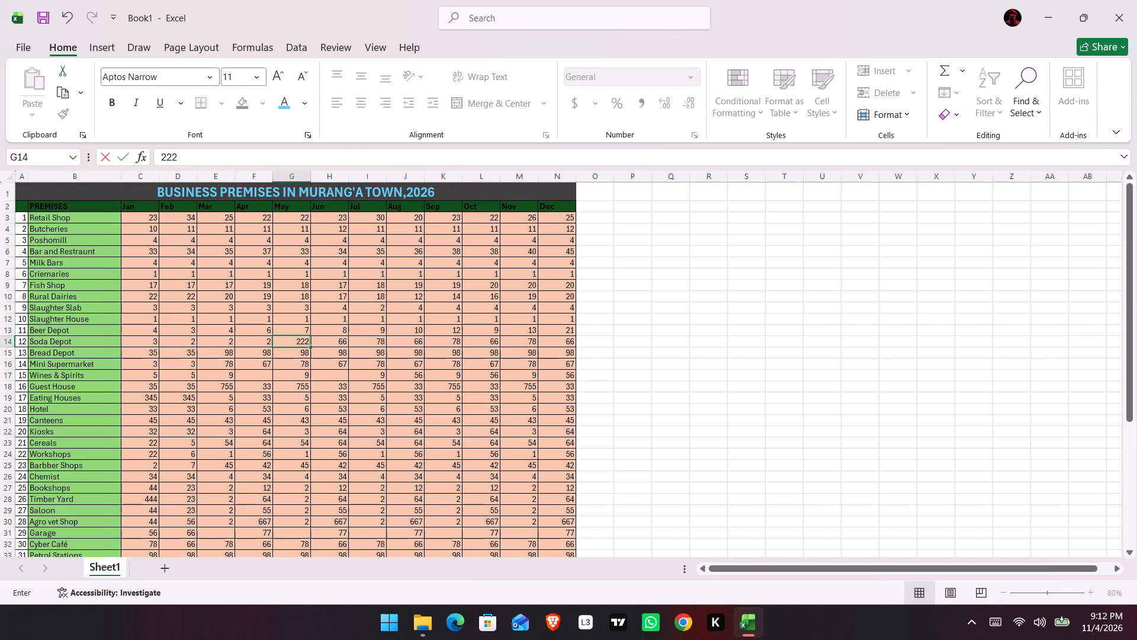
key("BackSpace")
key("BackSpace")
key("Right")
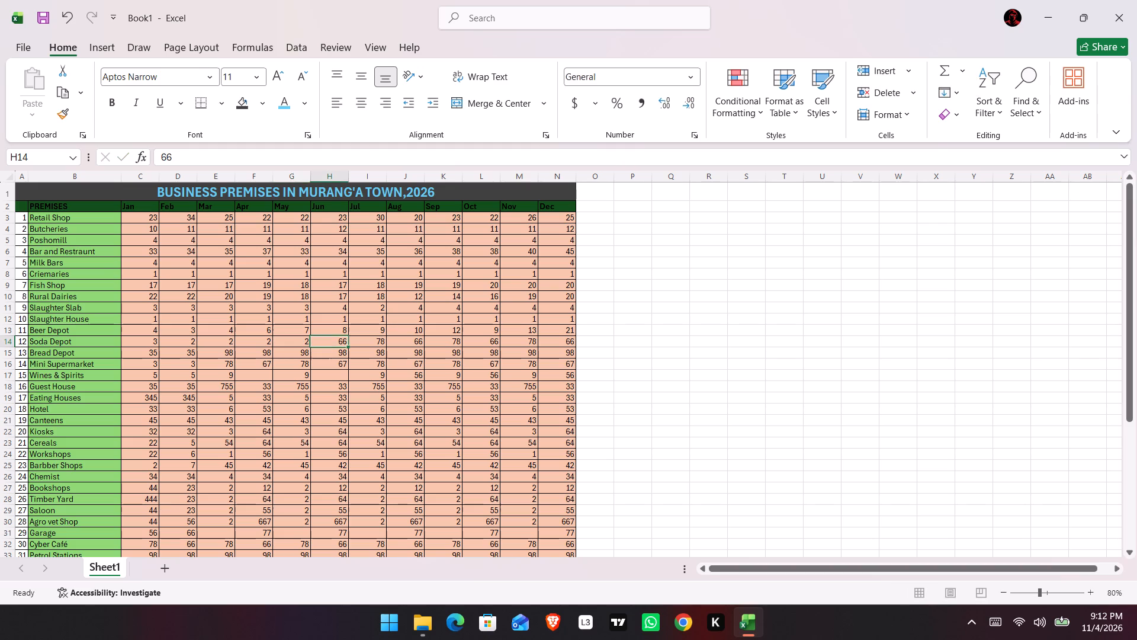
key("2")
key("Right")
key("2")
key("Right")
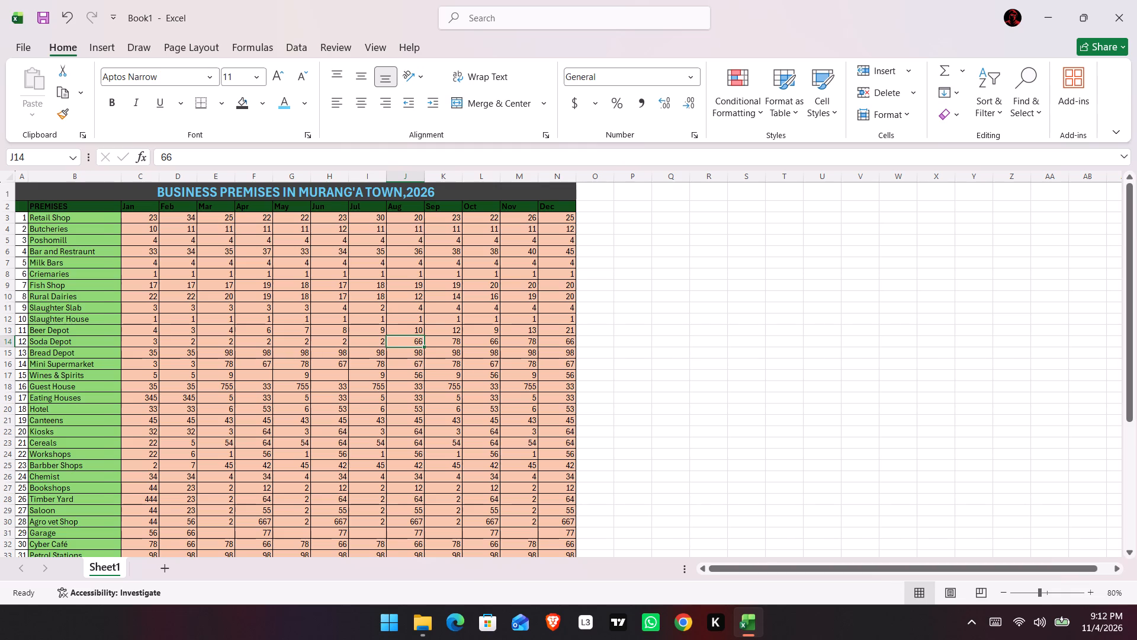
key("2")
key("Right")
key("2")
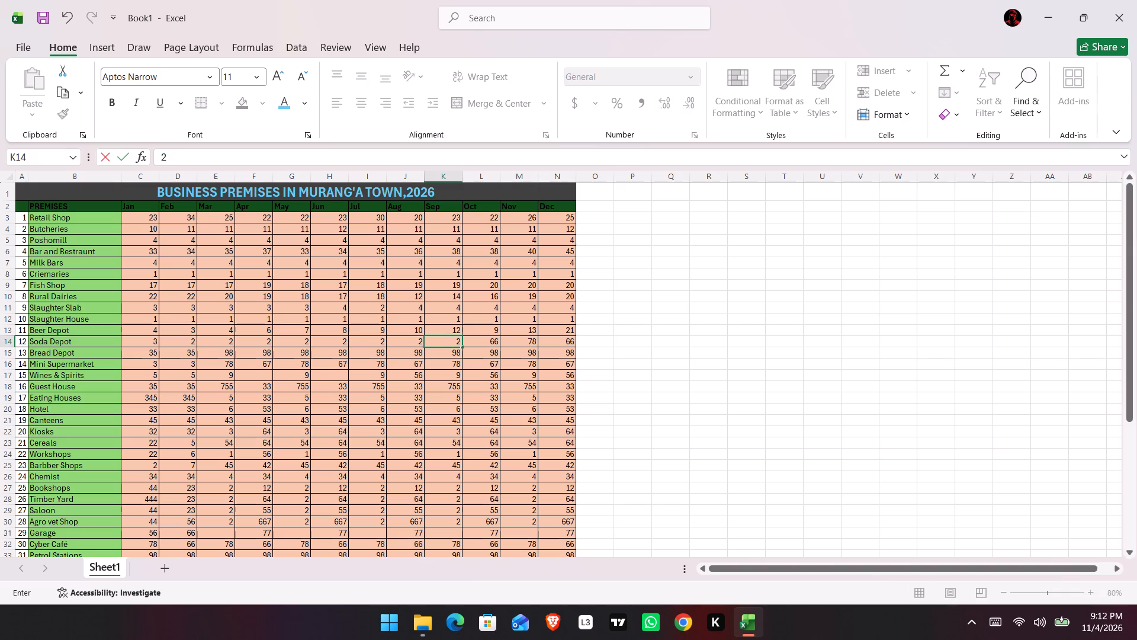
key("Right")
key("2")
key("Right")
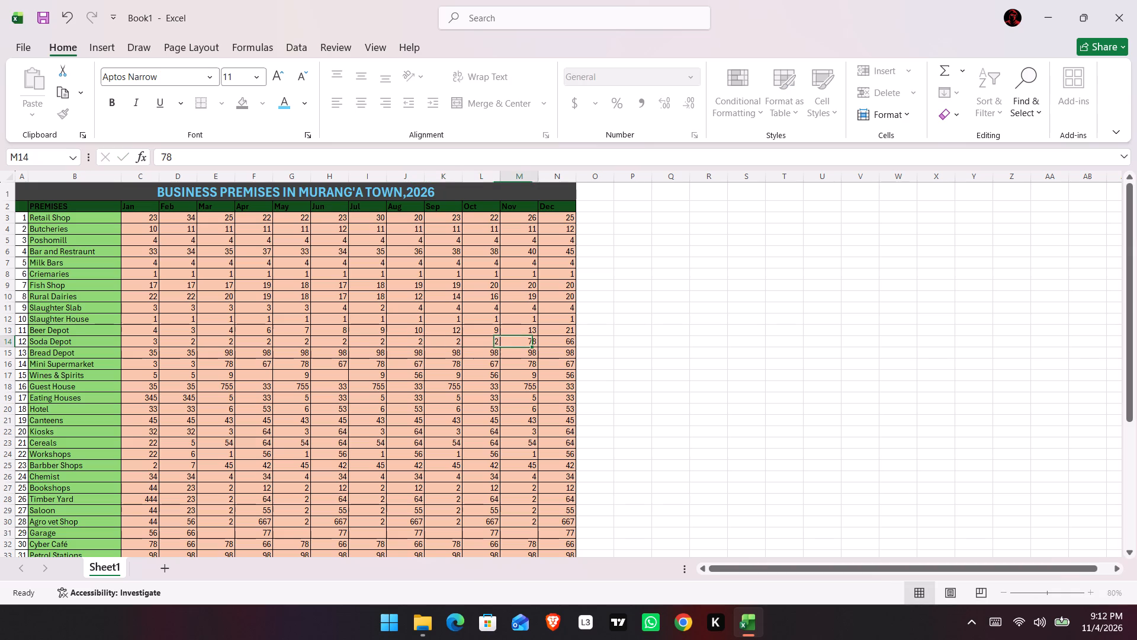
key("2")
key("Right")
key("2")
key("Down")
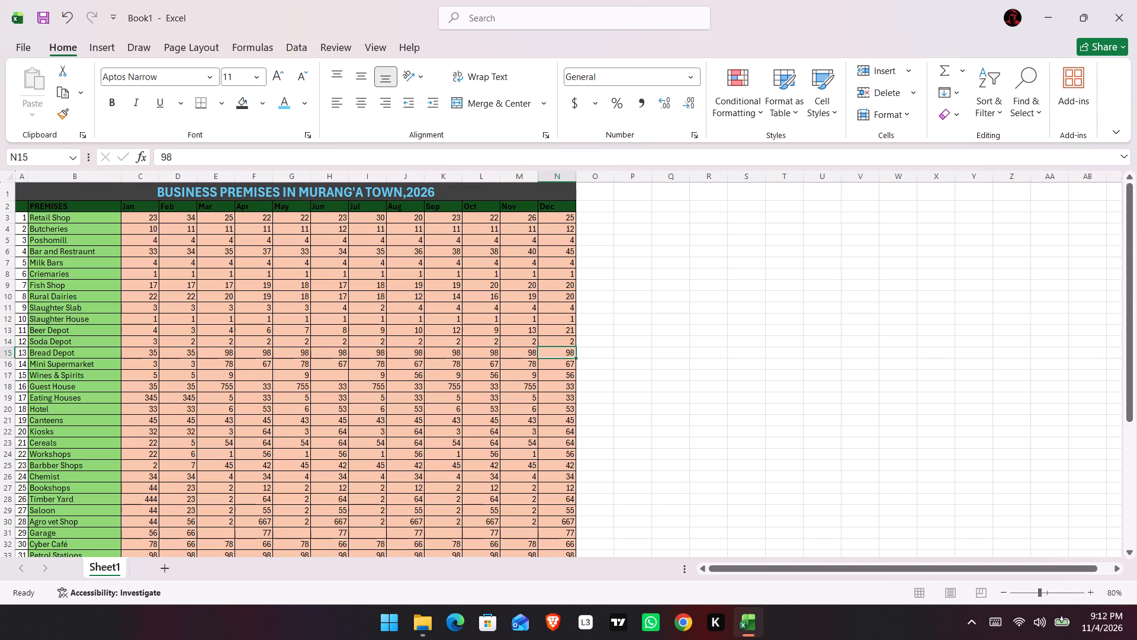
Set the Bread Depot values to 5 for Jan and 4 for Feb.
key("Left")
key("Left")
key("Left")
key("Left")
key("Left")
key("Left")
key("Left")
key("Left")
key("Left")
key("Left")
key("Left")
key("Left")
key("Left")
key("Left")
key("Right")
key("Right")
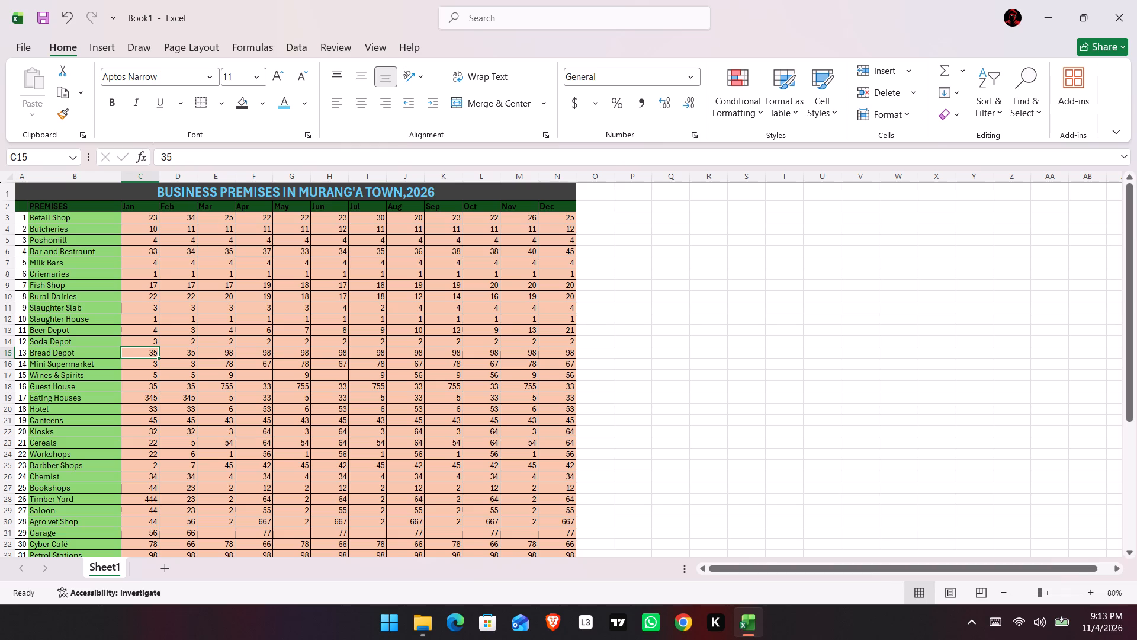
key("Right")
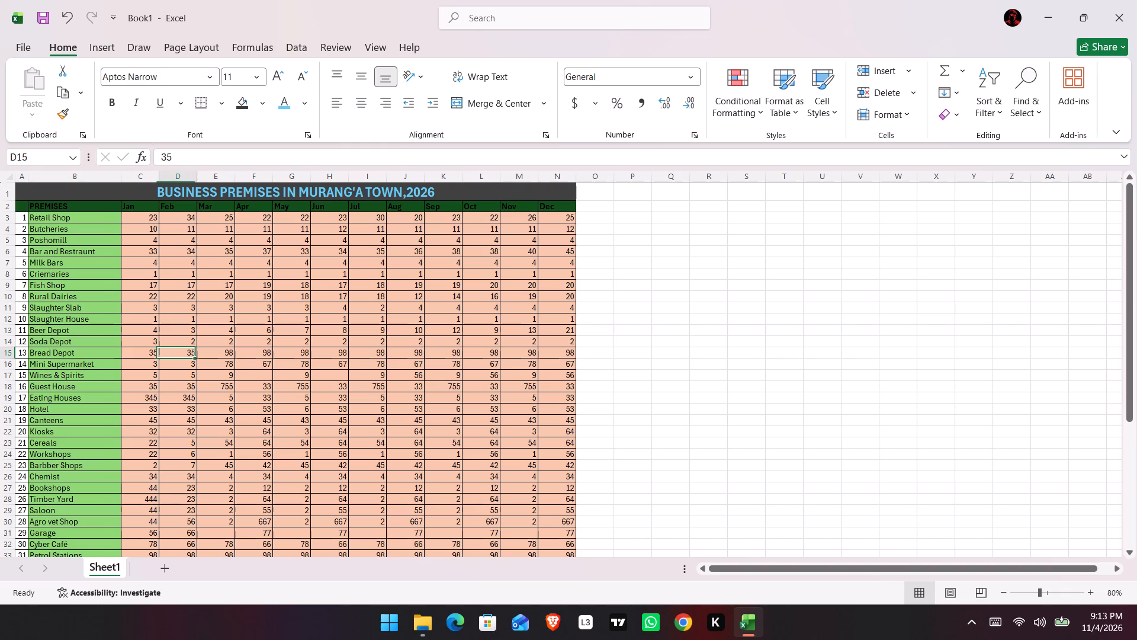
key("Left")
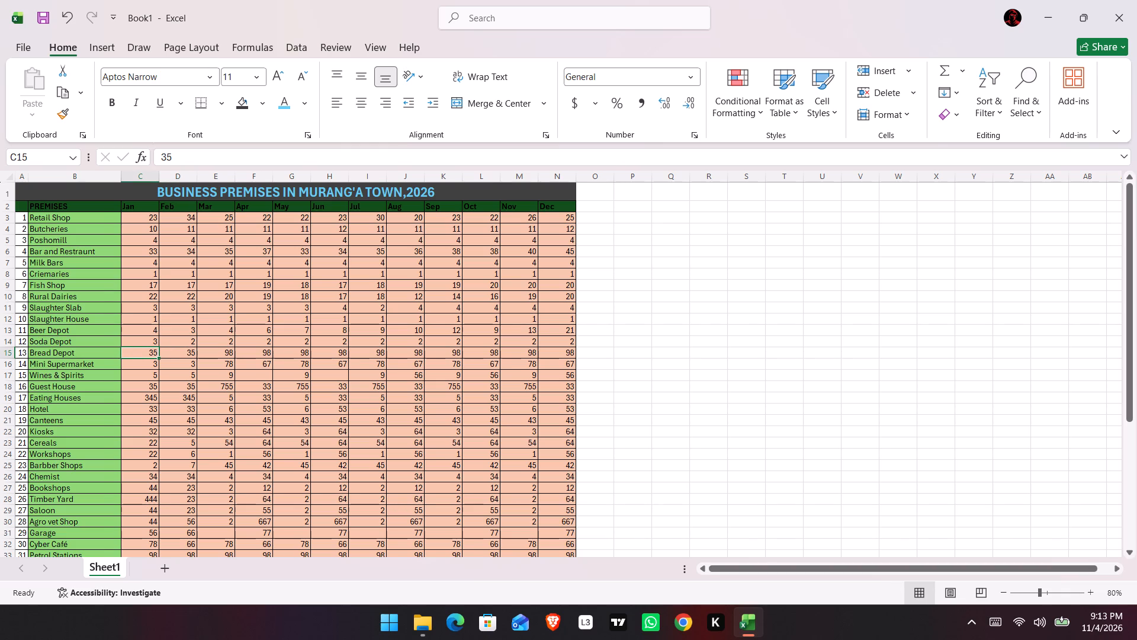
key("5")
key("Right")
key("4")
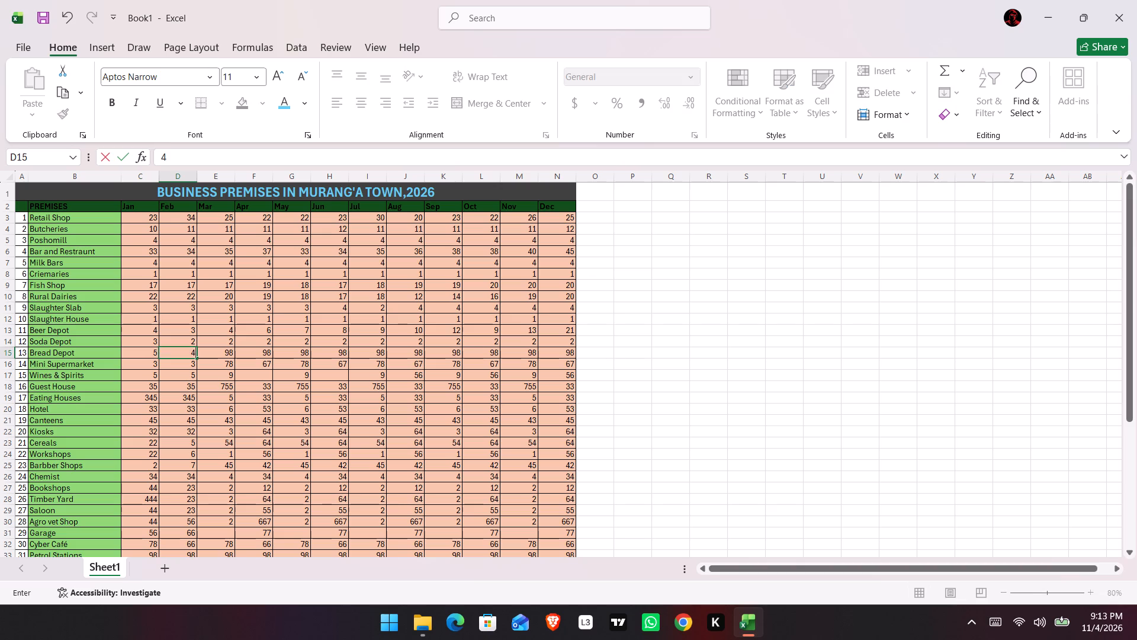
key("Right")
Set the Bread Depot values to 5 each for Mar through Oct and 4 each for Nov and Dec.
key("5")
key("Right")
key("5")
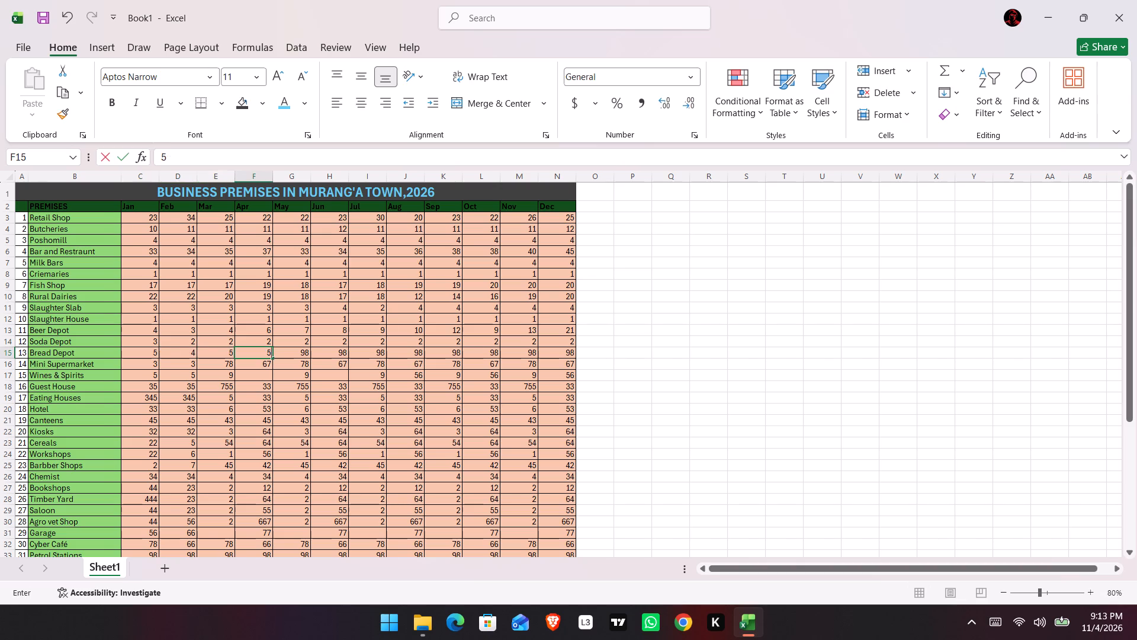
key("Right")
key("5")
key("Right")
key("5")
key("Right")
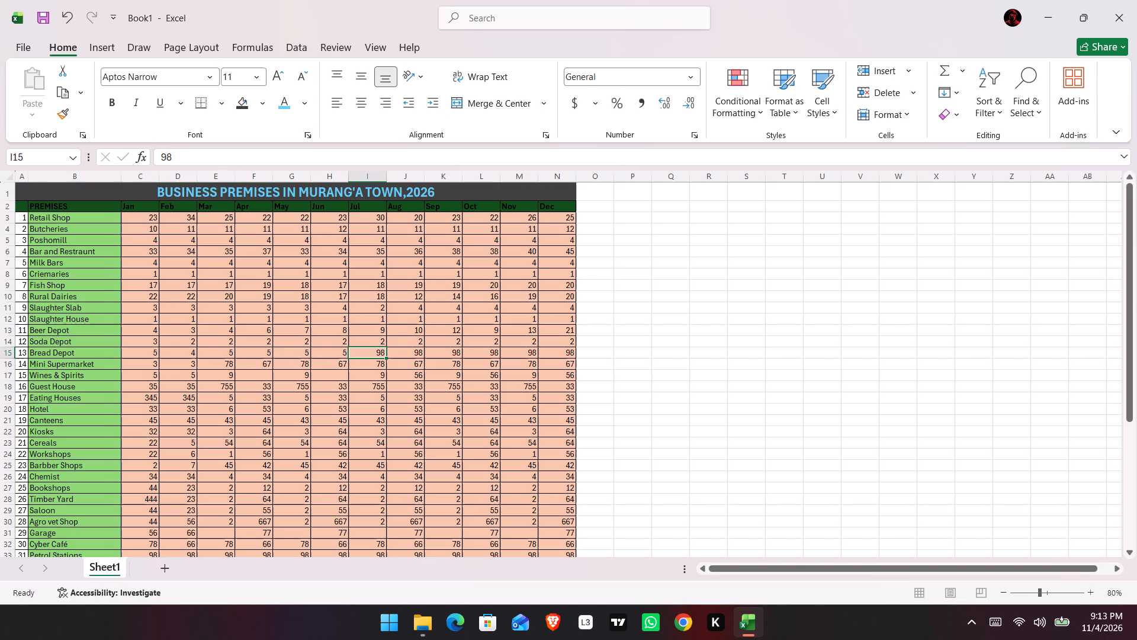
key("5")
key("Right")
key("5")
key("Right")
key("5")
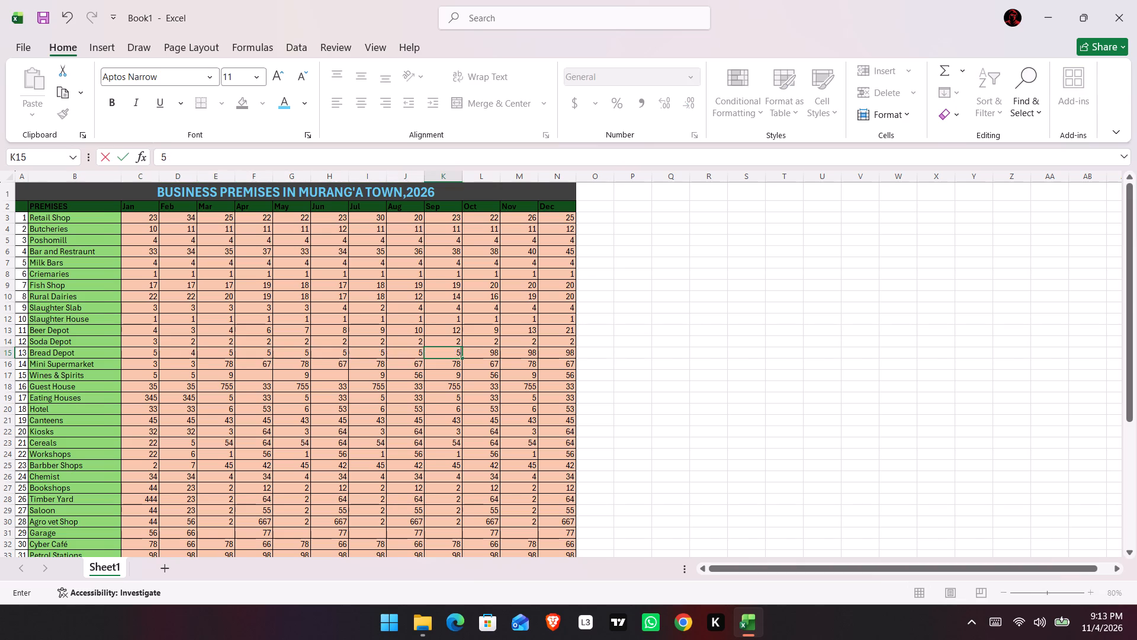
key("Right")
key("5")
key("Right")
key("4")
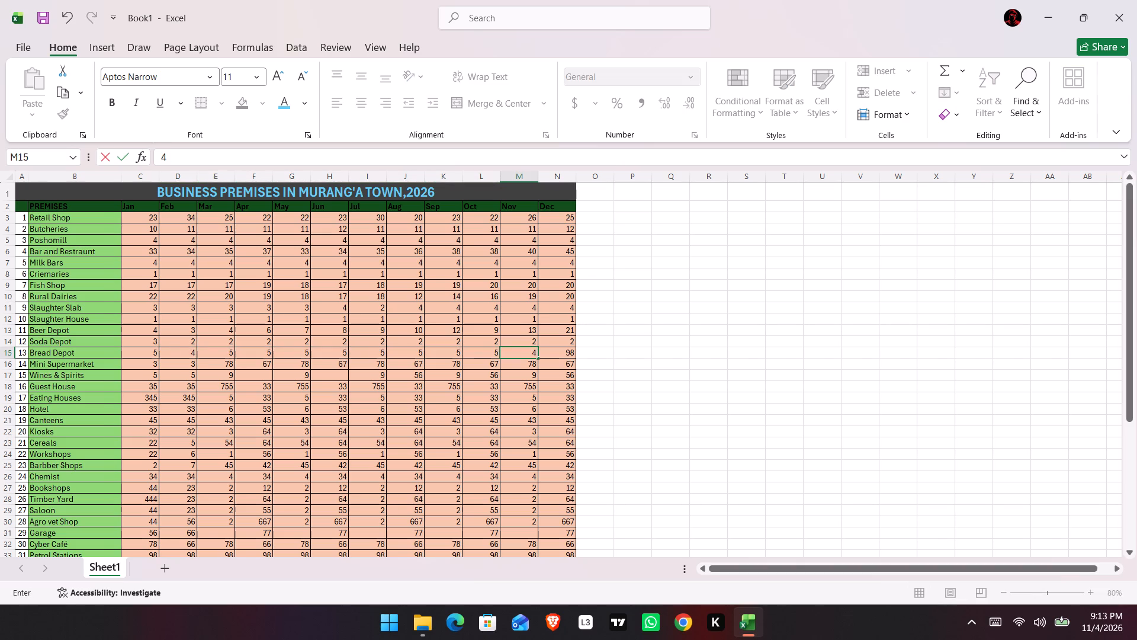
key("Right")
key("4")
key("Down")
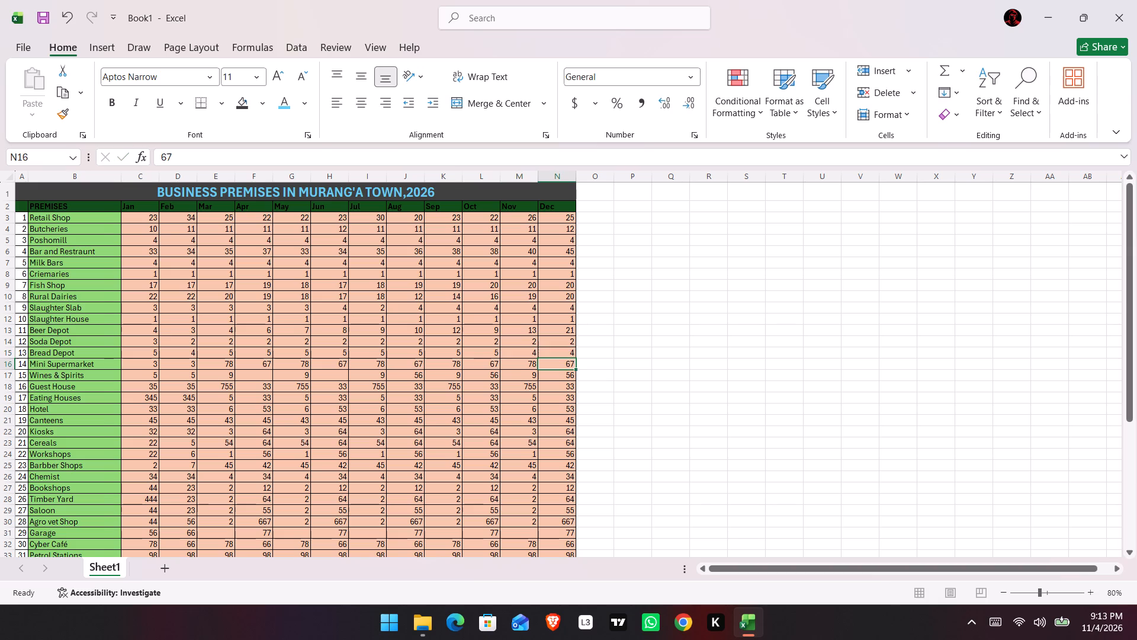
Set the Mini Supermarket values for Jan through Jun to 4 each.
key("Left")
key("Left")
key("Left")
key("Left")
key("Left")
key("Left")
key("Left")
key("Left")
key("Left")
key("Left")
key("Left")
key("Left")
key("Left")
key("Right")
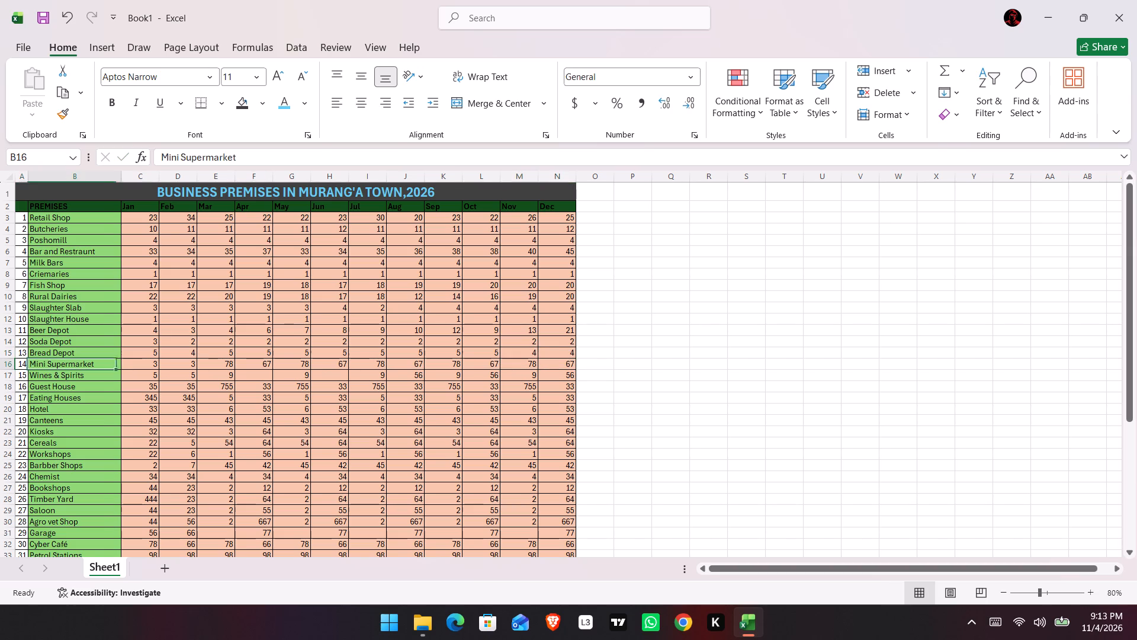
key("Right")
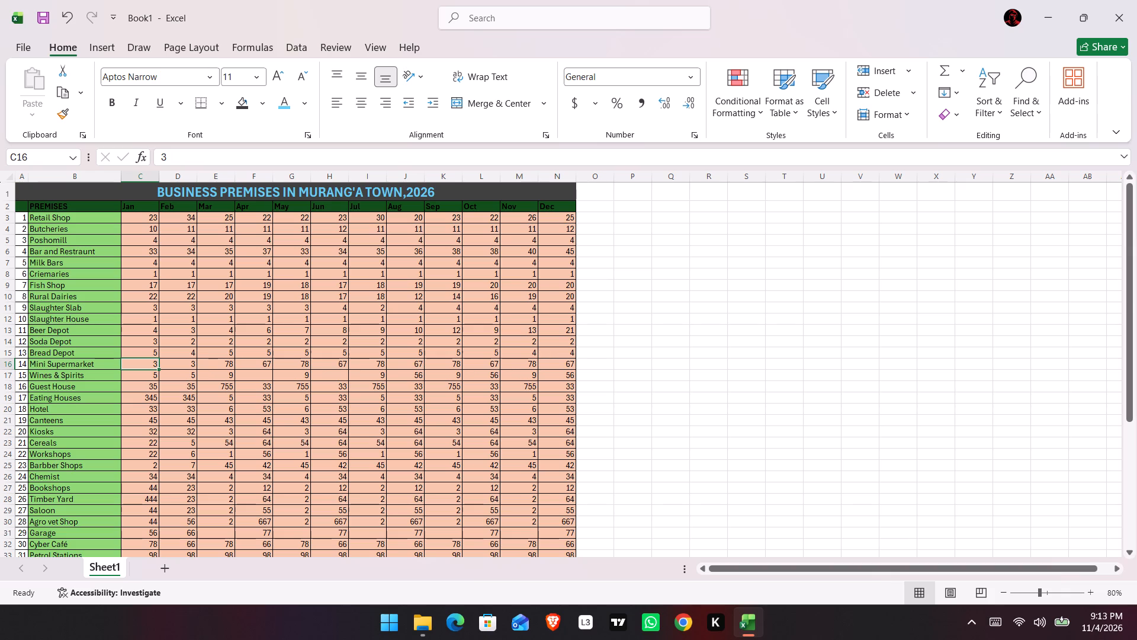
key("4")
key("Right")
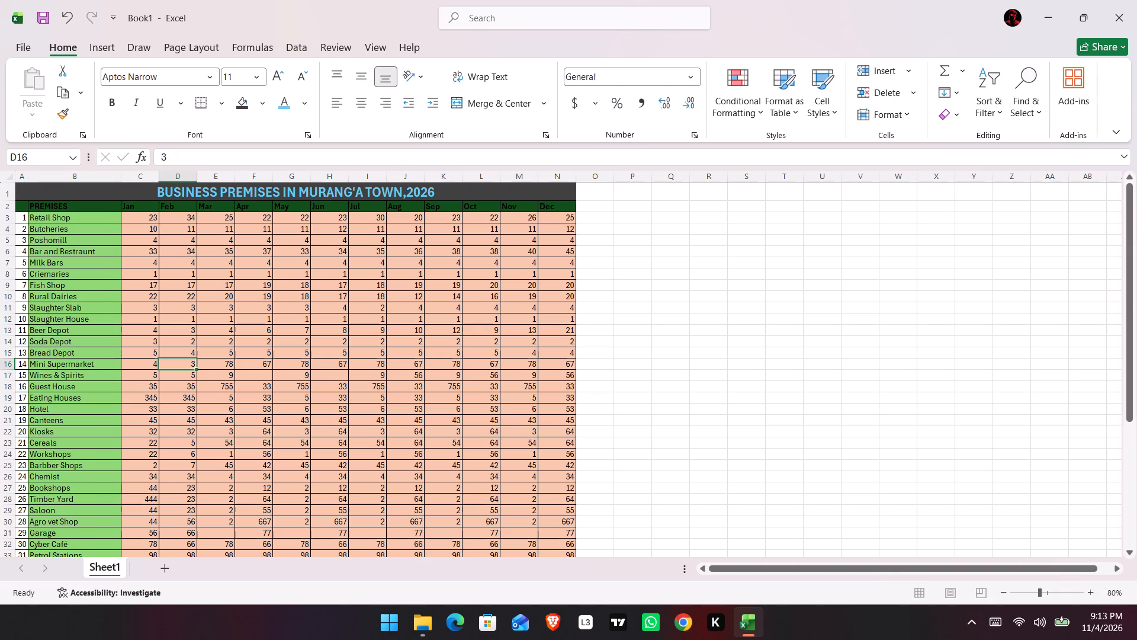
key("4")
key("Right")
key("4")
key("Right")
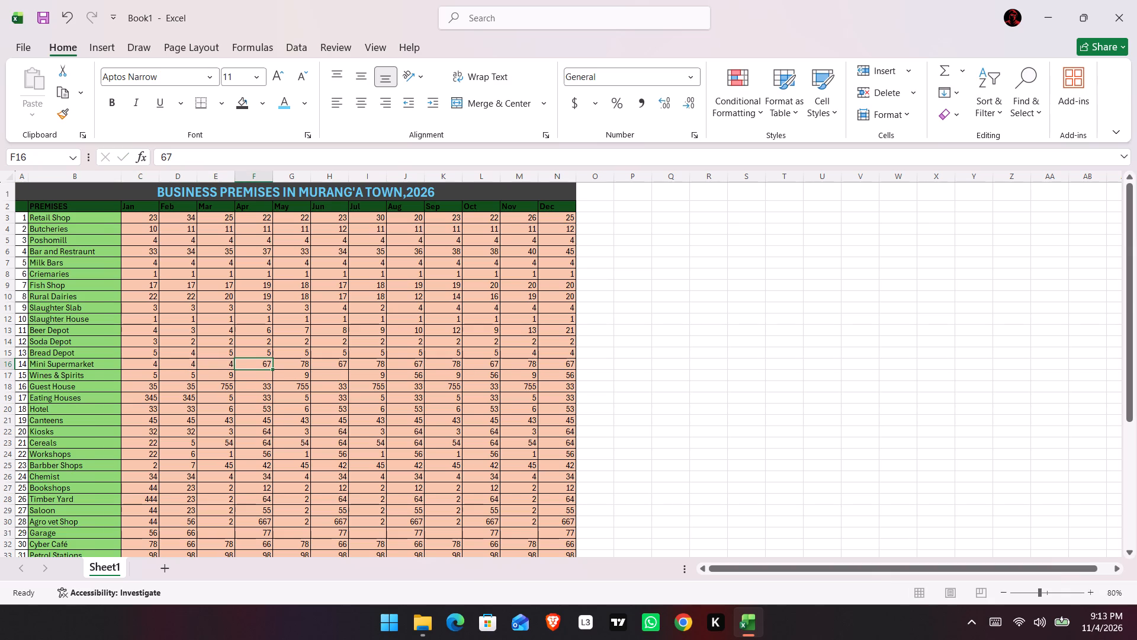
key("4")
key("Right")
key("4")
key("Right")
key("4")
key("Right")
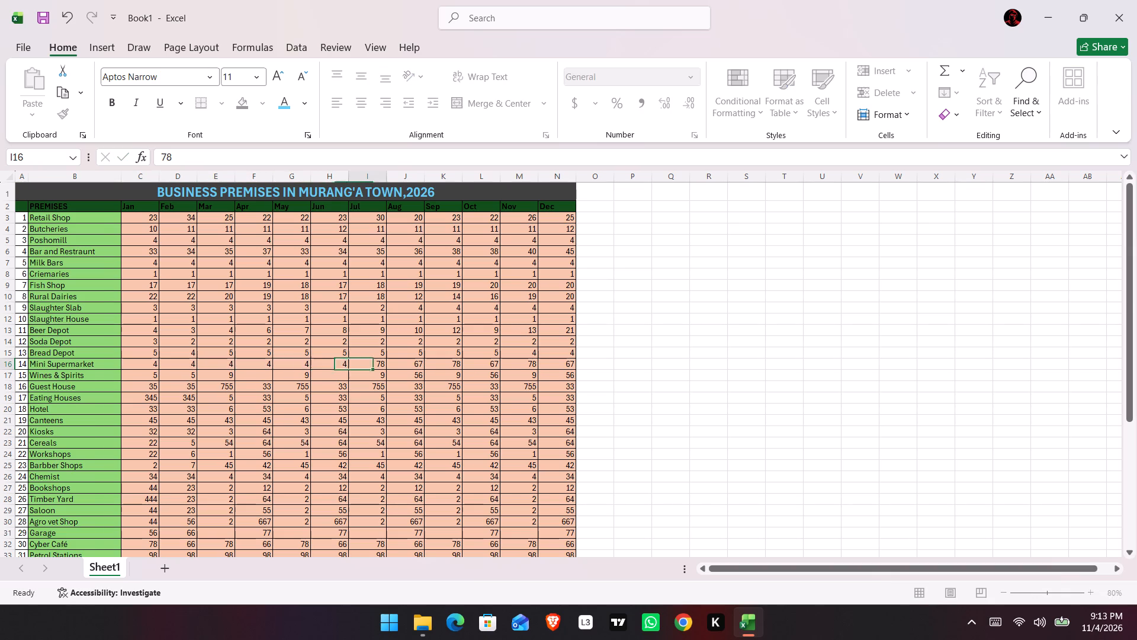
Set the Mini Supermarket values for Jul through Dec to 4 each.
key("4")
key("Right")
key("4")
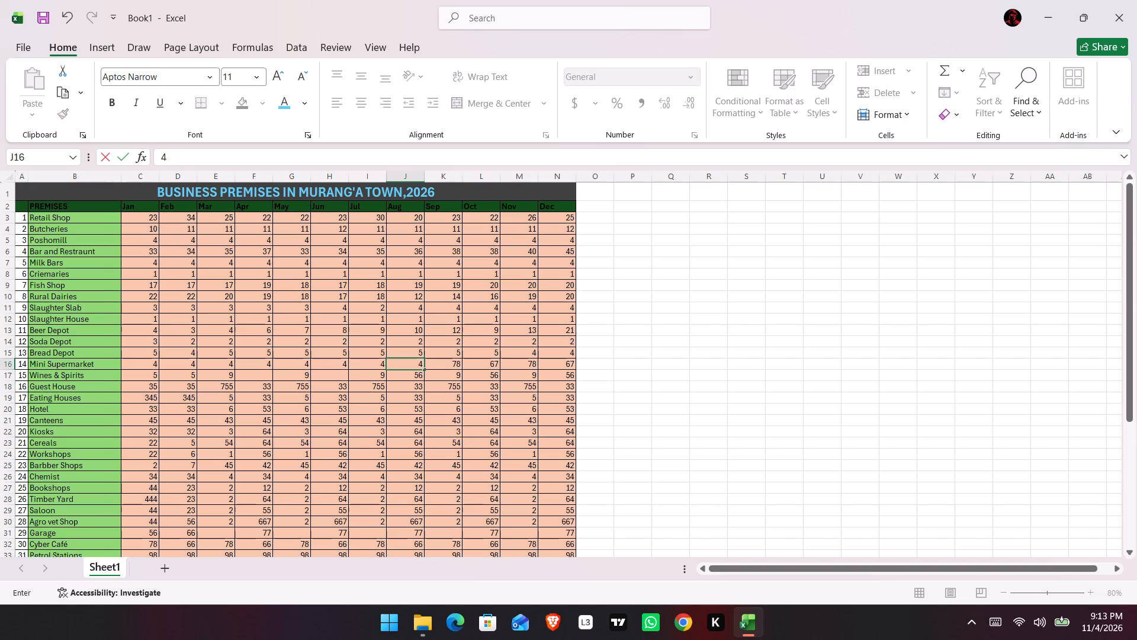
key("Right")
key("4")
key("Right")
key("4")
key("Right")
key("4")
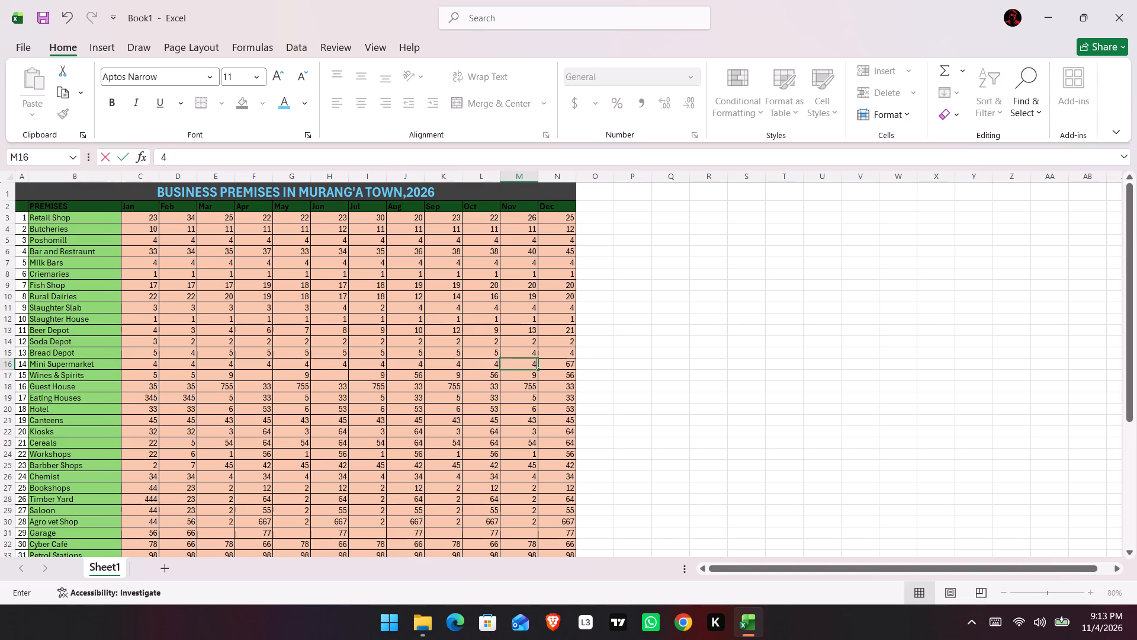
key("Right")
key("4")
key("Left")
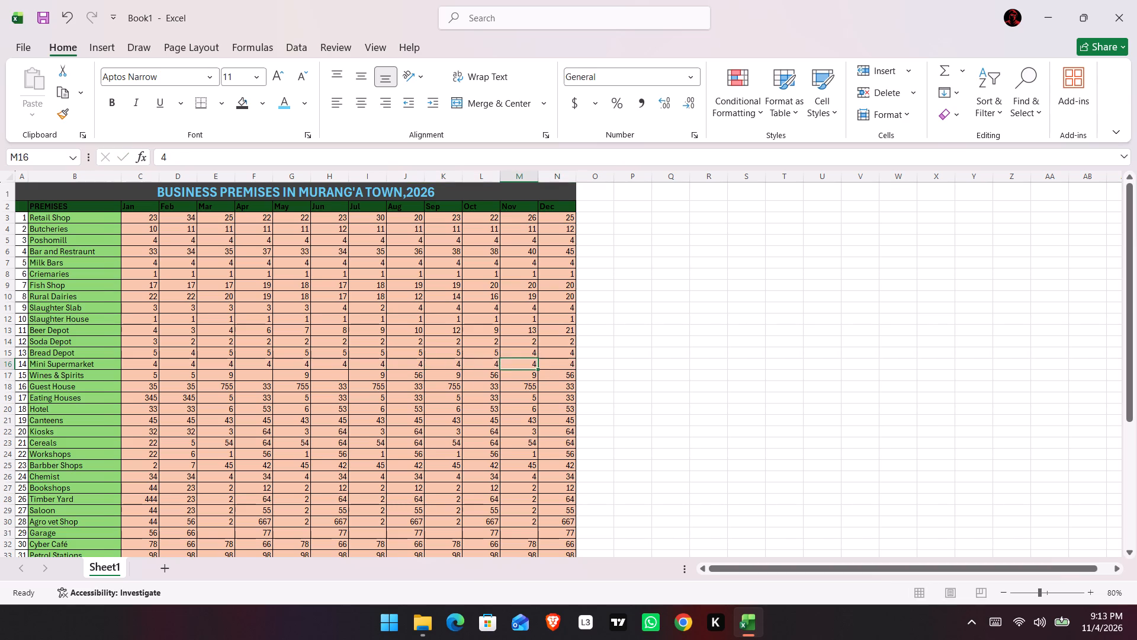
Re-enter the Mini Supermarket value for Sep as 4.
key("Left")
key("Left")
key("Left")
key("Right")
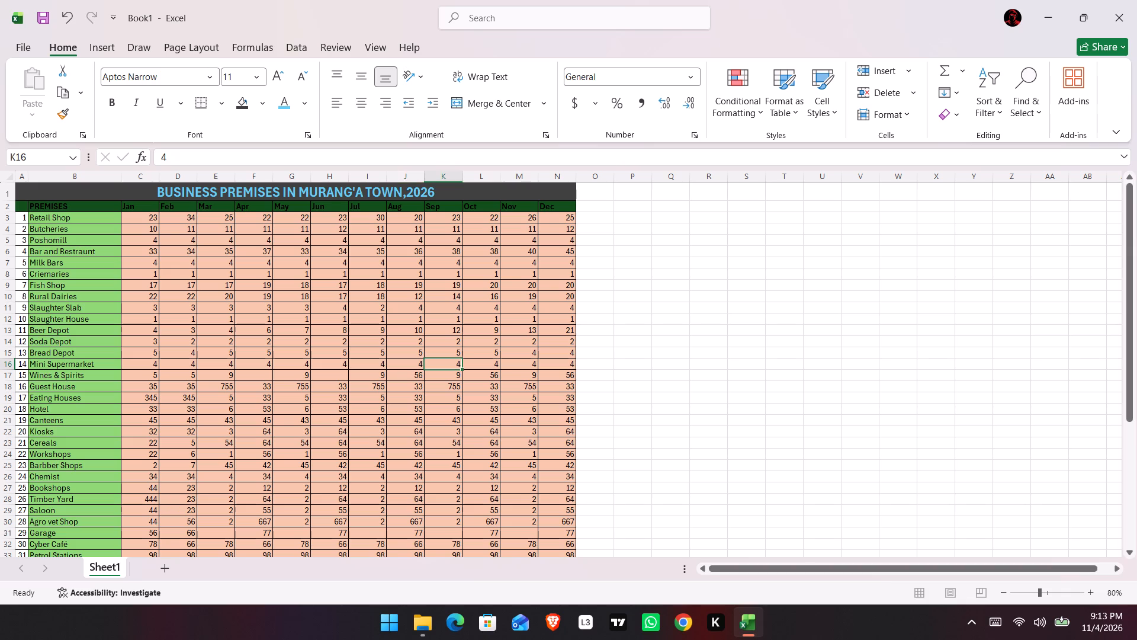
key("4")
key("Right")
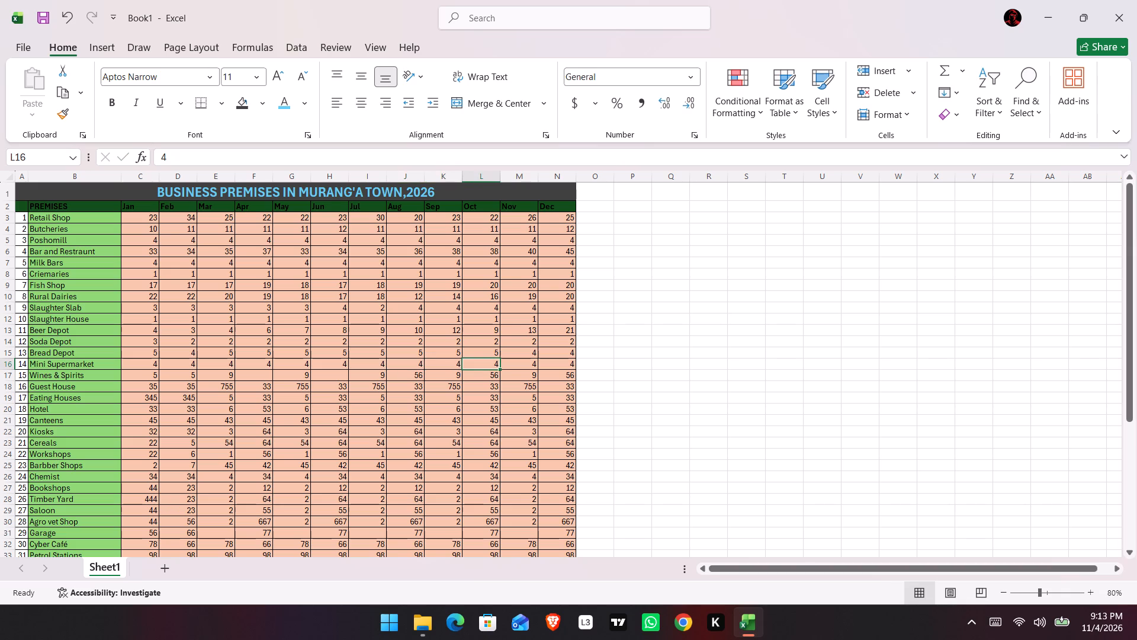
Set the Mini Supermarket values for Aug through Dec to 5 each.
key("Left")
key("Left")
key("5")
key("Right")
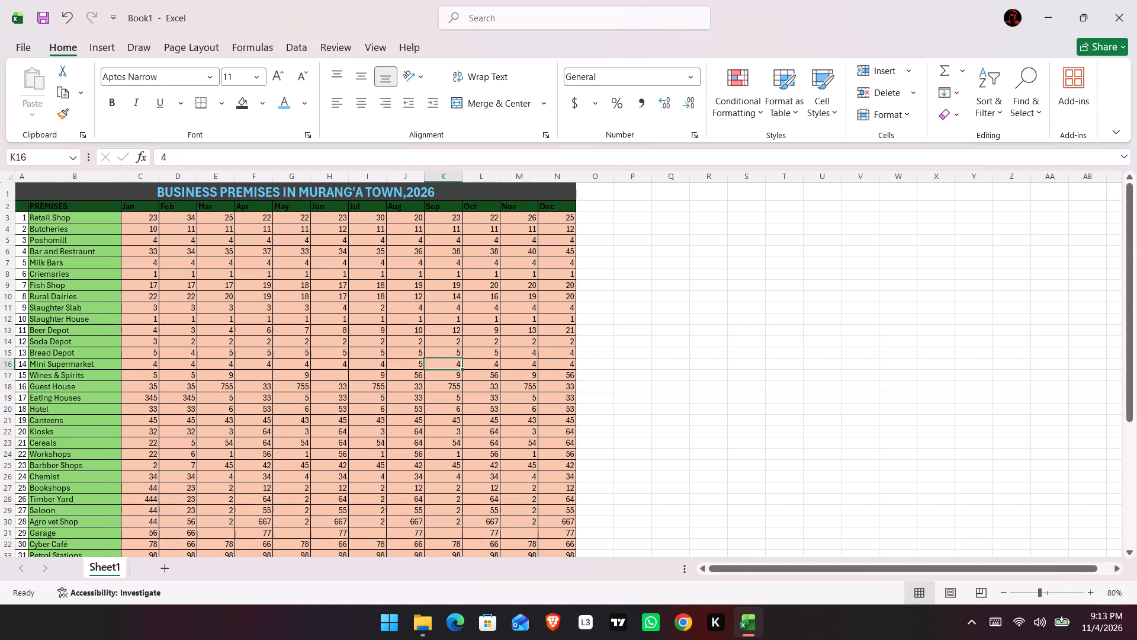
key("5")
key("Right")
key("5")
key("Right")
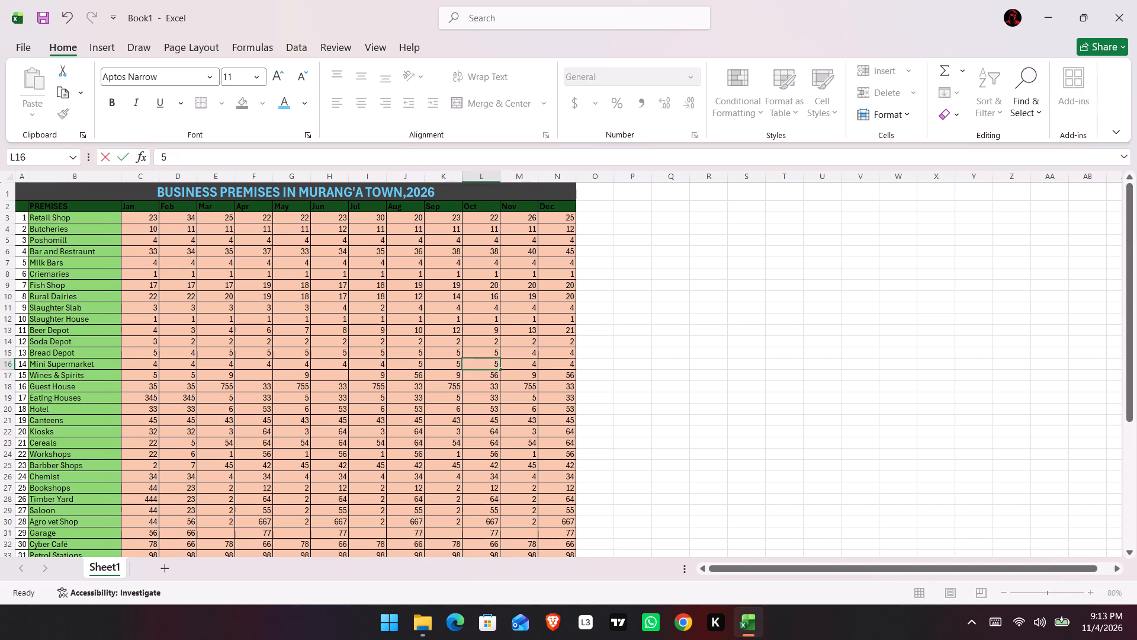
key("5")
key("Right")
key("5")
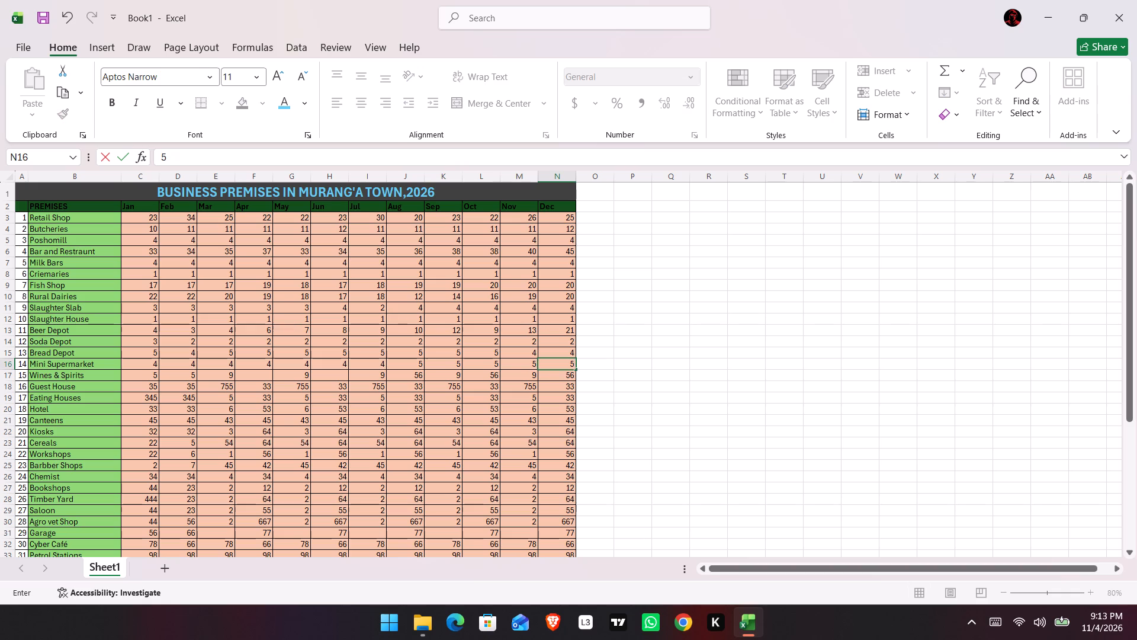
key("Down")
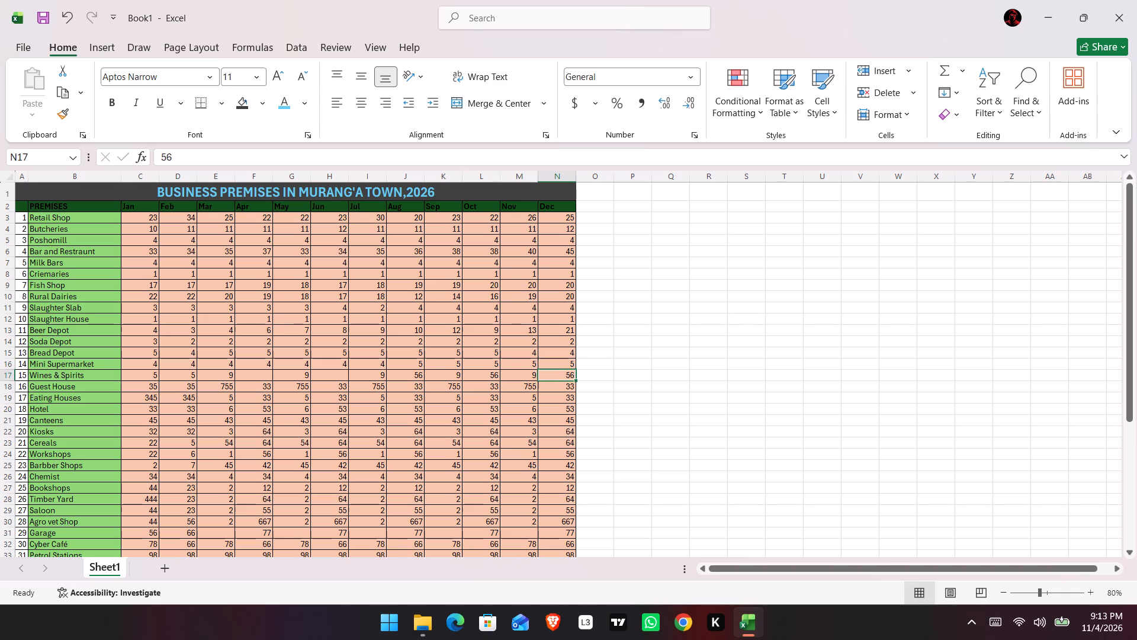
Set the Wines & Spirits values to 52 for Jan, 50 for Feb and 51 for Mar.
key("Left")
key("Left")
key("Left")
key("Left")
key("Left")
key("Left")
key("Left")
key("Left")
key("Left")
key("Left")
key("Left")
key("Left")
key("Left")
key("Right")
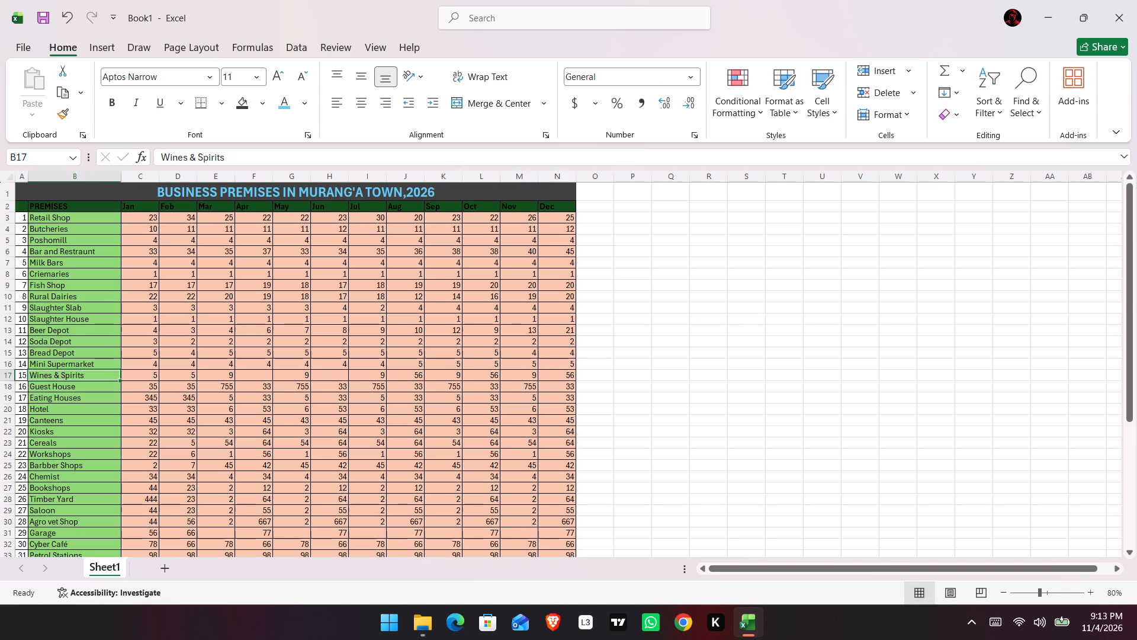
key("Right")
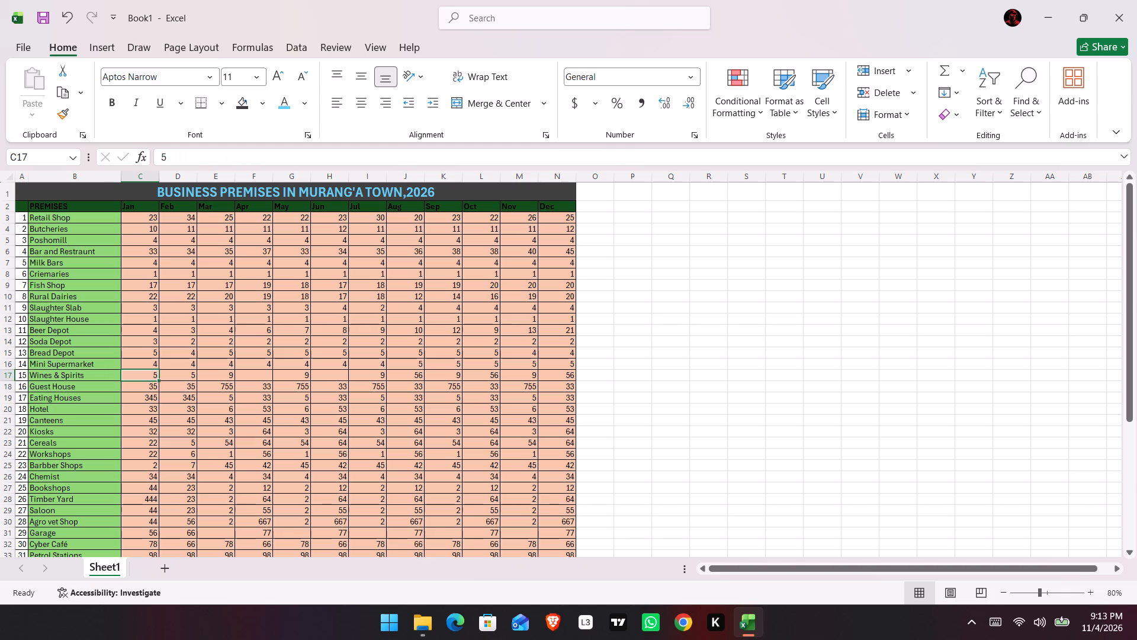
type("52")
key("Right")
key("5")
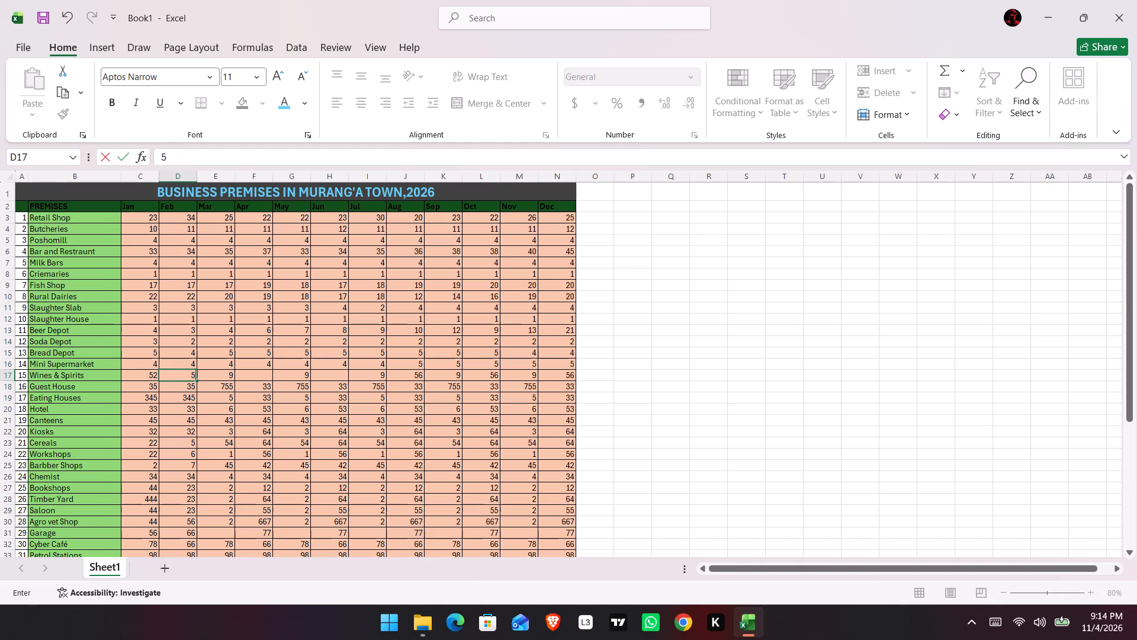
key("0")
key("Right")
type("5154")
key("Right")
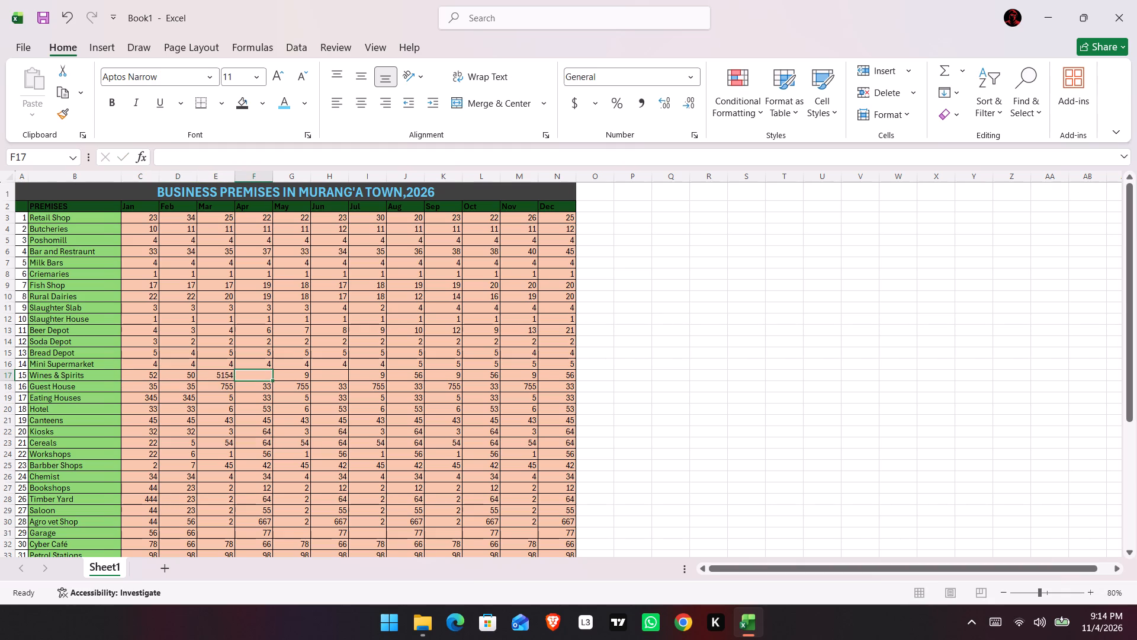
key("Left")
type("51")
key("Right")
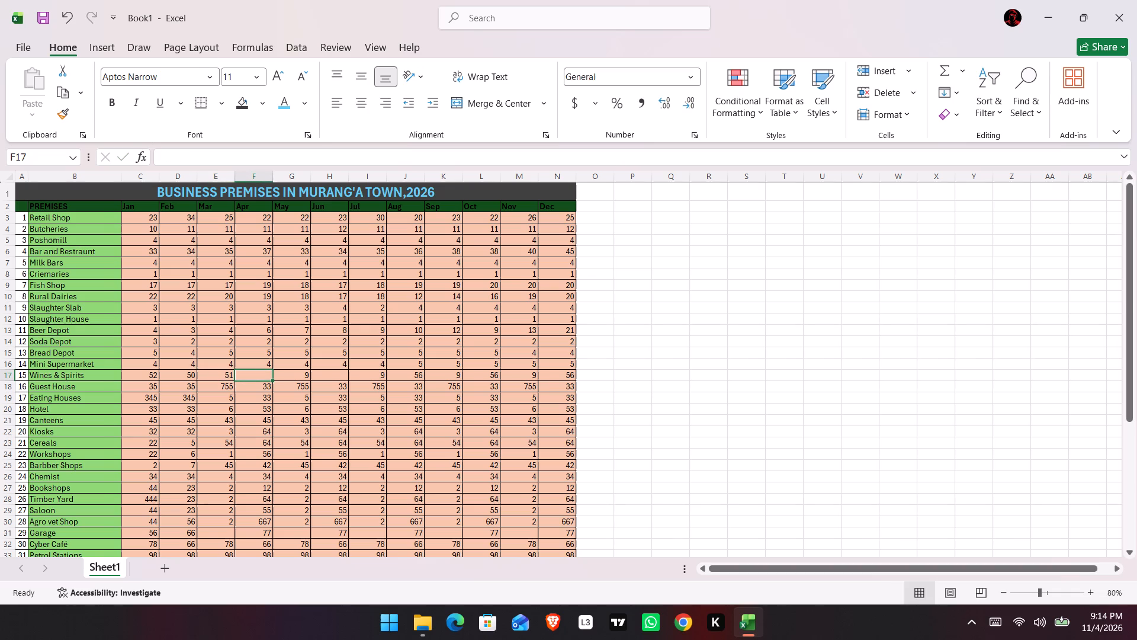
Set the Wines & Spirits values to 53 for Apr and 54 each for May and Jun.
key("3")
key("Right")
key("Left")
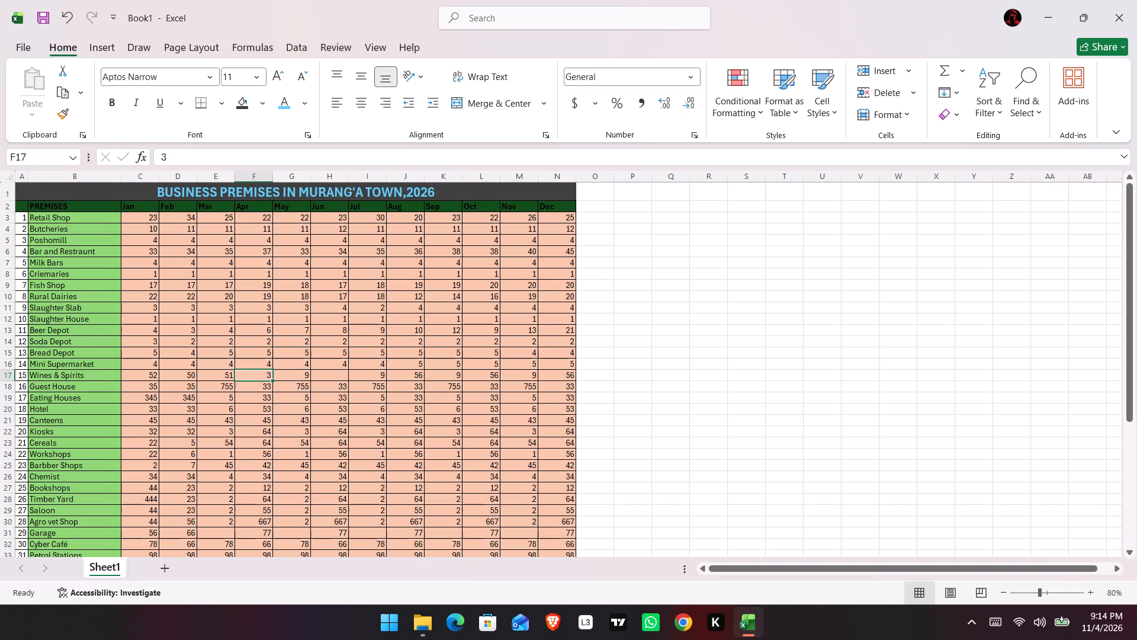
type("53")
key("Right")
type("54")
key("Right")
key("5")
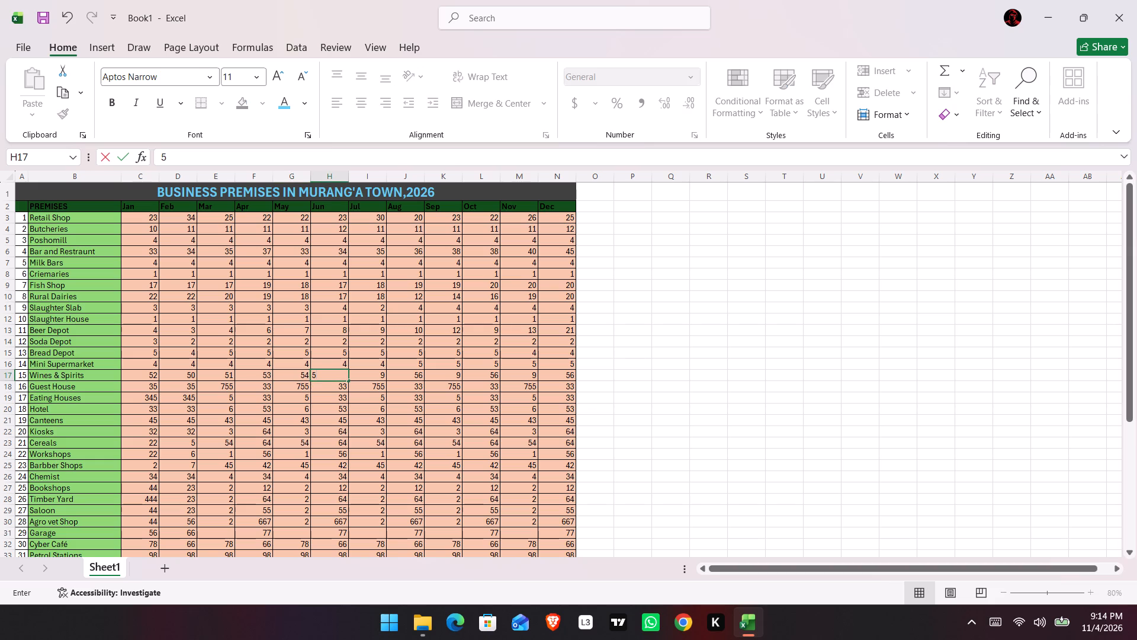
key("Right")
key("Left")
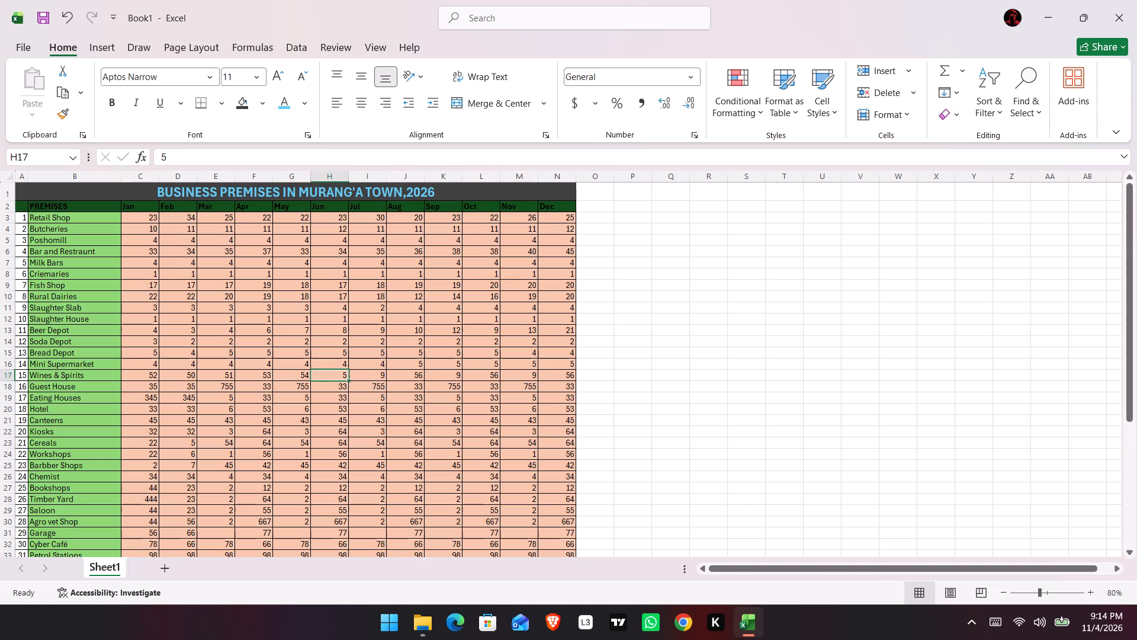
type("54")
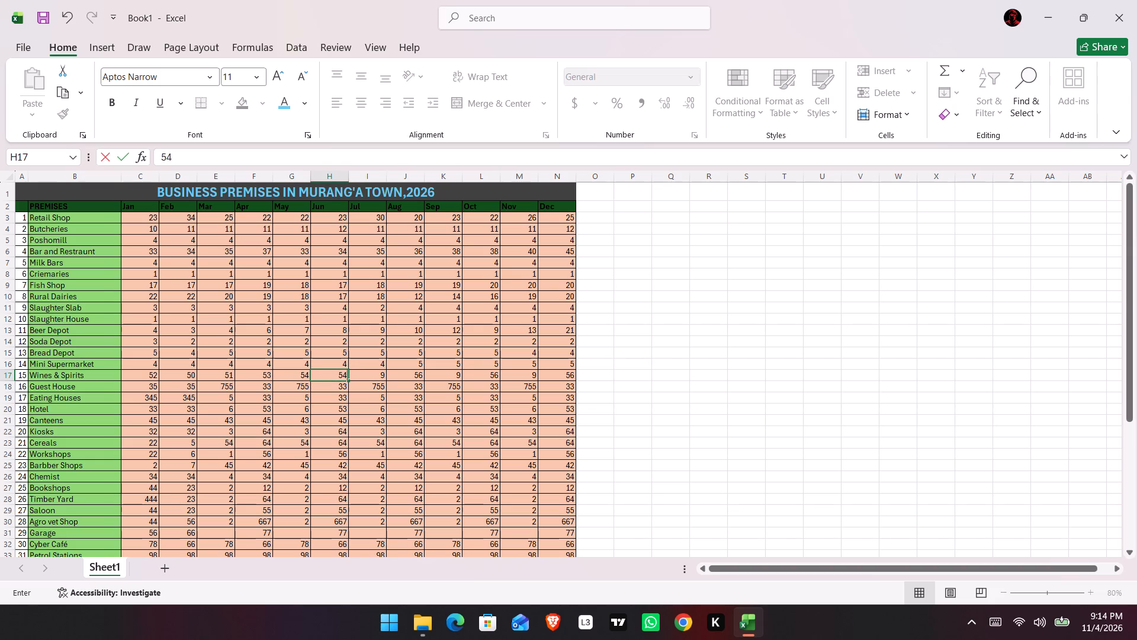
key("Right")
Set the Wines & Spirits values to 57 for Jul, 58 for Aug and 59 for Sep.
type("57")
key("Right")
type("58")
key("Right")
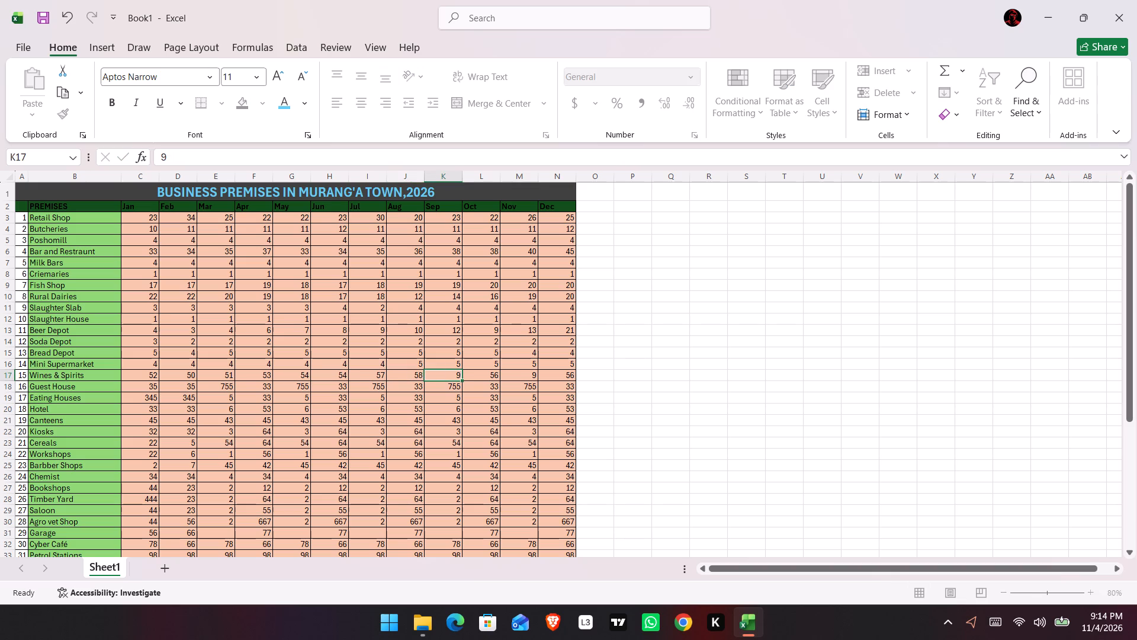
type("59")
key("Right")
Set the Wines & Spirits values to 50 for Oct, 49 for Nov and 59 for Dec.
key("5")
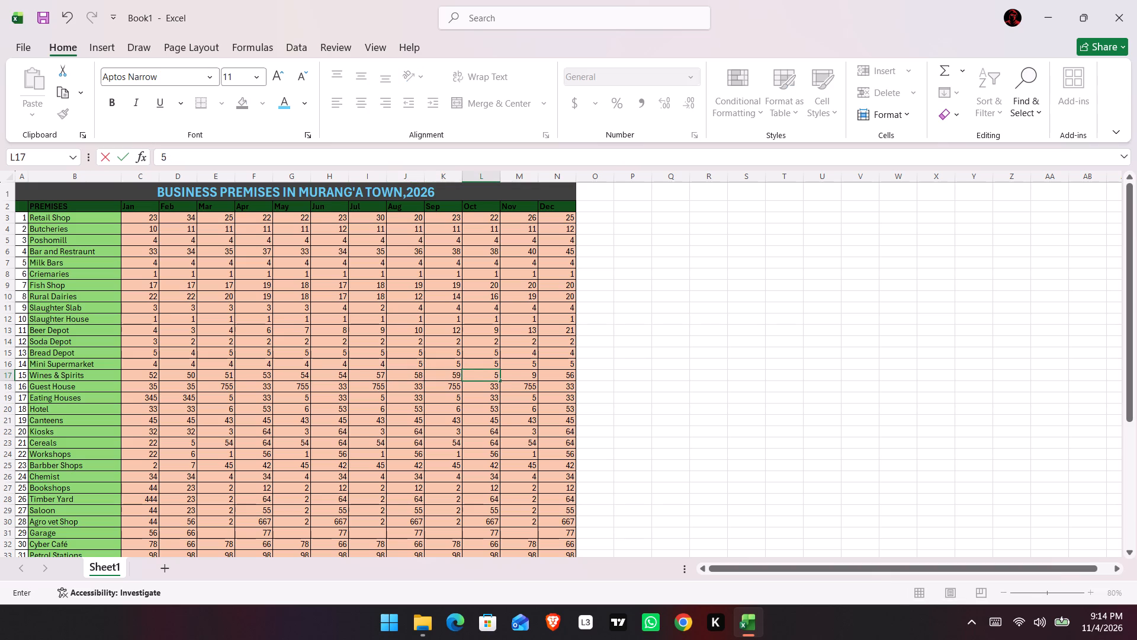
key("0")
key("5")
key("BackSpace")
key("Right")
key("4")
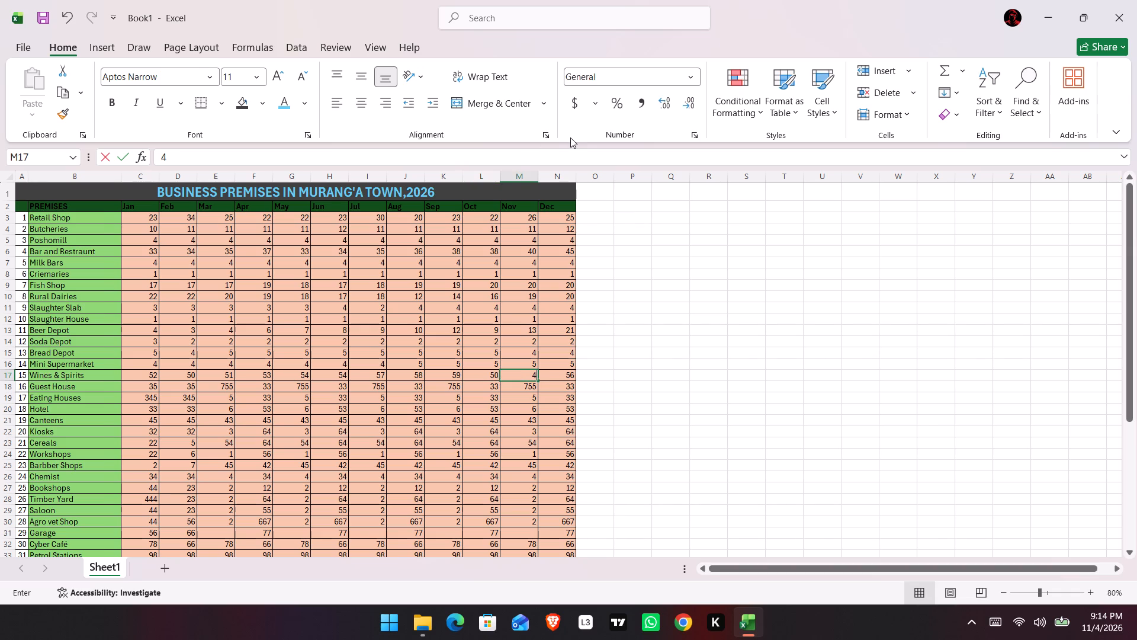
key("9")
key("Right")
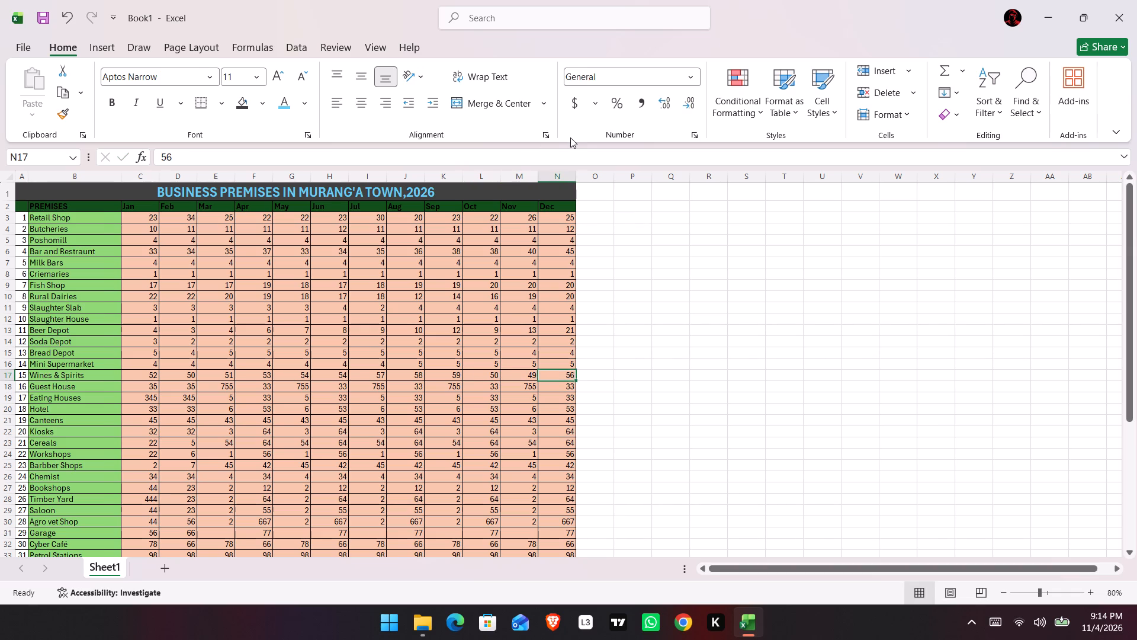
type("59")
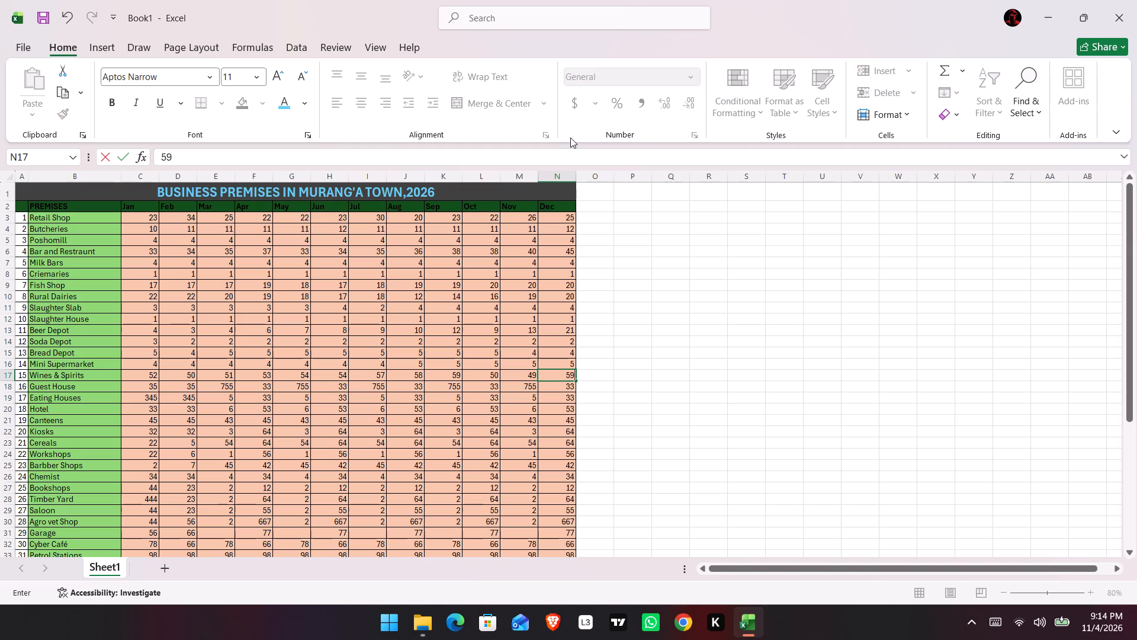
key("Down")
Select the Jan value in the Guest House row.
key("Left")
key("Left")
key("Left")
key("Left")
key("Left")
key("Left")
key("Left")
key("Left")
key("Left")
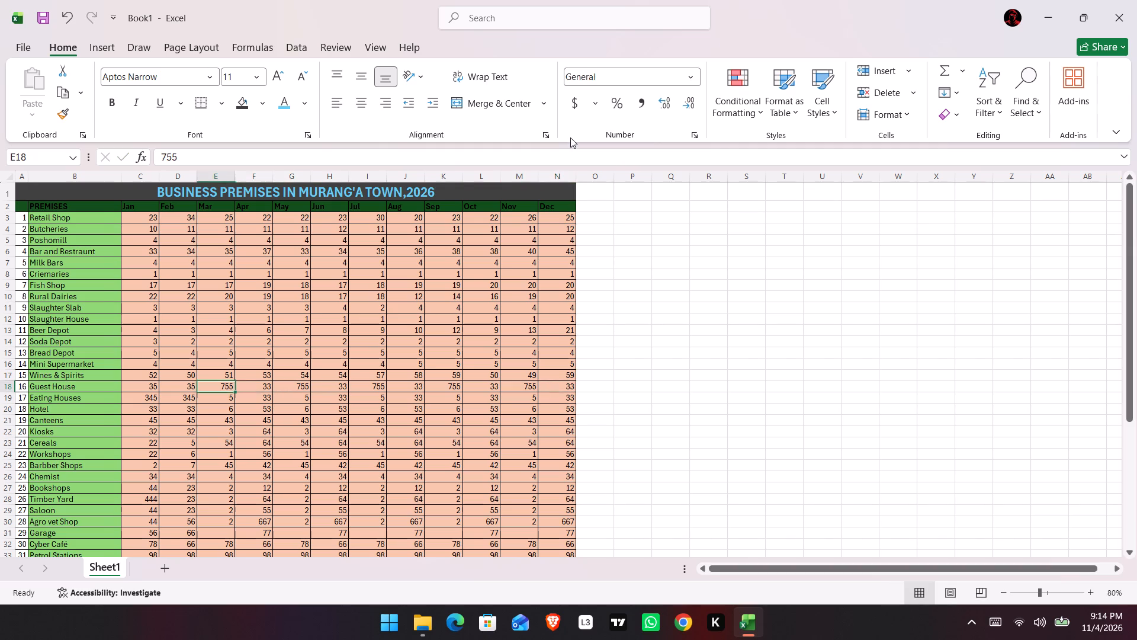
key("Left")
key("Left")
key("Left")
key("Right")
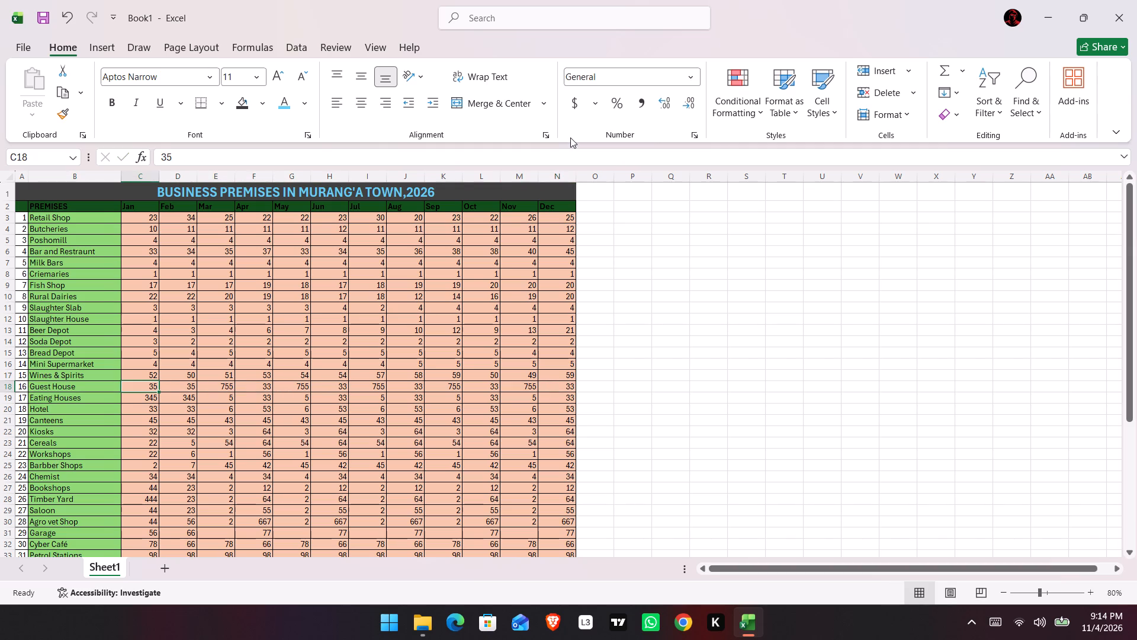
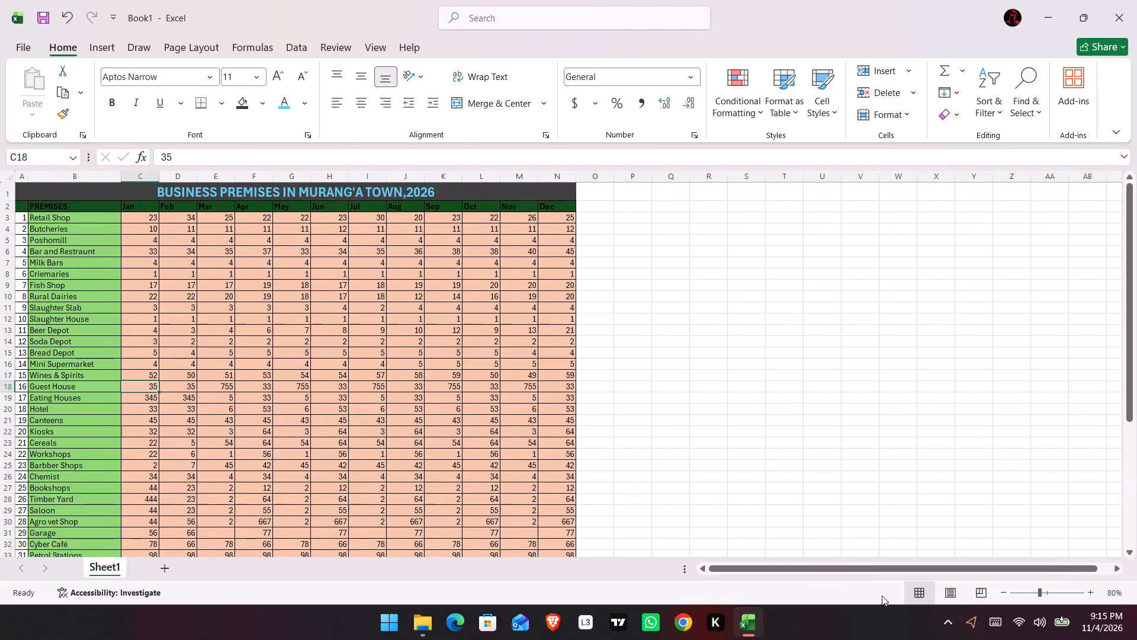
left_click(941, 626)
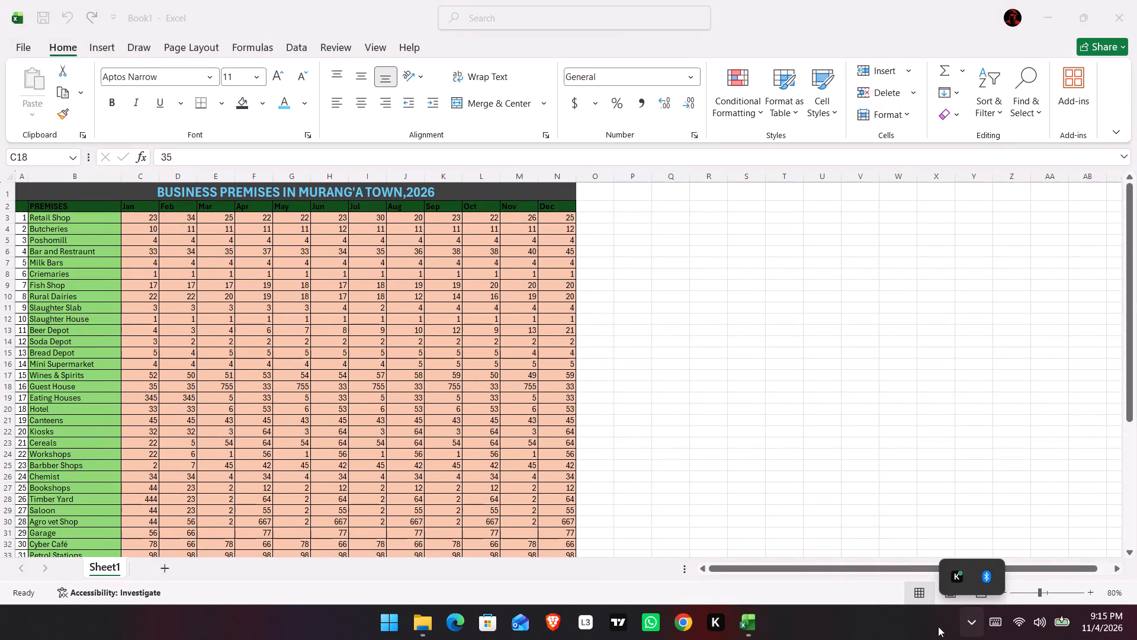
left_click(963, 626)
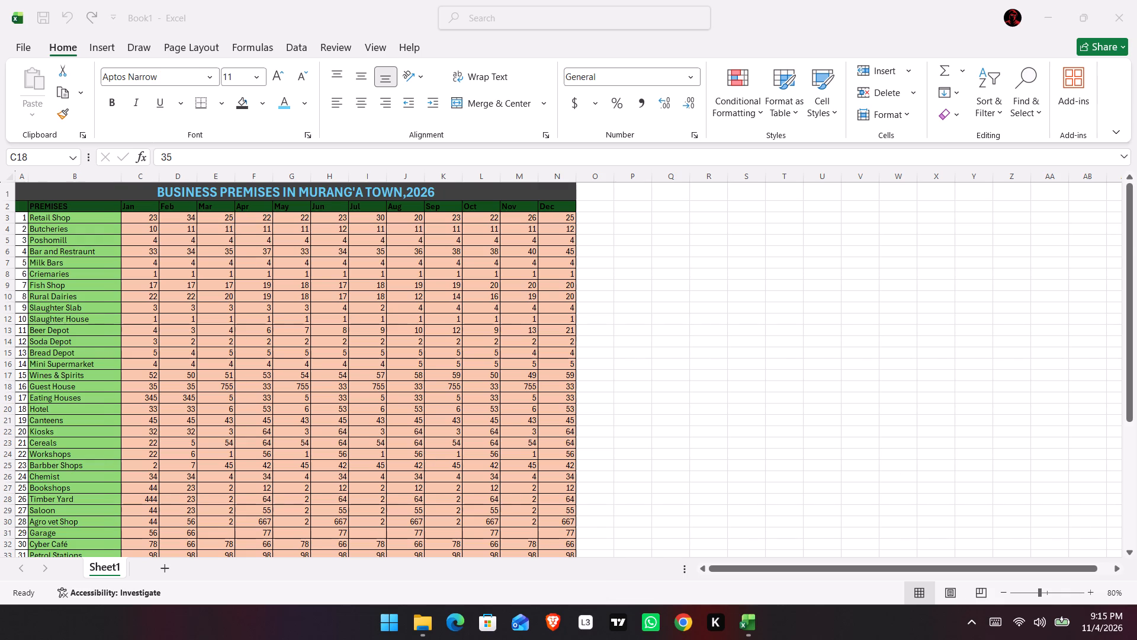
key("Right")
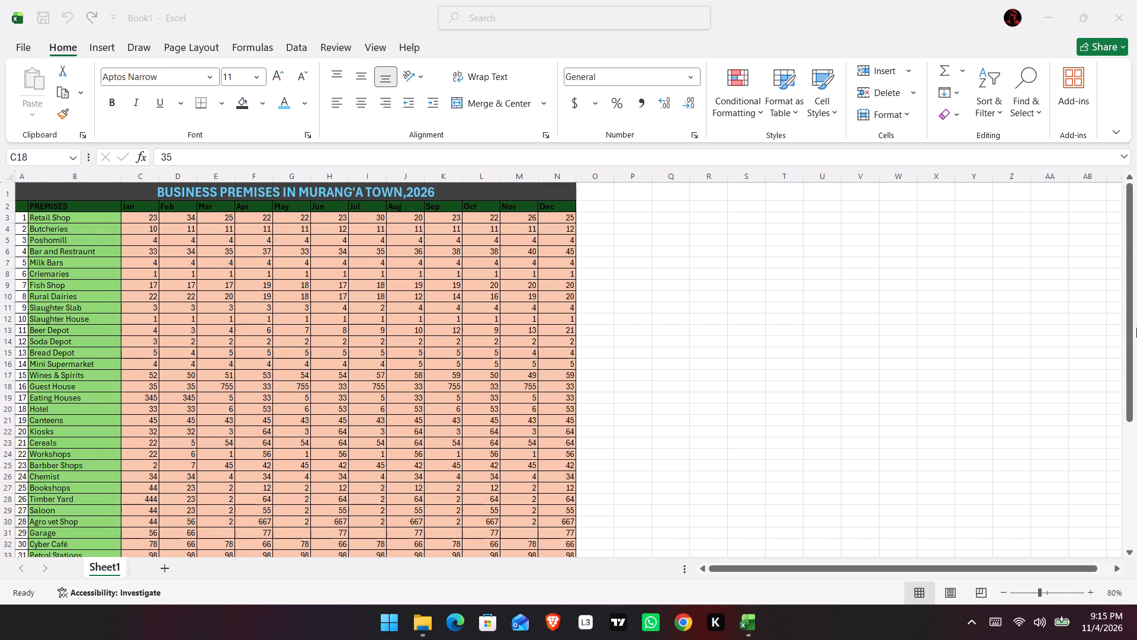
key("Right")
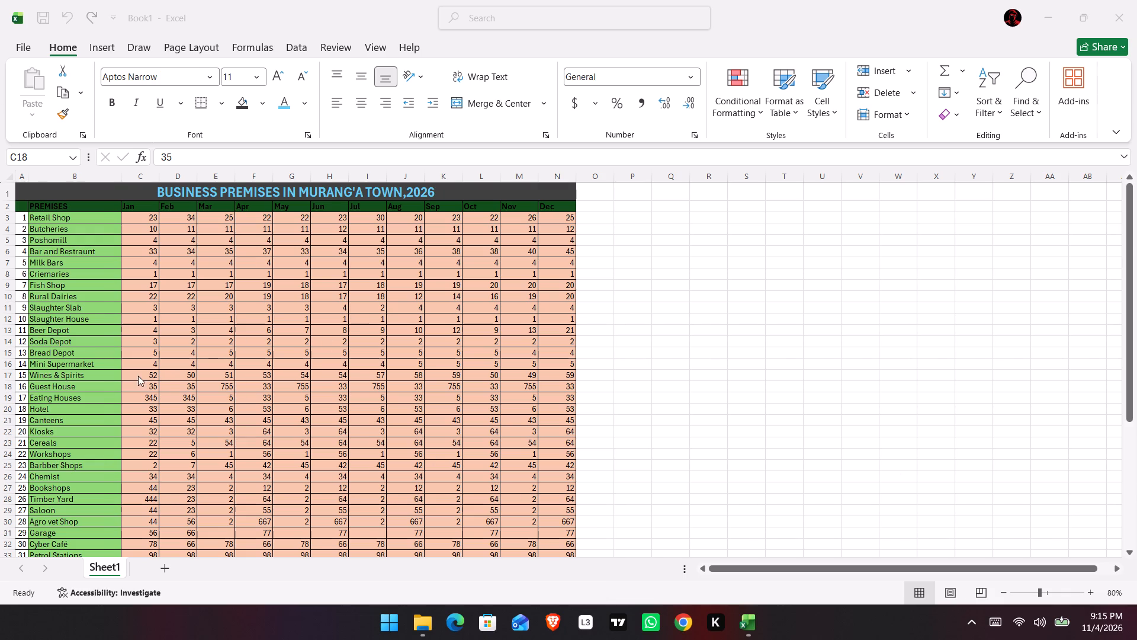
Set the Guest House values to 7 for Jan and 6 for each month from Feb to May.
left_click(134, 376)
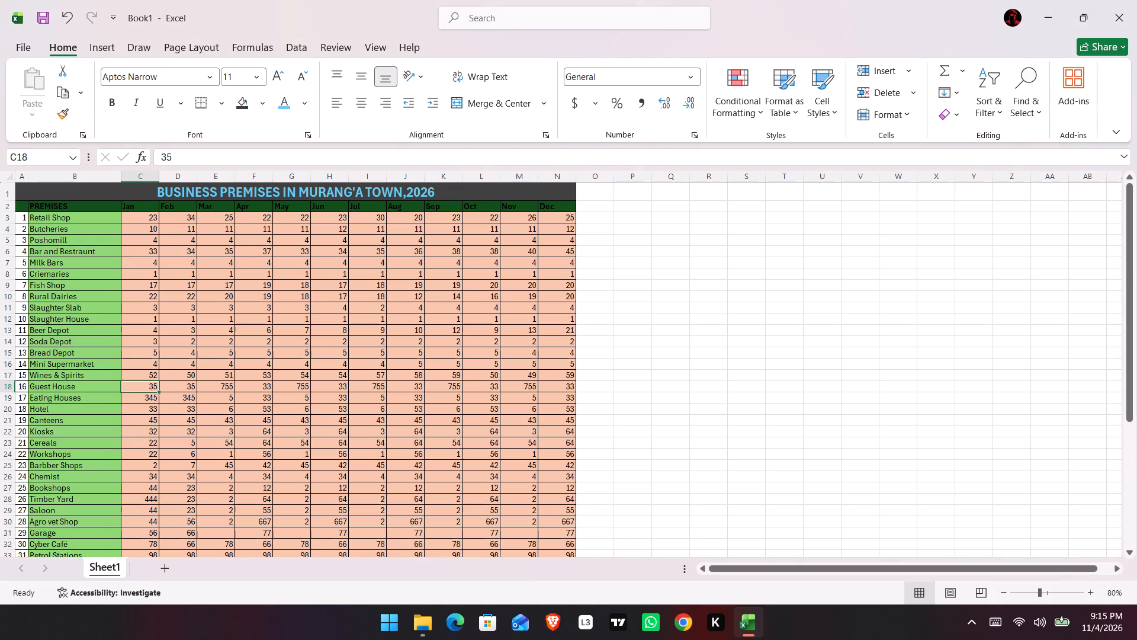
key("7")
key("Right")
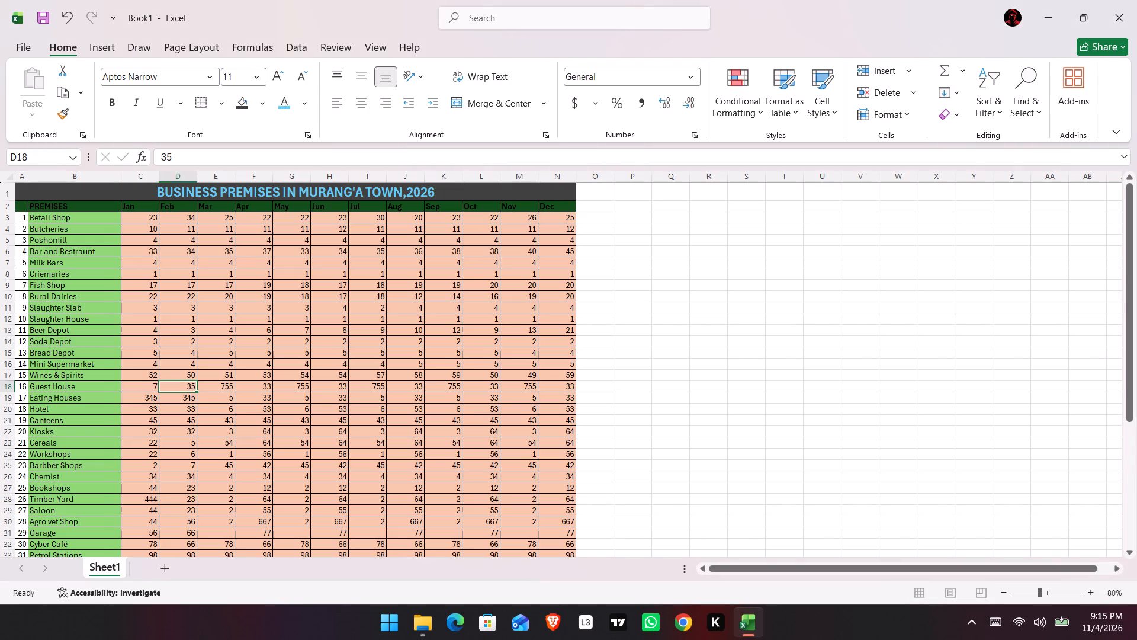
key("6")
key("Right")
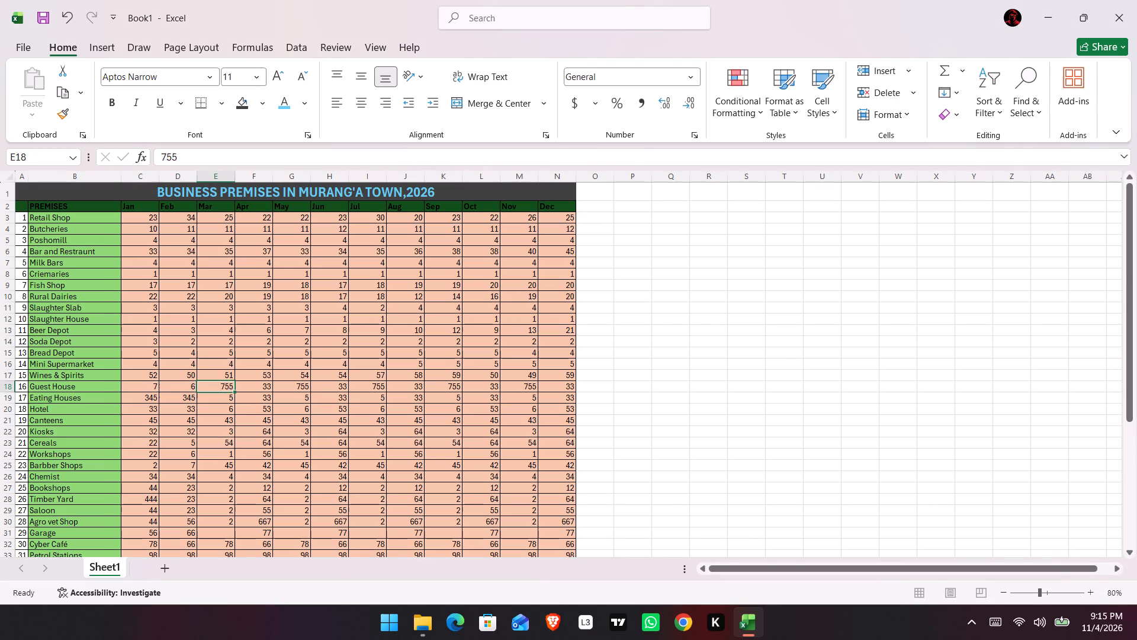
key("6")
key("Right")
key("6")
key("Right")
key("6")
key("Right")
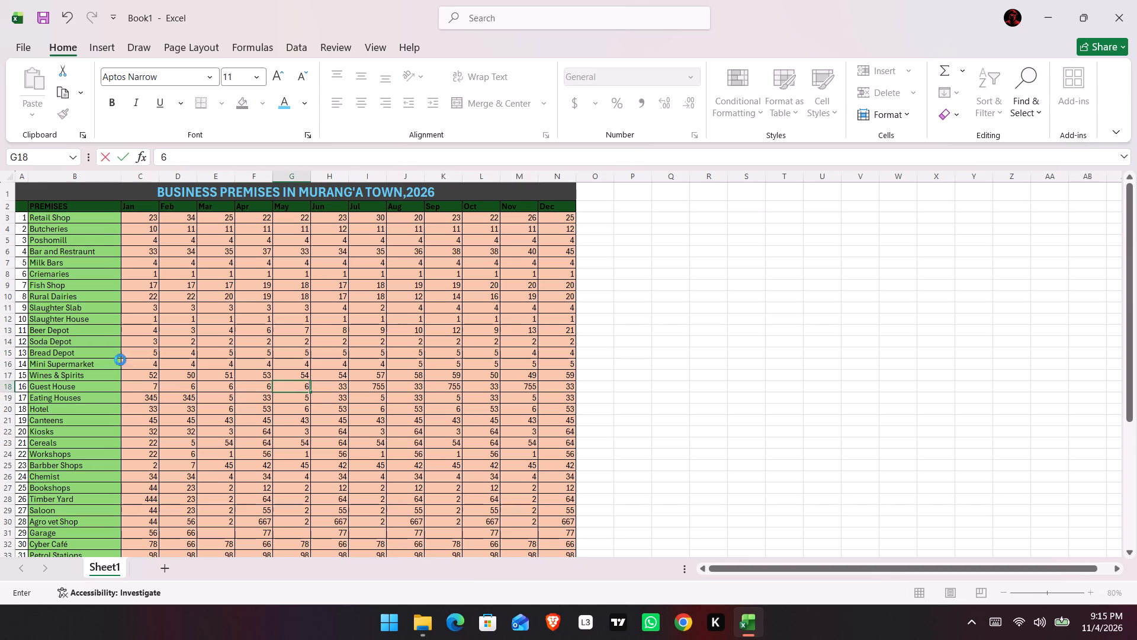
Set the Guest House values to 6 for each month from Jun to Oct.
key("6")
key("Right")
key("6")
key("Right")
key("6")
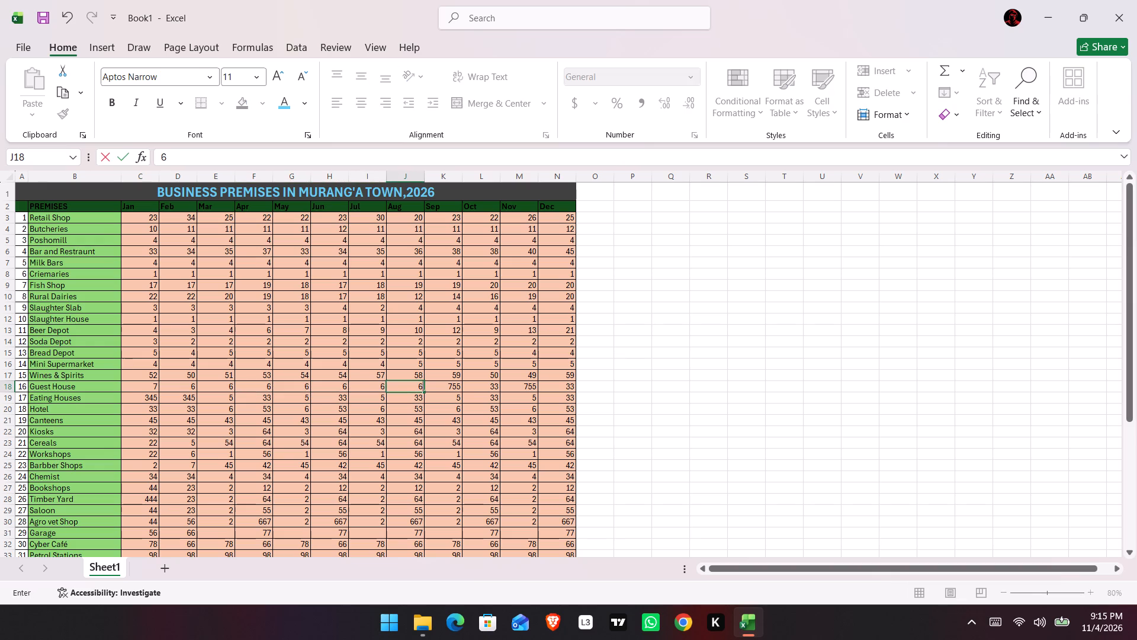
key("Right")
key("6")
key("Right")
key("6")
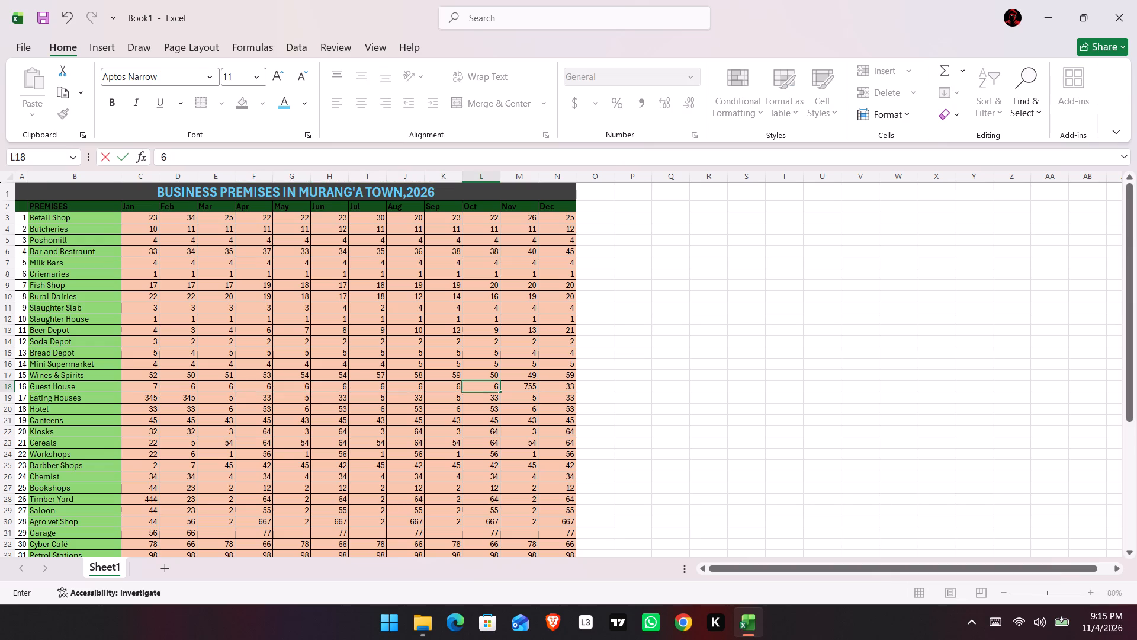
key("Right")
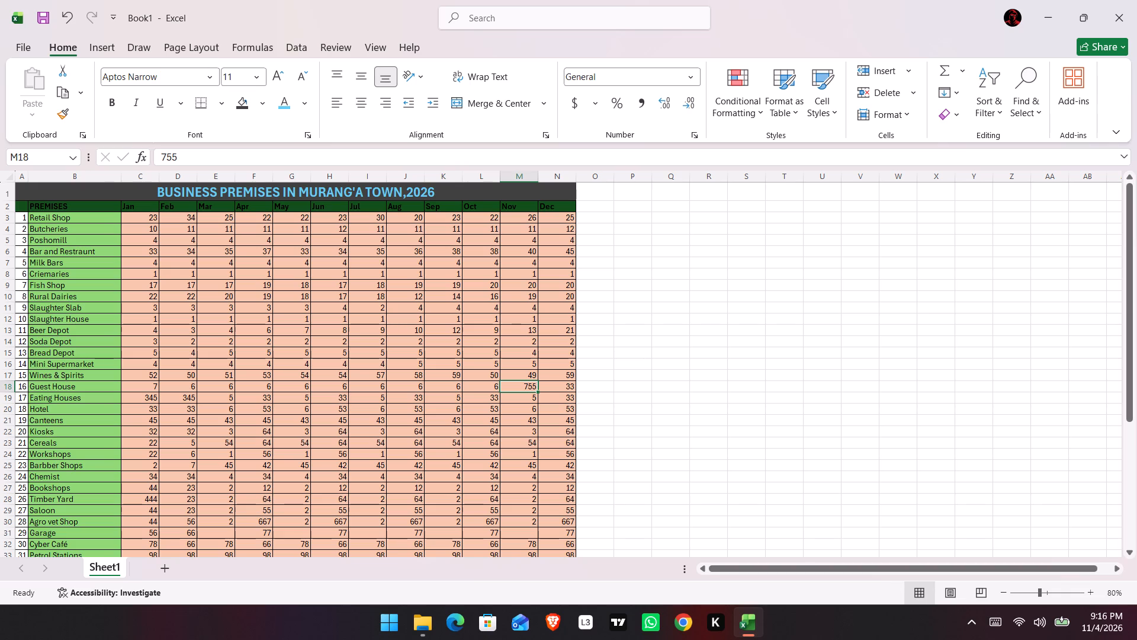
Set the Guest House values to 10 for both Nov and Dec.
type("10")
key("Right")
type("10")
key("Down")
Set the Eating Houses values to 23 for each month from Jan to May.
key("Left")
key("Left")
key("Left")
key("Left")
key("Left")
key("Left")
key("Left")
key("Left")
key("Left")
key("Left")
key("Left")
key("Left")
key("Left")
key("Left")
key("Left")
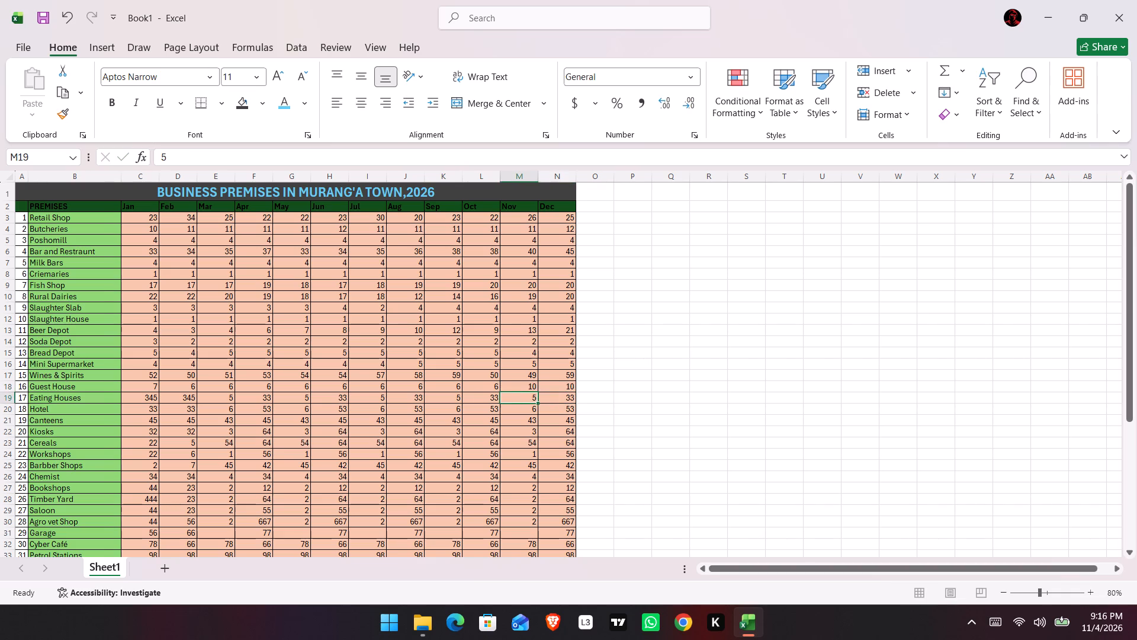
key("Right")
key("Right")
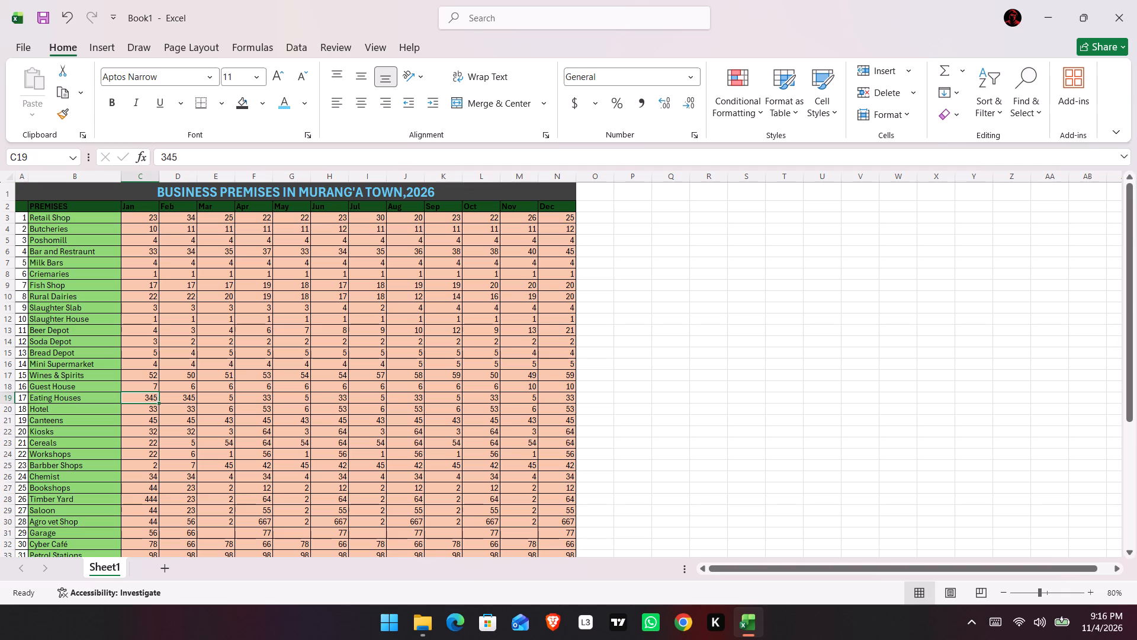
type("23")
key("Right")
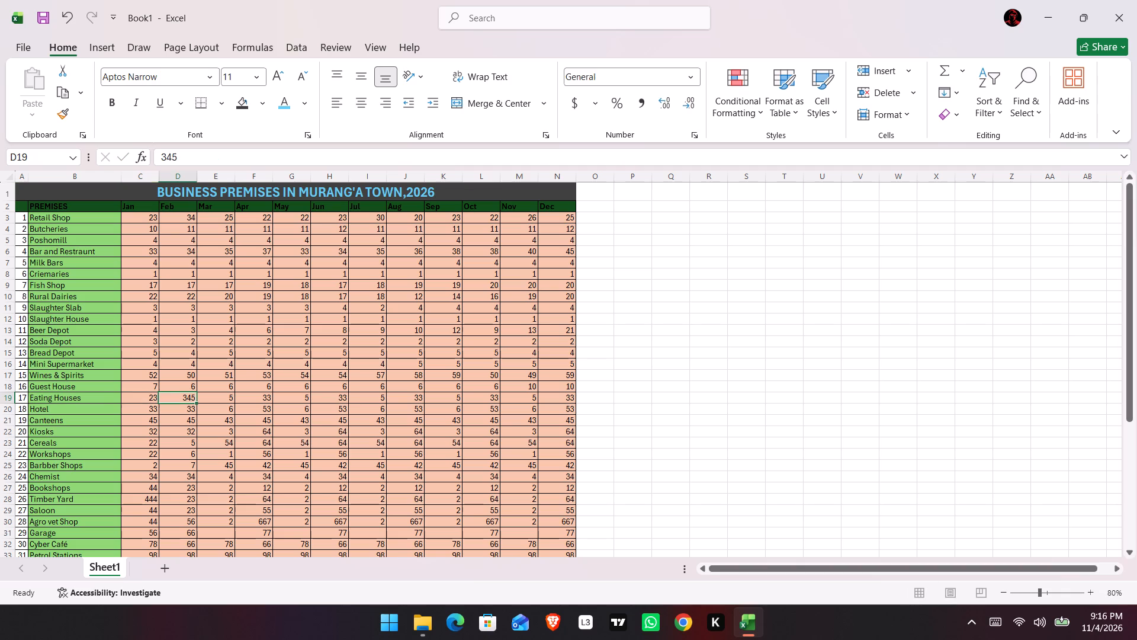
type("23")
key("Right")
type("23")
key("Right")
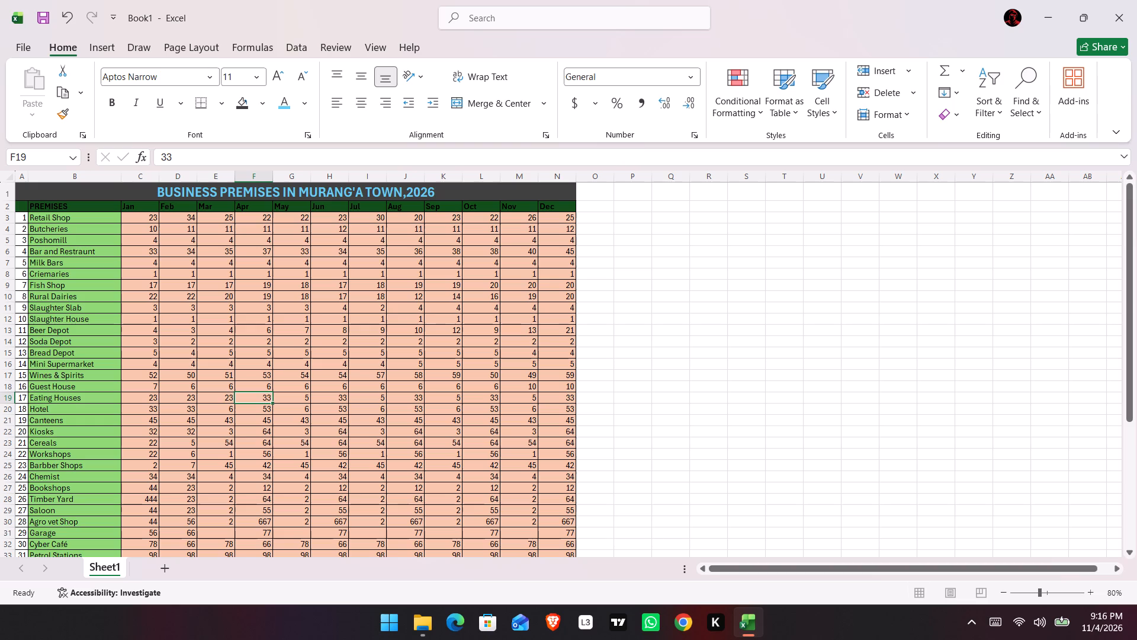
type("23")
key("Right")
type("23")
key("Right")
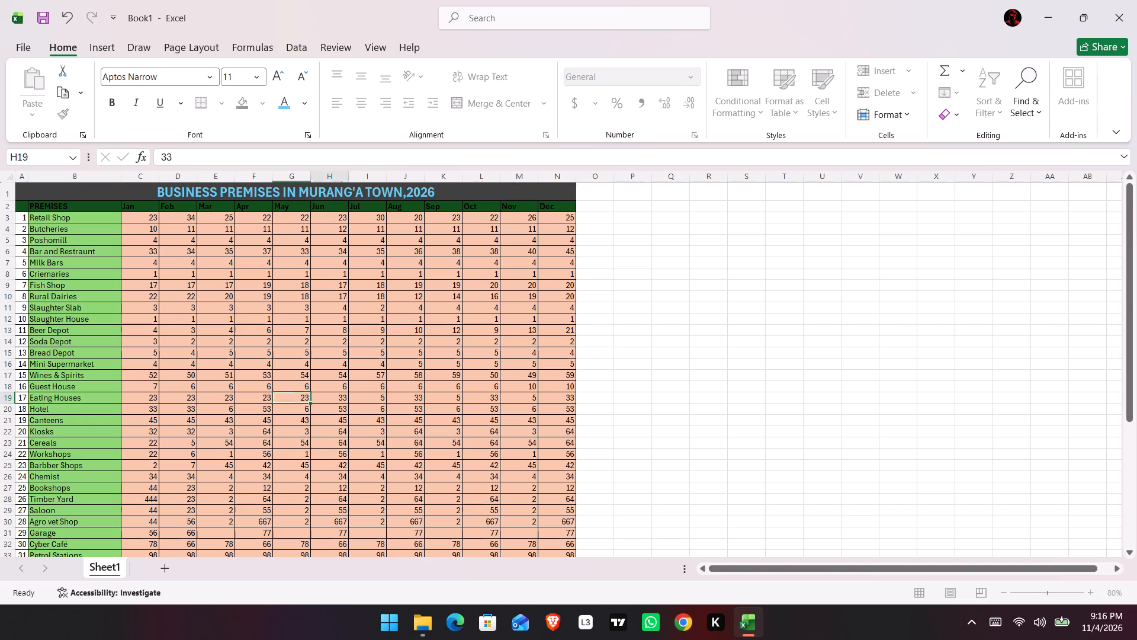
Set the Eating Houses values to 26 for Jun, 27 for Jul, 30 for Sep and 35 for Nov.
type("26")
key("Right")
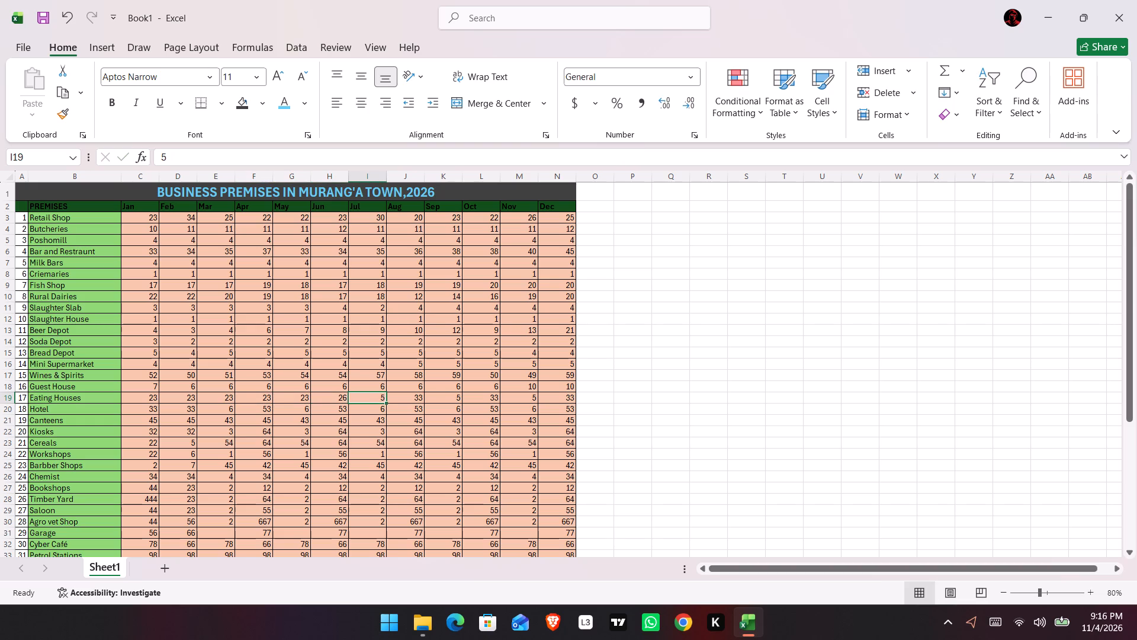
type("27")
key("Right")
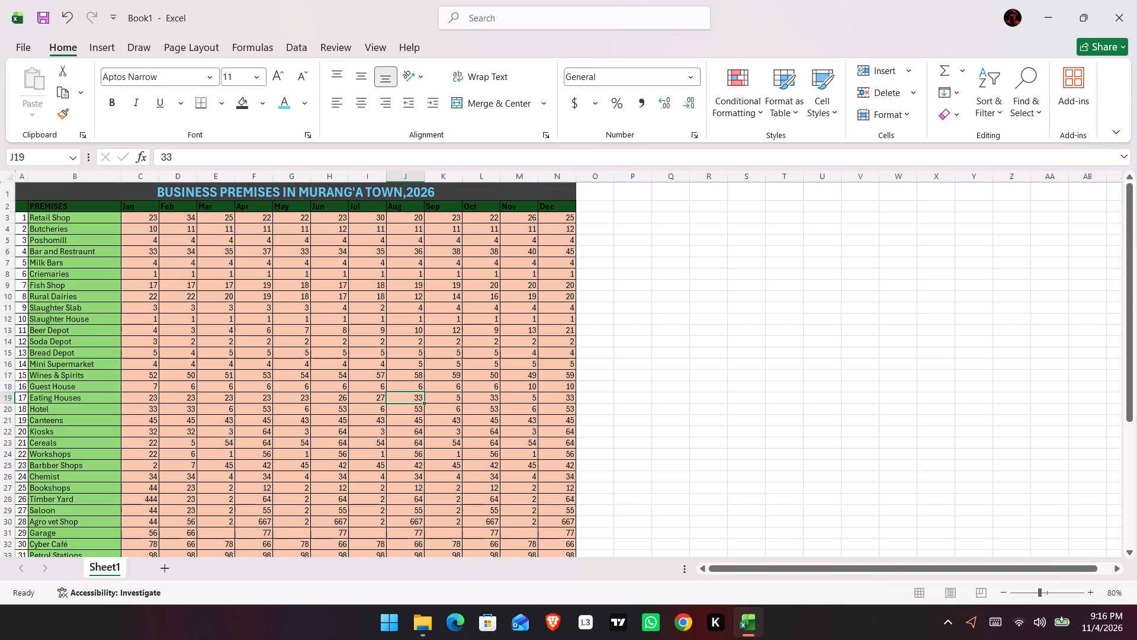
key("Right")
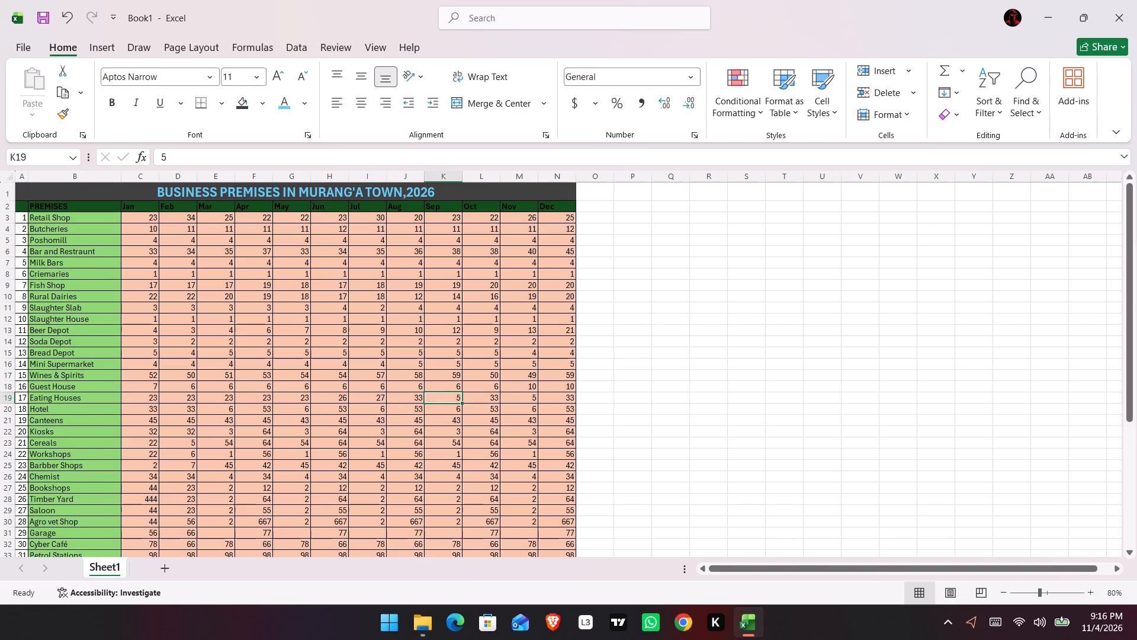
type("30")
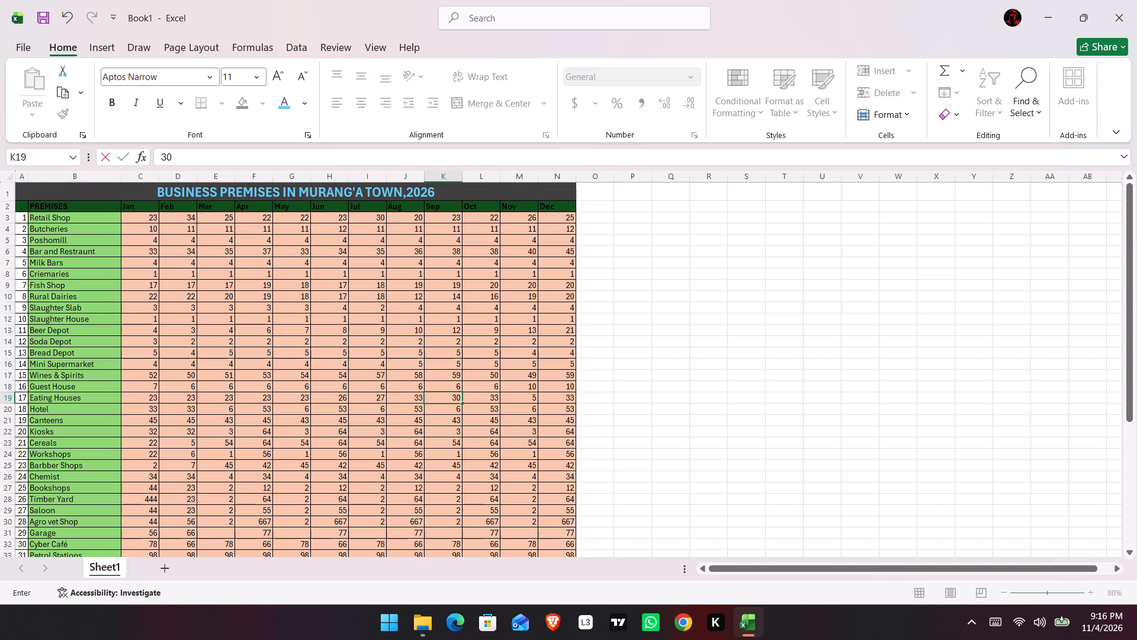
key("Right")
key("Right")
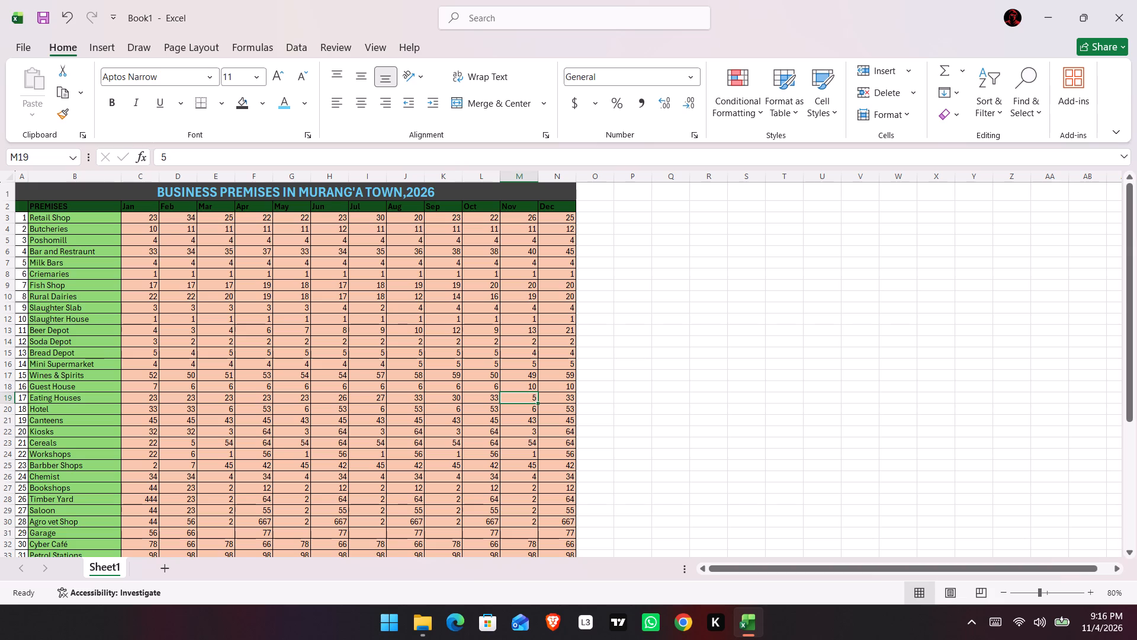
type("35")
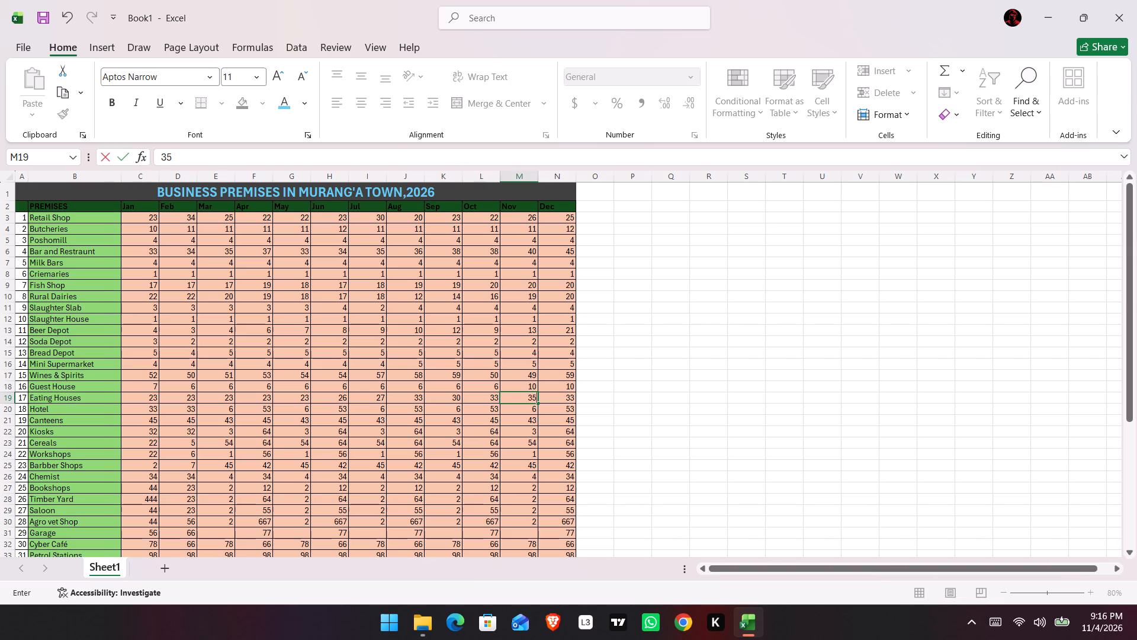
key("Right")
Set the Hotel values to 6 for Jan, 7 for Feb and 10 for Mar.
key("Down")
key("Left")
key("Left")
key("Left")
key("Left")
key("Left")
key("Left")
key("Left")
key("Left")
key("Left")
key("Left")
key("Left")
key("Left")
key("Left")
key("Left")
key("Left")
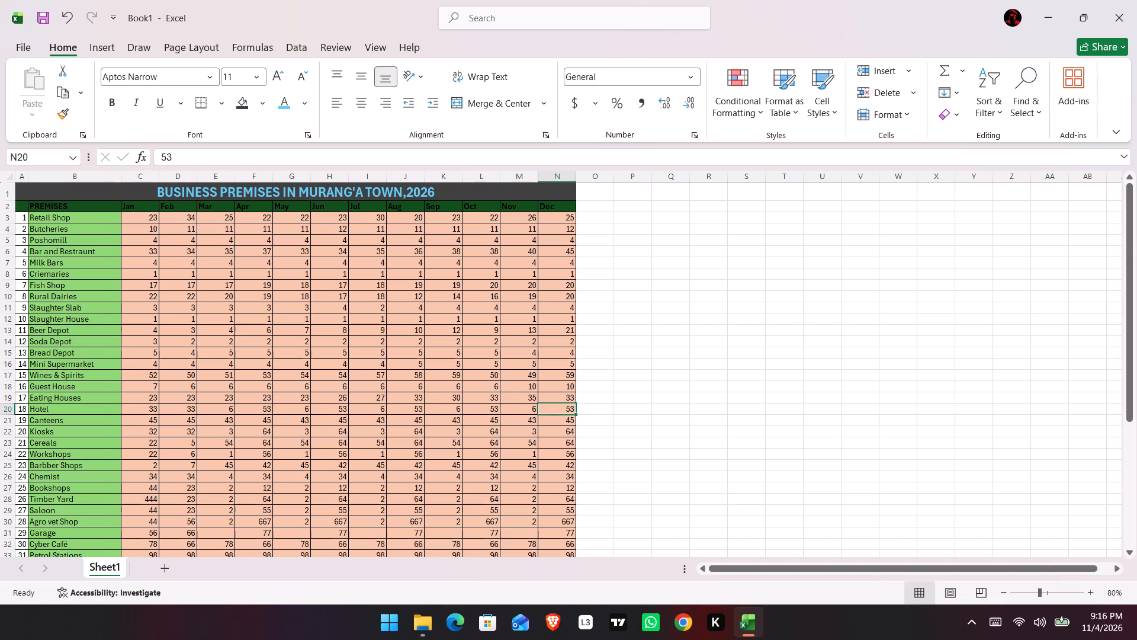
key("Right")
key("Right")
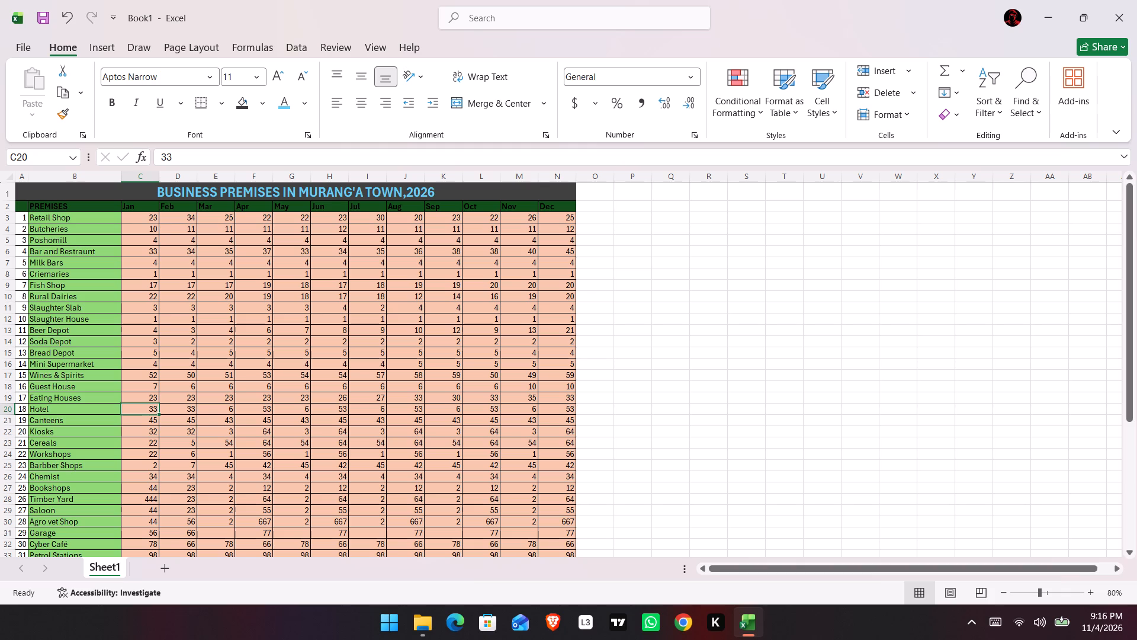
key("Right")
key("Left")
key("Right")
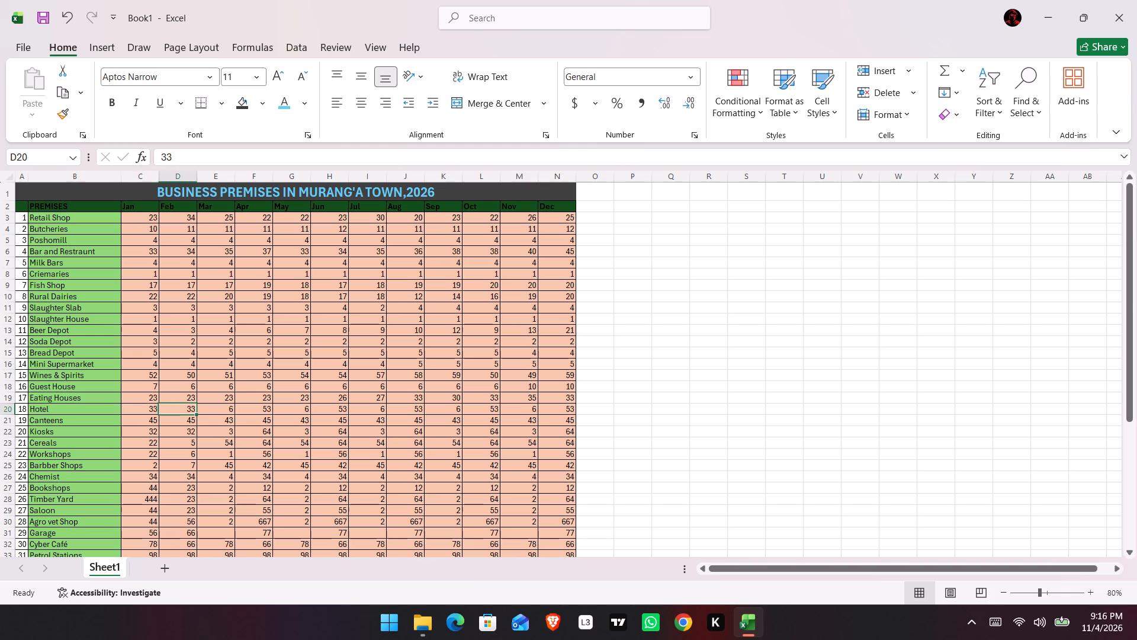
key("Left")
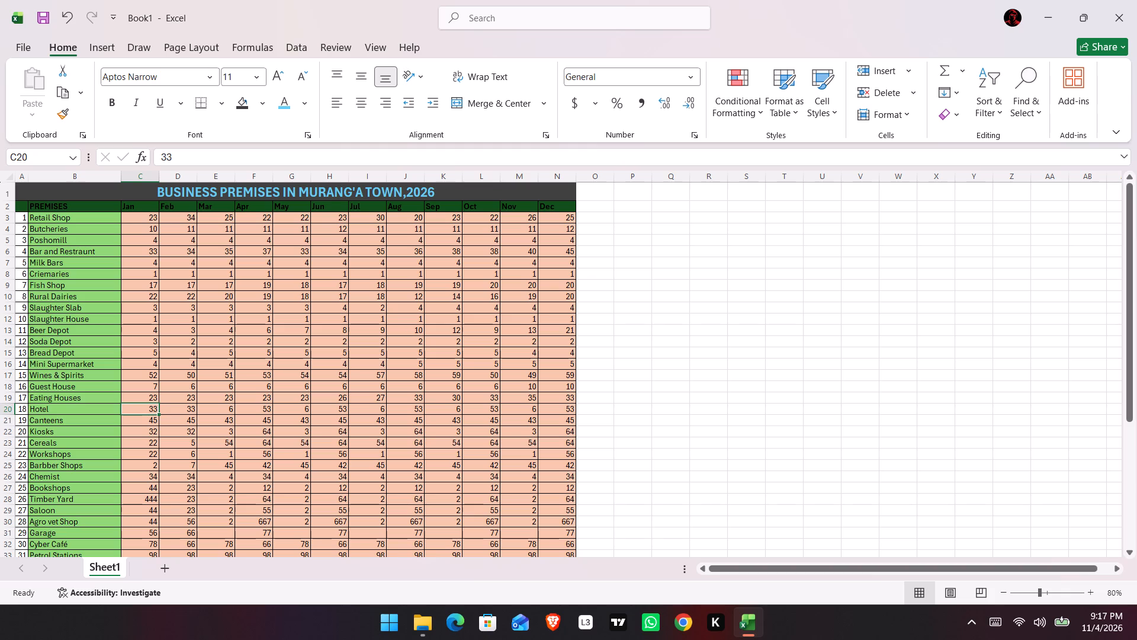
key("Left")
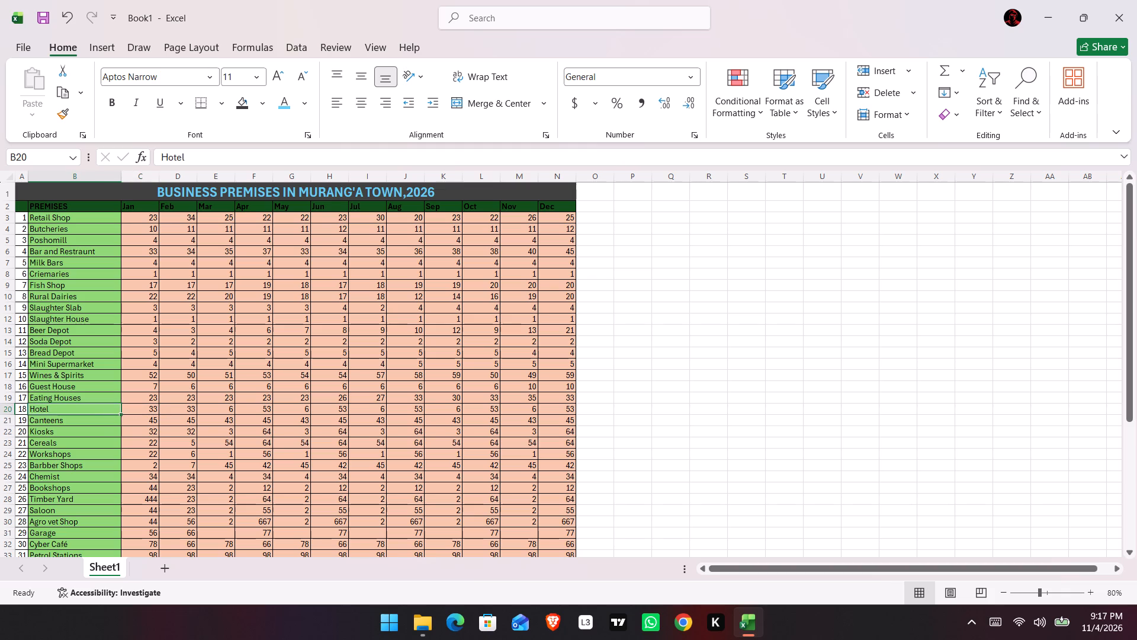
key("Right")
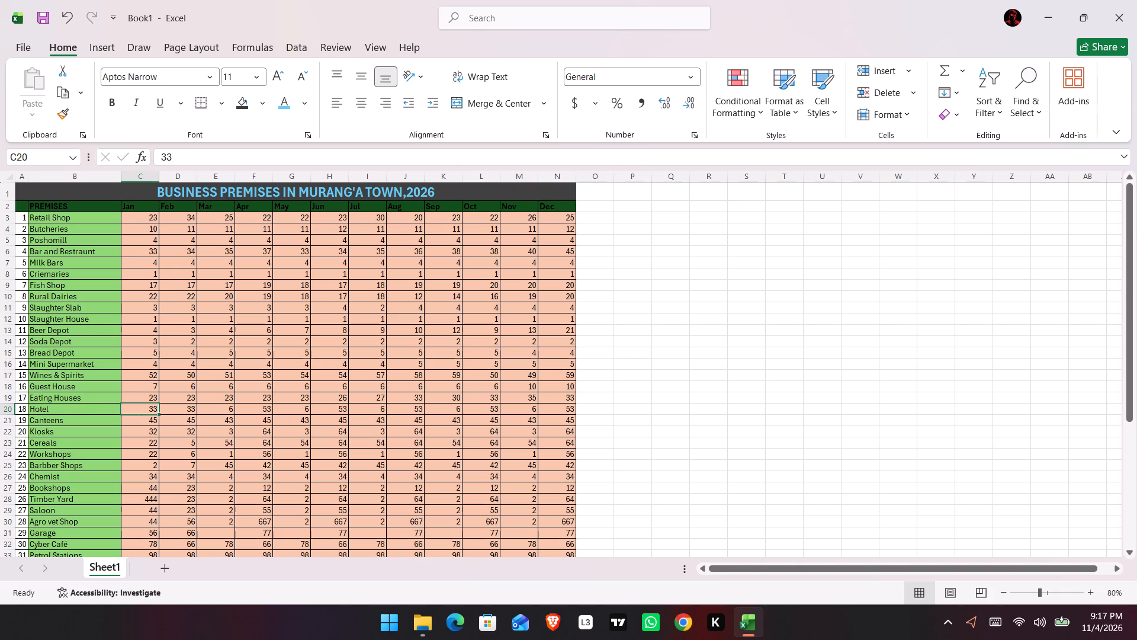
key("6")
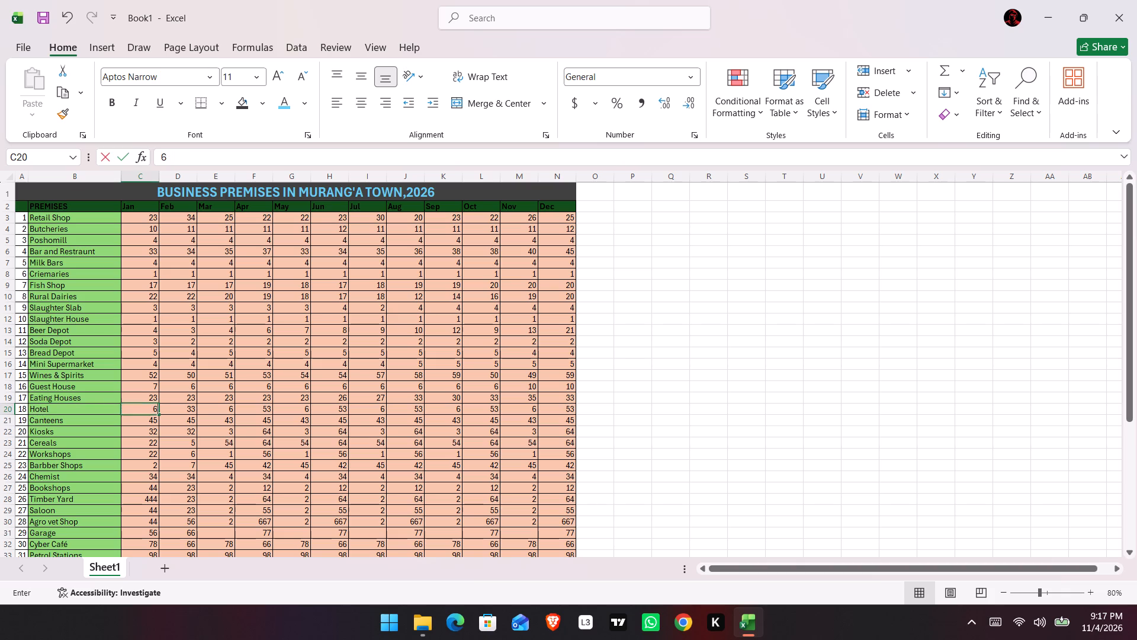
key("Right")
key("7")
key("Right")
type("10")
key("Right")
Set the Hotel values to 10 for Apr and May, 11 for Jun, and 10 for Jul and Aug.
key("1")
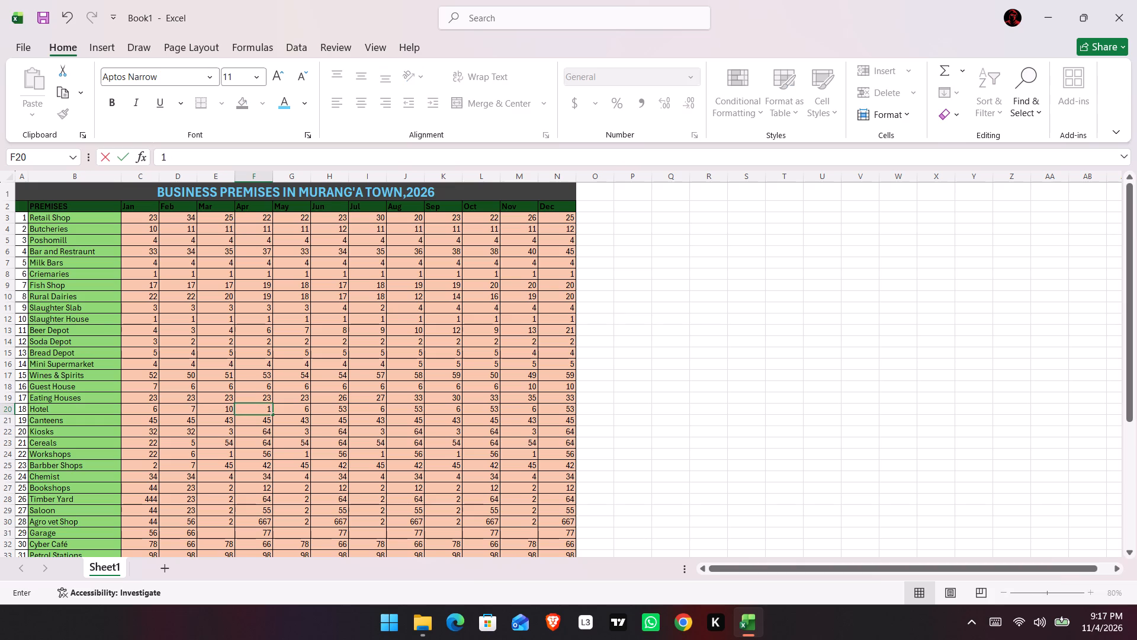
key("0")
key("Right")
type("10")
key("Right")
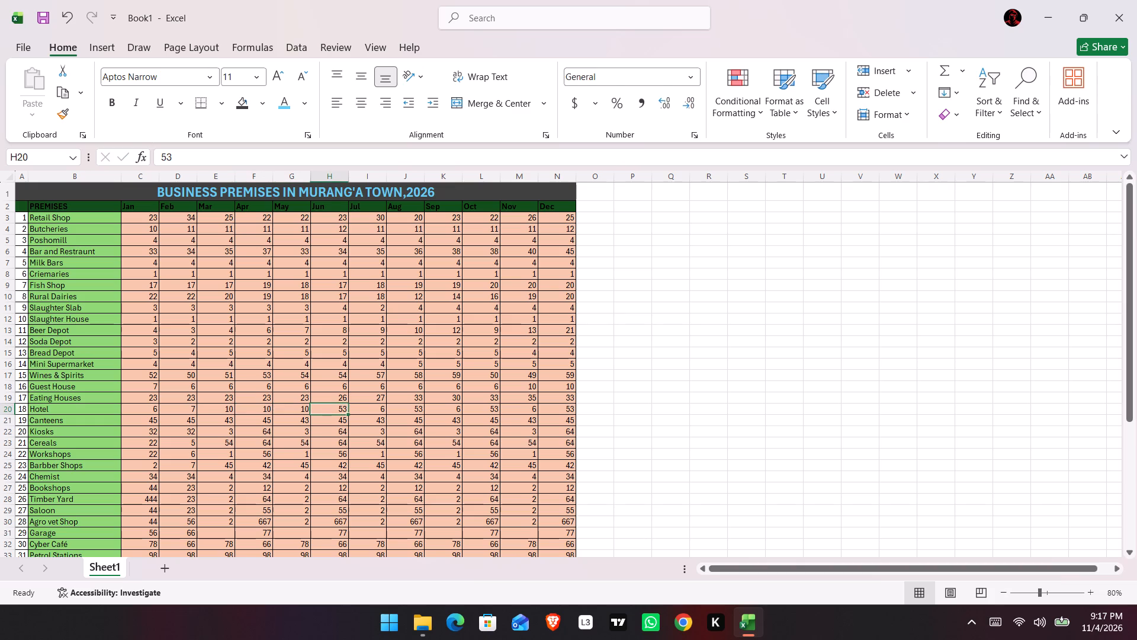
type("11")
key("Right")
key("1")
key("0")
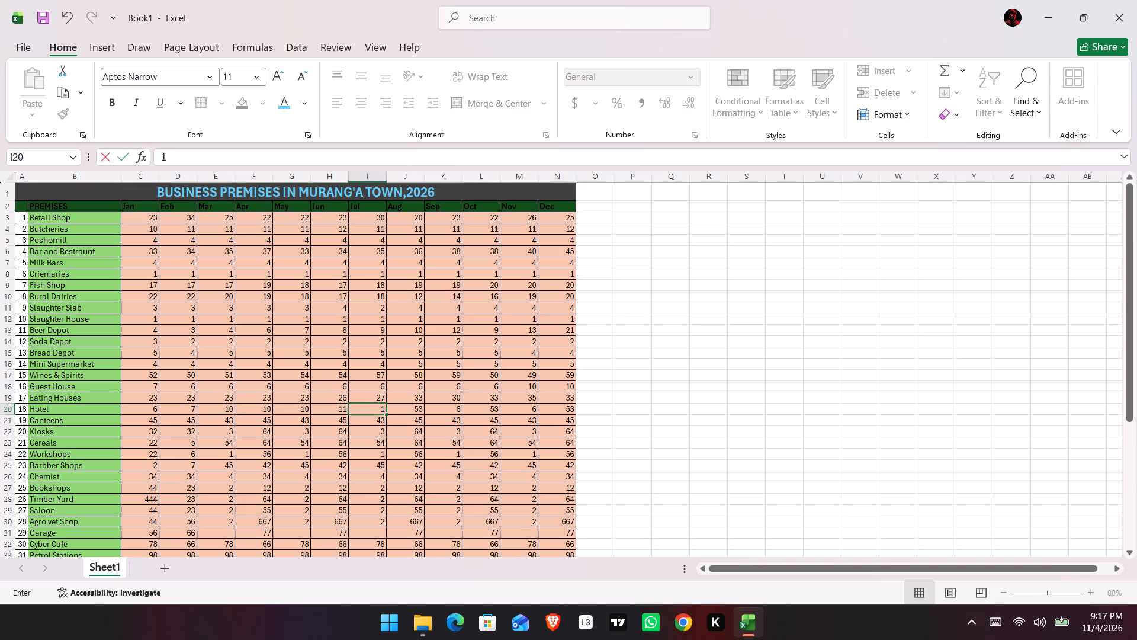
key("Right")
type("10")
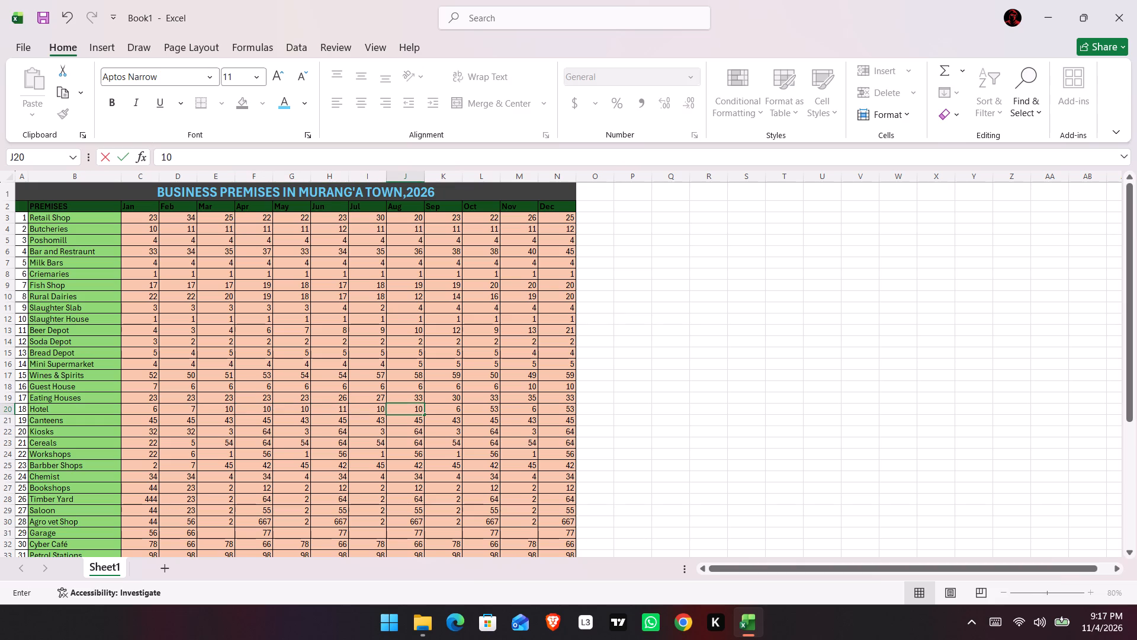
key("Right")
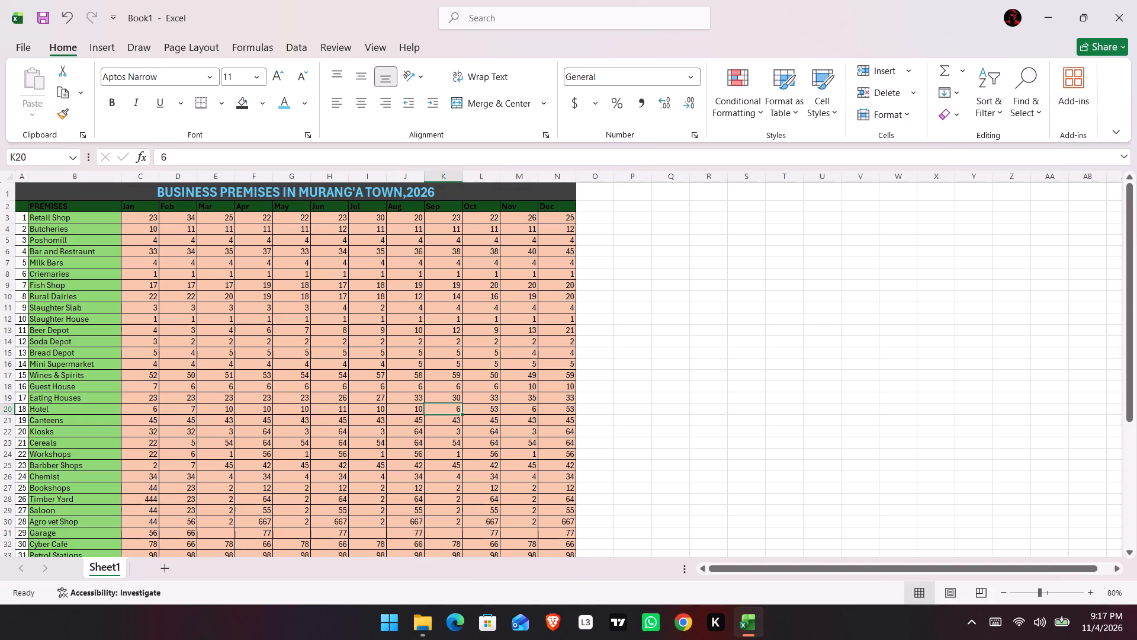
Set the Hotel values to 10 for Sep, 11 for Oct, 12 for Nov and 10 for Dec.
type("10")
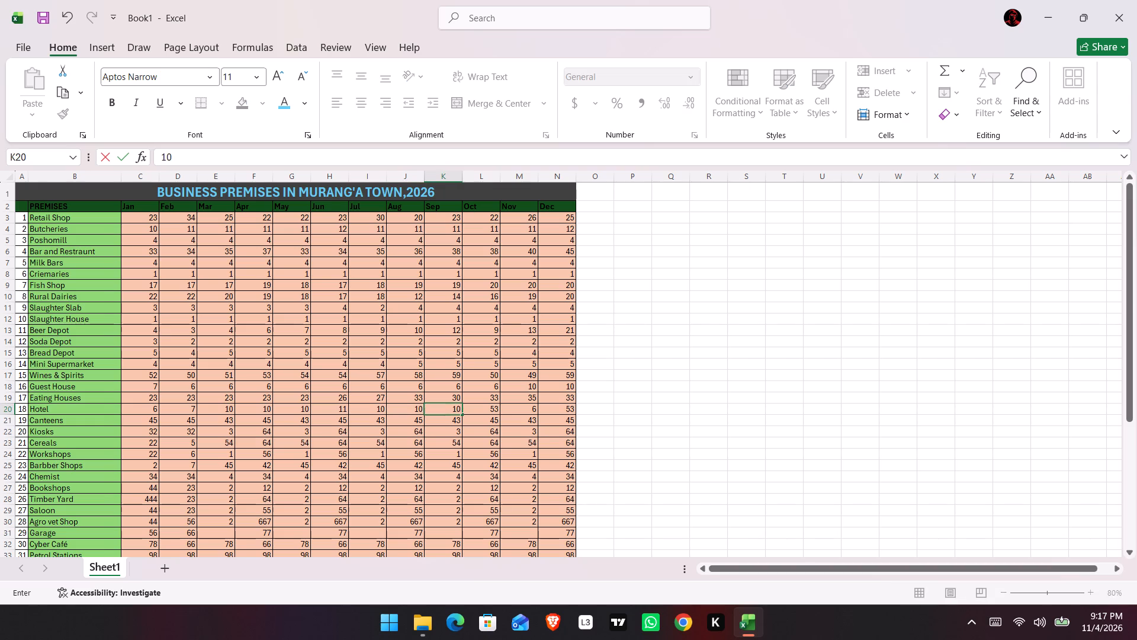
key("Right")
type("11")
key("Right")
type("12")
key("Right")
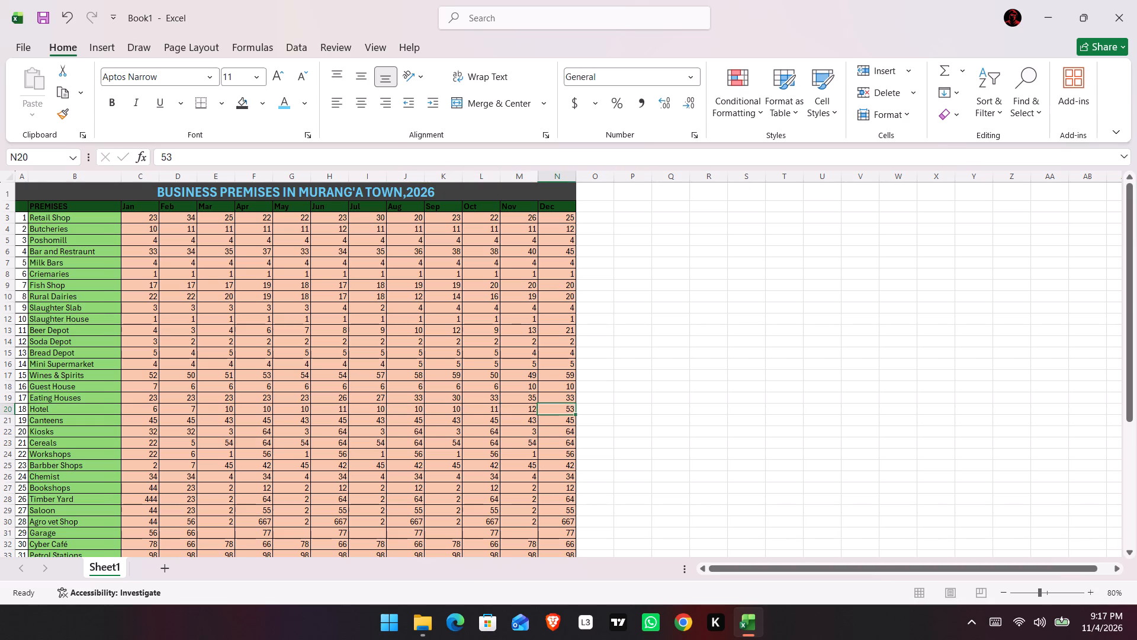
key("1")
key("0")
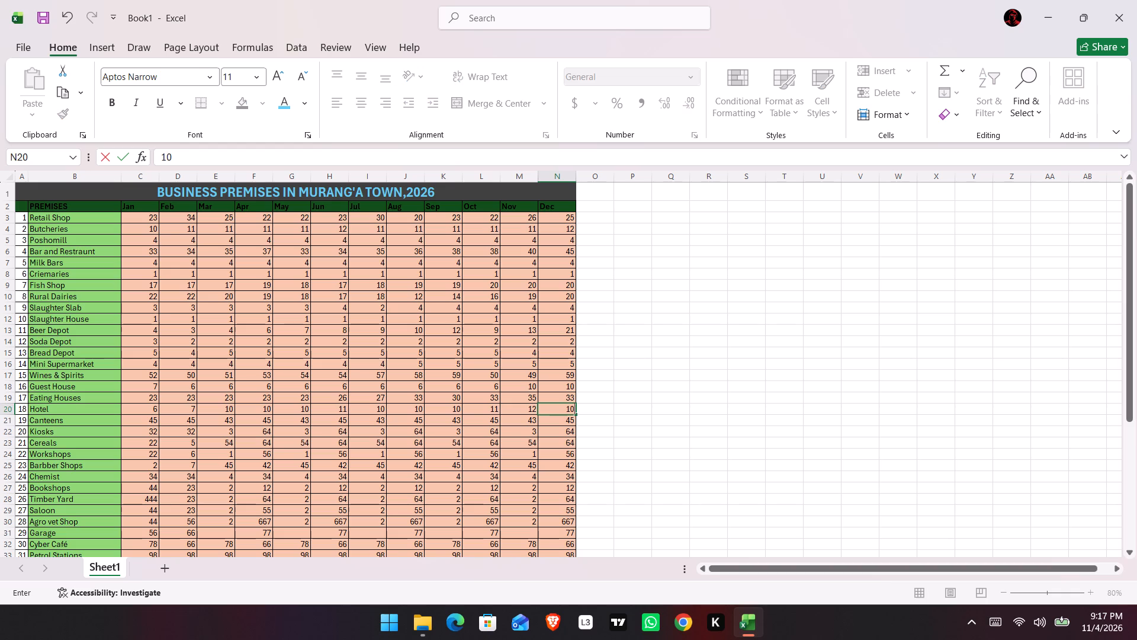
key("Down")
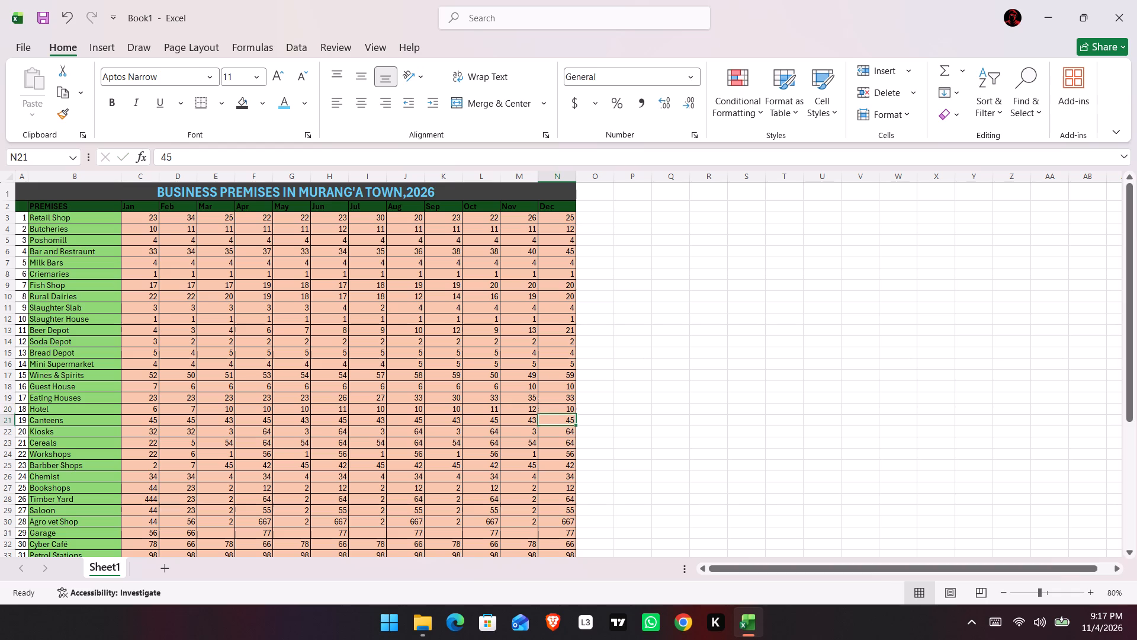
Set the Canteens values to 4 for each month from Jan to May.
key("Left")
key("Left")
key("Left")
key("Left")
key("Left")
key("Left")
key("Left")
key("Left")
key("Left")
key("Left")
key("Left")
key("Left")
key("Left")
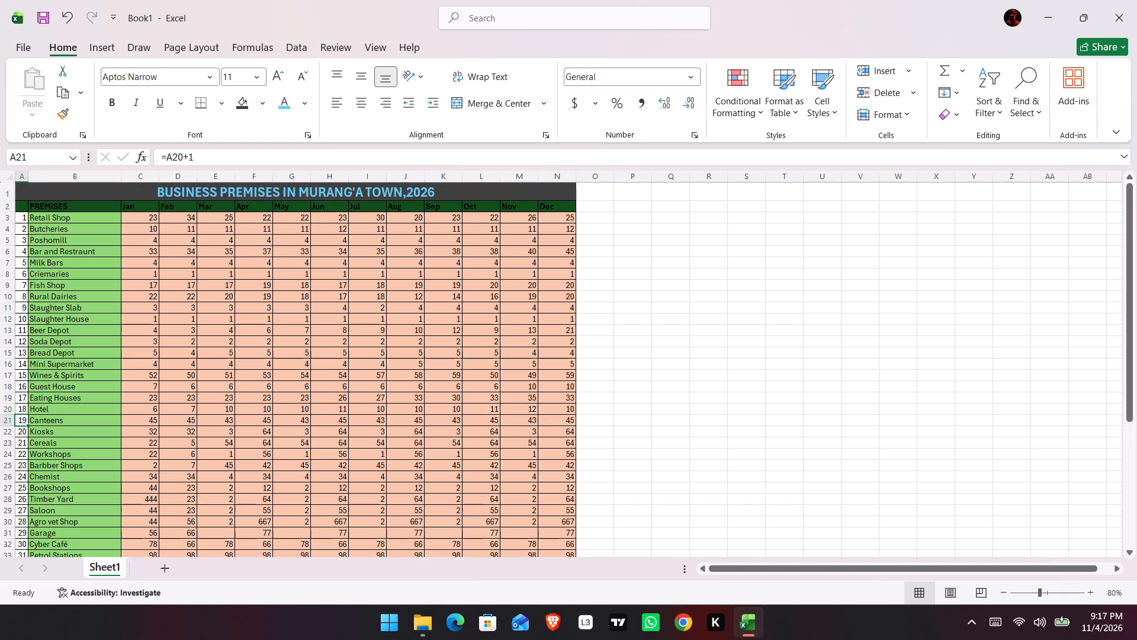
key("Right")
key("Right")
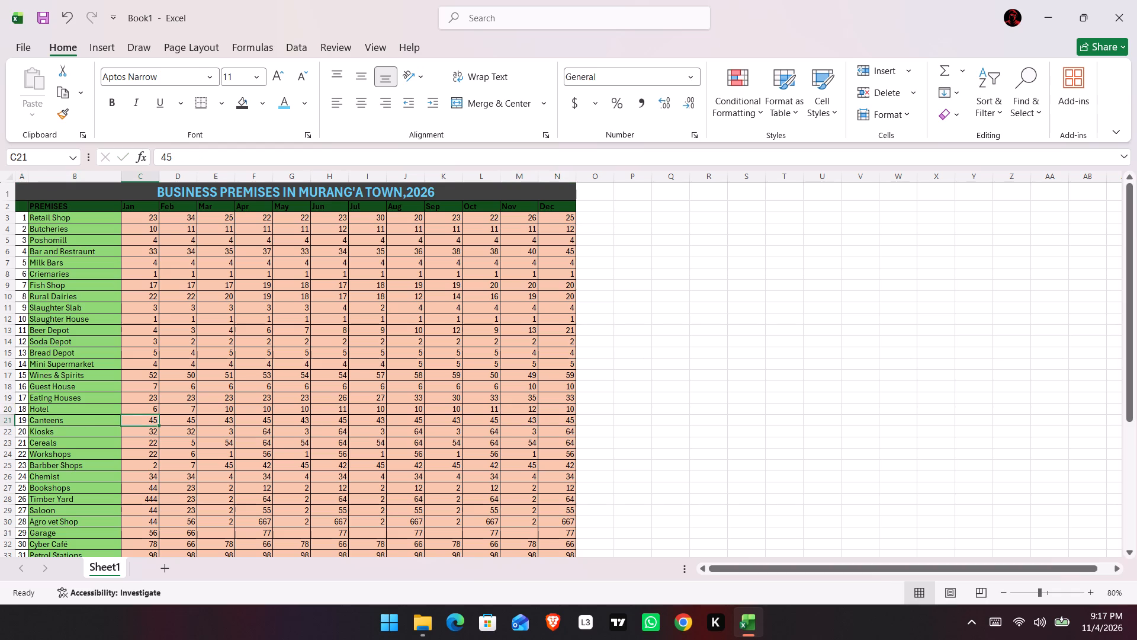
key("4")
key("Right")
key("4")
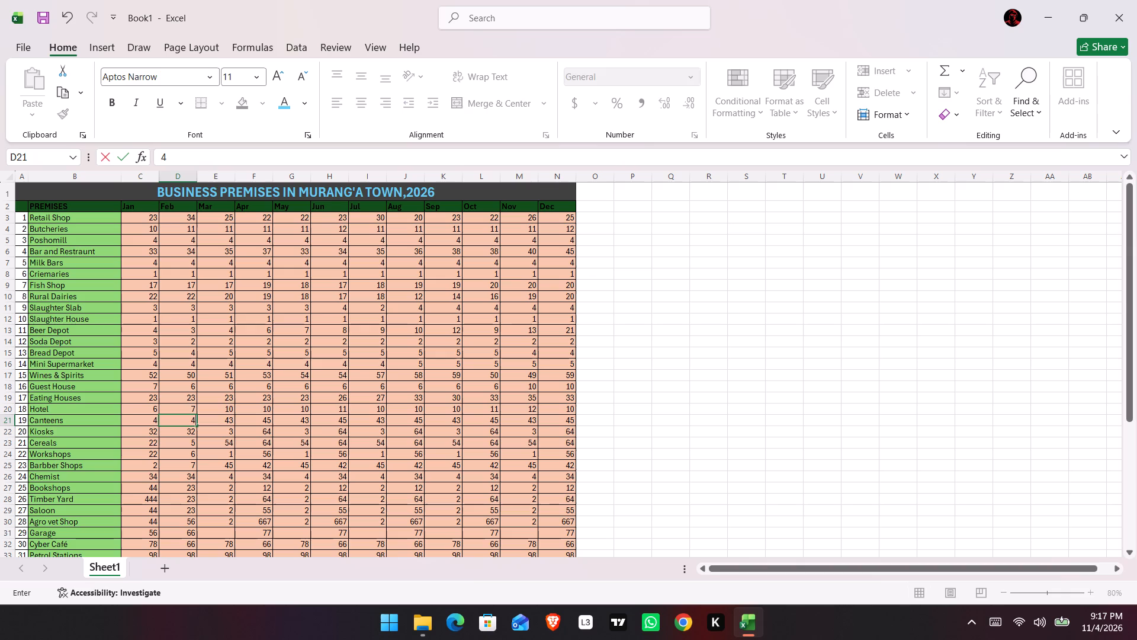
key("Right")
key("4")
key("Right")
key("4")
key("Right")
key("4")
key("Right")
Set the Canteens values to 4 for each month from Jun to Dec.
key("4")
key("Right")
key("4")
key("Right")
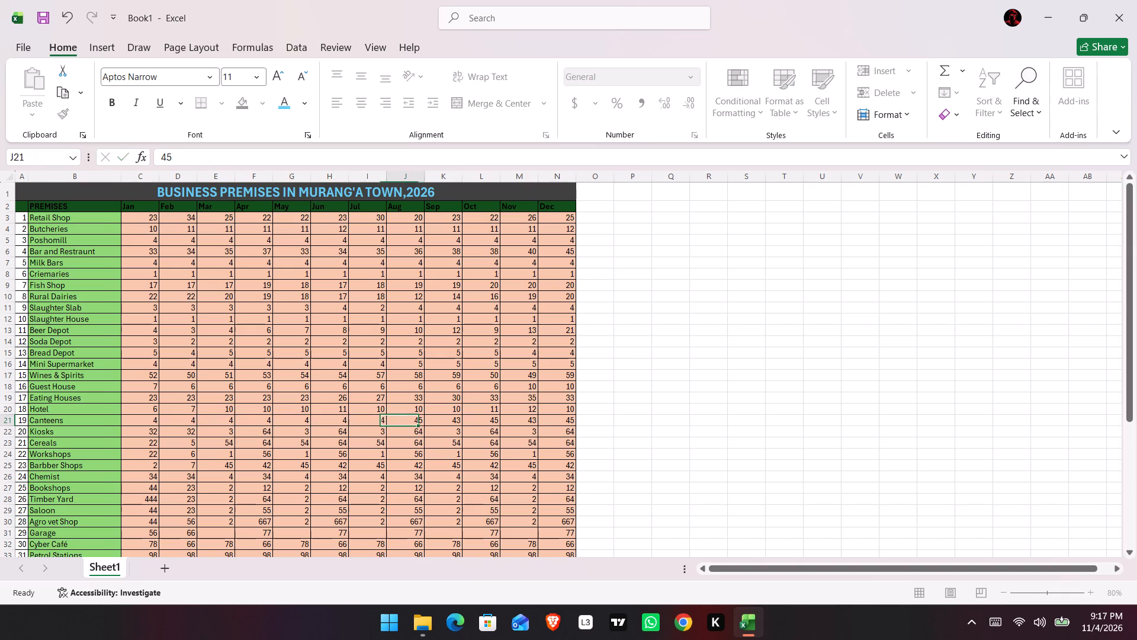
key("4")
key("Right")
key("4")
key("Right")
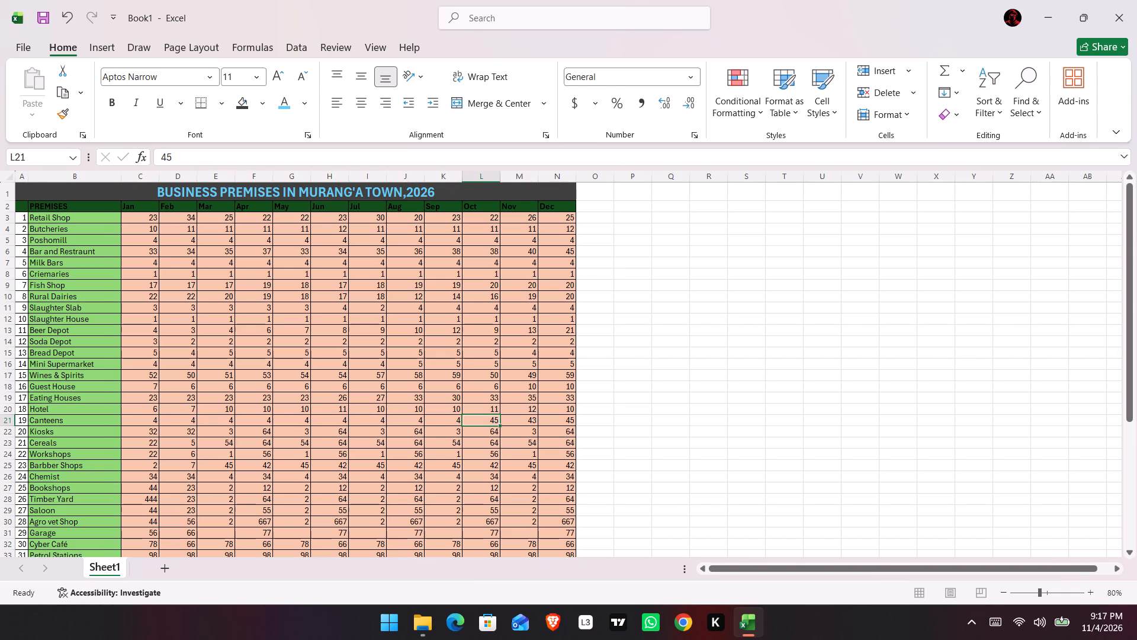
key("4")
key("Right")
key("Right")
key("4")
key("Left")
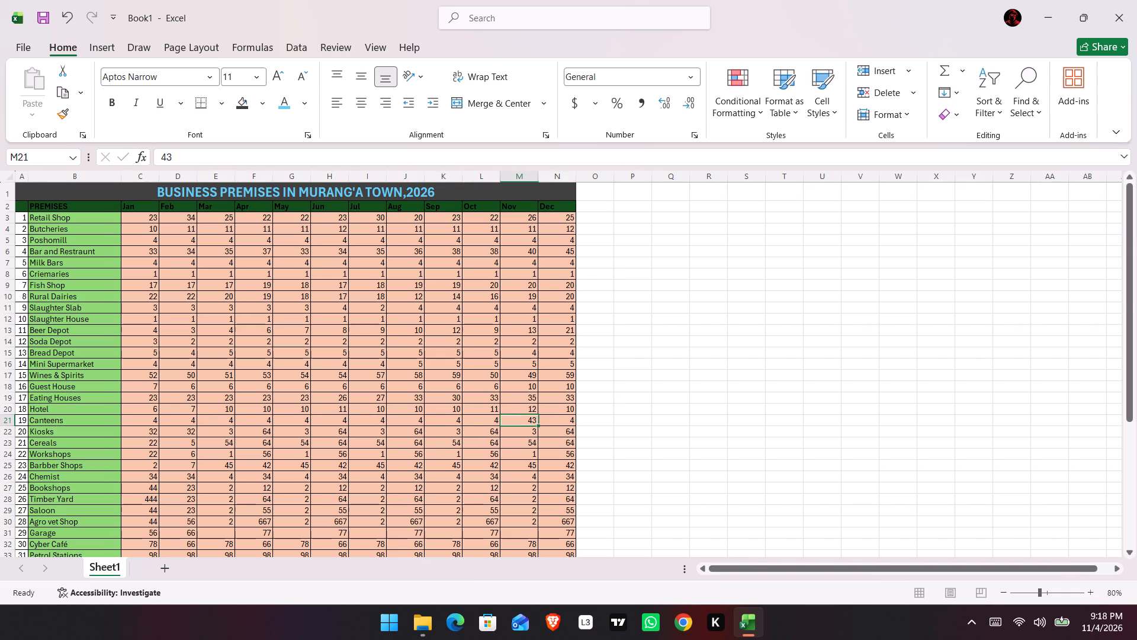
key("4")
key("Down")
Set the Kiosks values to 31 for Mar and 30 for Apr.
key("Left")
key("Left")
key("Left")
key("Left")
key("Left")
key("Left")
key("Left")
key("Left")
key("Left")
key("Left")
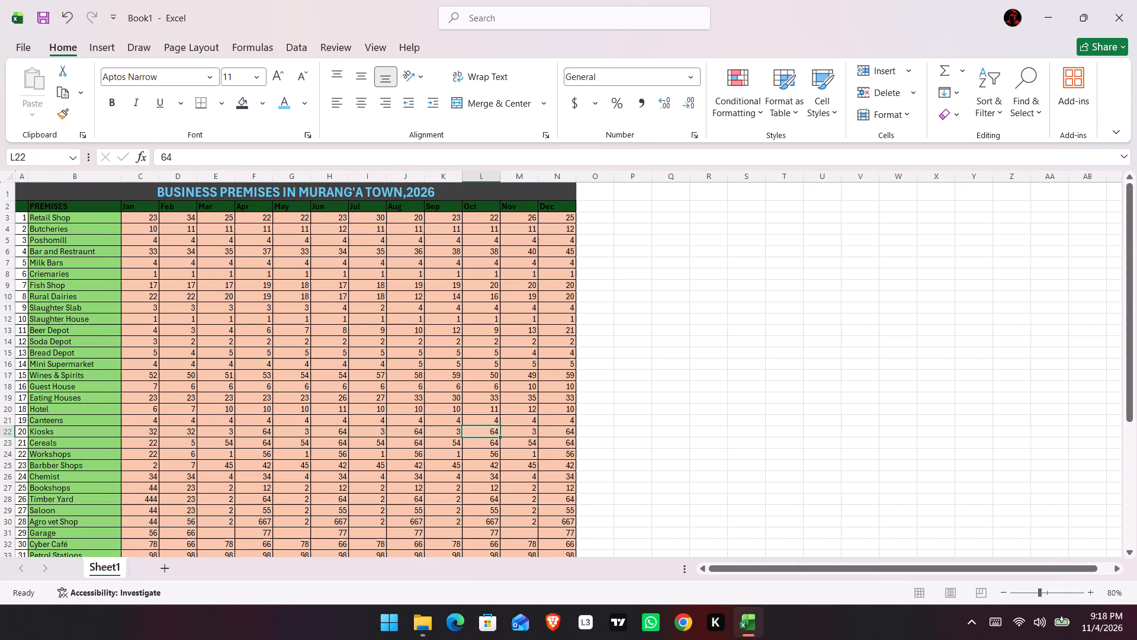
key("Left")
key("Right")
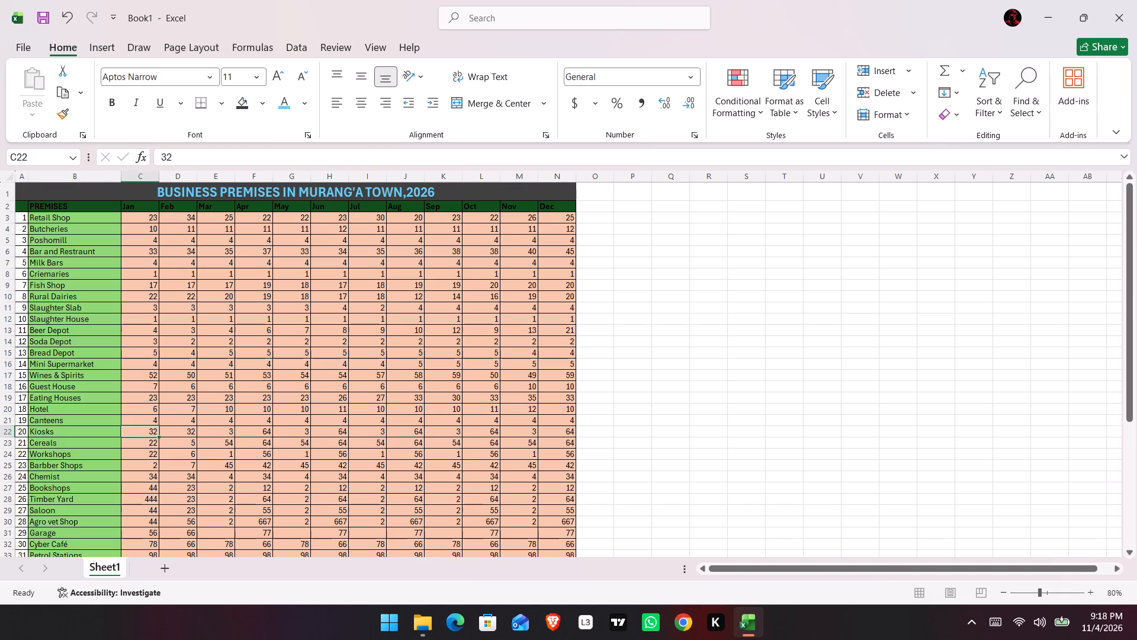
key("Right")
key("Right")
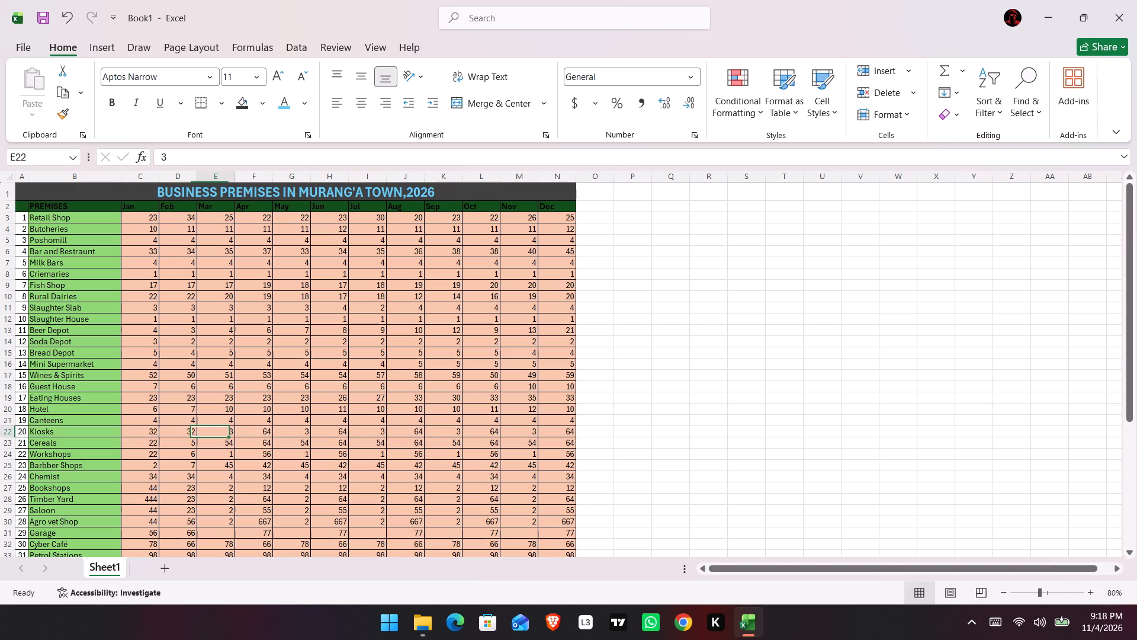
type("31")
key("Right")
type("3-")
key("BackSpace")
key("0")
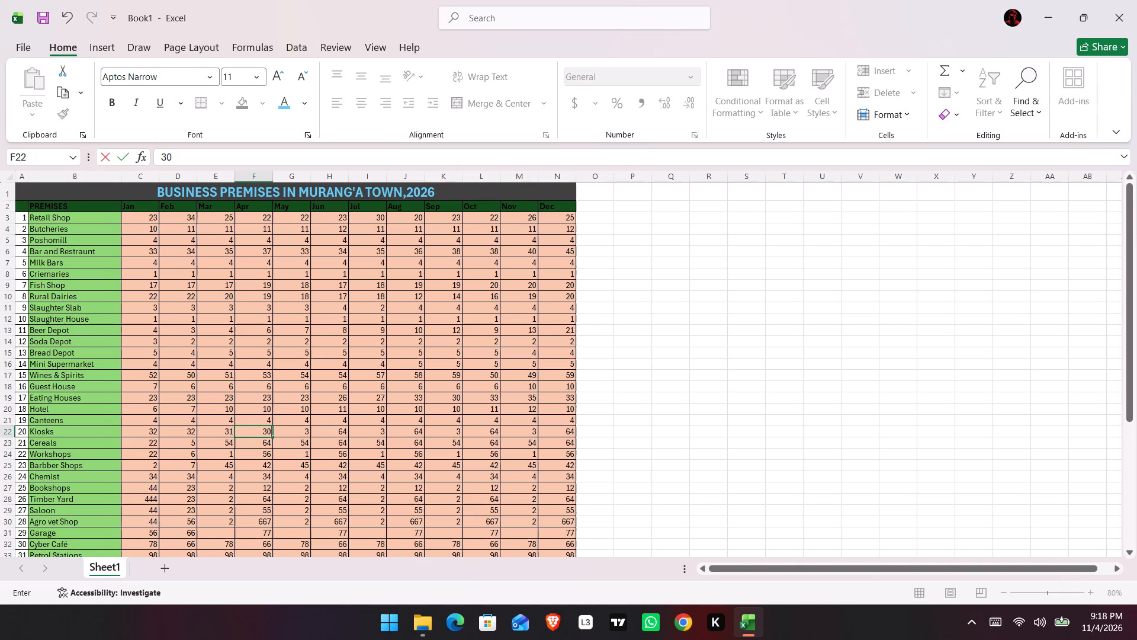
key("Right")
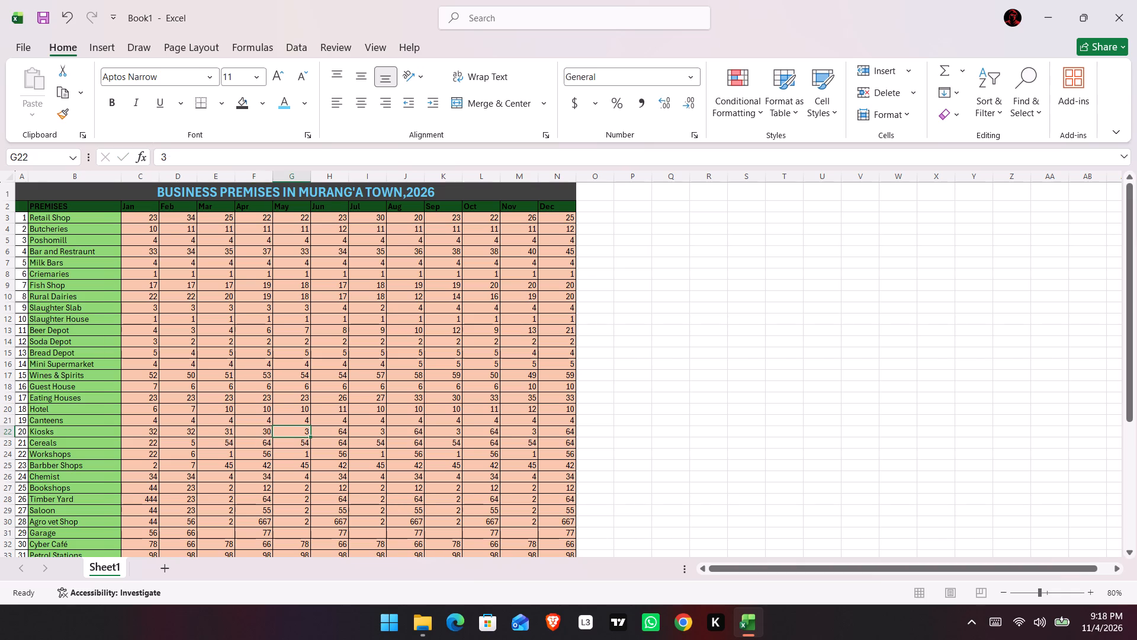
Set the Kiosks values to 31 for May, 32 for Jun, and 31 for Jul, Aug and Sep.
type("31")
key("Right")
type("32")
key("Right")
type("31")
key("Right")
key("3")
key("1")
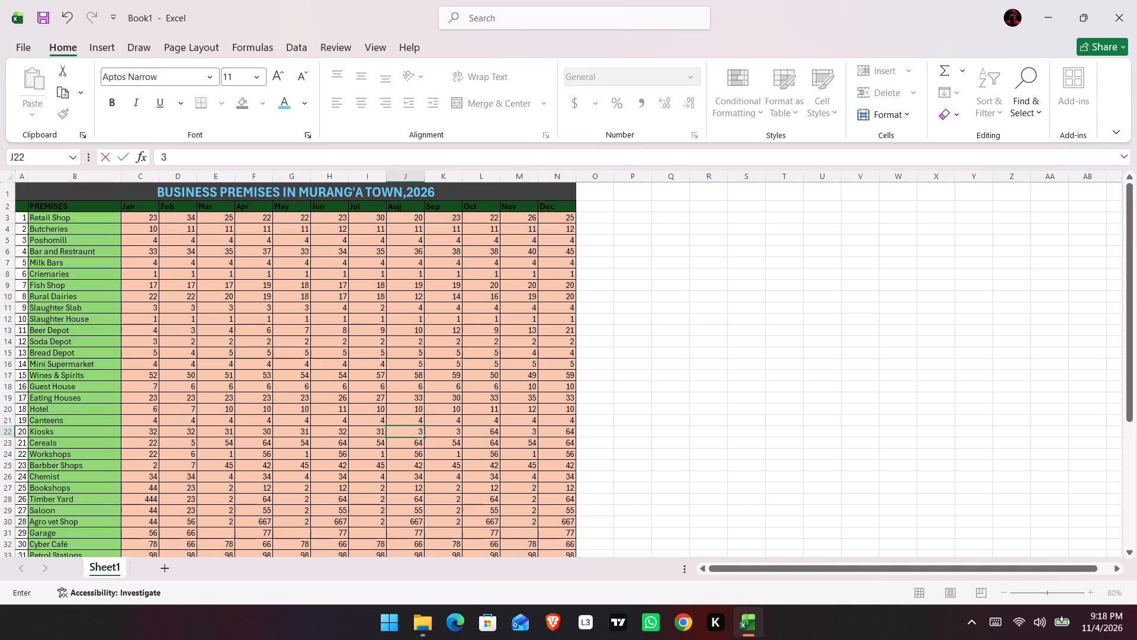
key("Right")
type("31")
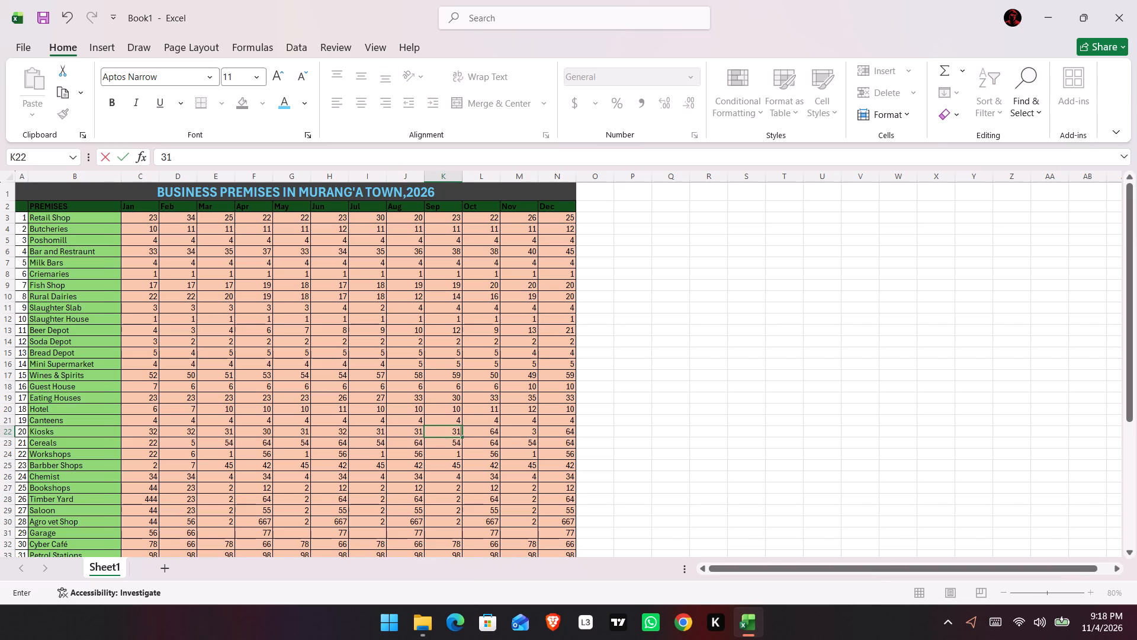
key("Right")
Set the Kiosks values to 32 for Oct, Nov and Dec.
type("32")
key("Right")
type("32")
key("Right")
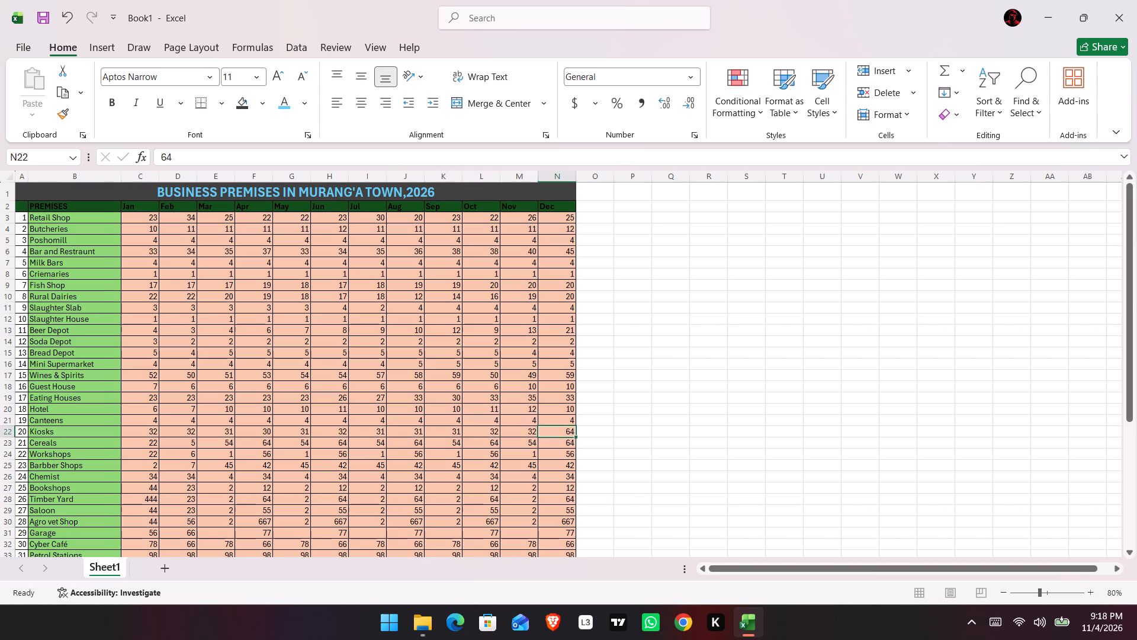
type("32")
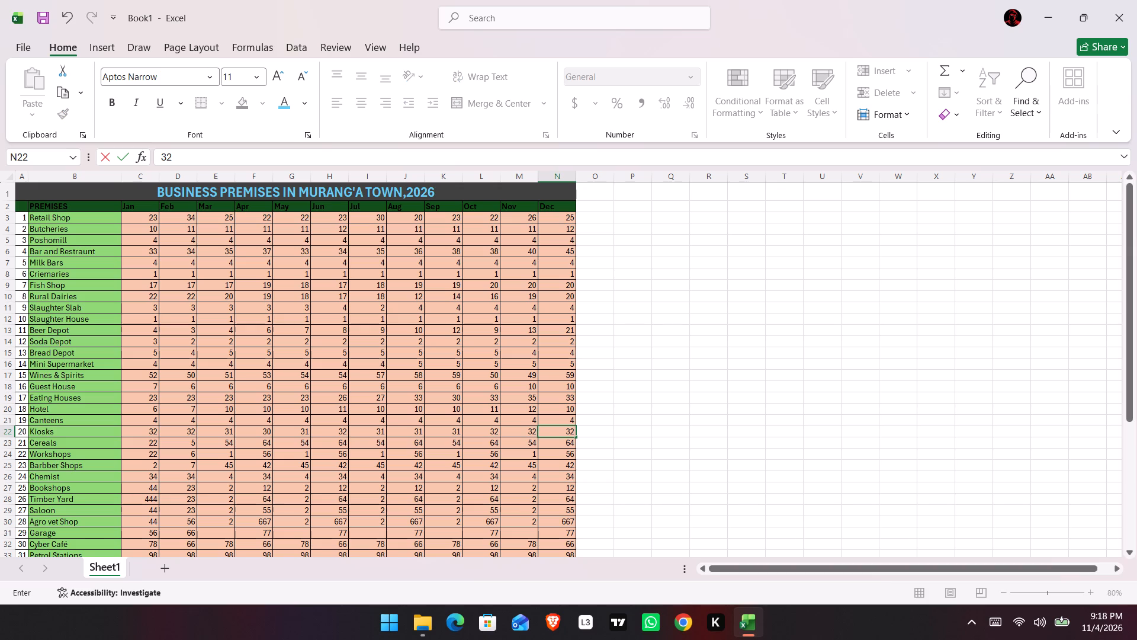
key("Down")
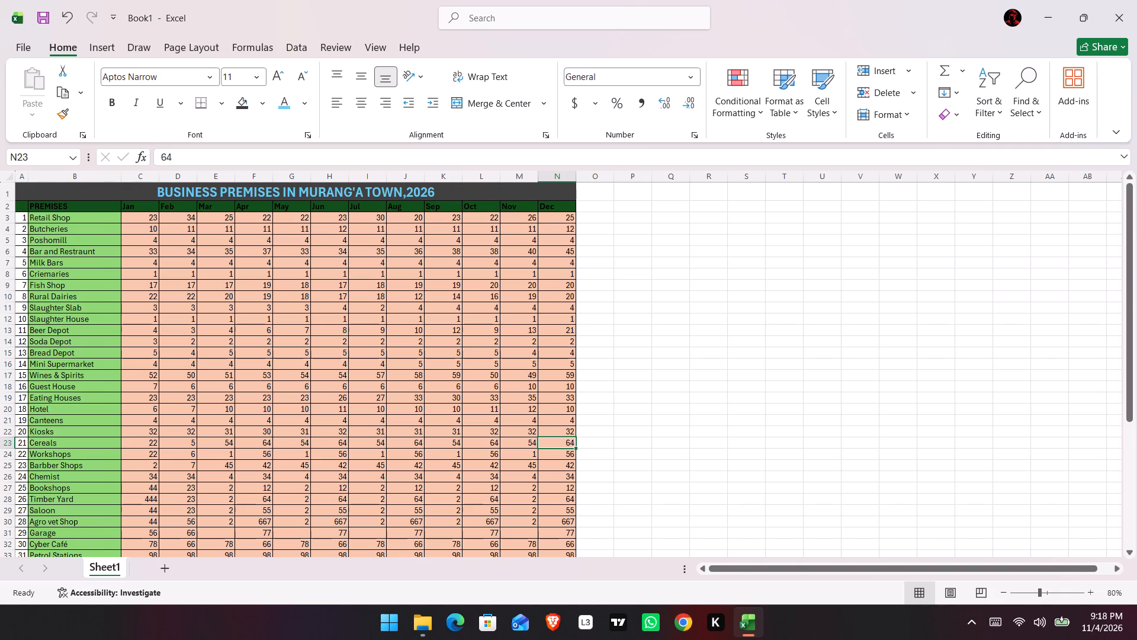
Set the Cereals values to 15 for Jan, 12 for Feb and 14 for Mar.
key("Left")
key("Left")
key("Left")
key("Left")
key("Left")
key("Left")
key("Left")
key("Left")
key("Left")
key("Left")
key("Left")
key("Left")
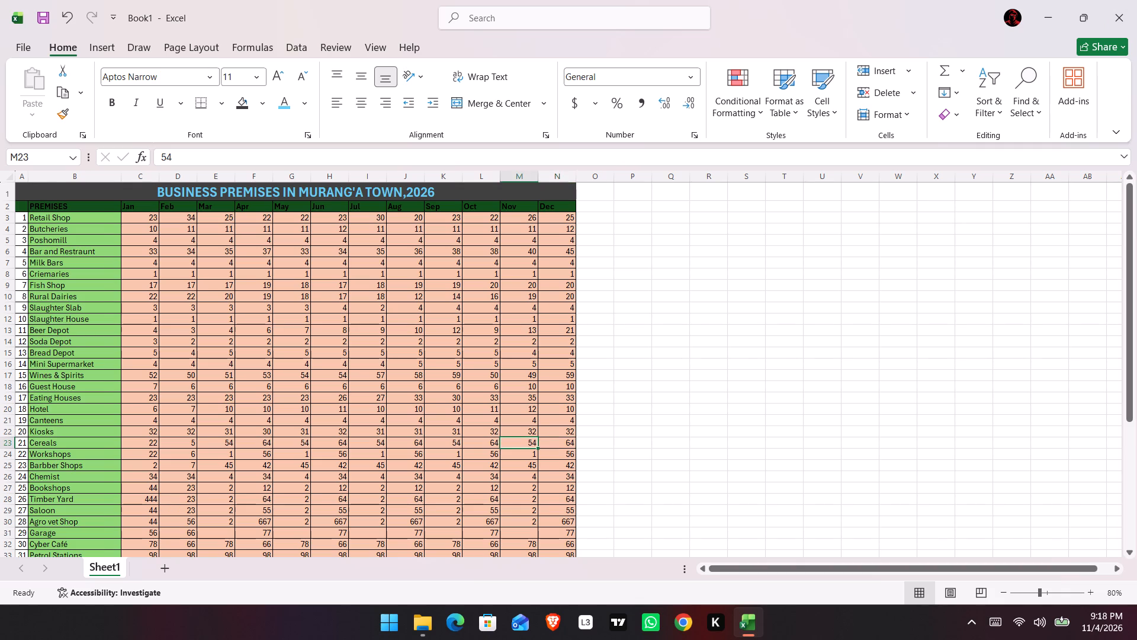
key("Left")
key("Right")
key("Right")
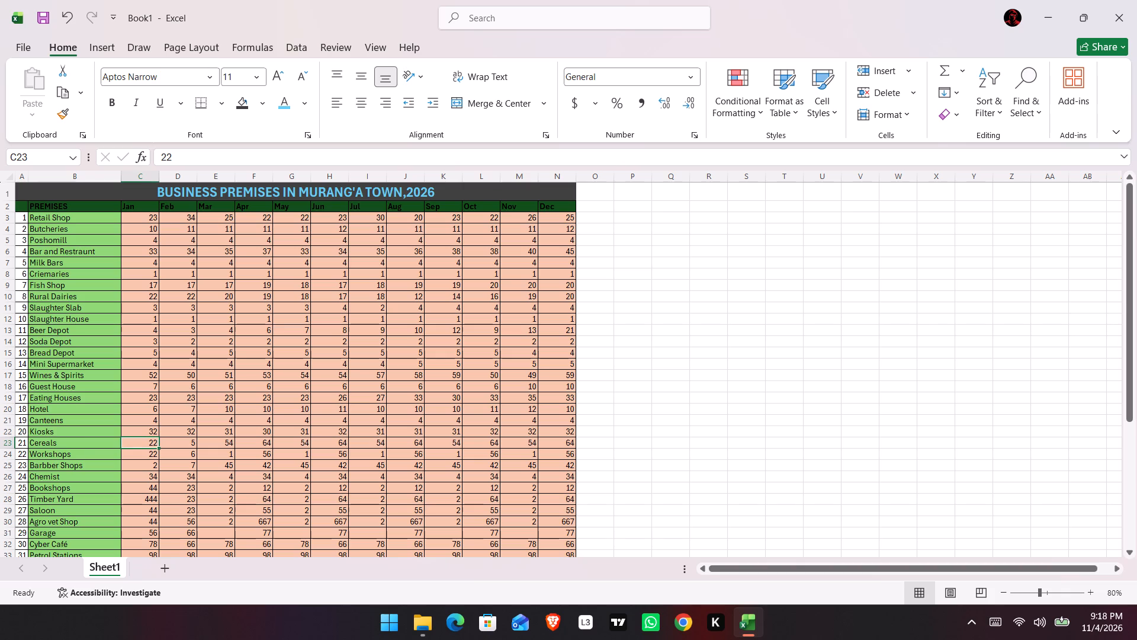
key("1")
key("5")
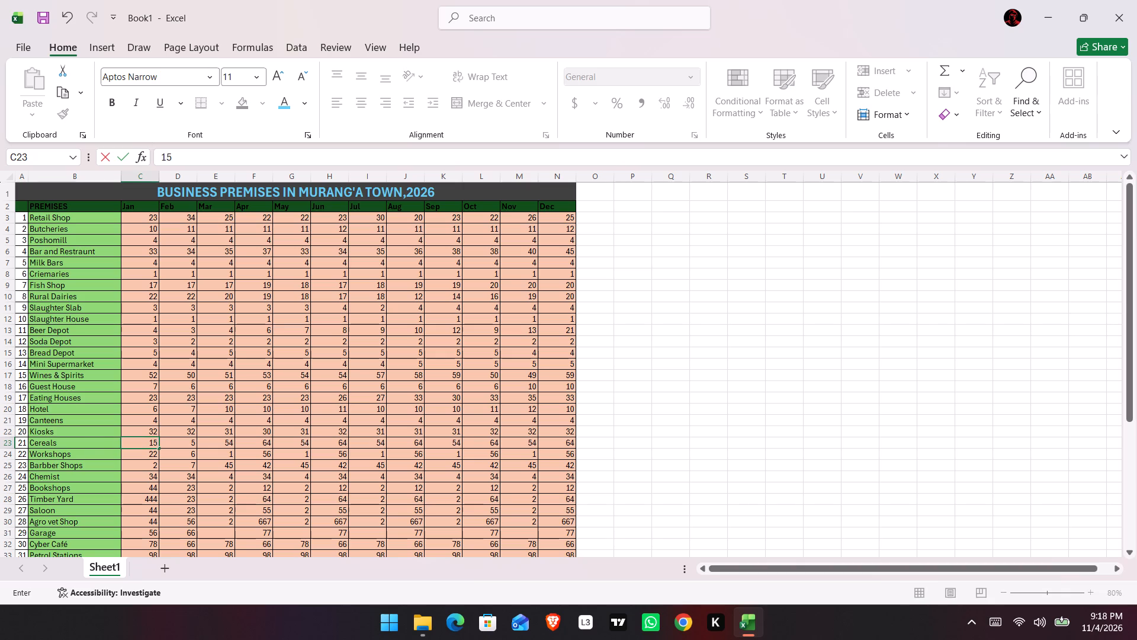
key("Right")
key("1")
key("2")
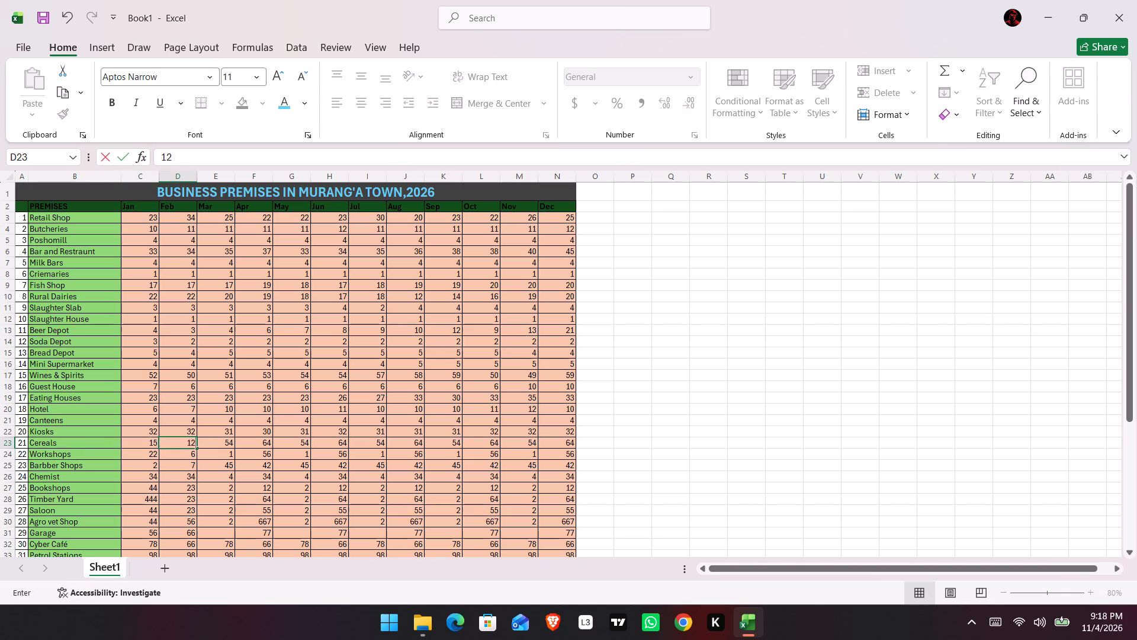
key("Right")
key("1")
type("41")
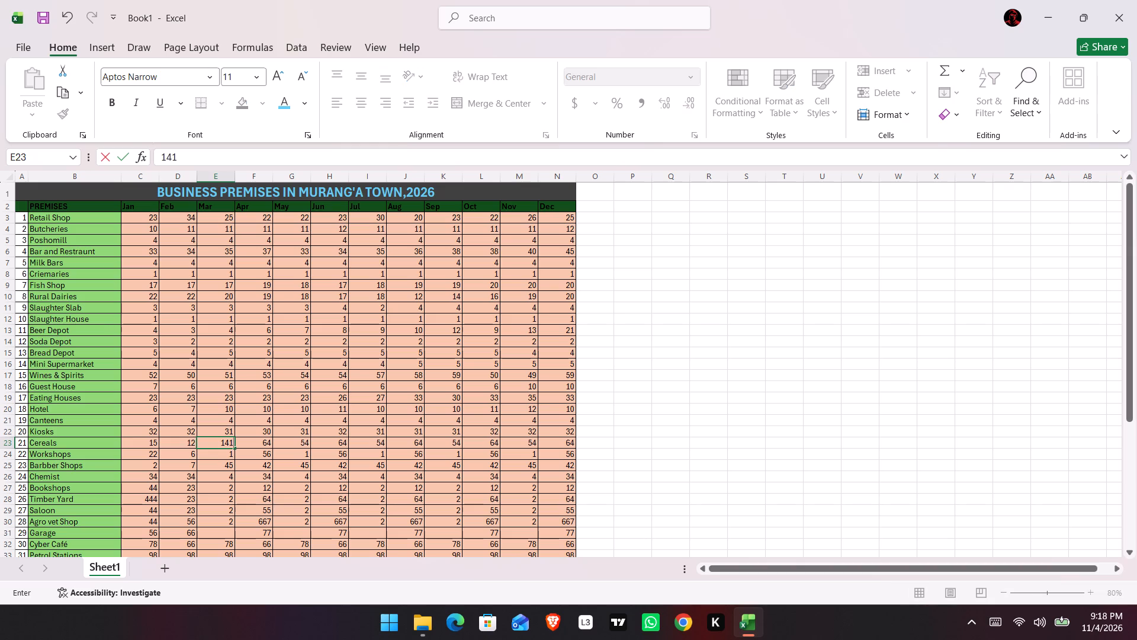
key("BackSpace")
key("Right")
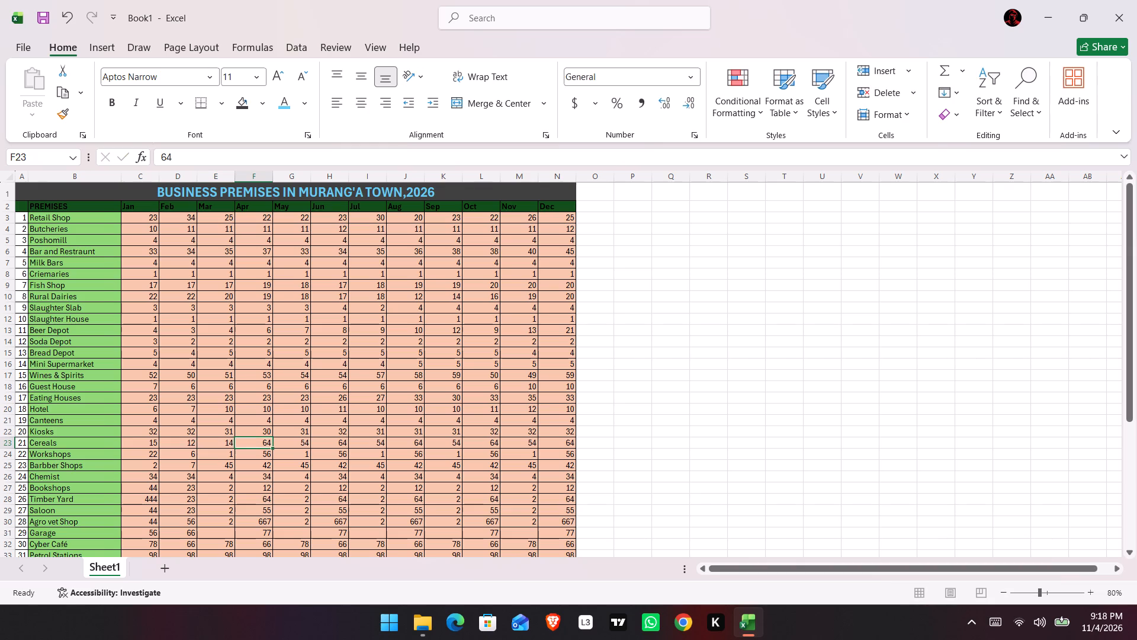
Set the Cereals values to 11 for Apr, 12 for May and 13 for Jun.
type("11")
key("Right")
type("12")
key("Right")
type("141")
key("Right")
key("Down")
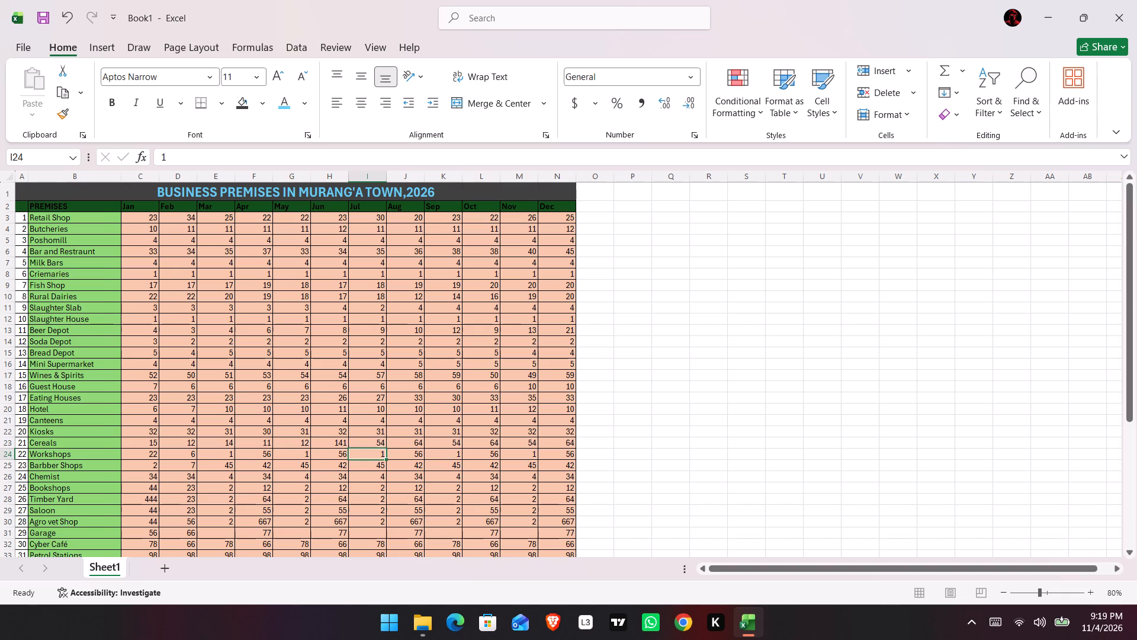
key("Up")
key("Left")
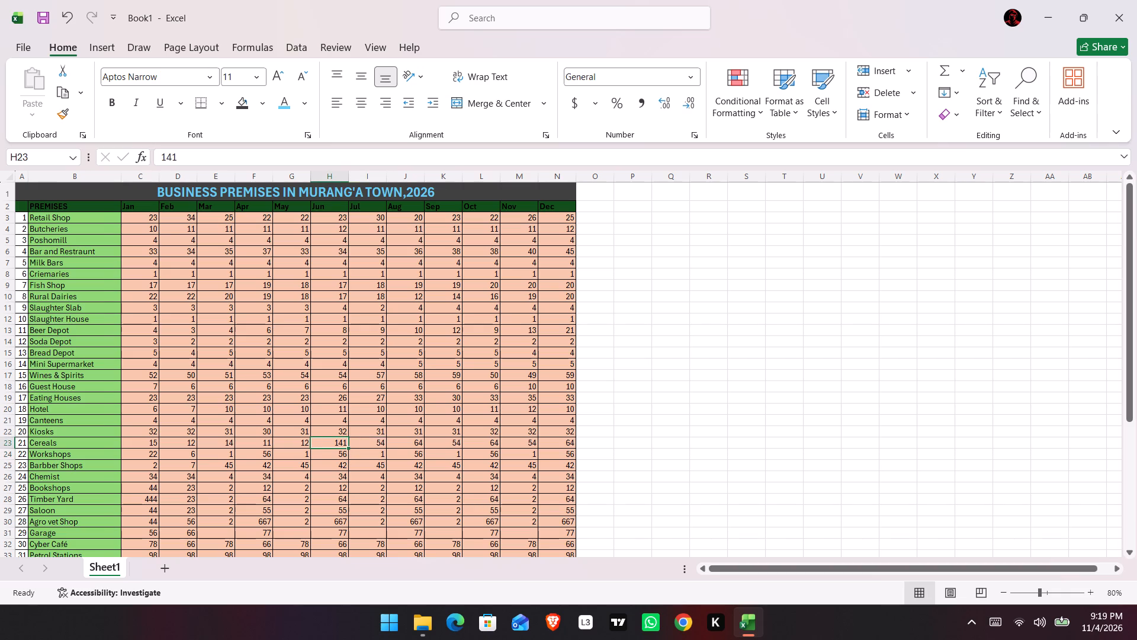
key("BackSpace")
key("1")
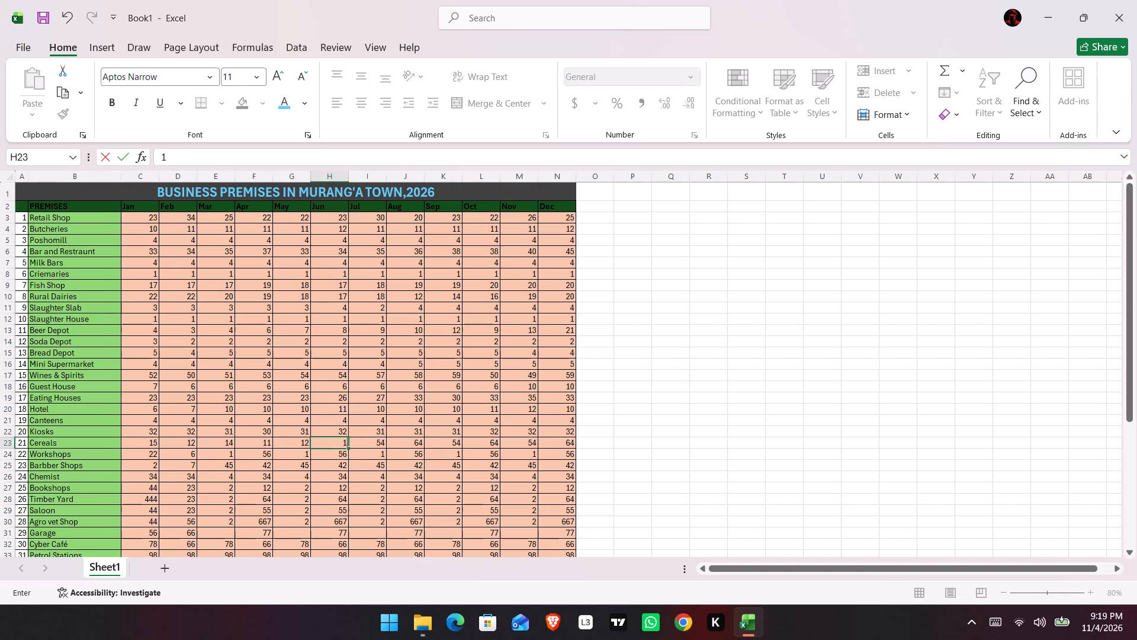
key("3")
key("Right")
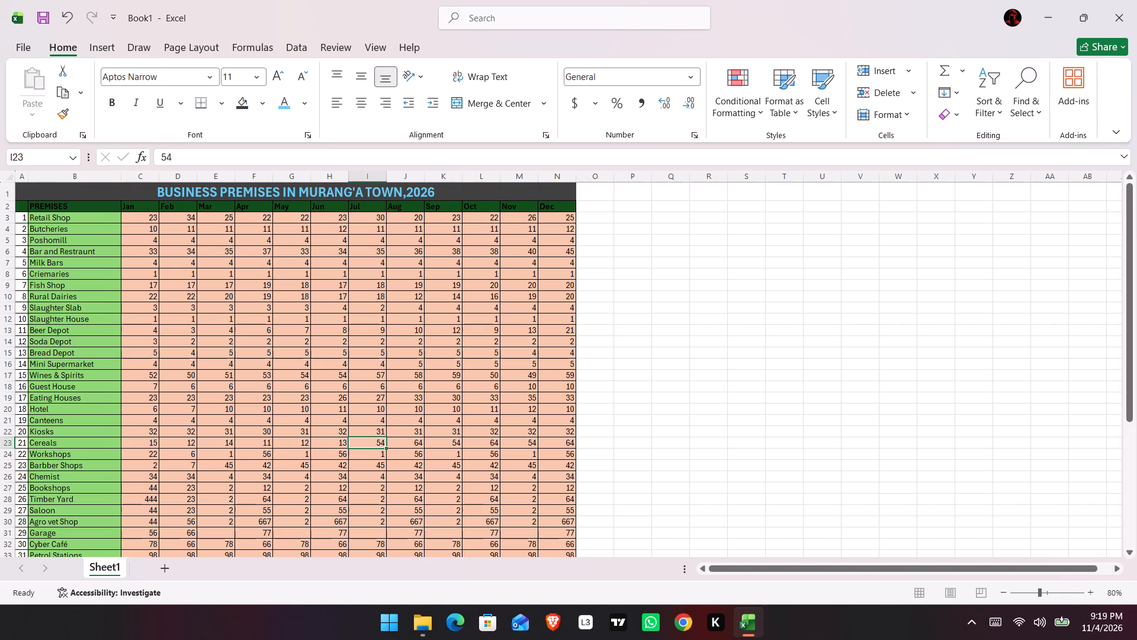
Set the Cereals value for Jul to 15.
type("25")
key("BackSpace")
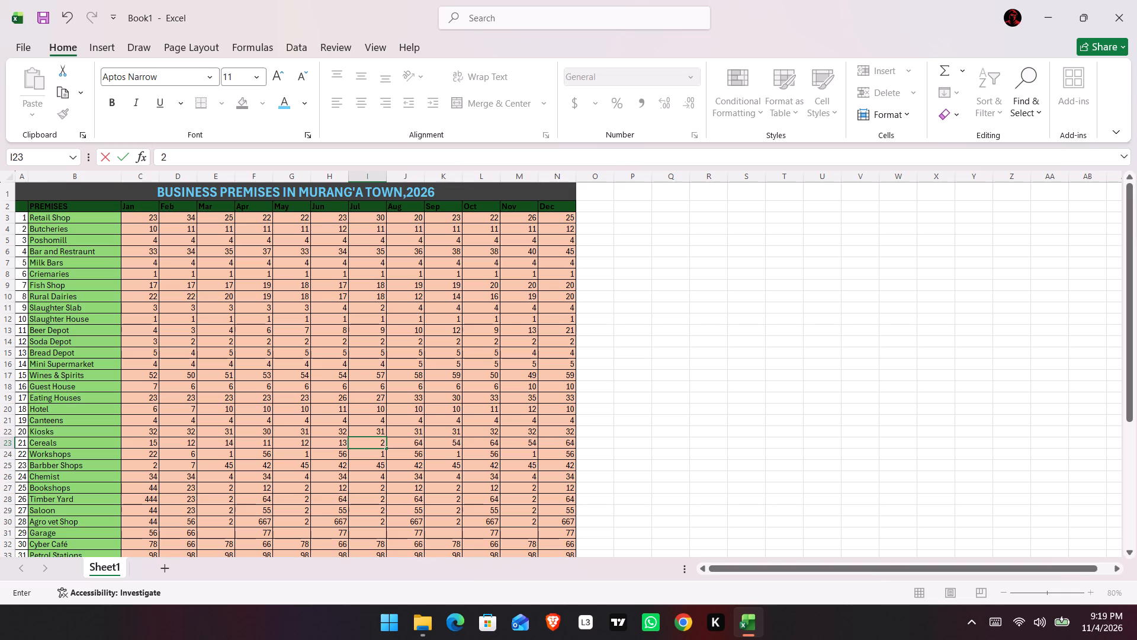
key("BackSpace")
key("1")
key("5")
key("Down")
Set the Workshops values to 14 for Jul, 13 for Aug and 14 for Sep.
key("1")
key("4")
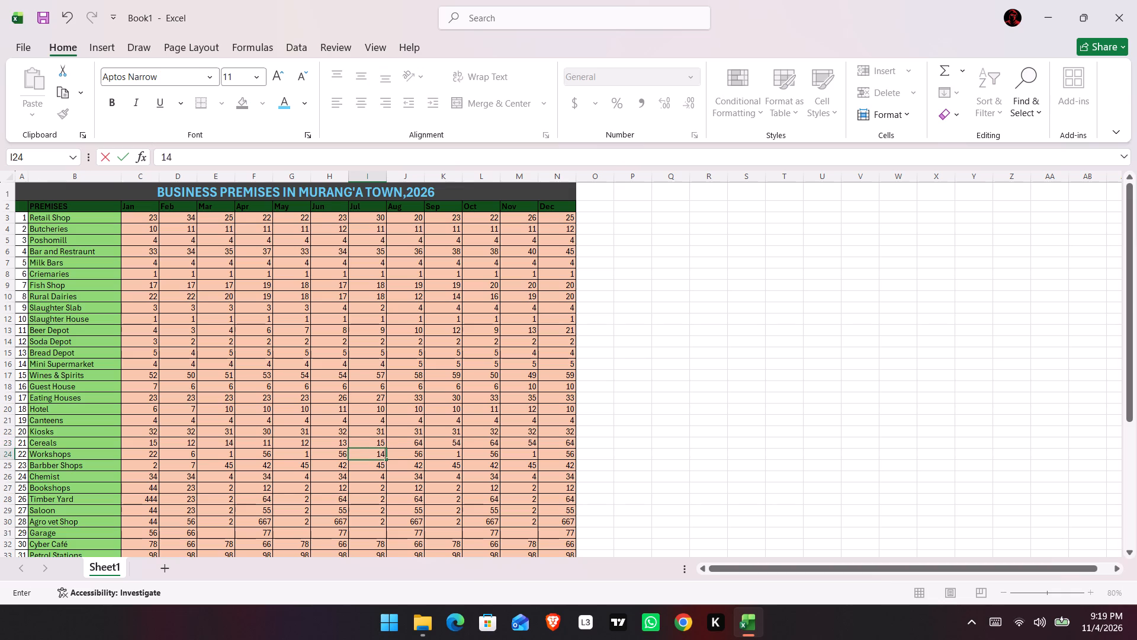
key("Down")
key("Up")
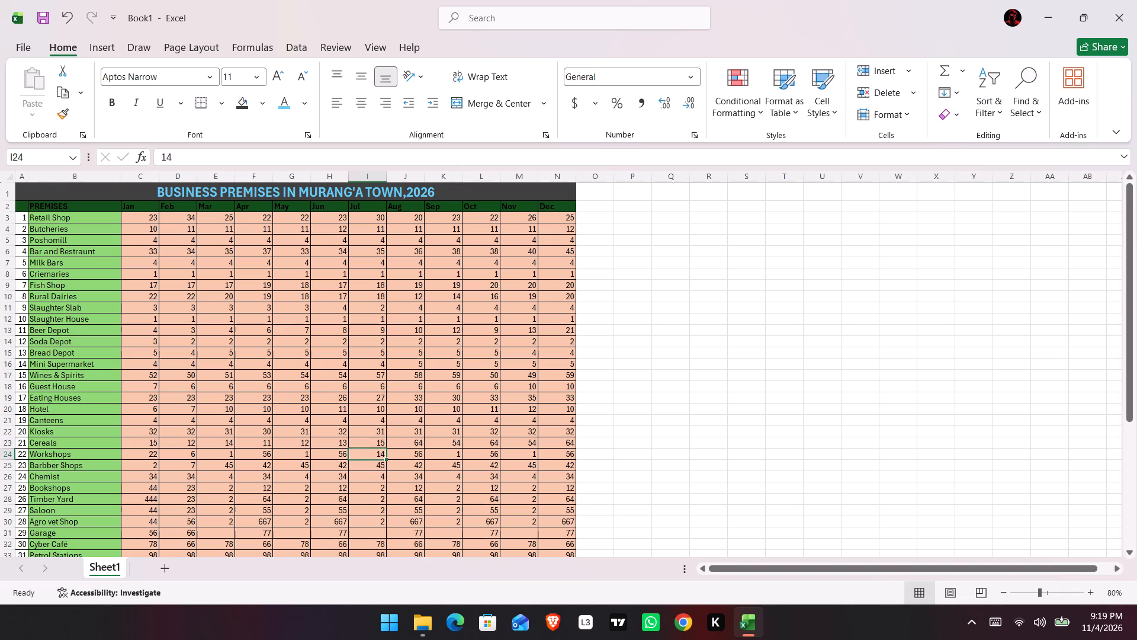
key("Right")
key("1")
key("3")
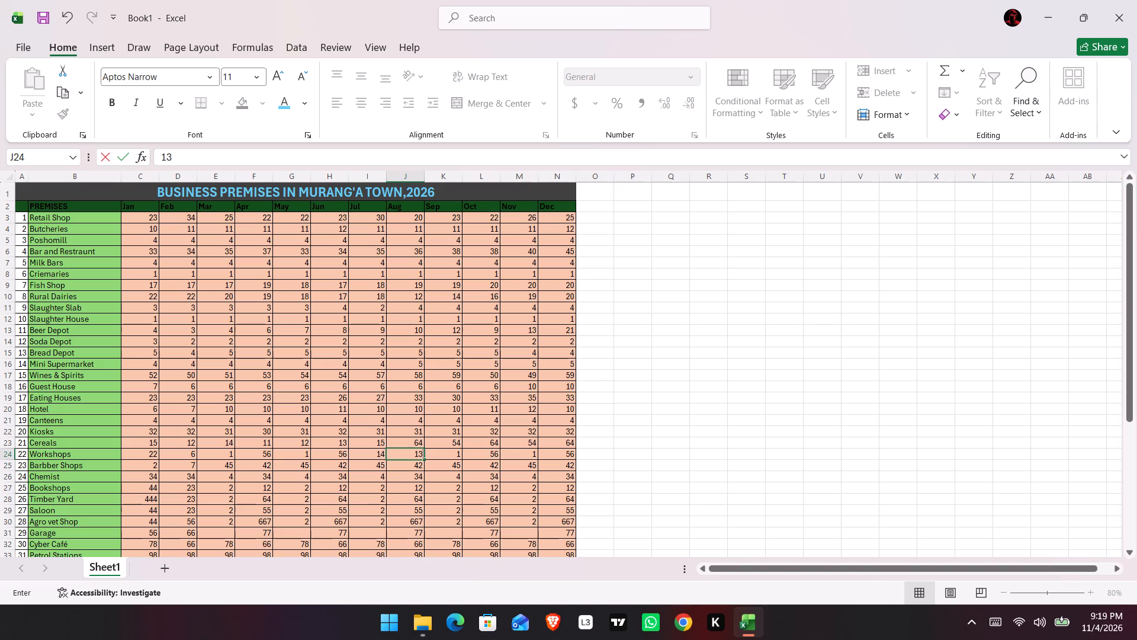
key("Right")
key("1")
key("4")
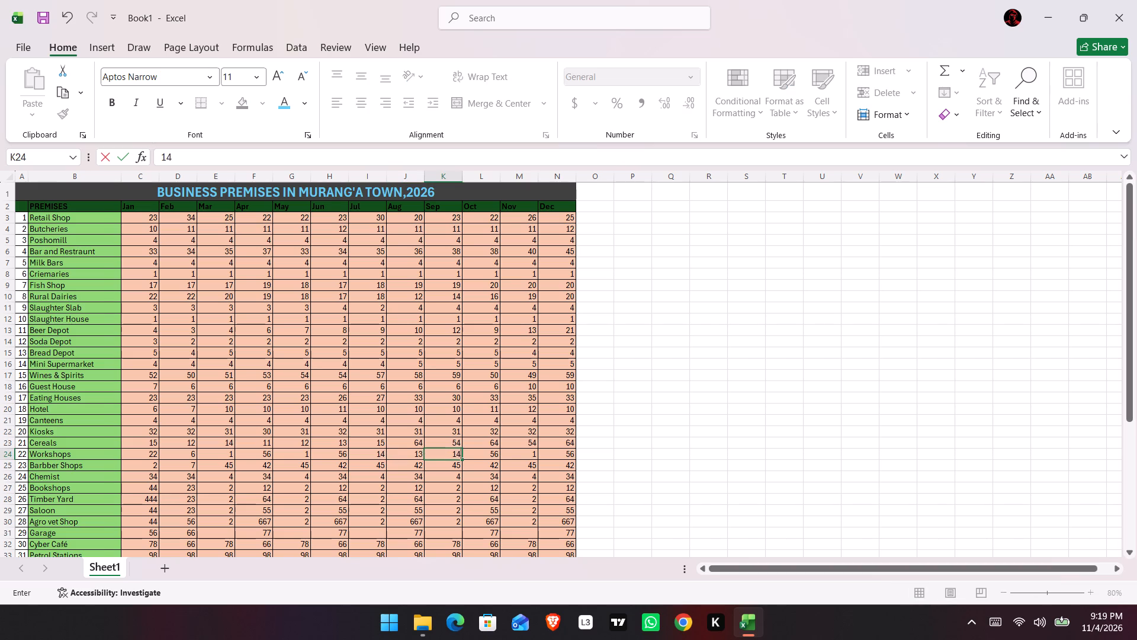
Set the Workshops values to 13 for Oct, 17 for Nov and 17 for Dec.
key("Right")
type("23")
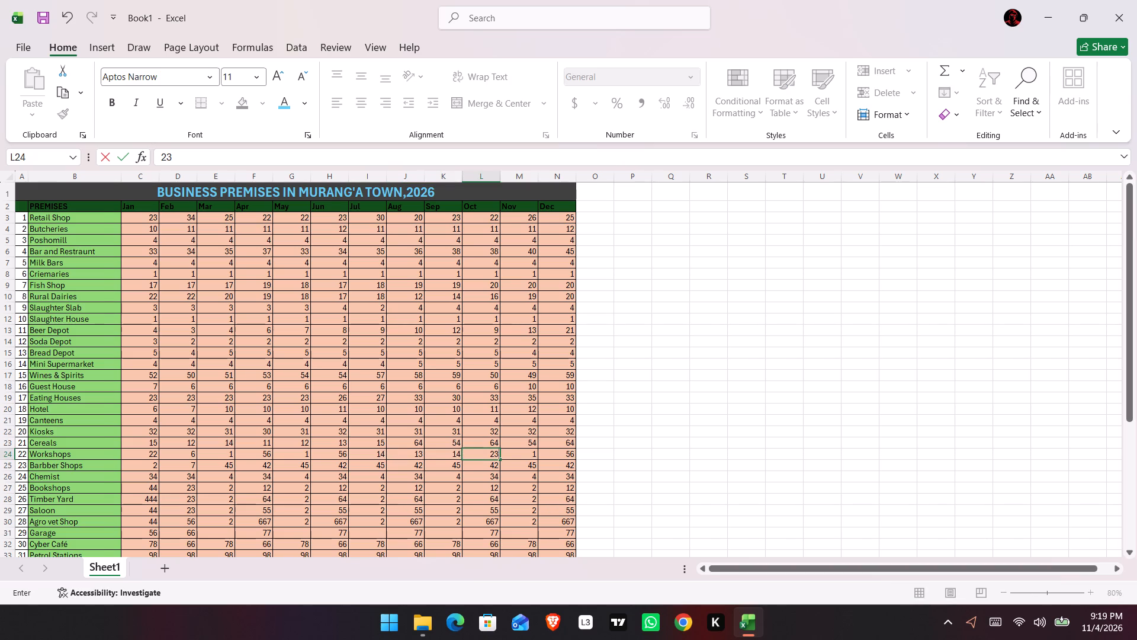
key("2")
key("BackSpace")
key("BackSpace")
key("BackSpace")
type("13")
key("Right")
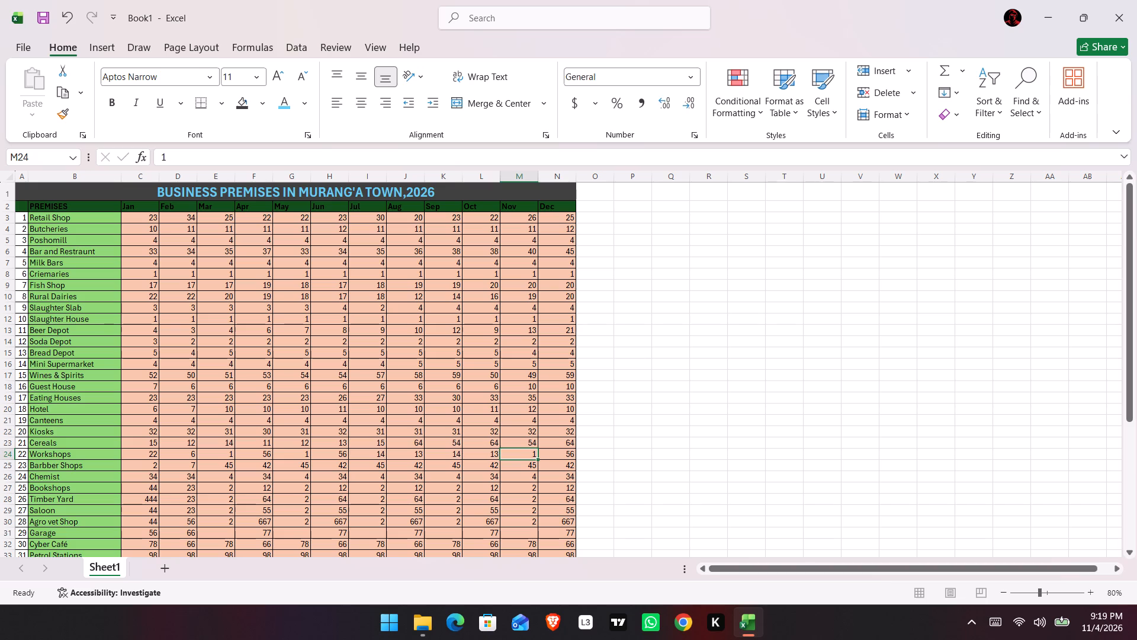
key("1")
key("7")
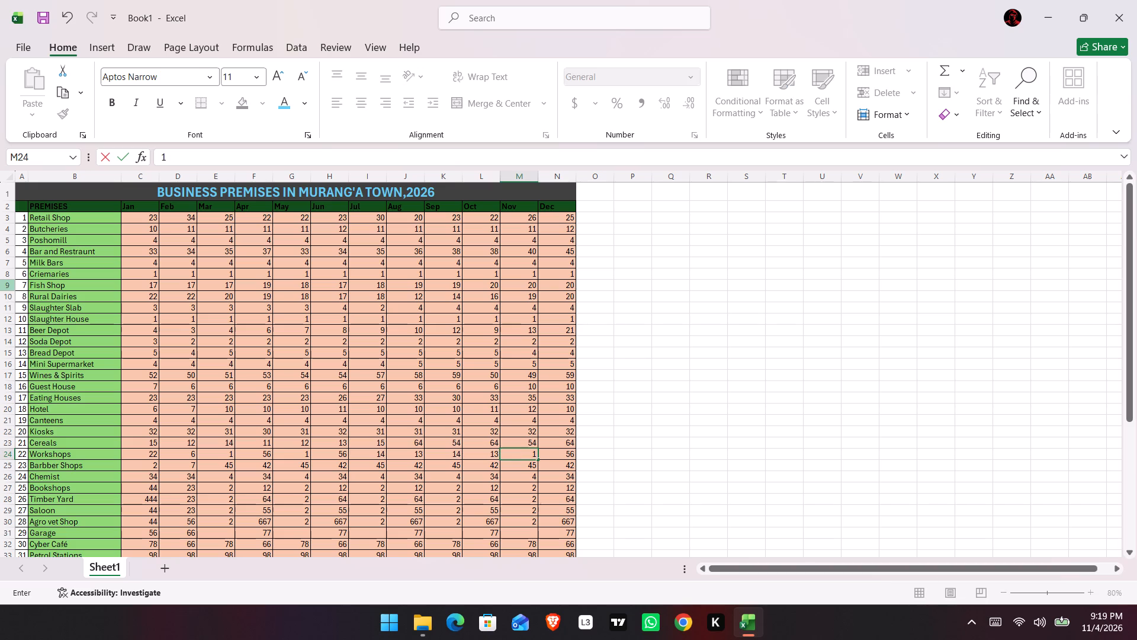
key("Right")
type("17")
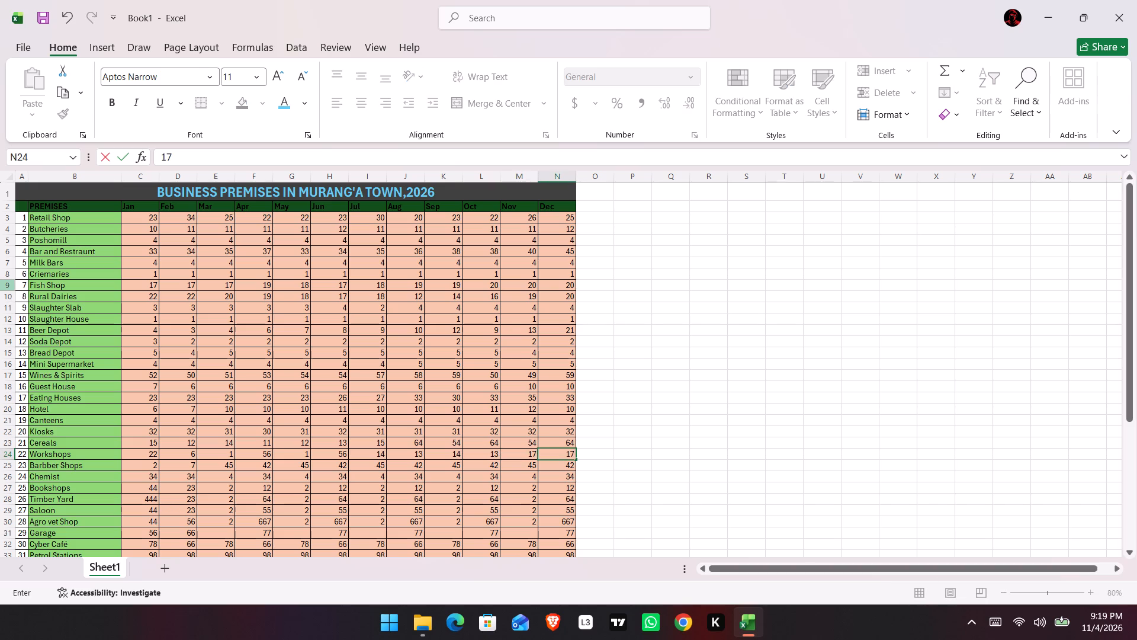
key("Down")
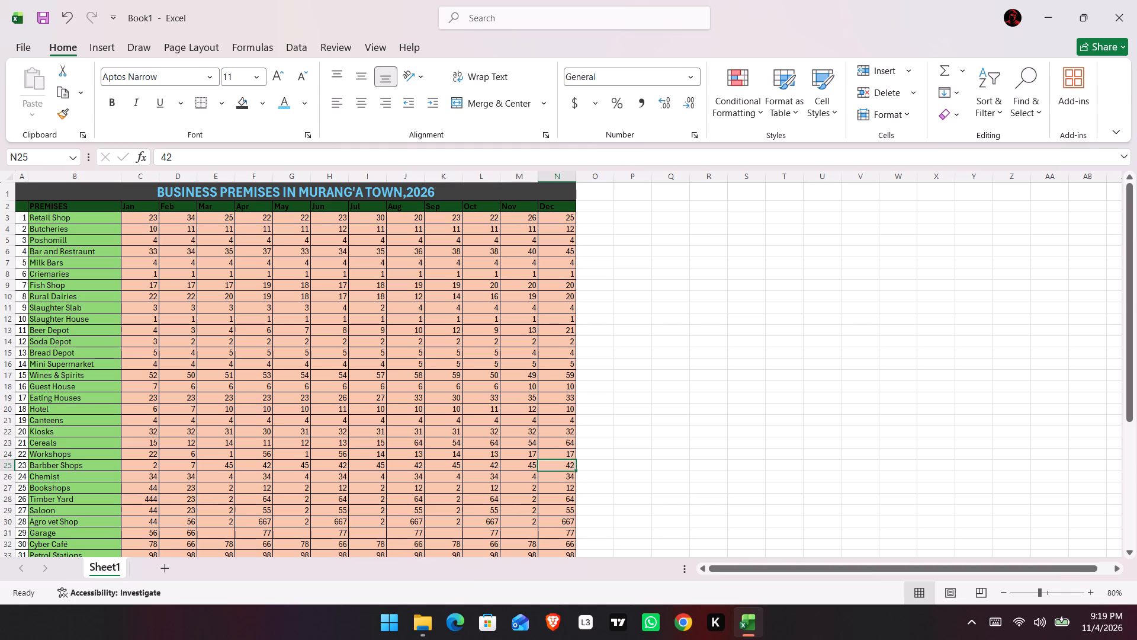
Set the Barbber Shops values to 5 for Jan, 25 for Feb and 15 for Mar.
key("Left")
key("Left")
key("Left")
key("Left")
key("Left")
key("Left")
key("Left")
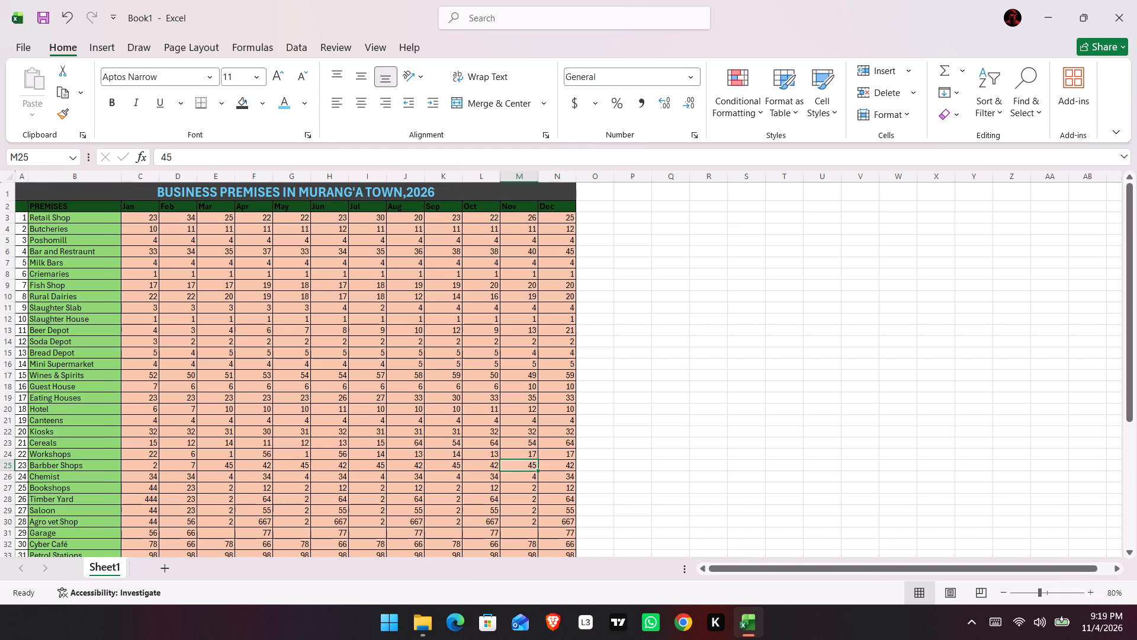
key("Left")
key("Left")
key("Left")
key("Left")
key("Left")
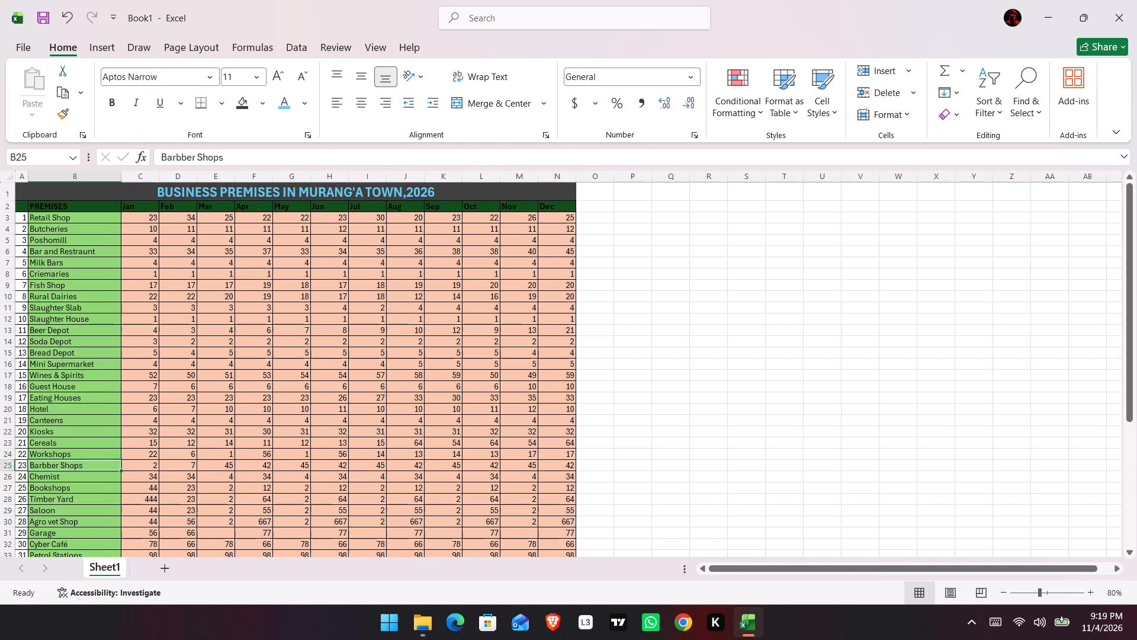
key("Right")
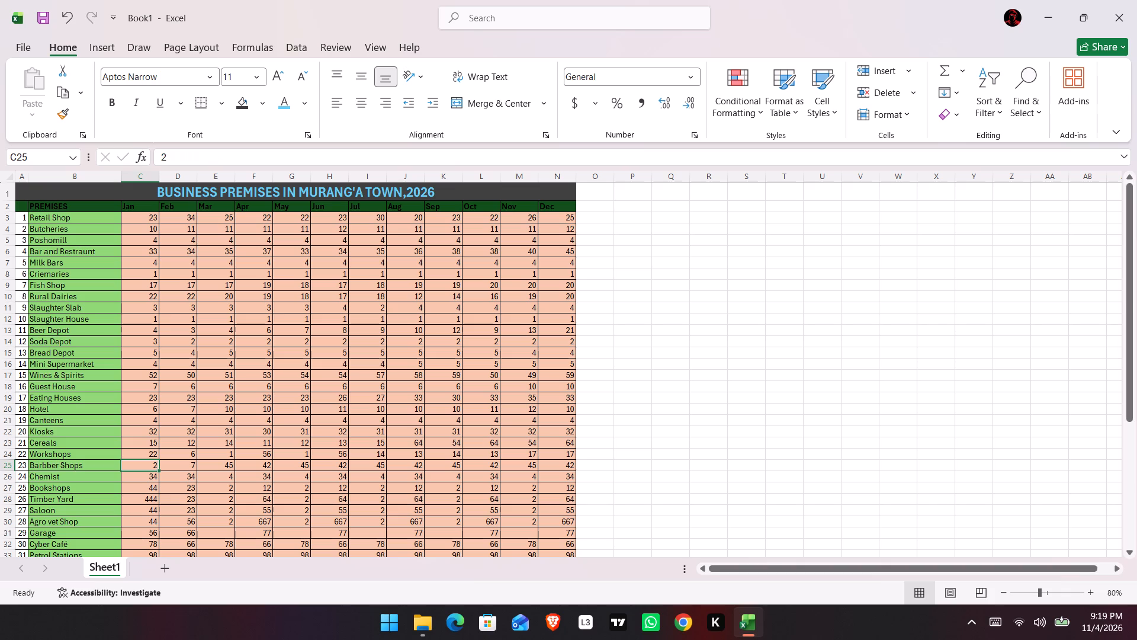
key("5")
key("Right")
type("25")
key("Right")
type("15")
key("Right")
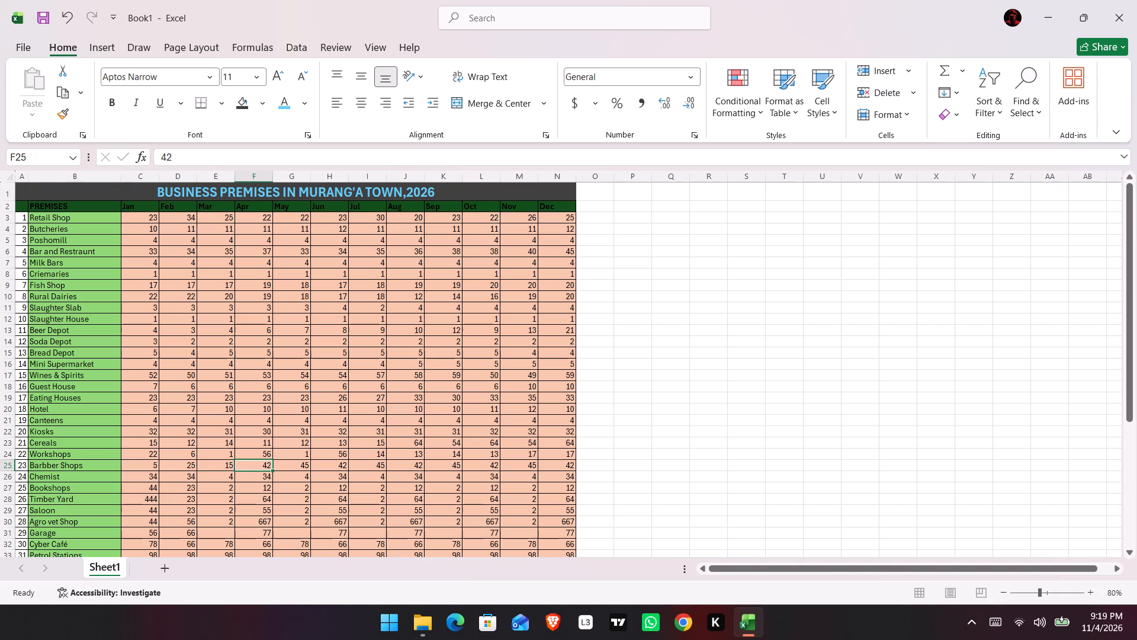
Correct the Barbber Shops values to 25 for Jan and 26 for Mar.
key("Left")
key("Left")
key("Left")
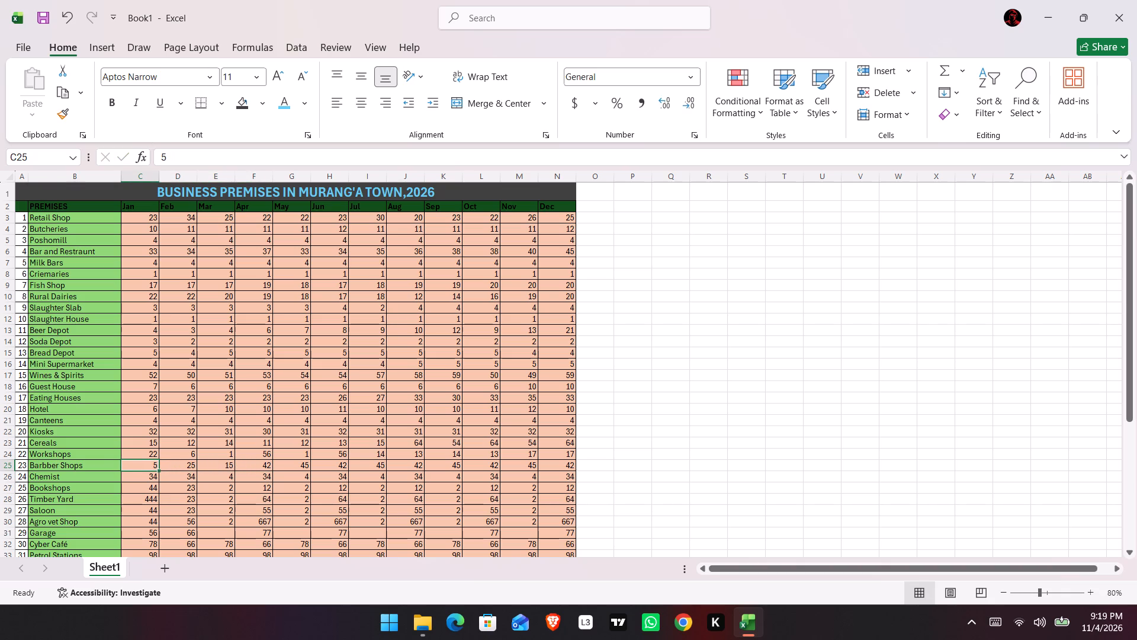
key("2")
key("5")
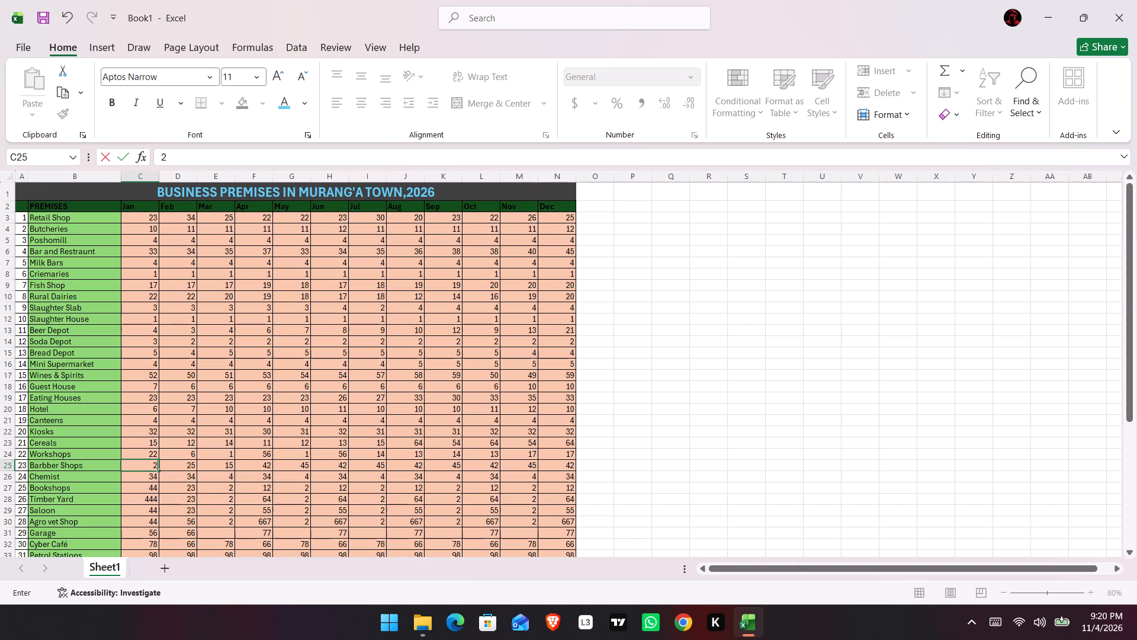
key("Right")
key("Right")
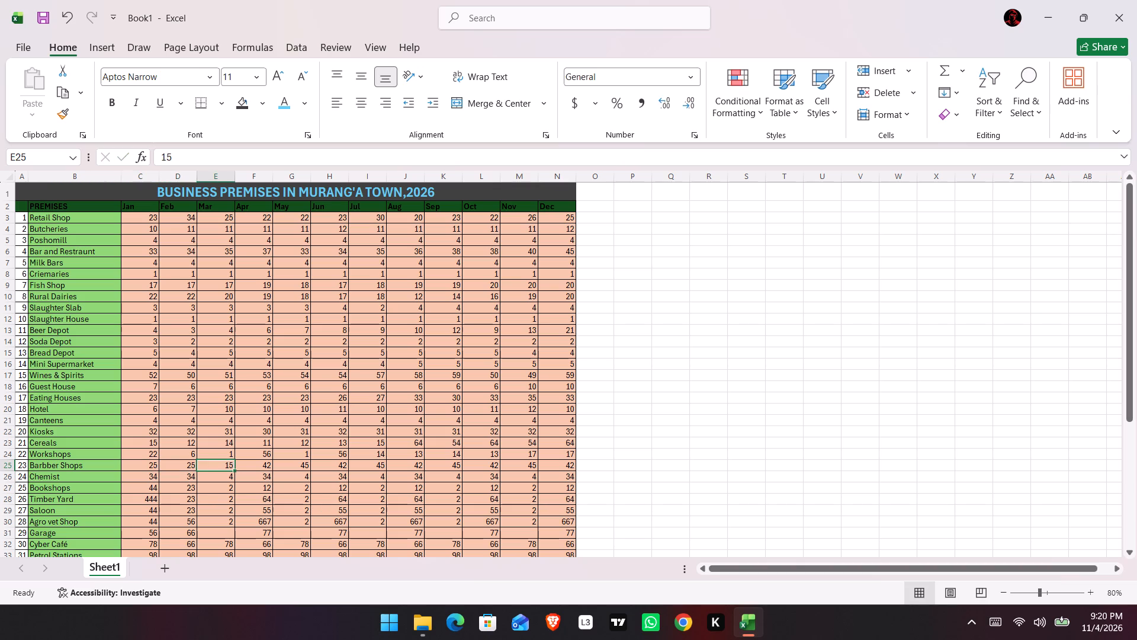
type("26")
Set the Barbber Shops values to 25 for Apr, 24 for May and 24 for Jun.
key("Right")
type("25")
key("Right")
key("5")
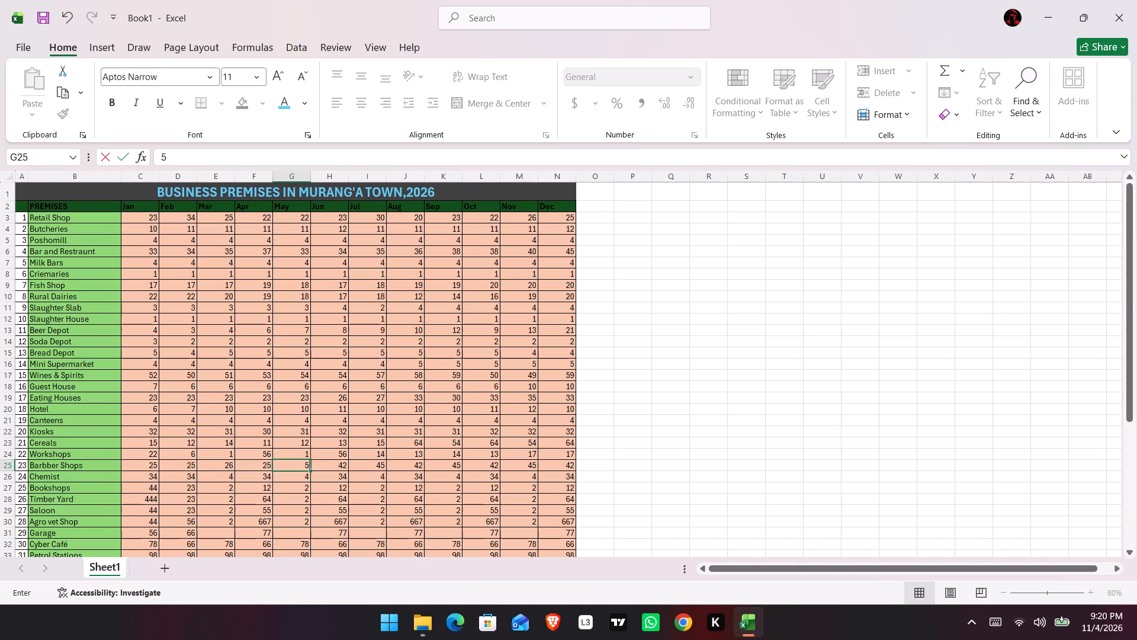
key("BackSpace")
type("24")
key("Right")
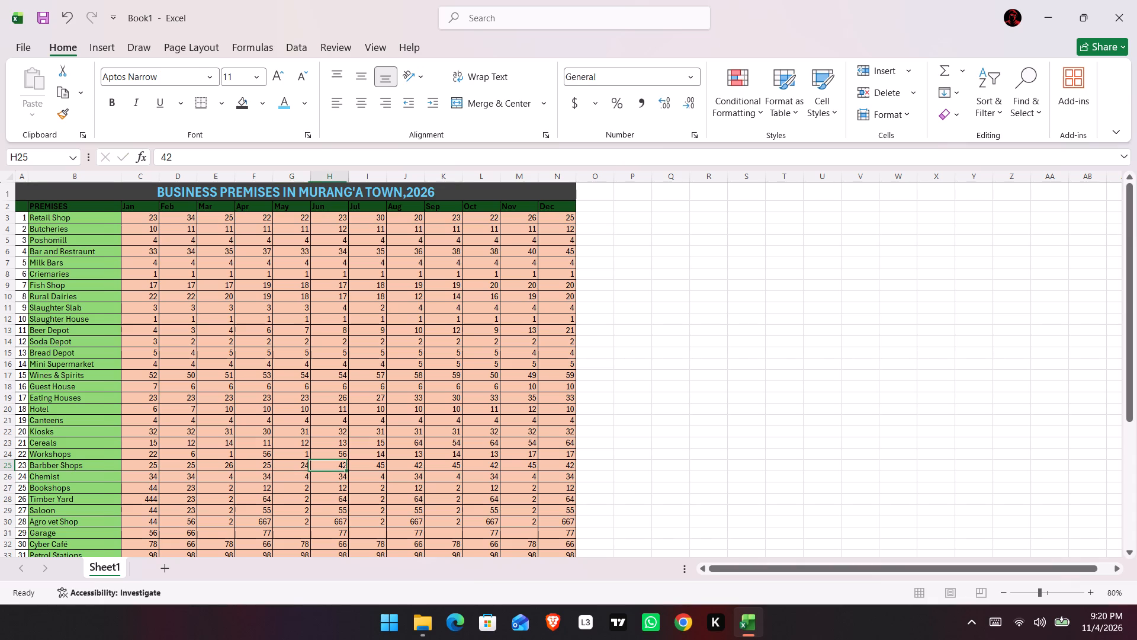
key("2")
key("4")
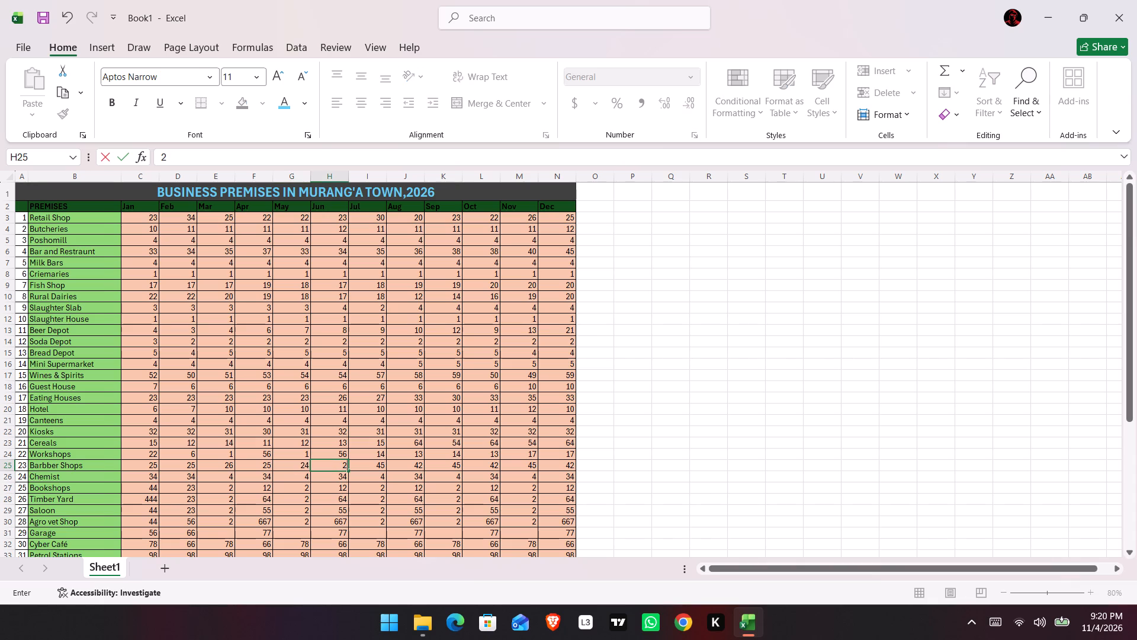
Set the Barbber Shops values to 23 for Jul, 23 for Aug and 24 for Sep.
key("Right")
type("23")
key("Right")
type("23")
key("Right")
type("24")
Set the Barbber Shops values to 25 for Oct, 24 for Nov and 24 for Dec.
key("Right")
type("25")
key("Right")
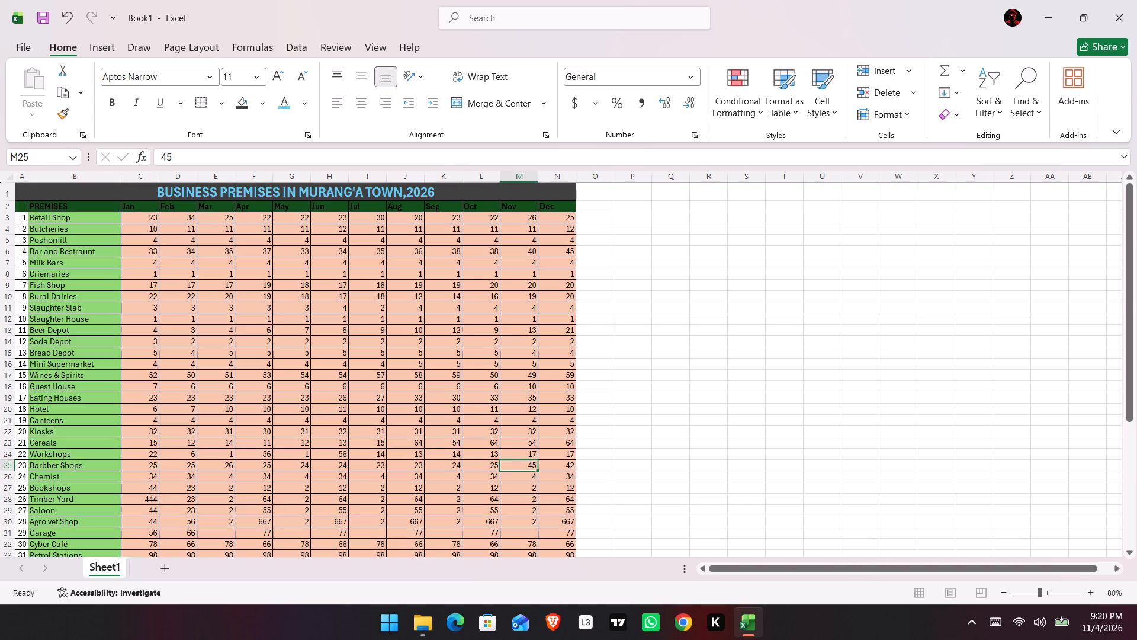
type("24")
key("Right")
key("3")
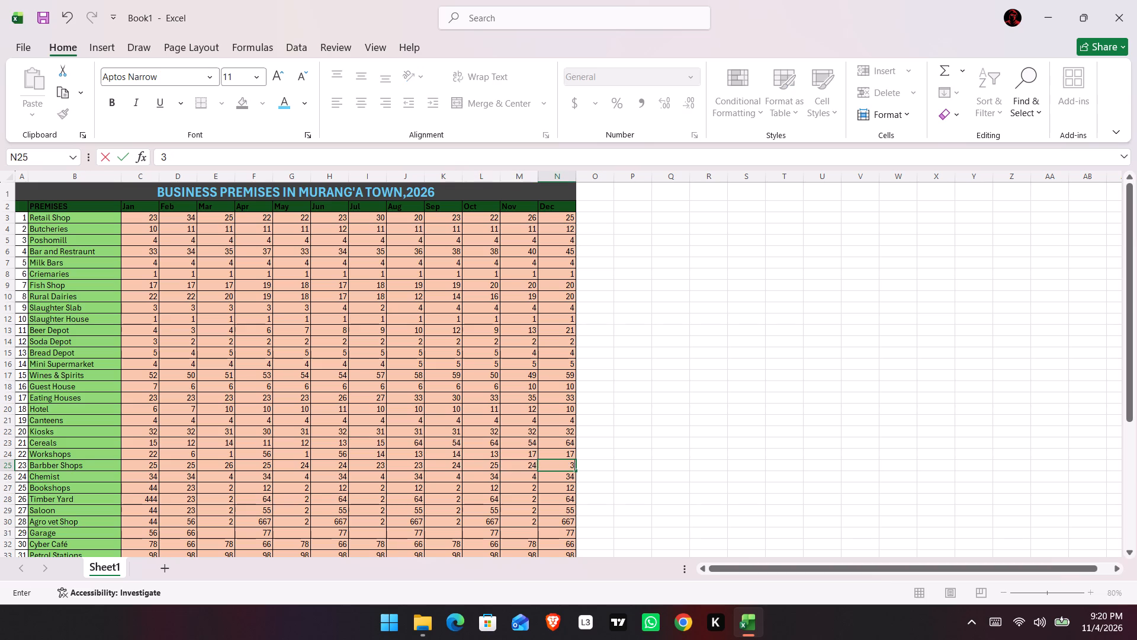
key("BackSpace")
key("3")
key("BackSpace")
type("24")
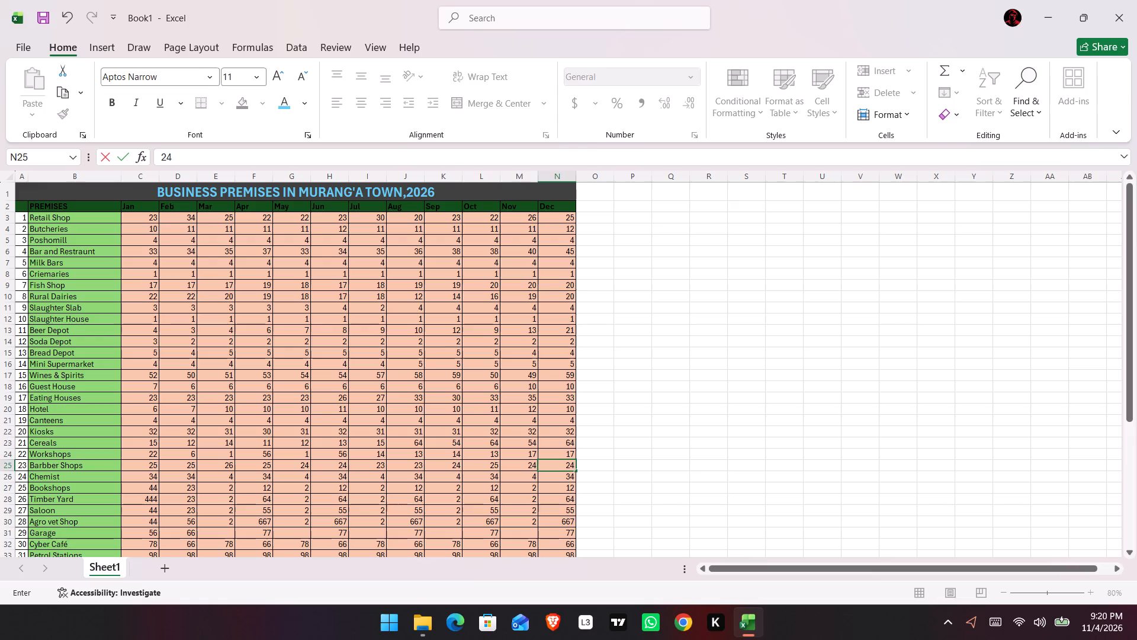
key("Down")
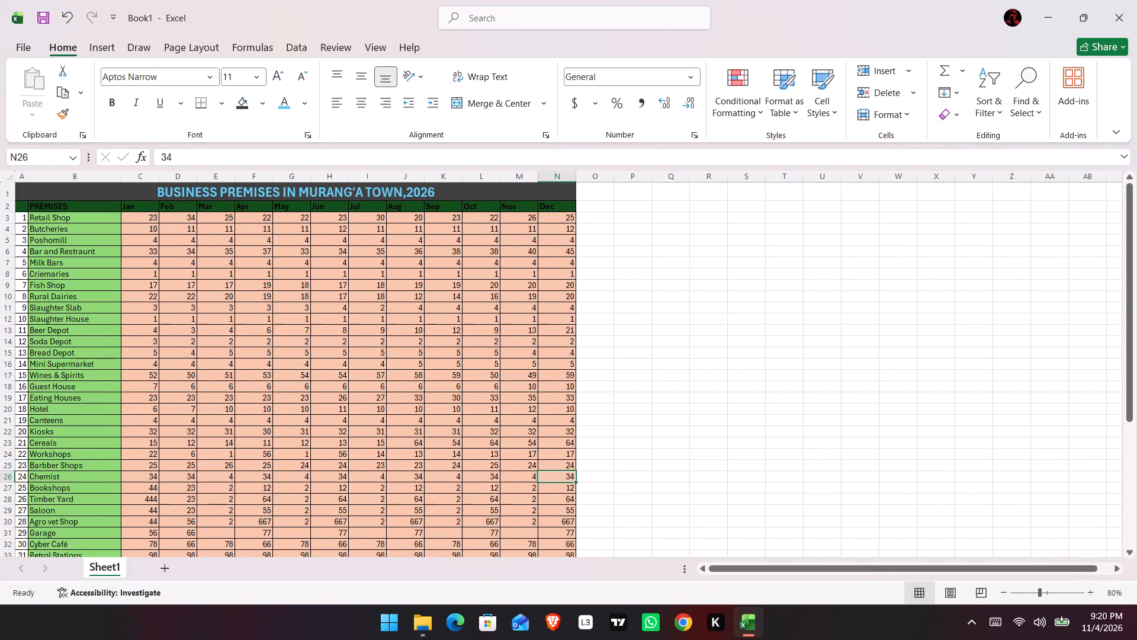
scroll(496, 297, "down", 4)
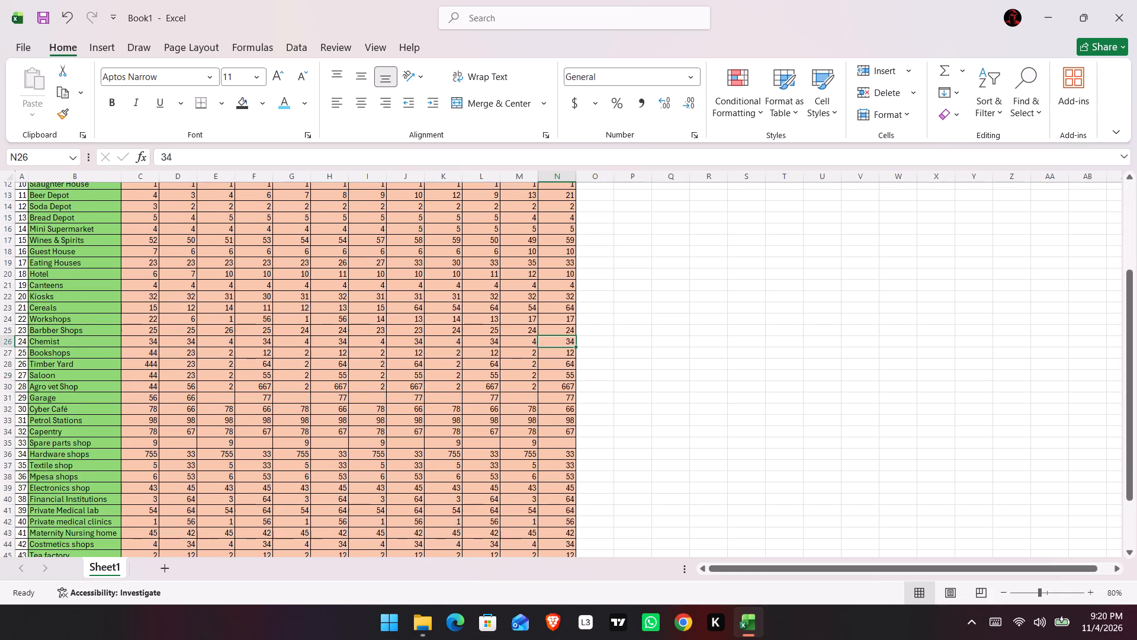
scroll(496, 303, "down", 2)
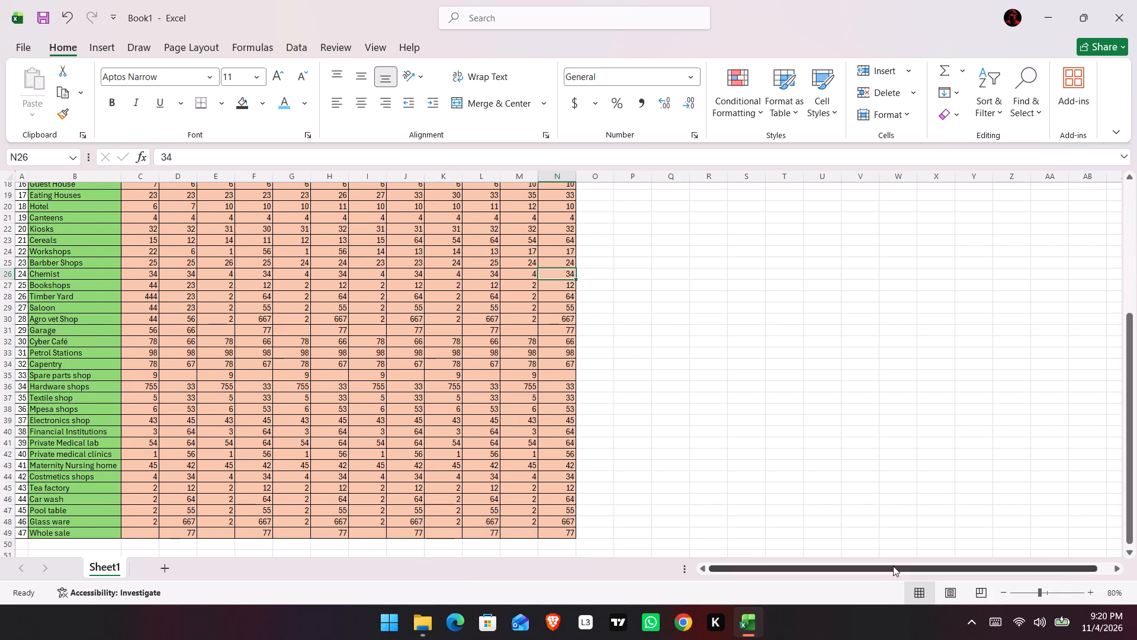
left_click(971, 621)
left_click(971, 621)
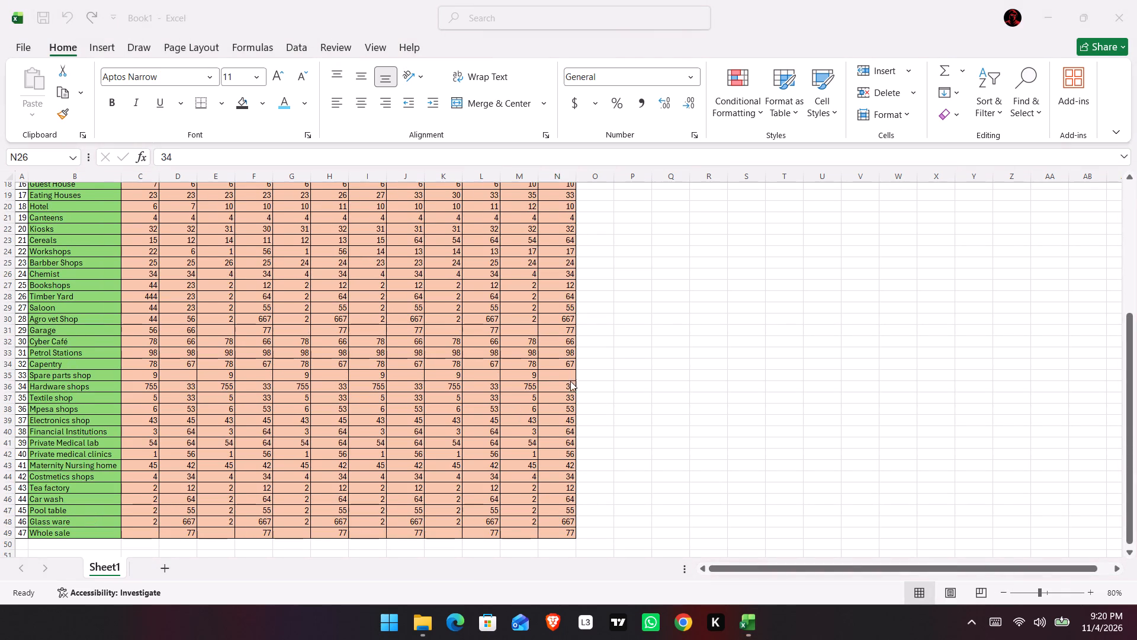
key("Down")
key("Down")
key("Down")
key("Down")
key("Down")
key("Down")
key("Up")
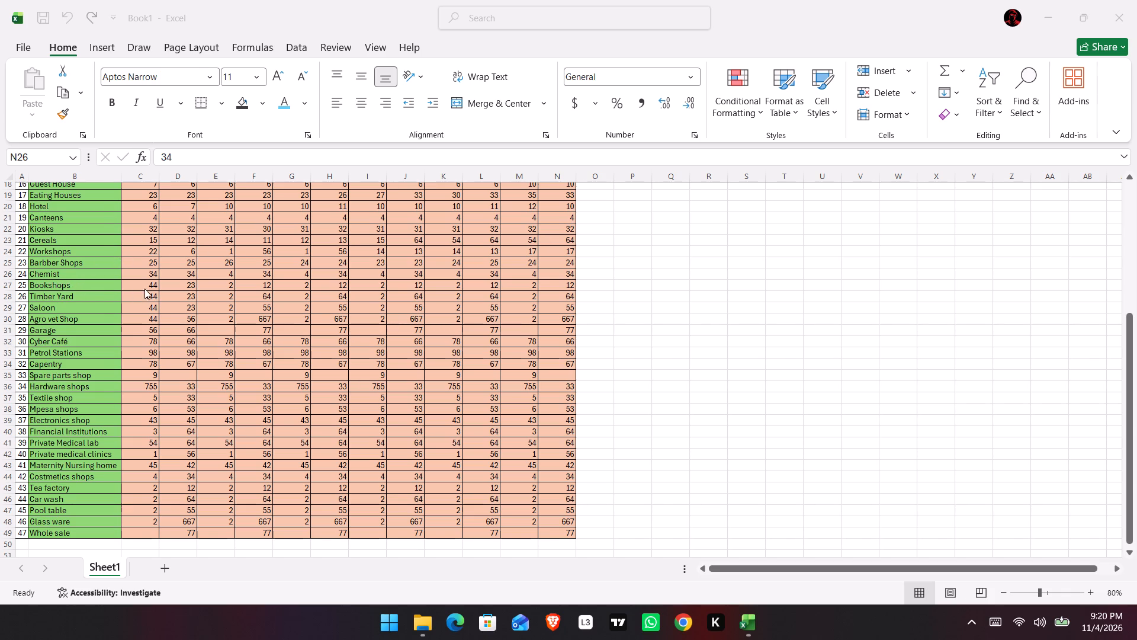
Set the Cereals values to 12 for Aug and 11 for Sep.
left_click(154, 238)
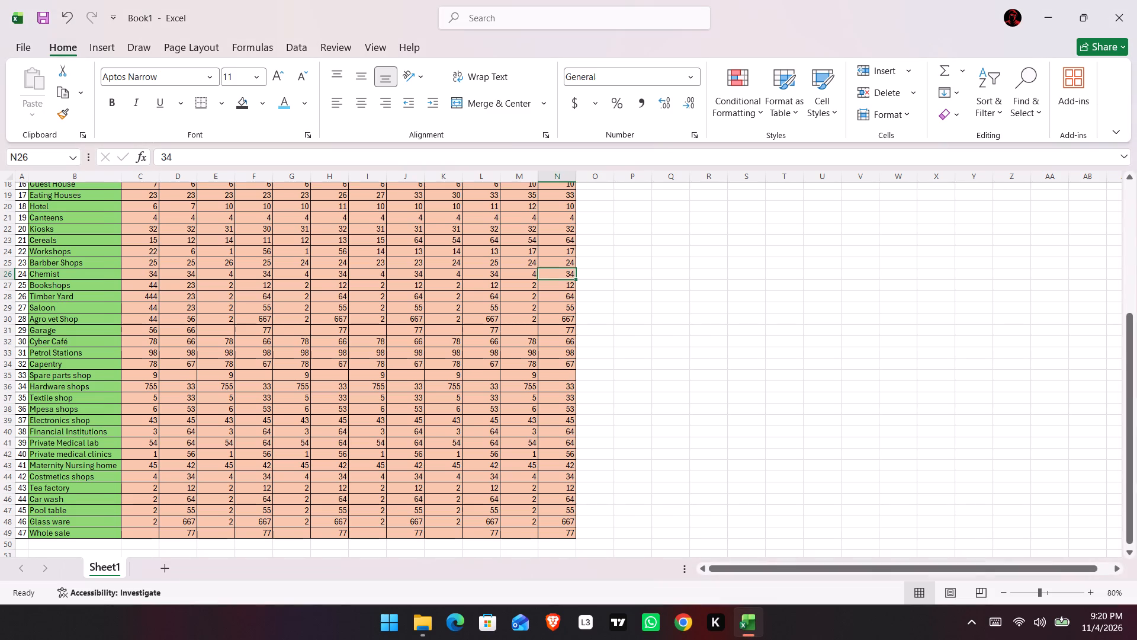
left_click(135, 244)
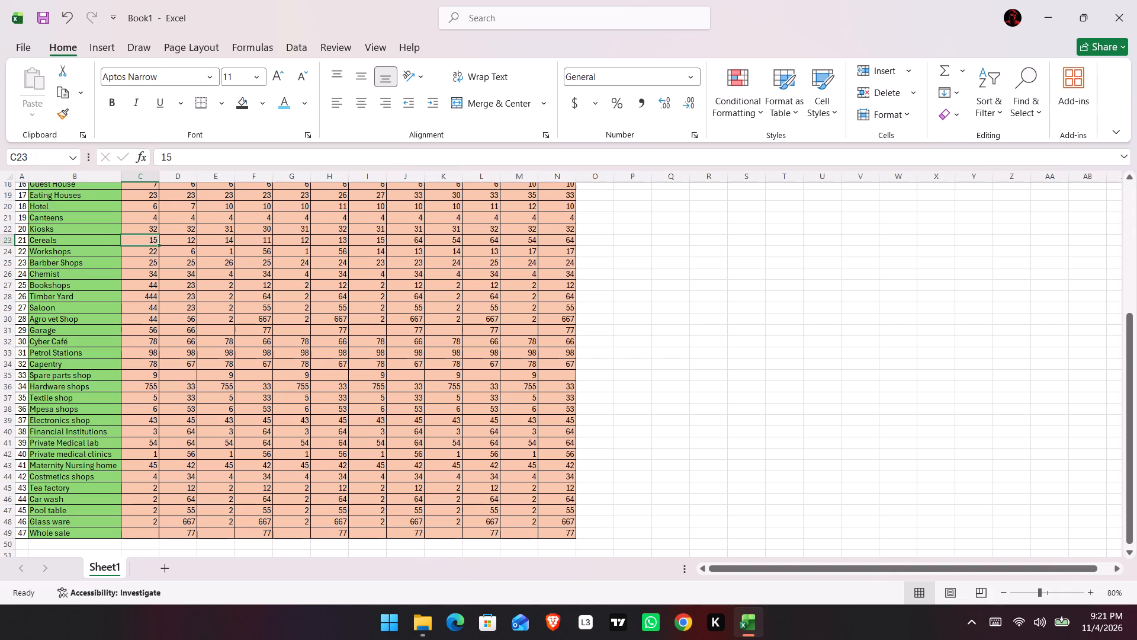
key("Right")
key("Right")
key("Right")
key("Right")
key("Right")
key("Right")
key("Right")
key("Right")
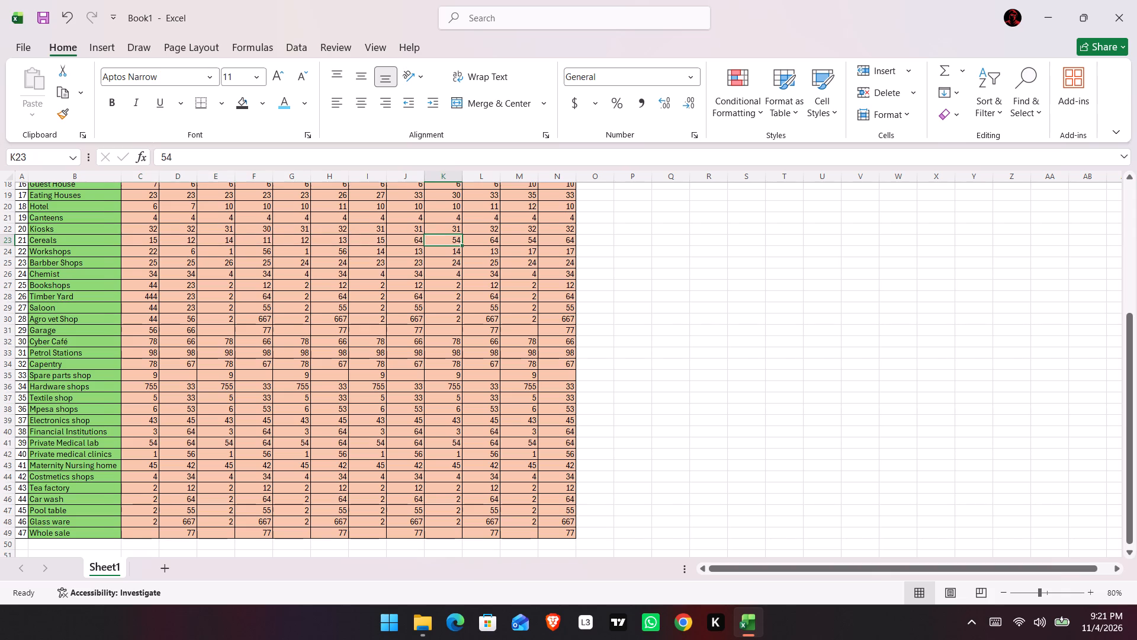
key("Left")
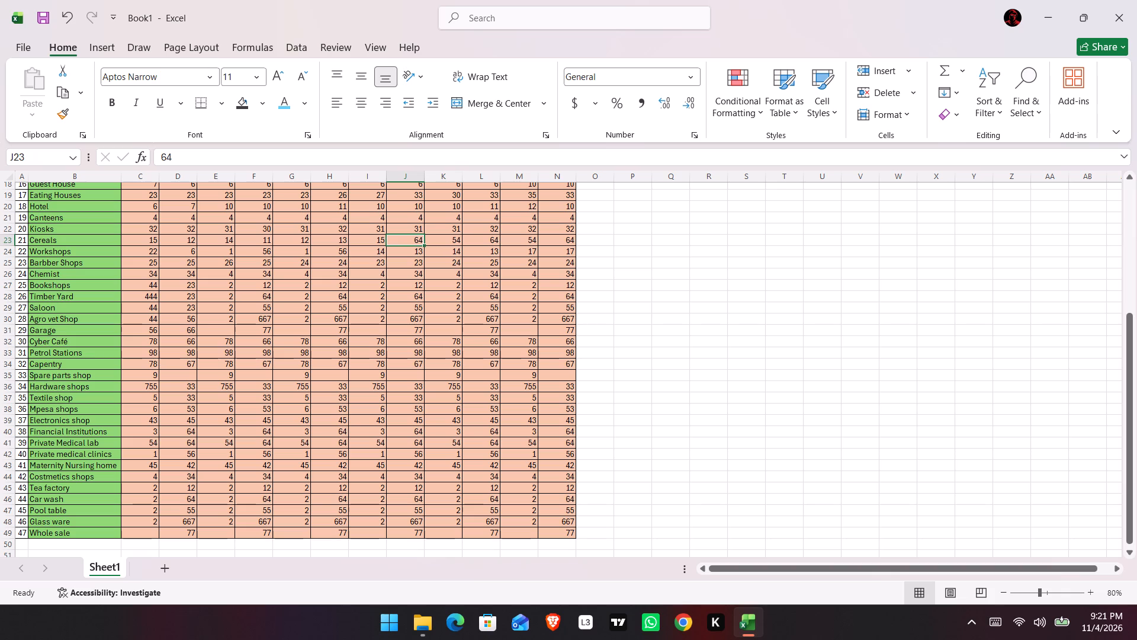
key("2")
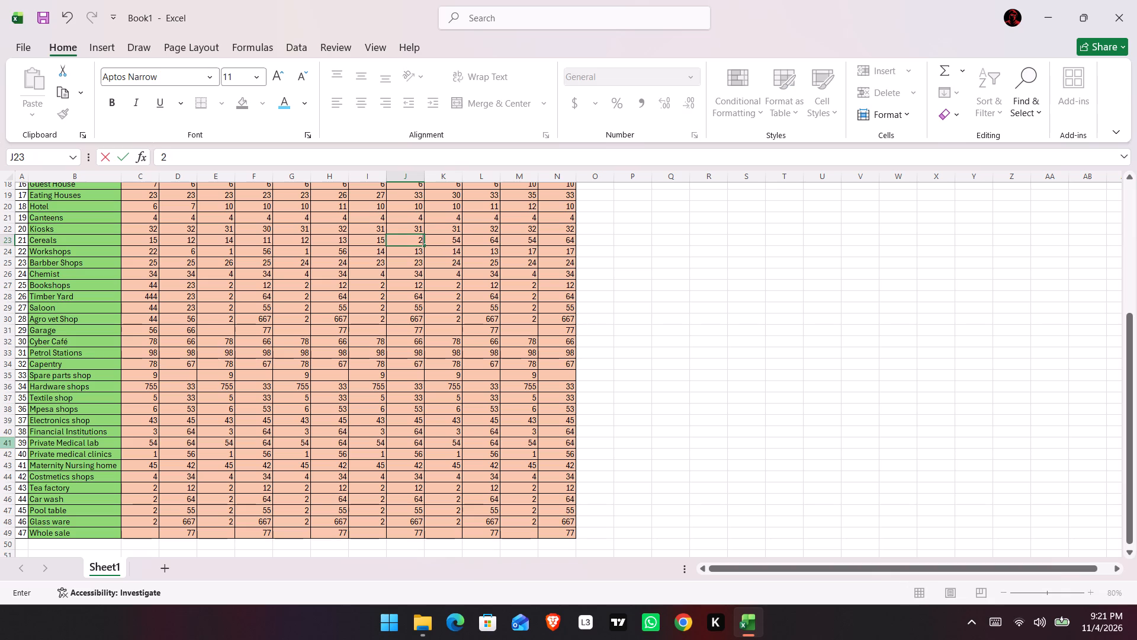
key("BackSpace")
type("12")
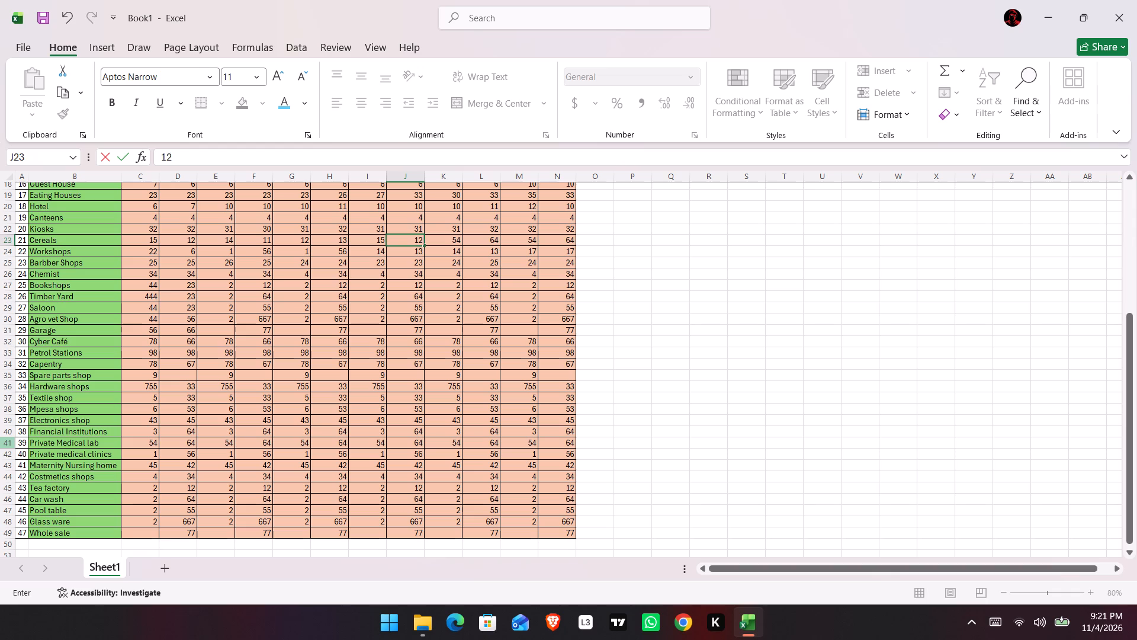
key("Right")
key("1")
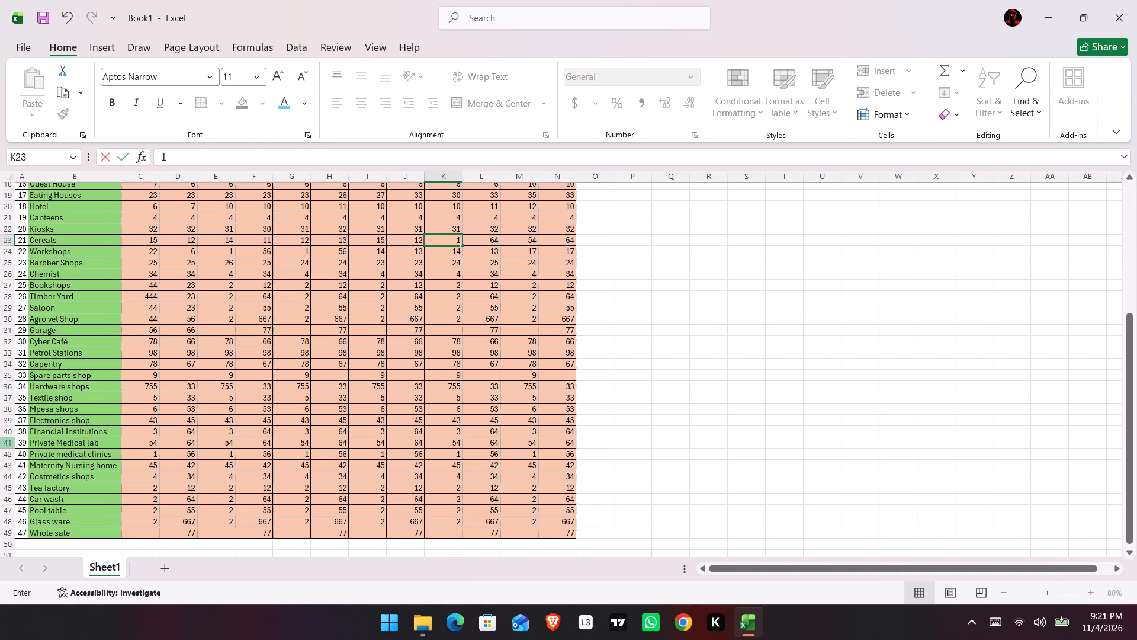
key("Right")
key("Left")
key("1")
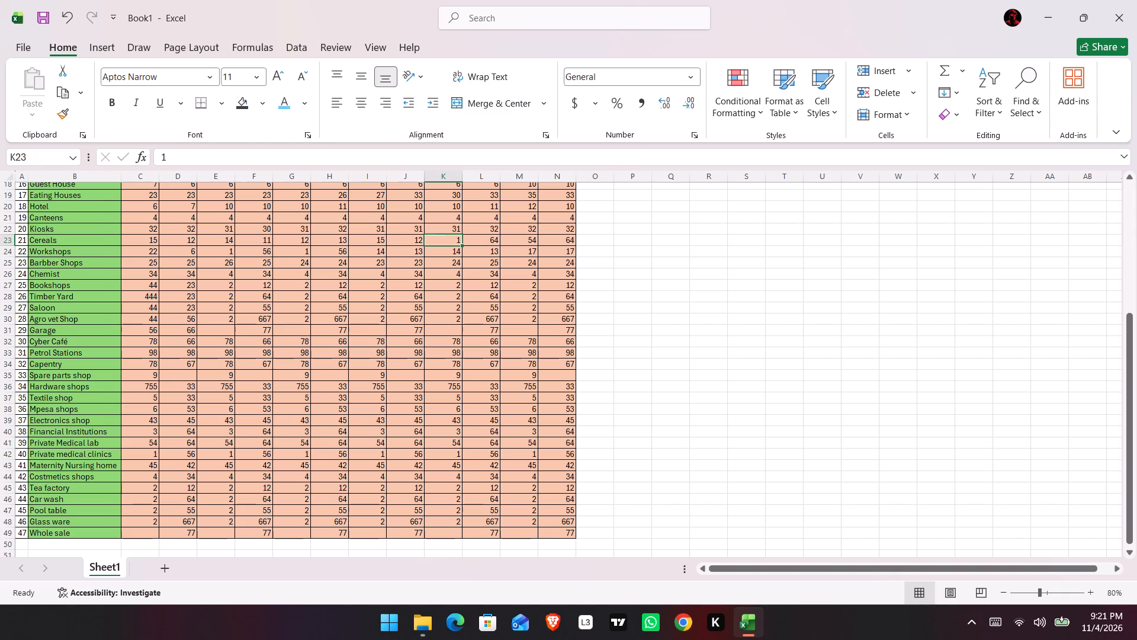
key("1")
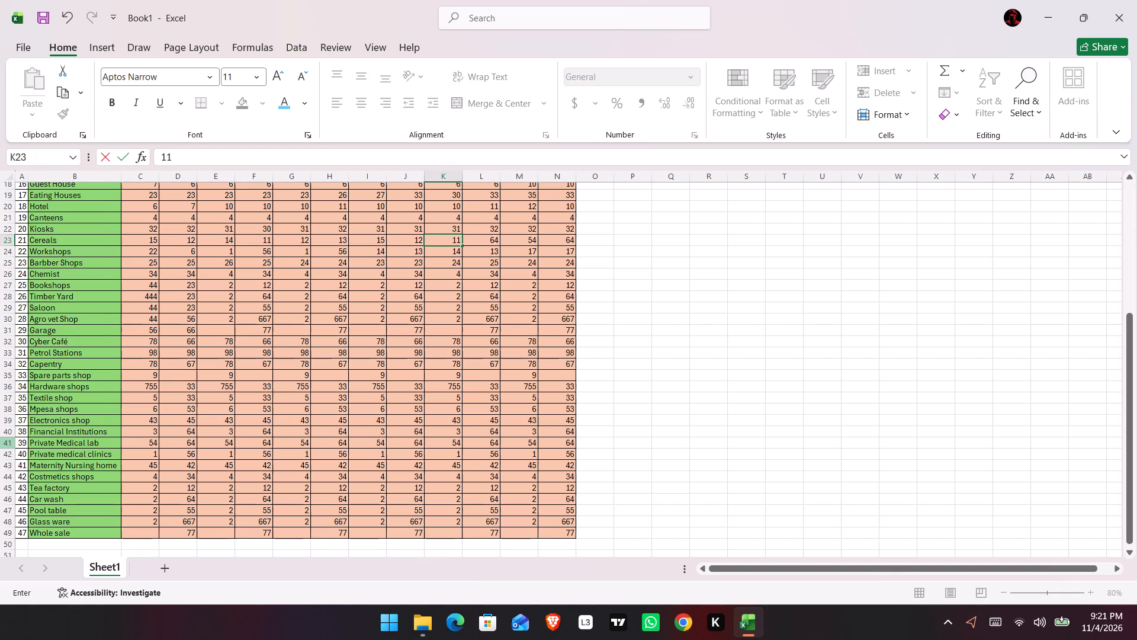
key("Right")
Set the Cereals values to 12 for Oct, 13 for Nov and 12 for Dec.
type("12")
key("Right")
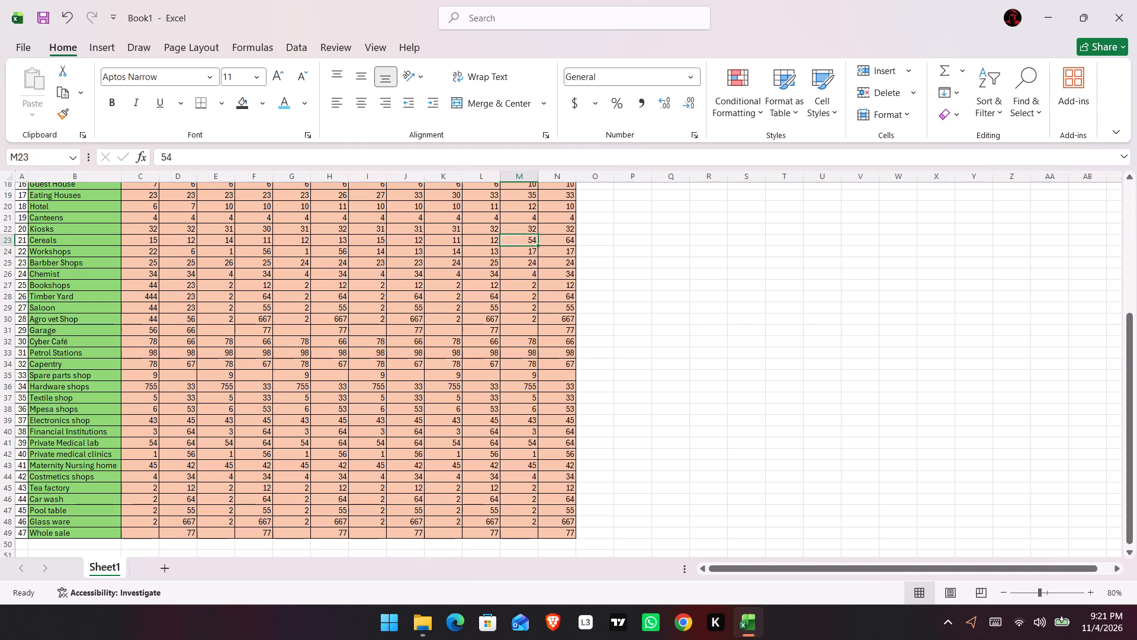
key("1")
key("3")
key("1")
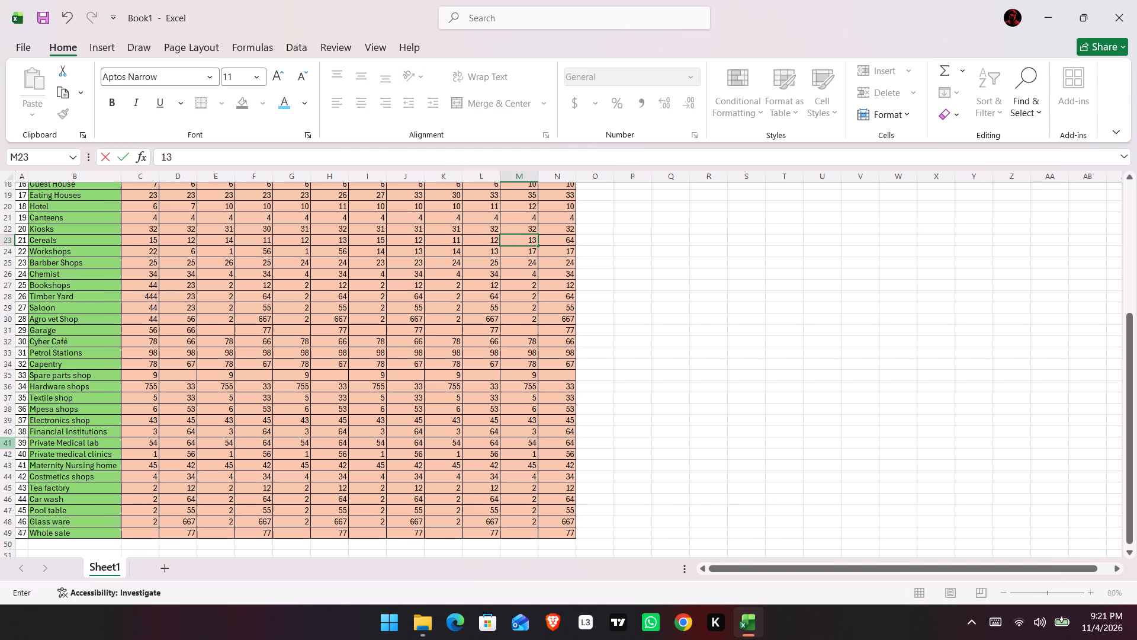
key("3")
key("BackSpace")
key("BackSpace")
key("Right")
key("1")
key("2")
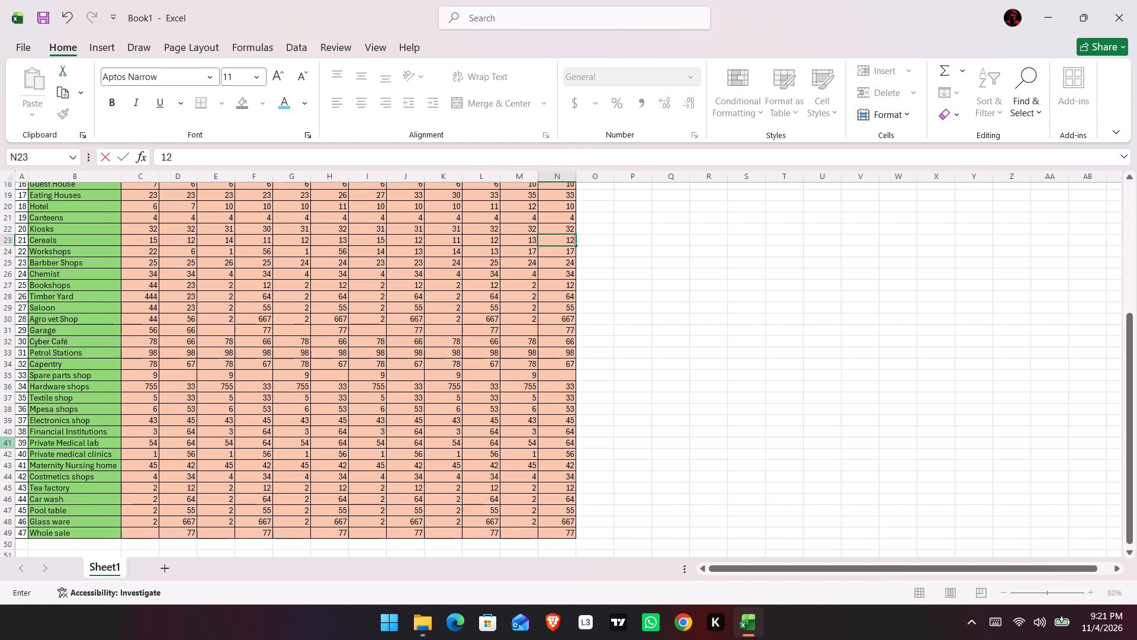
key("Down")
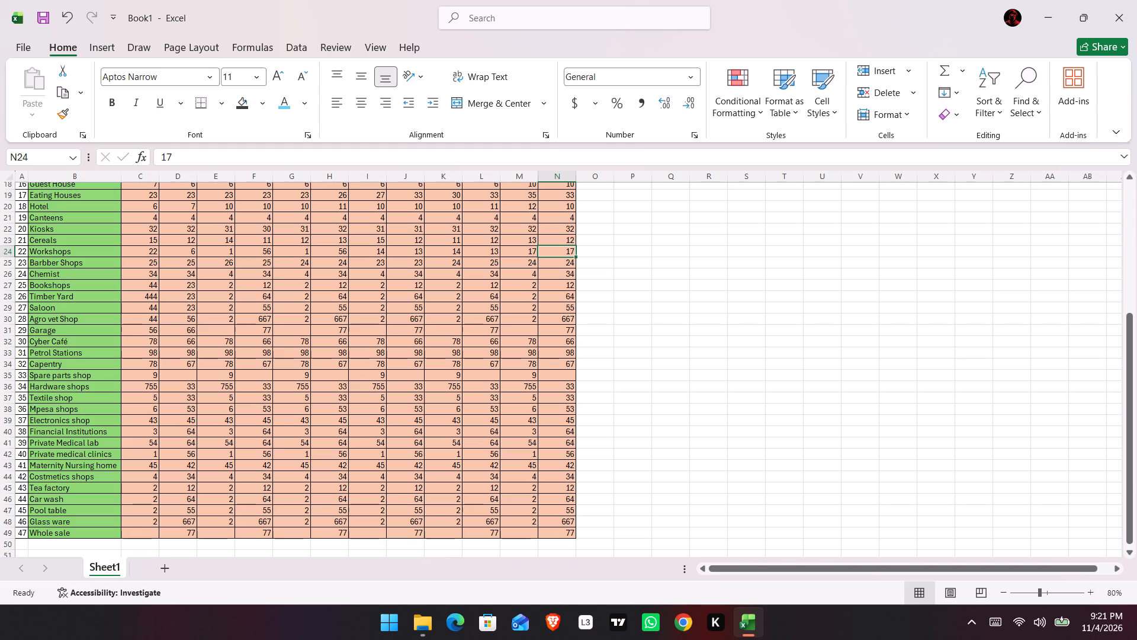
Set the Workshops values to 7 for each of Jan, Feb and Mar.
key("Left")
key("Left")
key("Left")
key("Left")
key("Left")
key("Left")
key("Left")
key("Left")
key("Left")
key("Left")
key("Left")
key("Left")
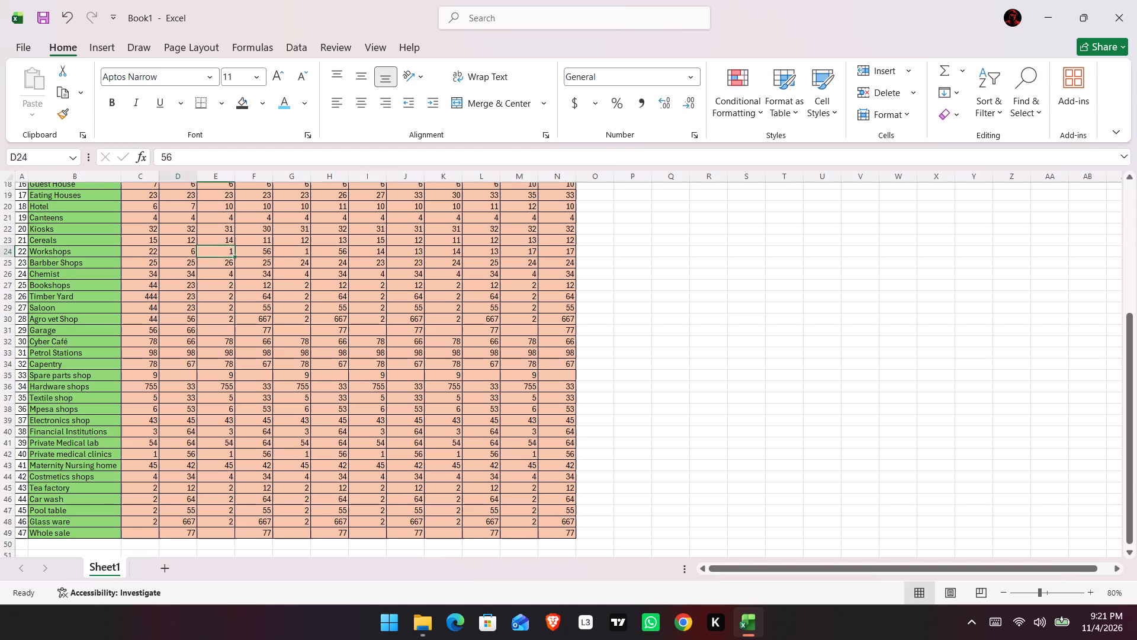
key("Right")
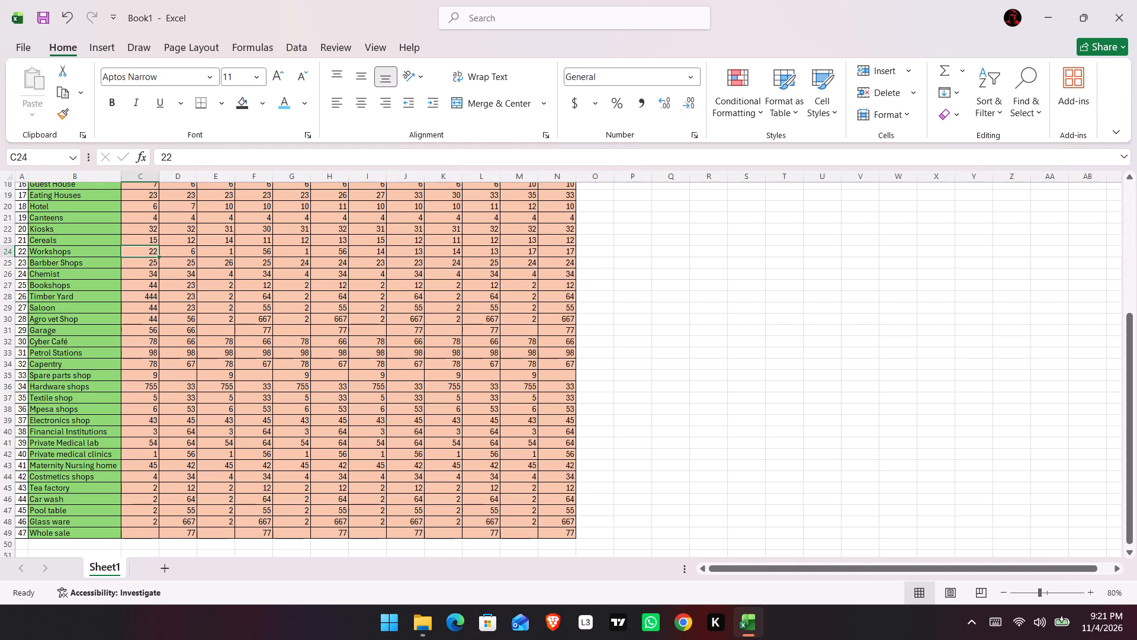
key("7")
key("Right")
key("7")
key("Right")
key("7")
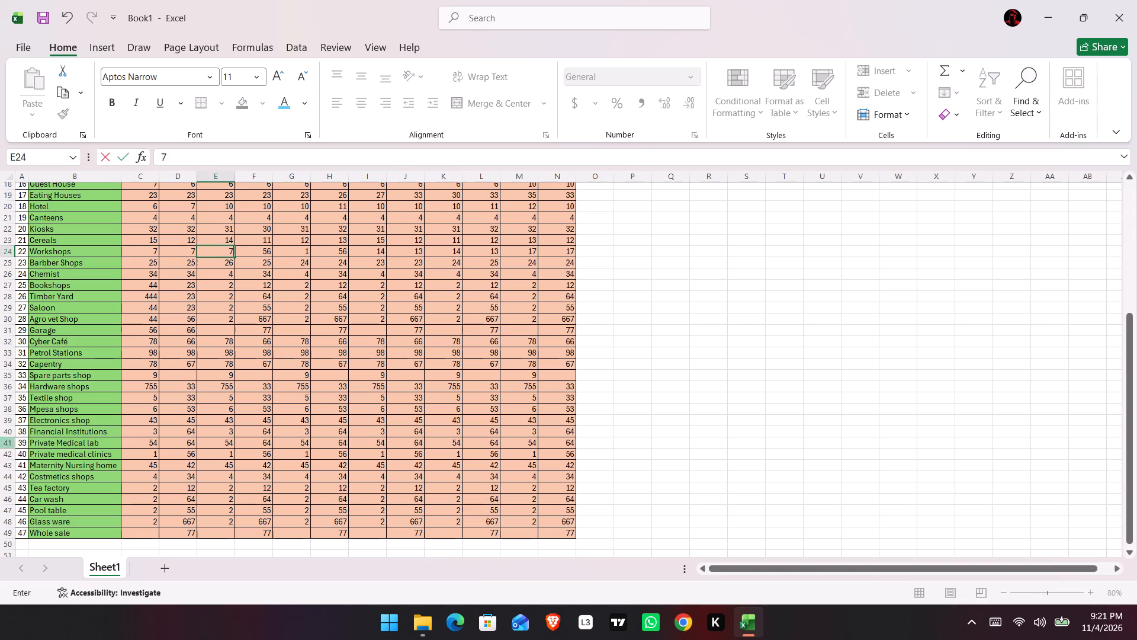
key("Right")
Set the Workshops values to 7 for every month from Apr through Sep.
key("7")
key("Right")
key("7")
key("Right")
key("7")
key("Right")
key("7")
key("Right")
key("7")
key("Right")
key("7")
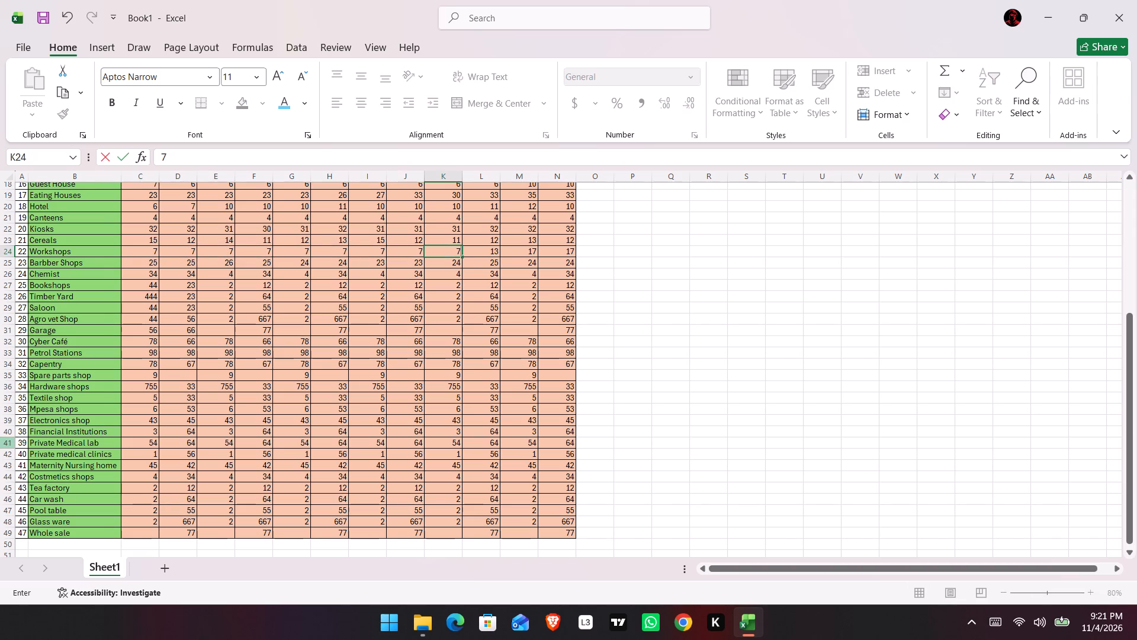
key("Right")
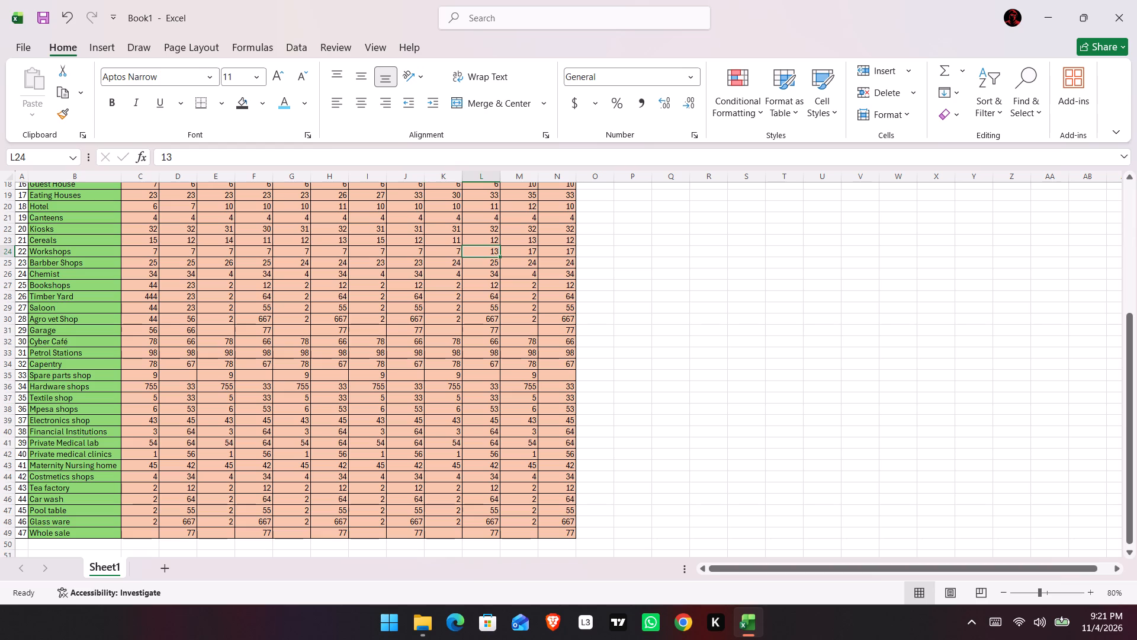
Set the Workshops values to 9 for Oct, 8 for Nov and 6 for Dec.
key("BackSpace")
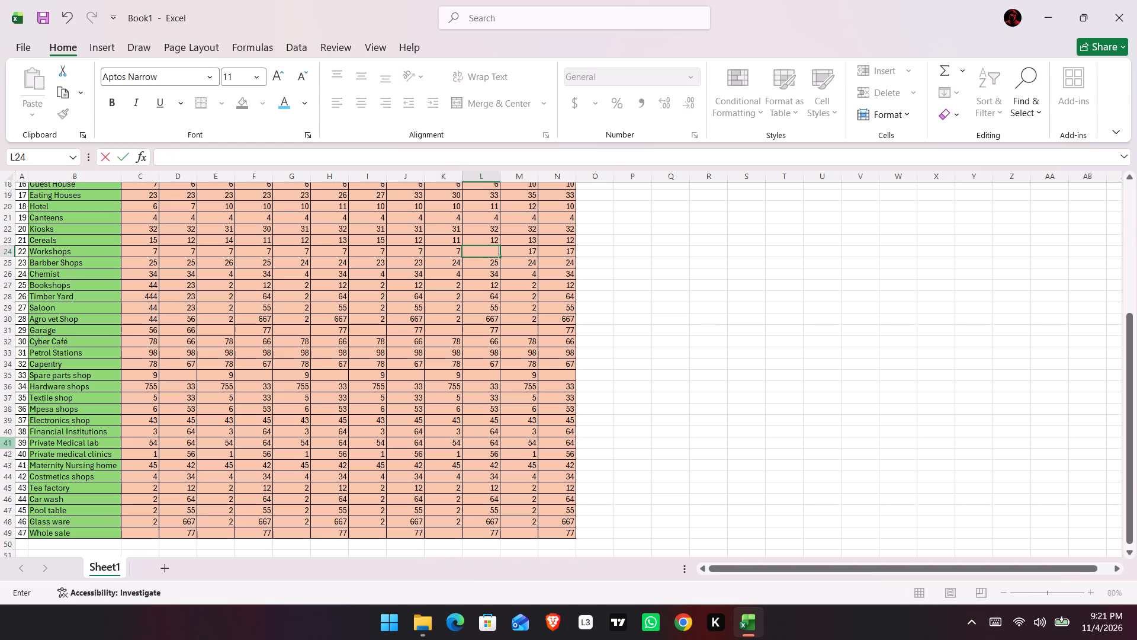
key("9")
key("Right")
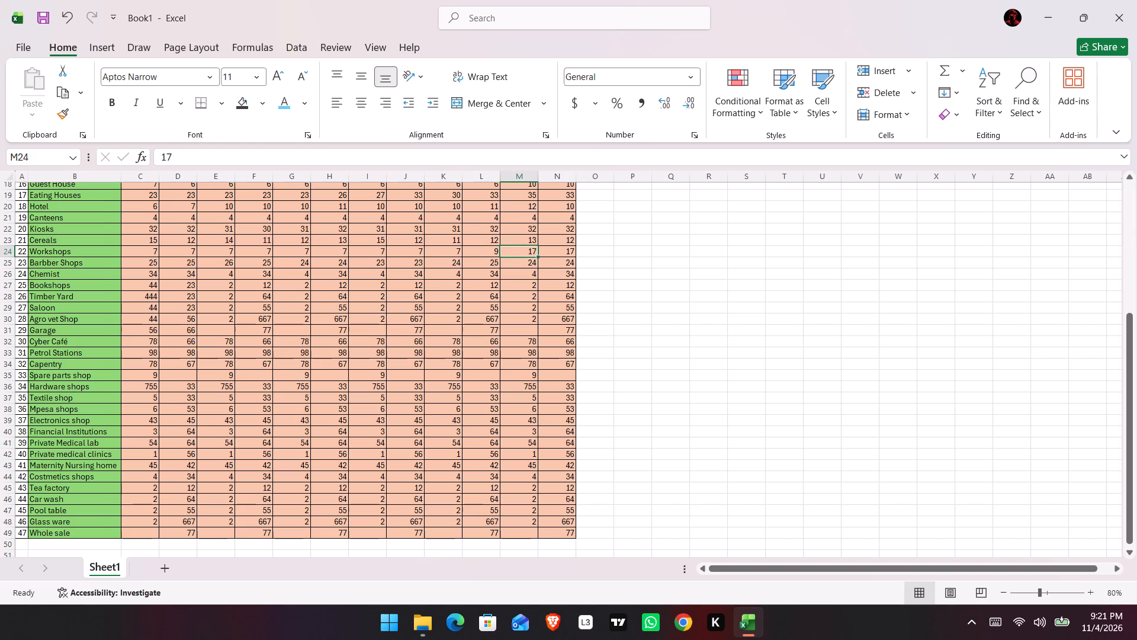
key("8")
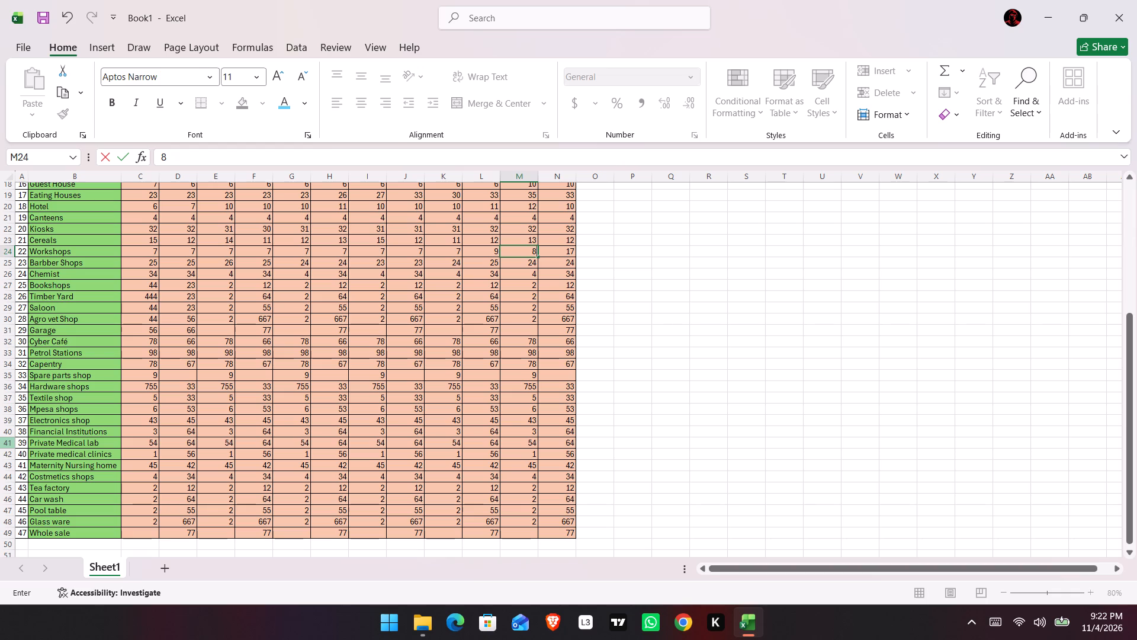
key("Right")
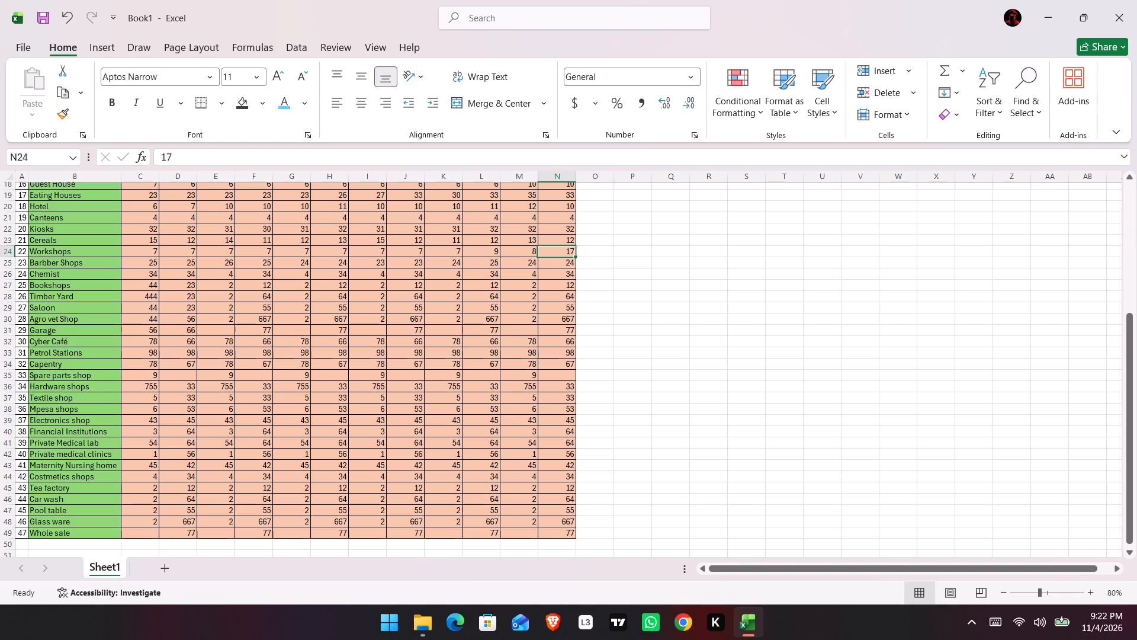
key("6")
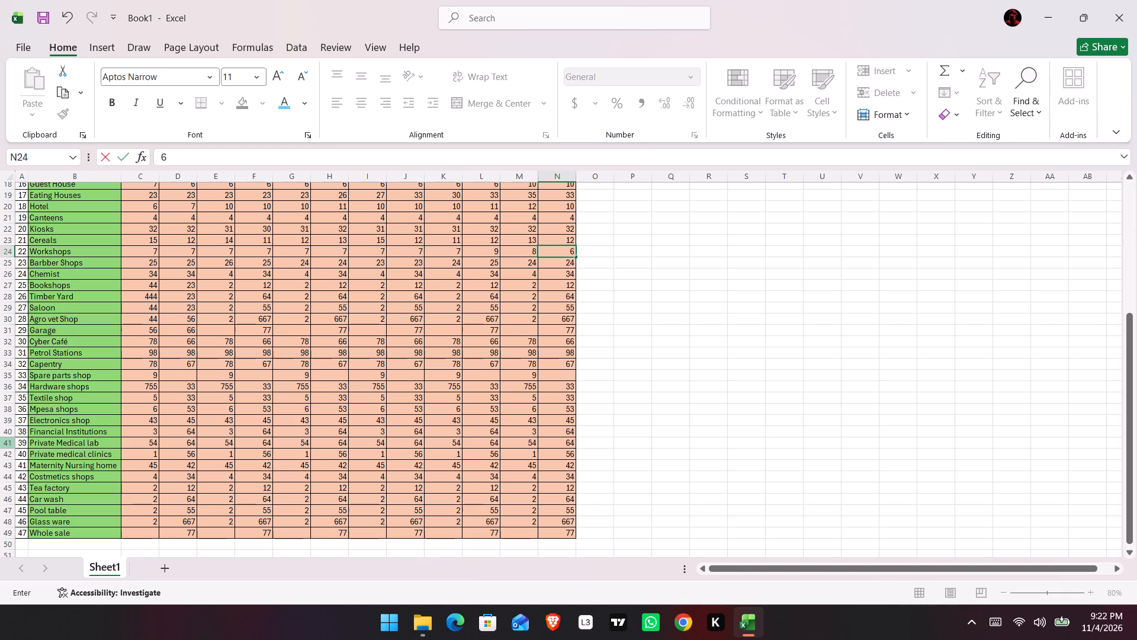
key("Down")
Move past the Barbber Shops row and select the Jan value of the Chemist row.
key("Left")
key("Left")
key("Left")
key("Left")
key("Left")
key("Left")
key("Left")
key("Left")
key("Left")
key("Left")
key("Left")
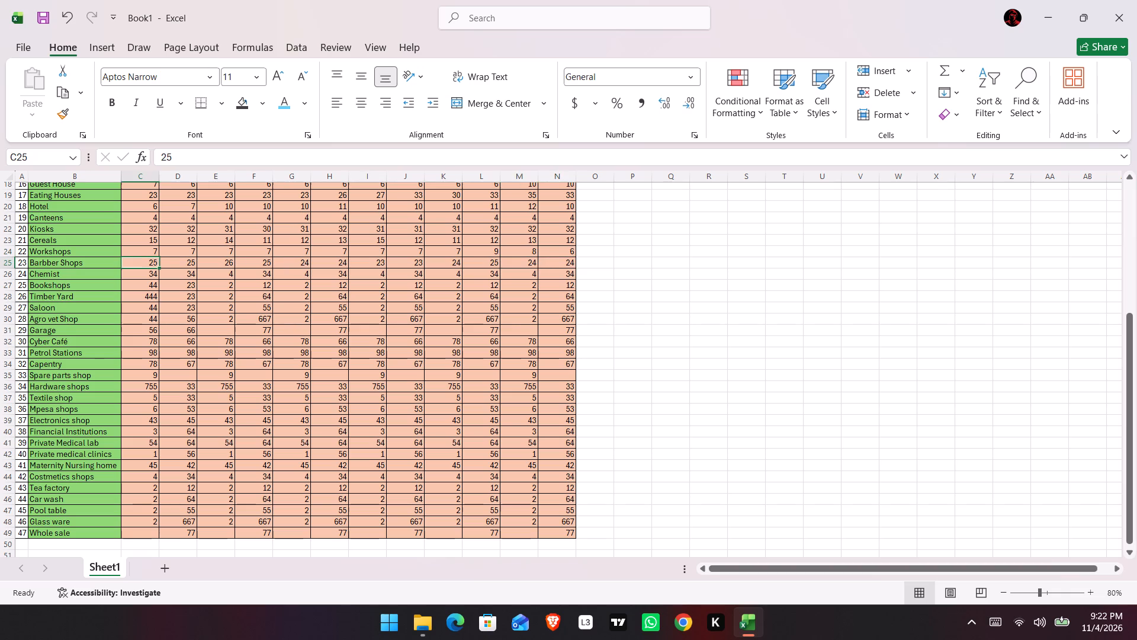
key("Left")
key("Right")
key("Right")
key("Right")
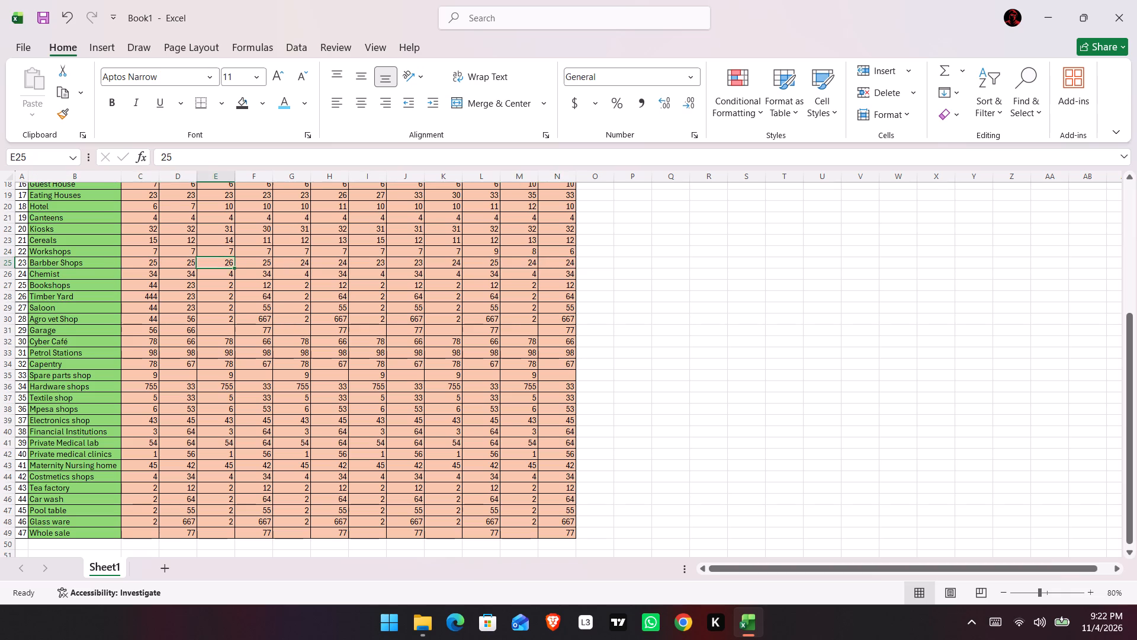
key("Right")
key("Right")
key("Down")
key("Left")
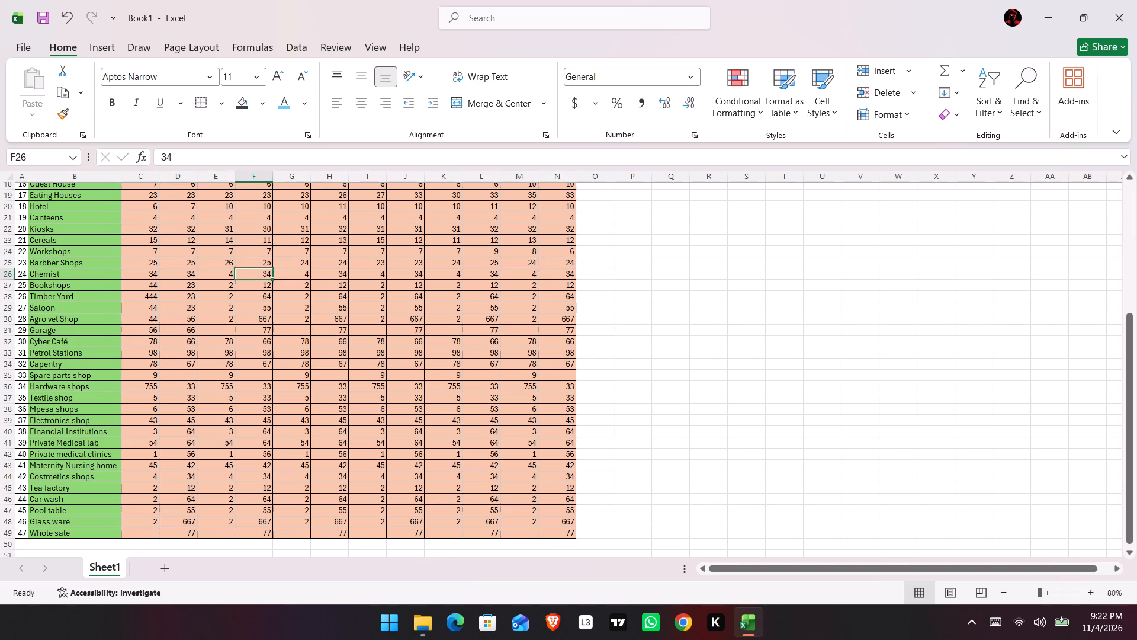
key("Left")
key("Left")
key("Left")
key("Left")
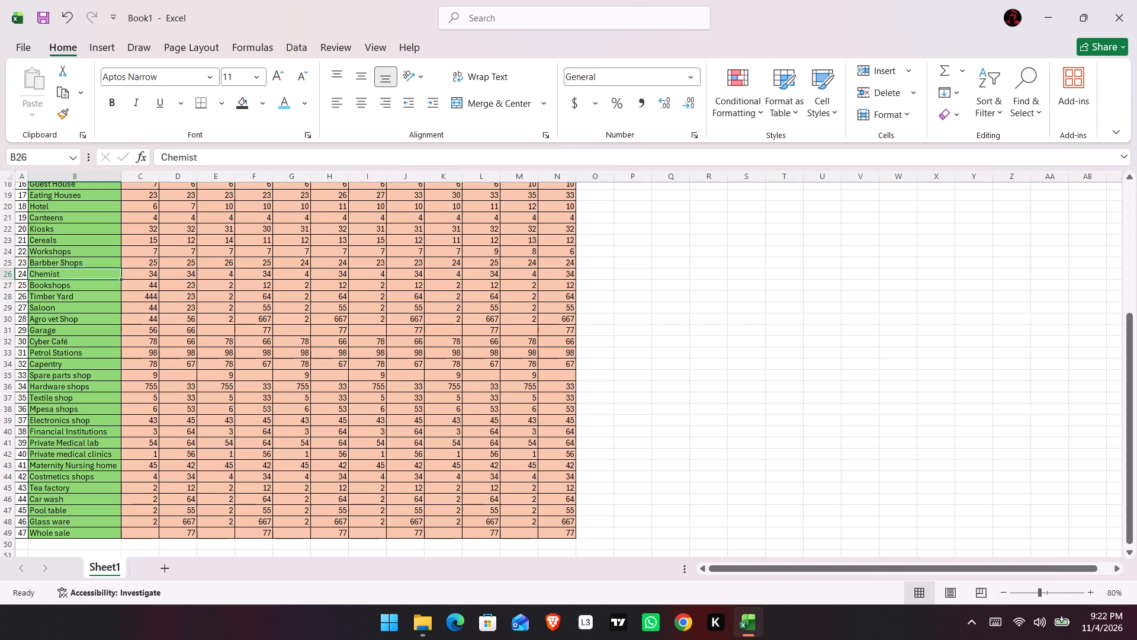
key("Right")
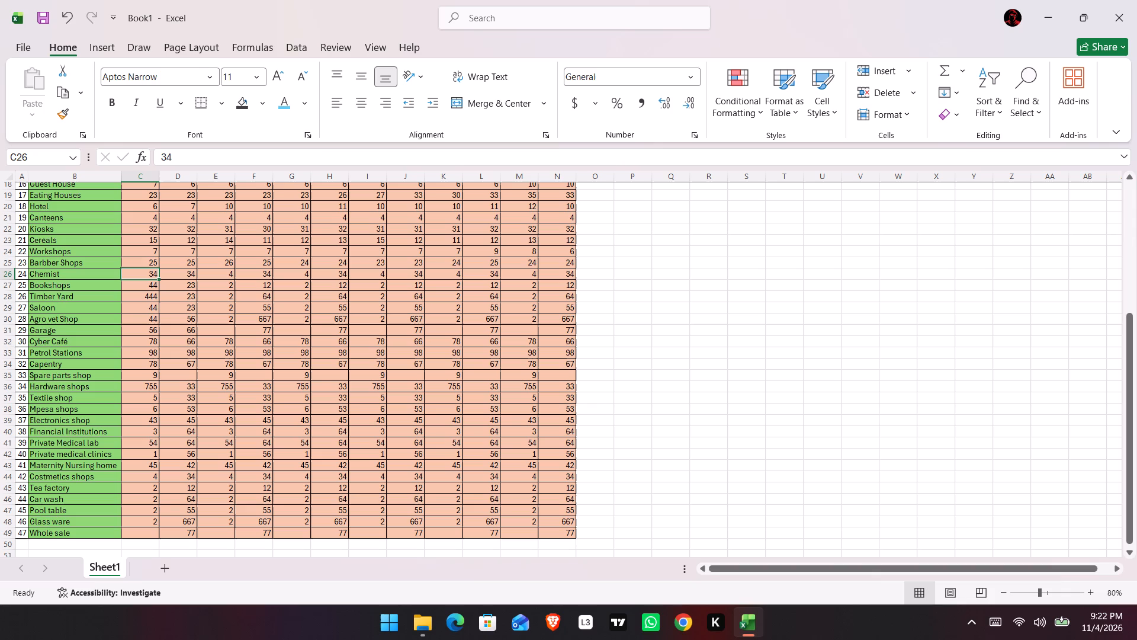
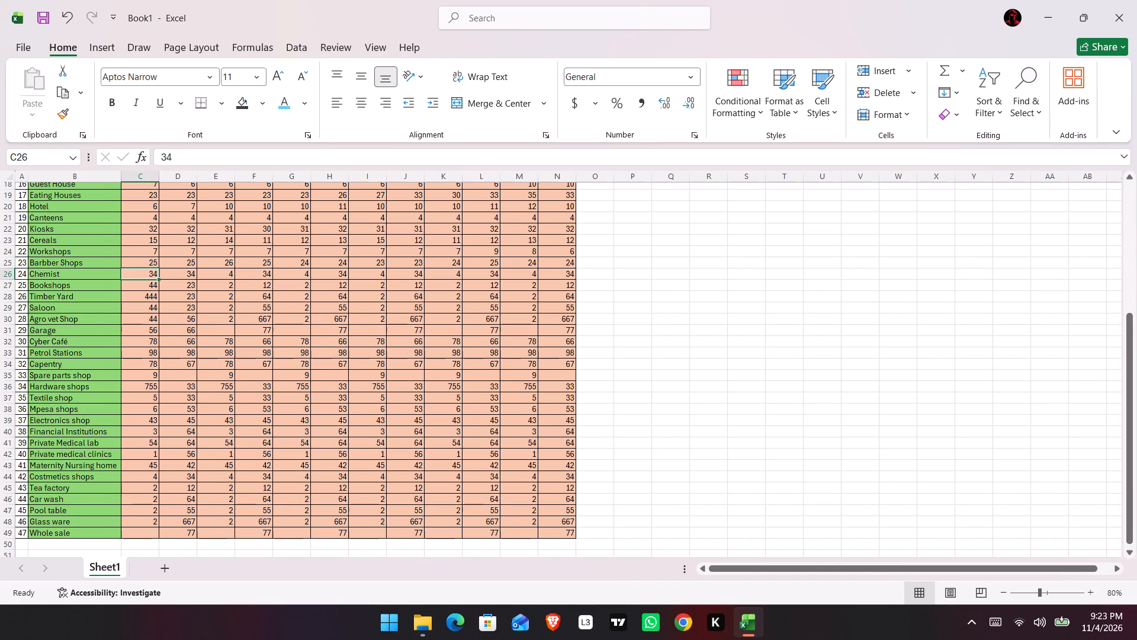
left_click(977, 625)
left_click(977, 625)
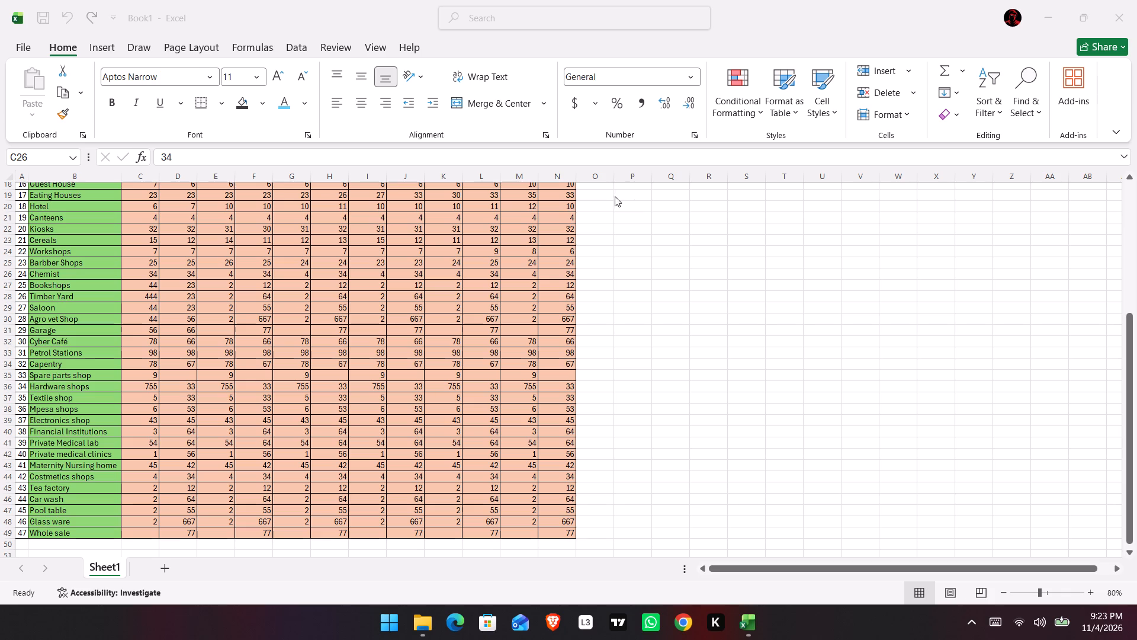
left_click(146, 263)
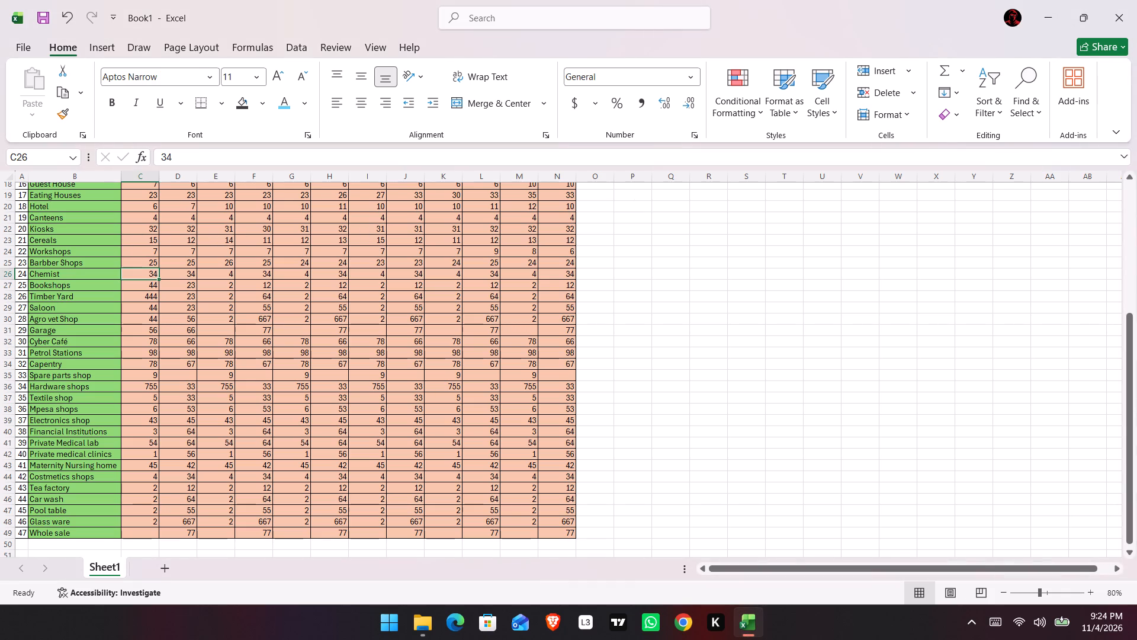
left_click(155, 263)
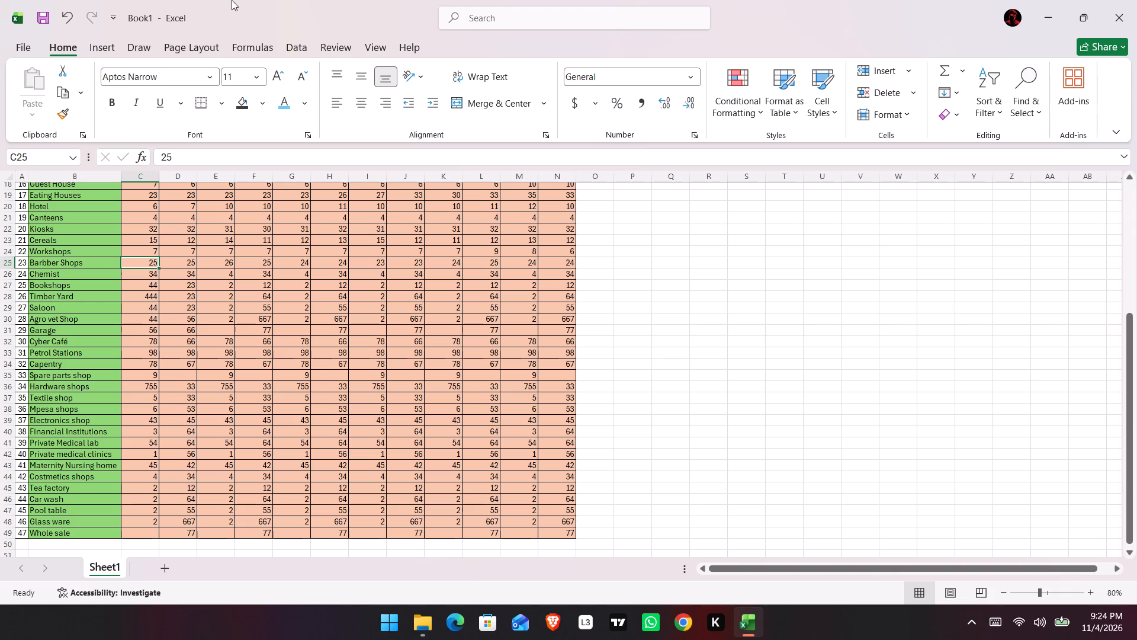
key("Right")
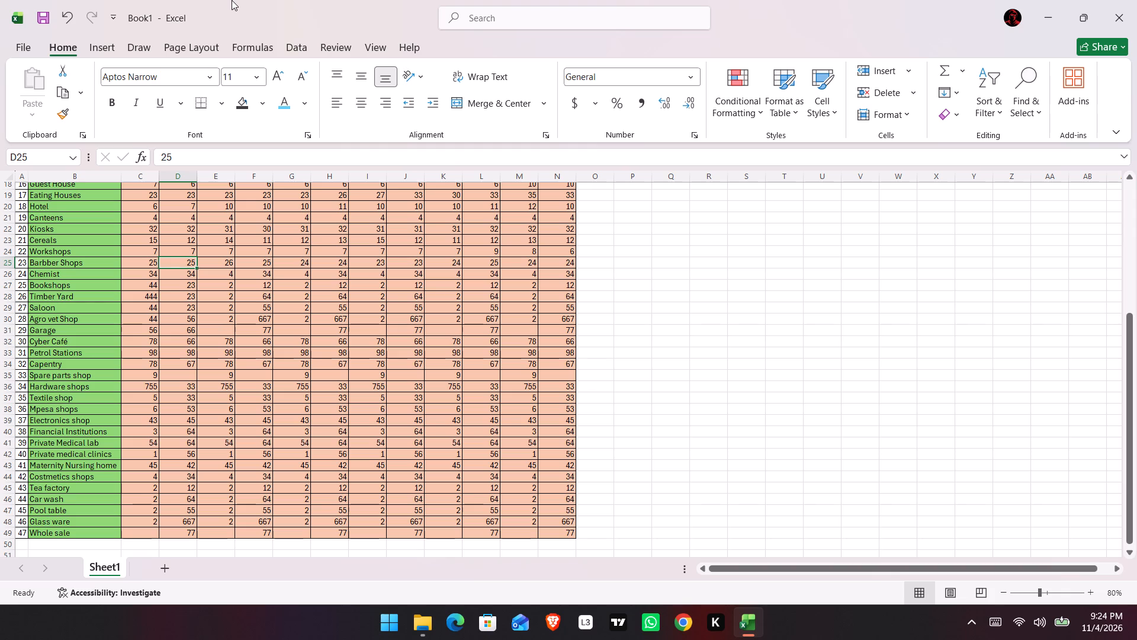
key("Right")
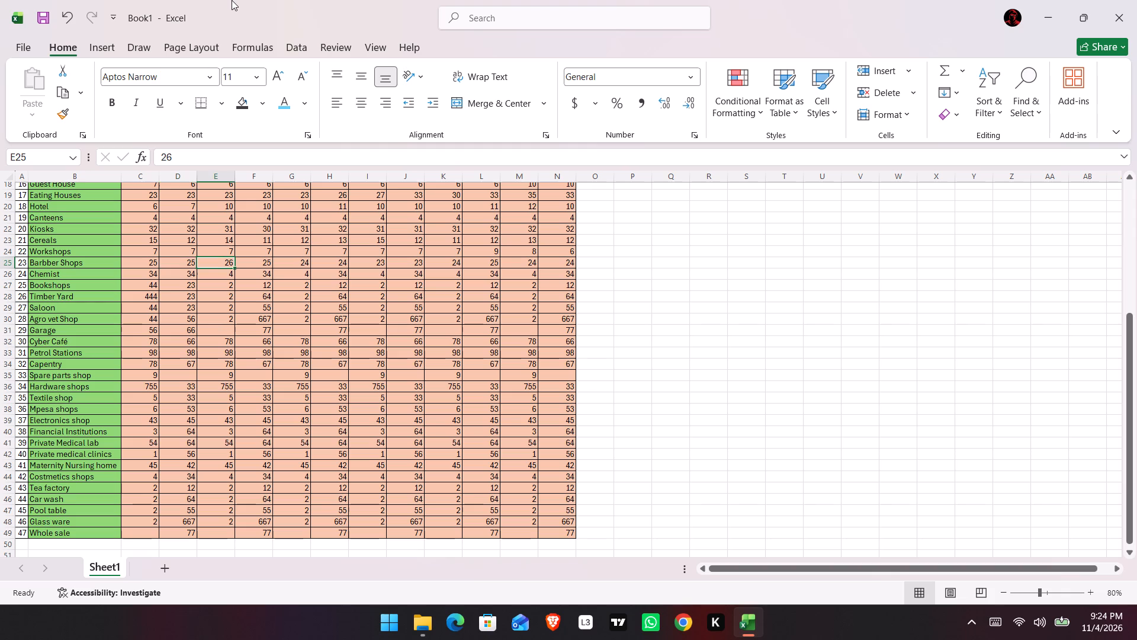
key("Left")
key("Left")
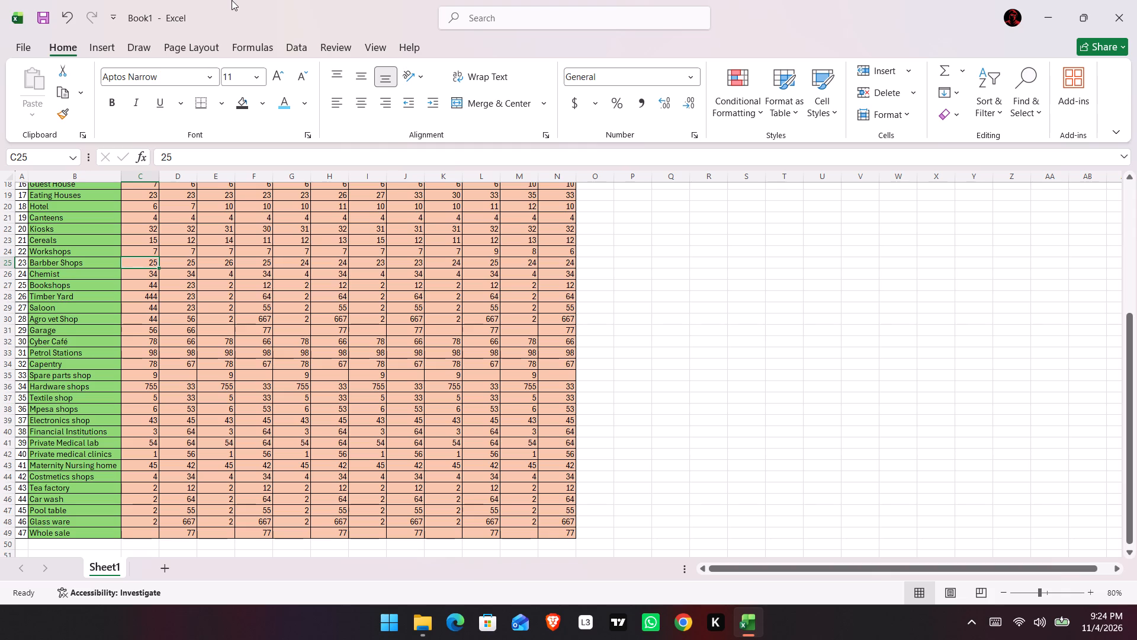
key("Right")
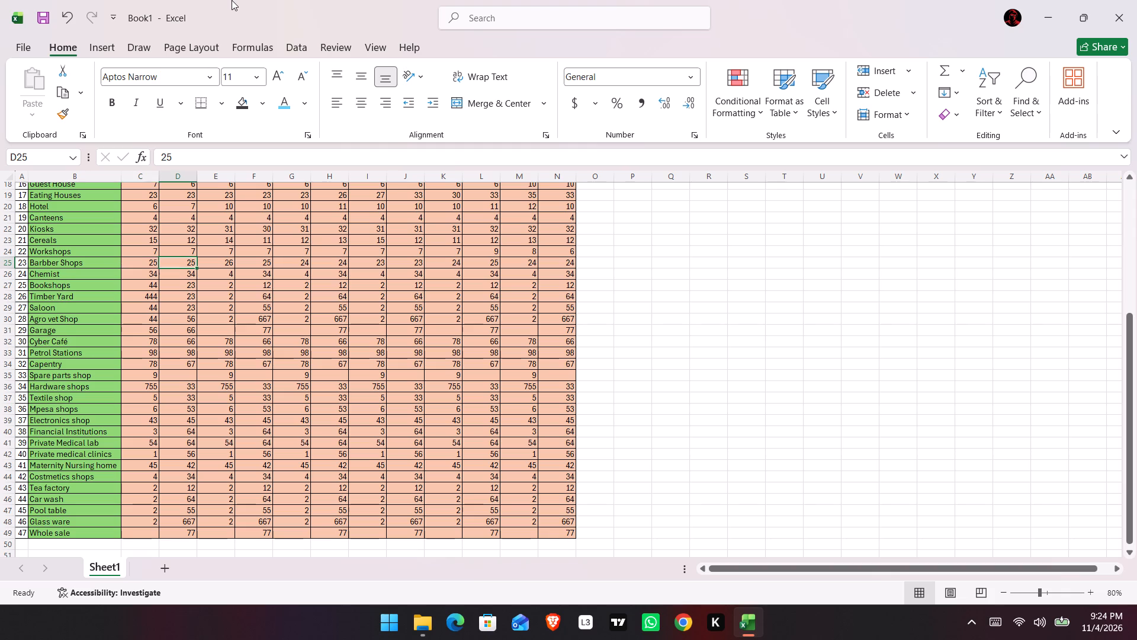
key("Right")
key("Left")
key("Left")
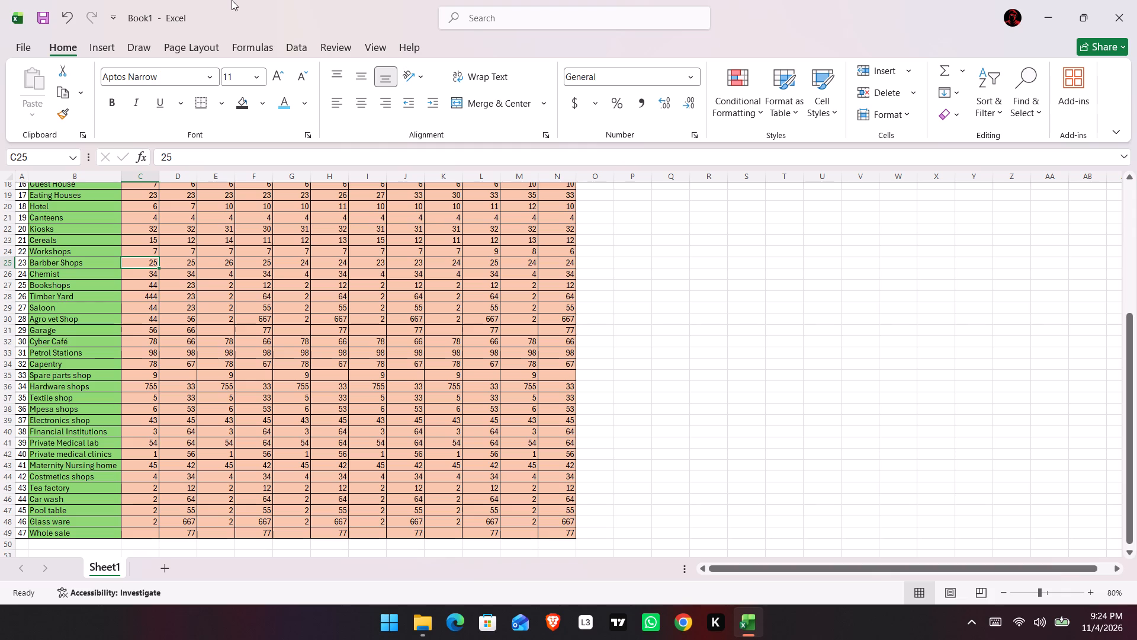
Set the Chemist values to 6 for Jan and Feb, and to 7 for every month from Mar through Jun.
key("Down")
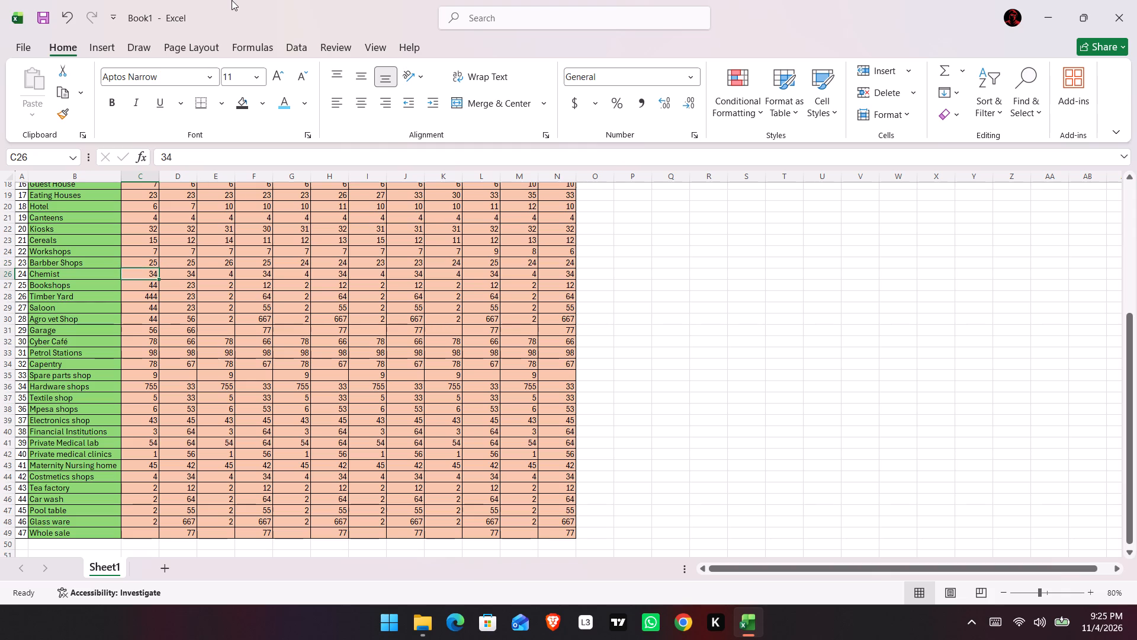
key("6")
key("Right")
key("6")
key("Right")
key("7")
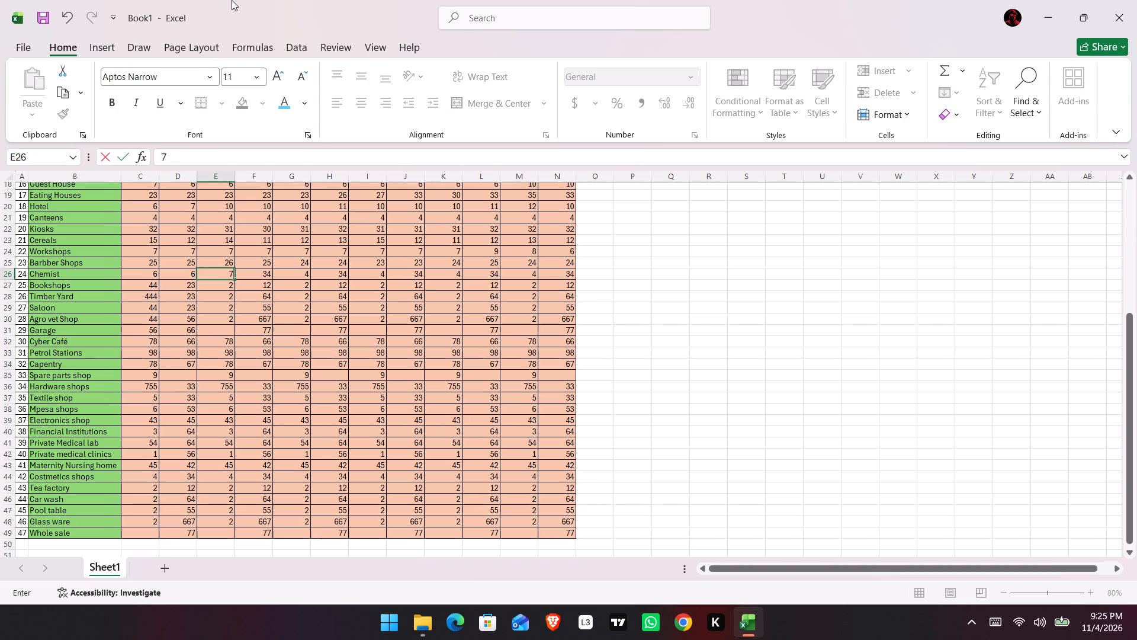
key("Right")
key("7")
key("Right")
key("7")
key("Right")
key("7")
key("Right")
Set the Chemist values to 7 for every month from Jul through Dec.
key("Right")
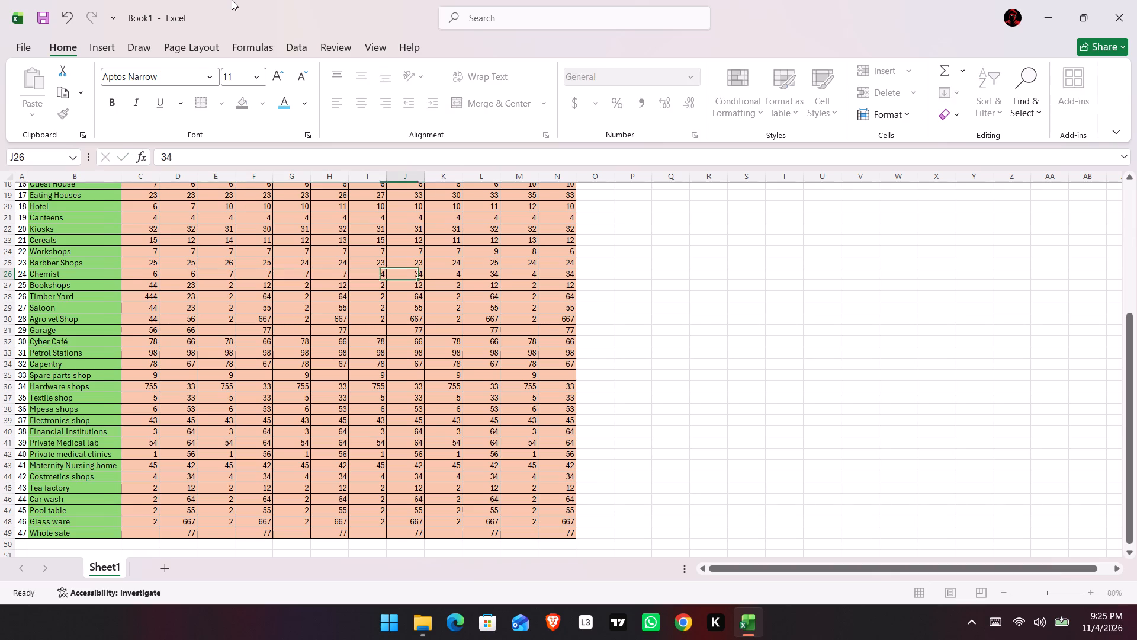
key("7")
key("Left")
key("7")
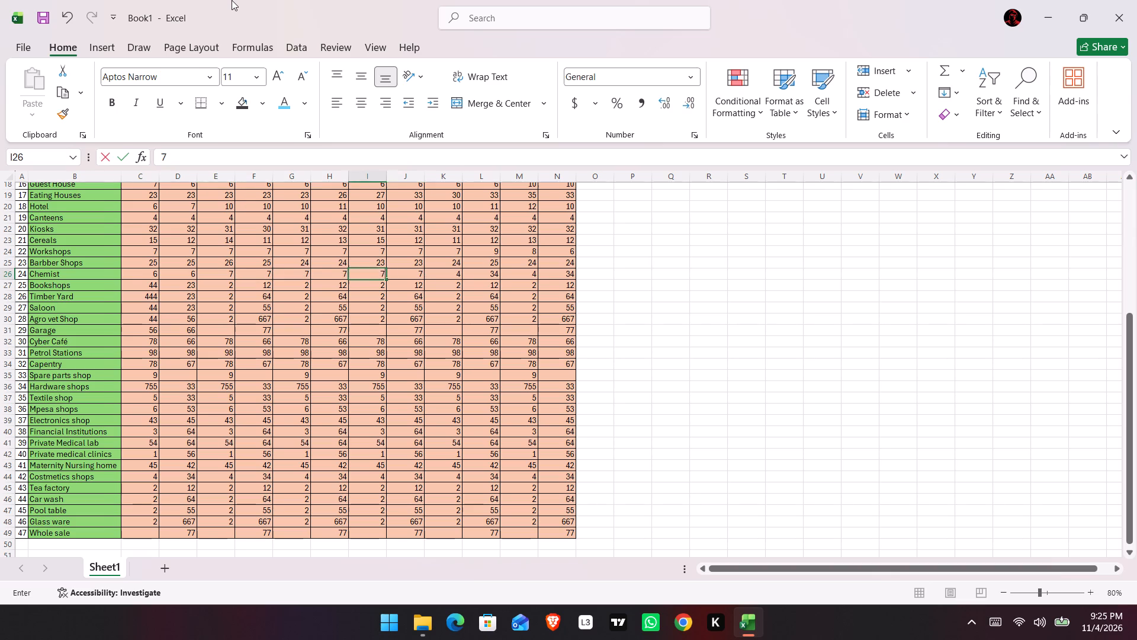
key("Right")
key("7")
key("Right")
key("Right")
key("Left")
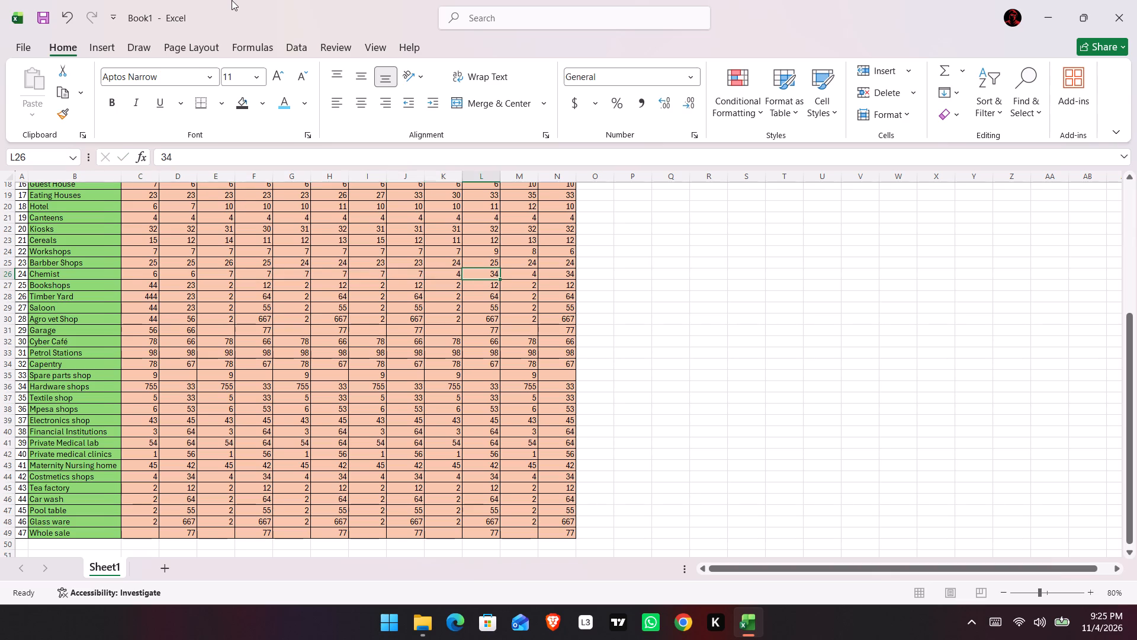
key("7")
key("Right")
key("7")
key("Right")
key("7")
key("Right")
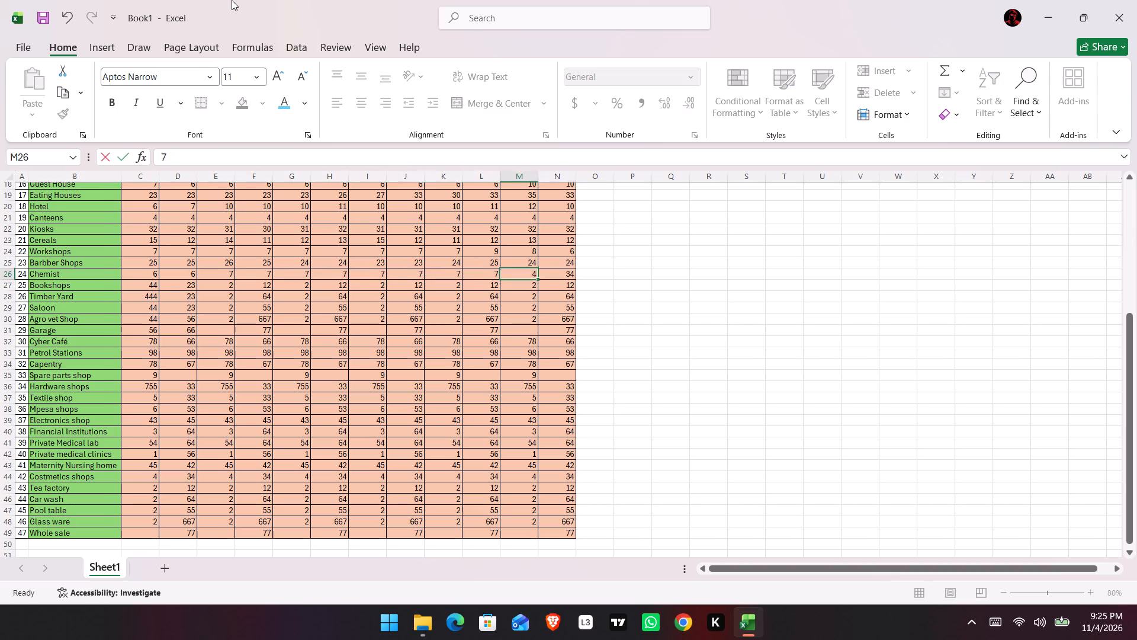
key("7")
Set the Bookshops values to 16 for both Jan and Feb.
key("Down")
key("Left")
key("Left")
key("Left")
key("Left")
key("Left")
key("Left")
key("Left")
key("Left")
key("Left")
key("Left")
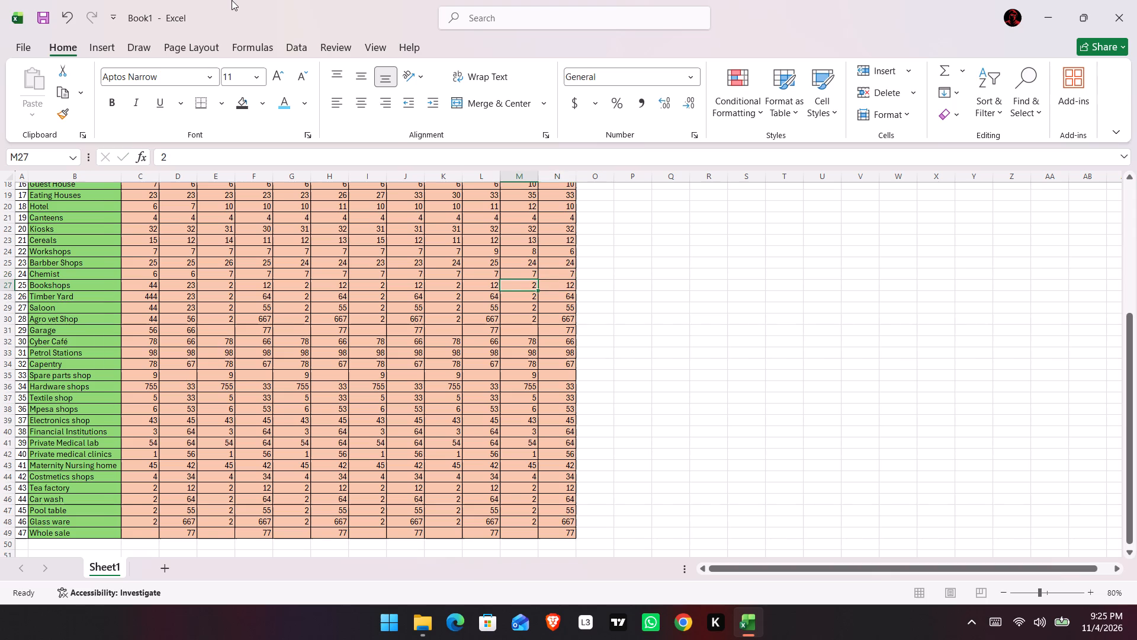
key("Left")
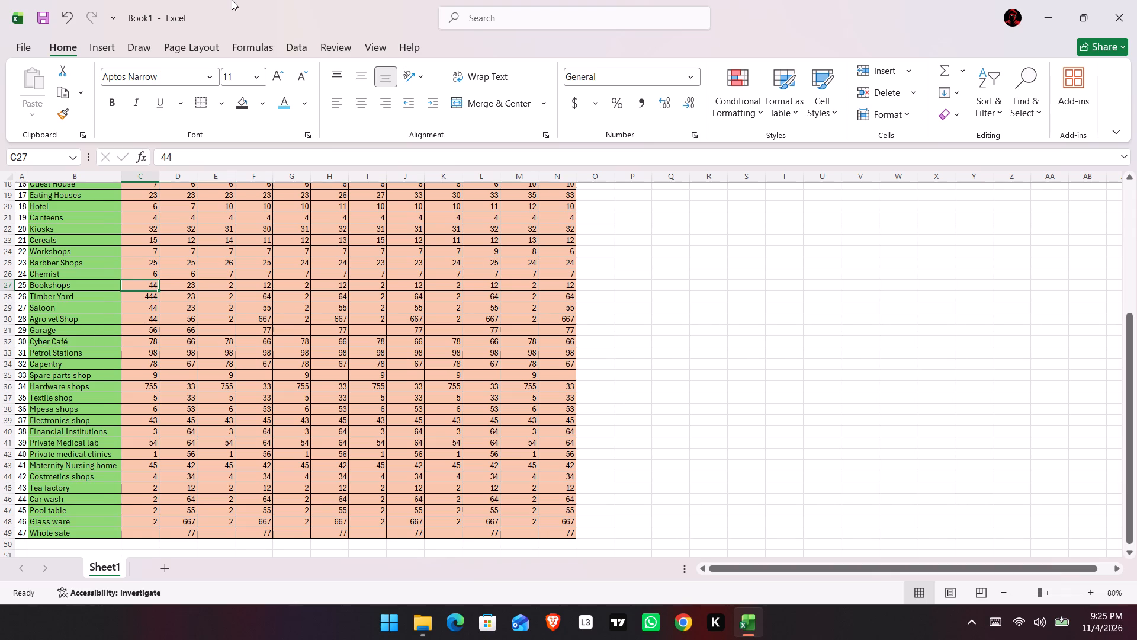
type("16")
key("Right")
type("16")
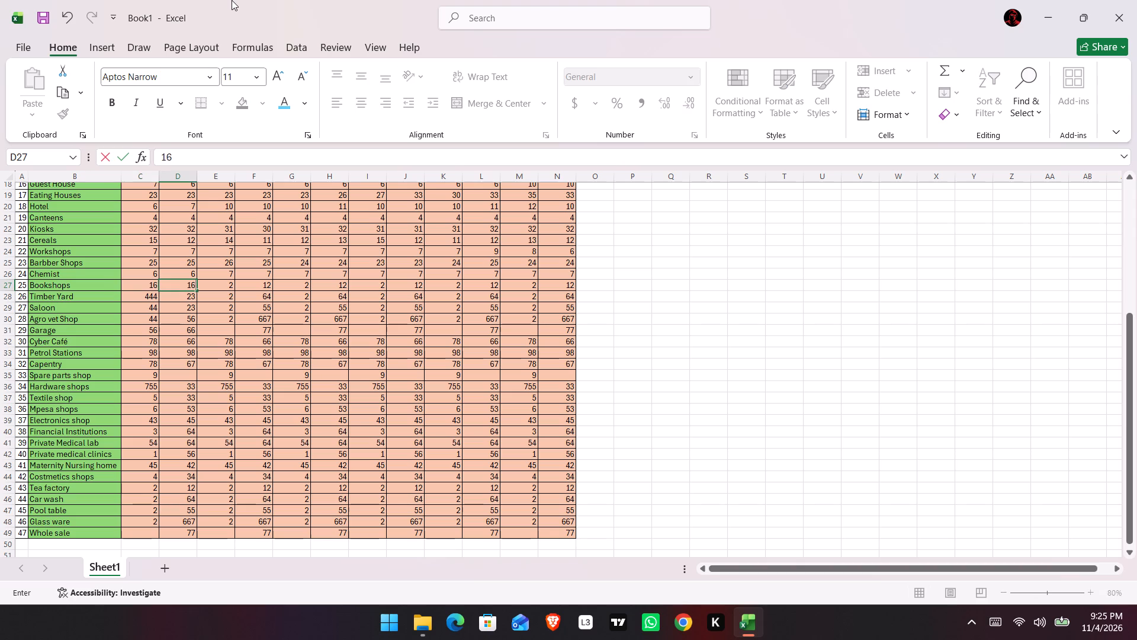
Set the Bookshops value for Mar to 17.
key("Right")
type("171")
key("Right")
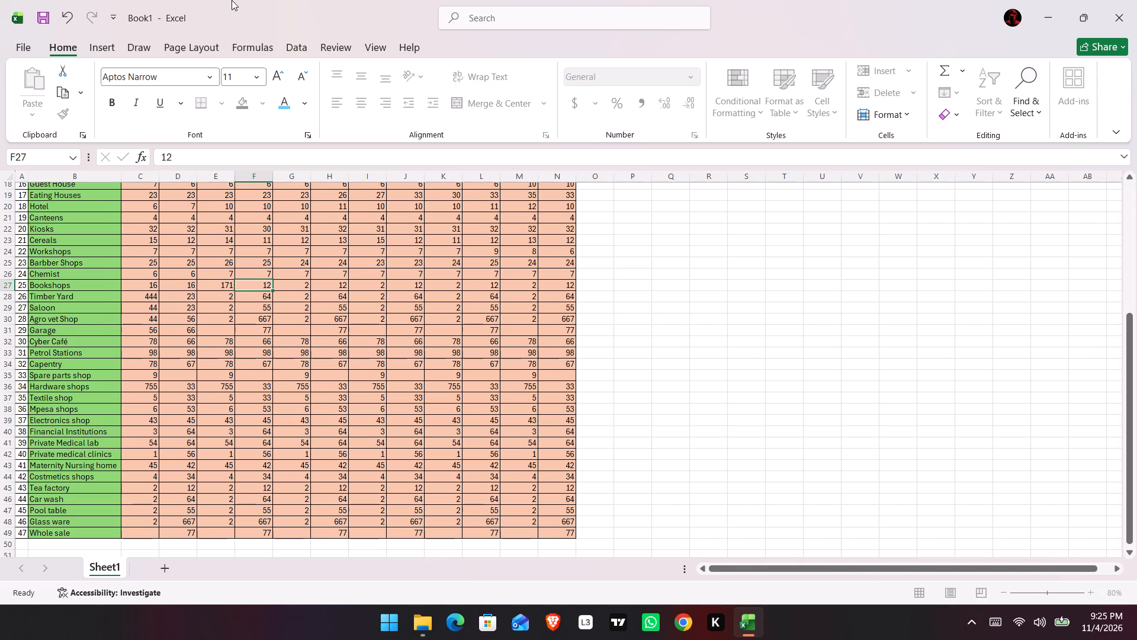
key("Left")
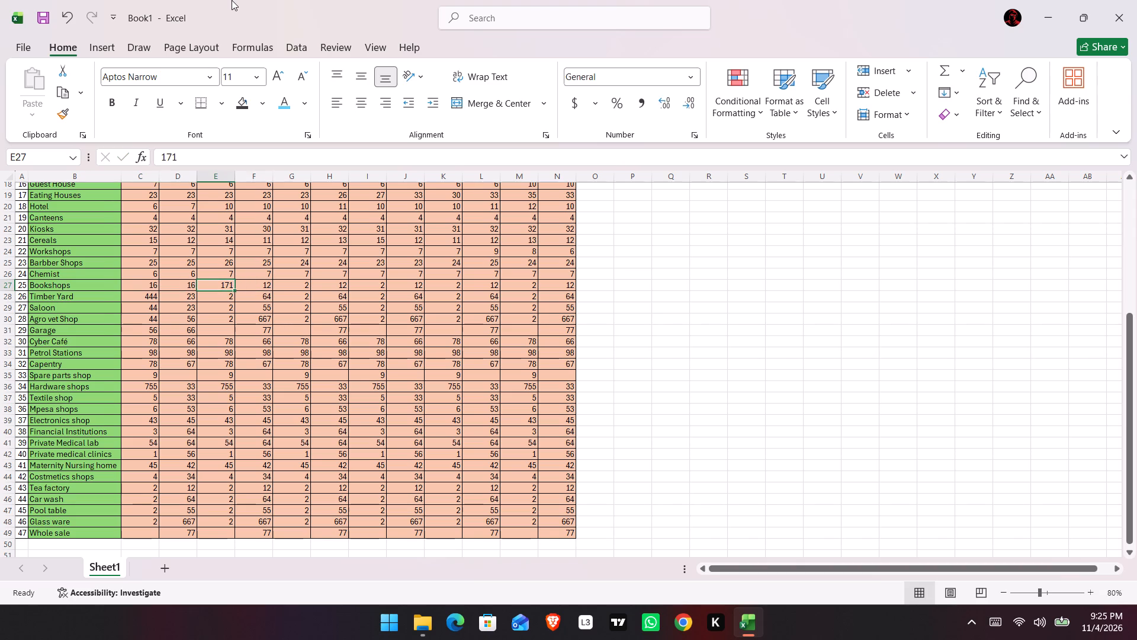
key("7")
key("Right")
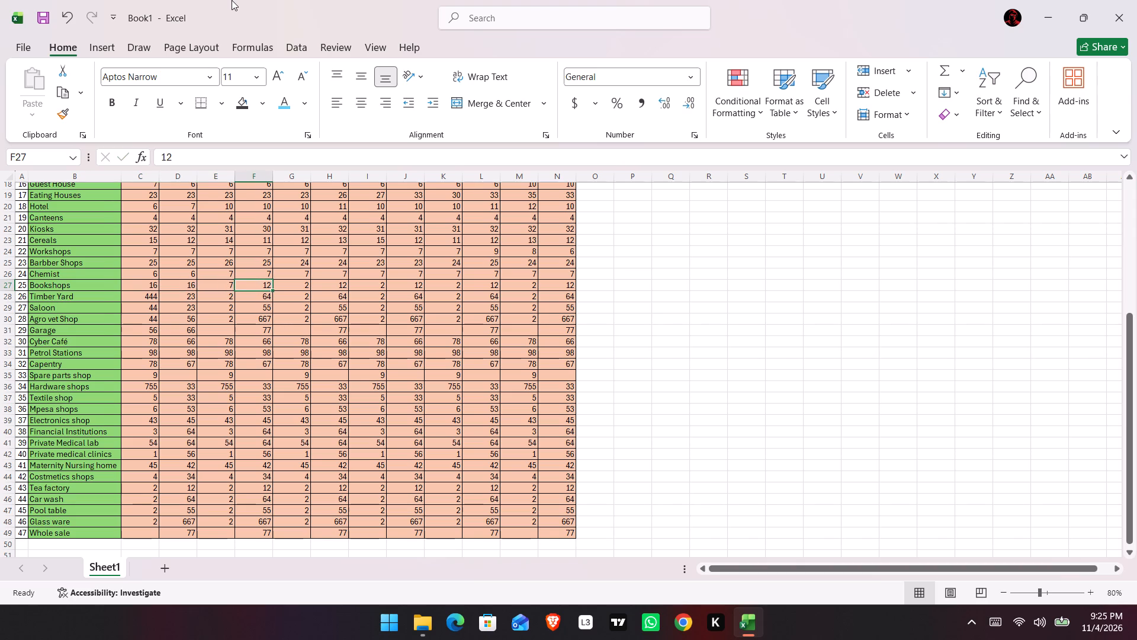
key("Left")
type("17")
key("Right")
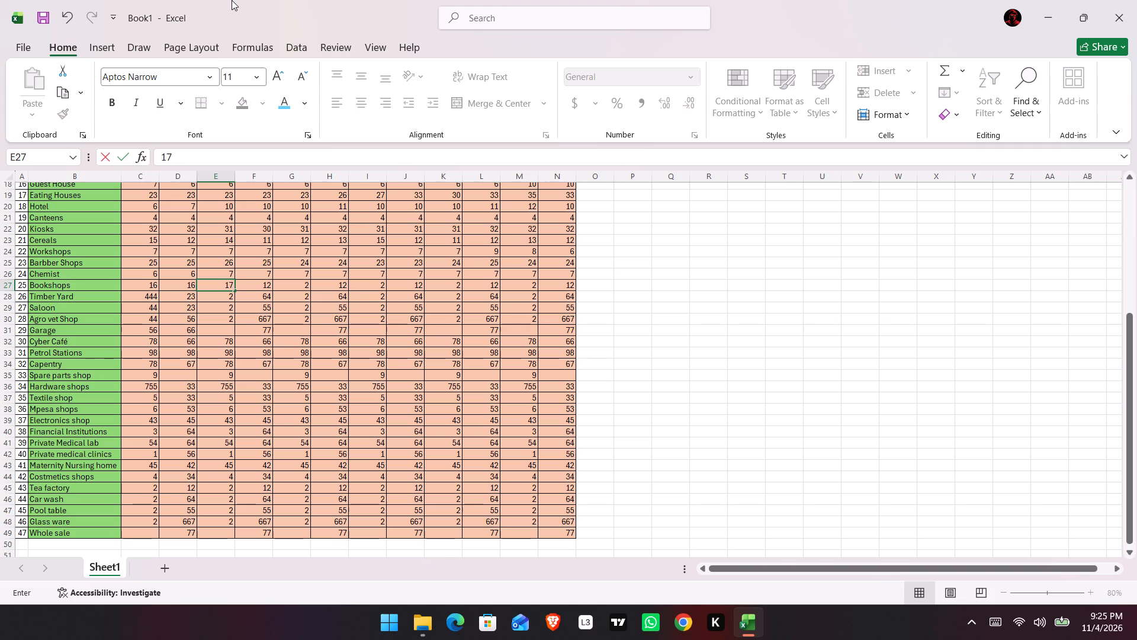
Set the Bookshops value for Apr to 18.
key("grave")
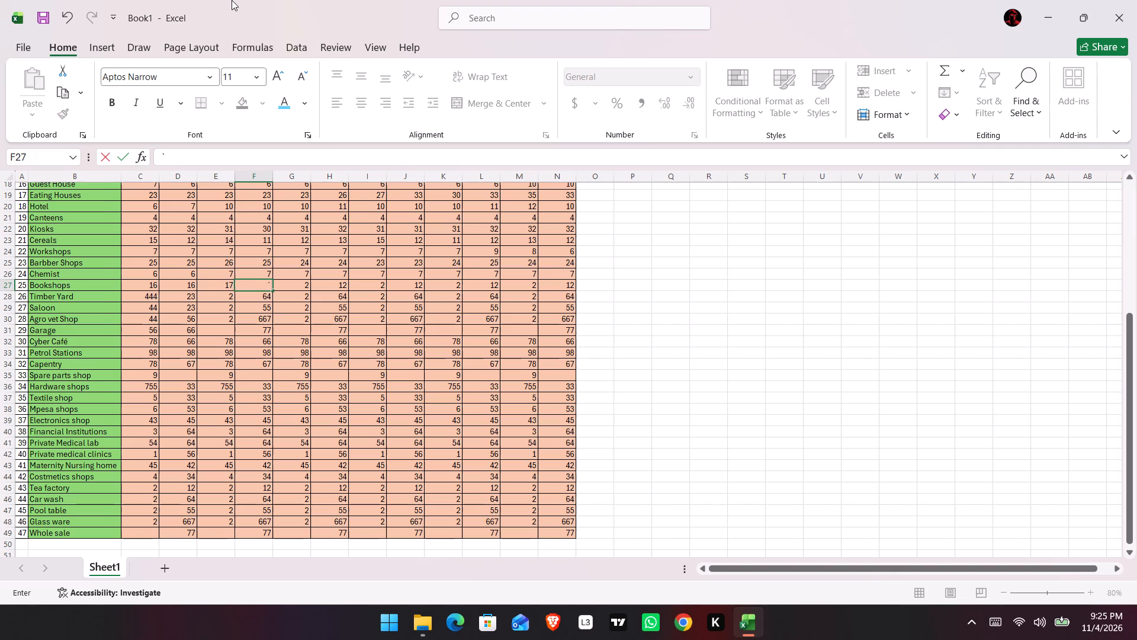
key("BackSpace")
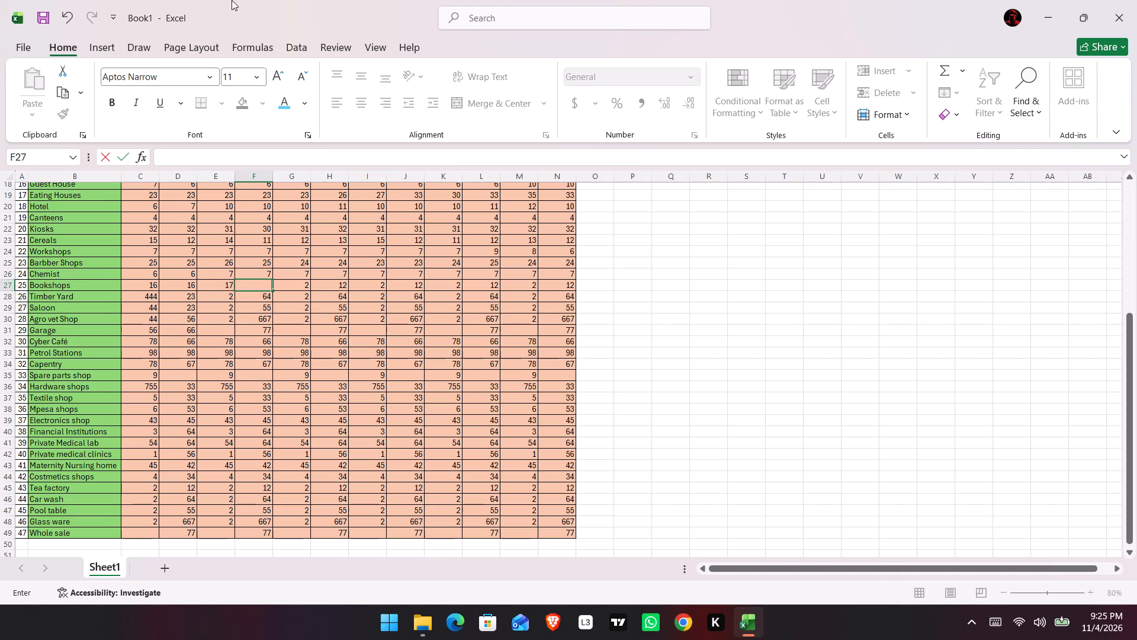
key("grave")
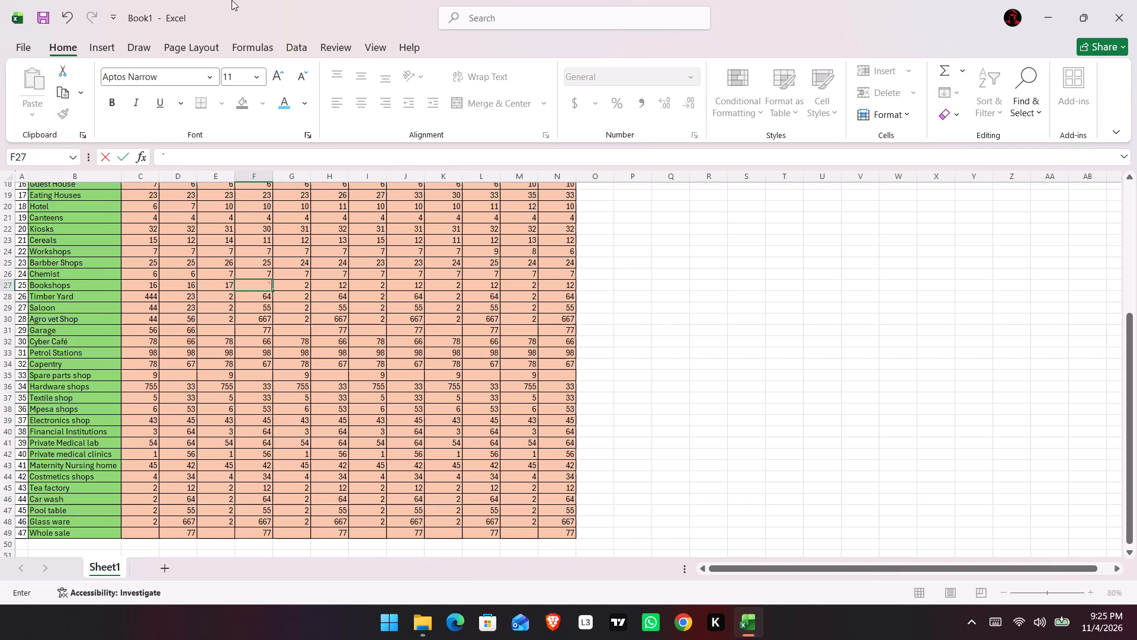
type("12")
key("Right")
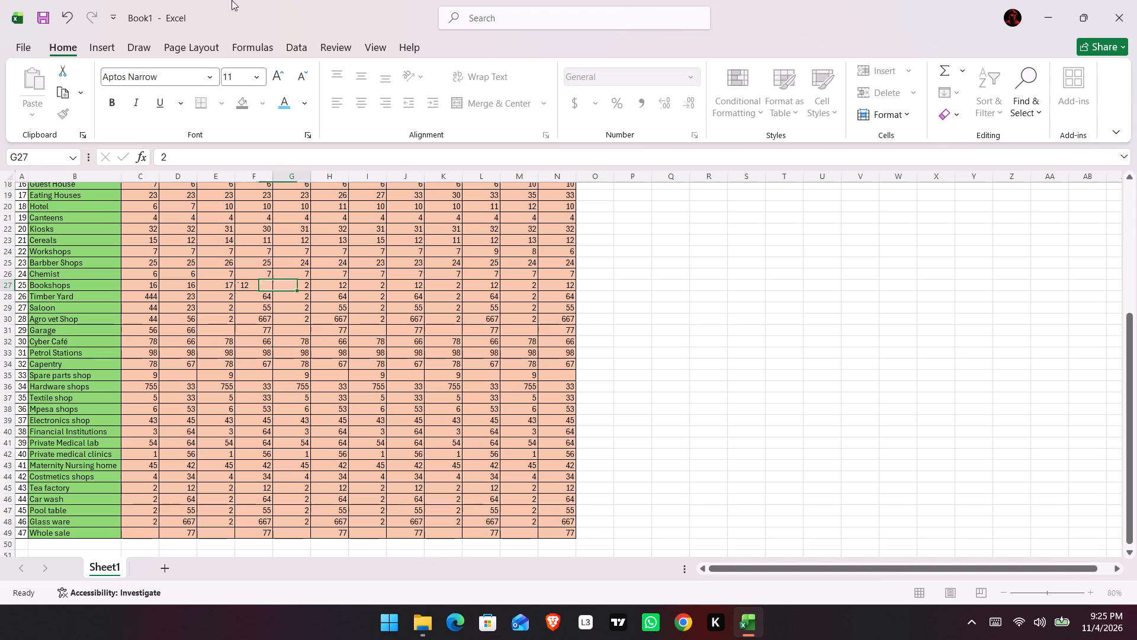
key("Left")
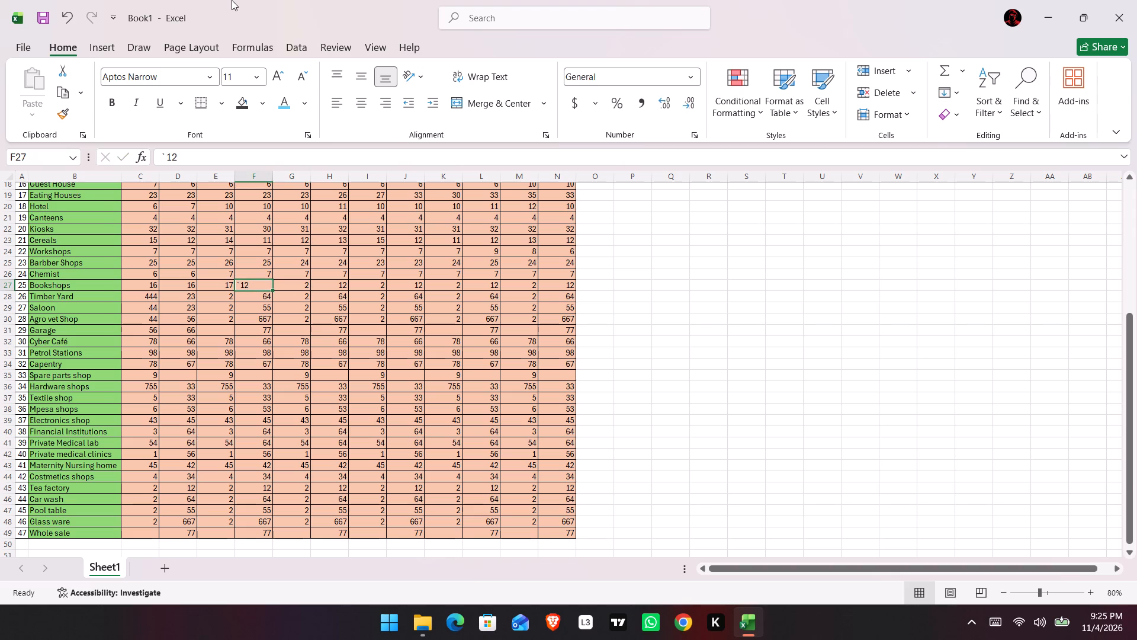
key("BackSpace")
type("18")
key("Right")
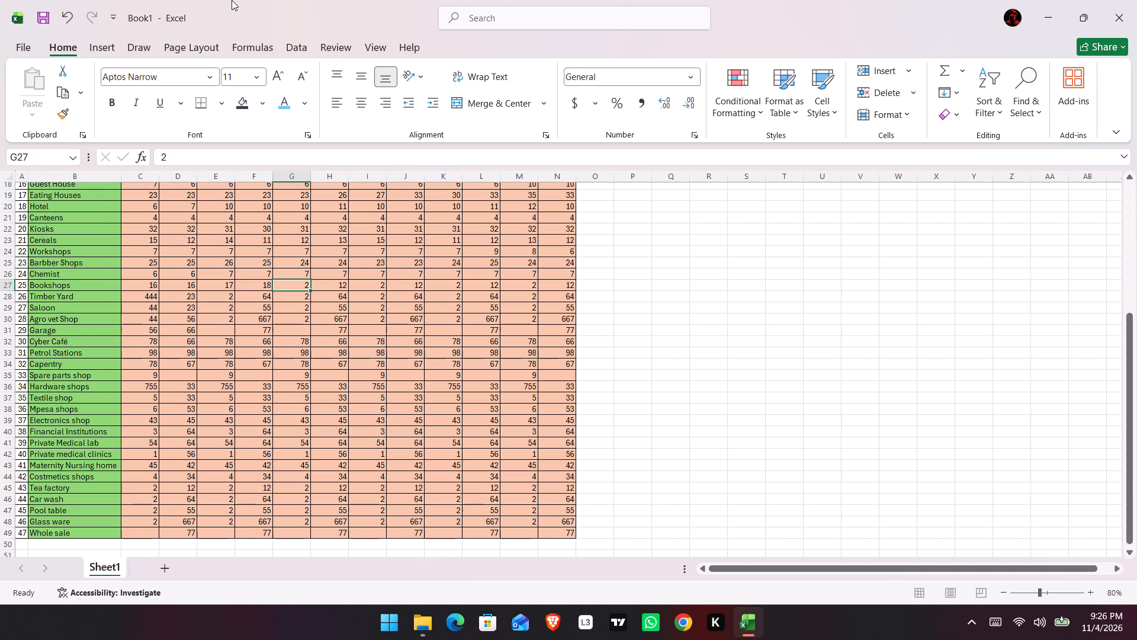
Set the Bookshops values to 16 for May, 14 for Jun and 17 for Jul.
type("16")
key("Right")
key("1")
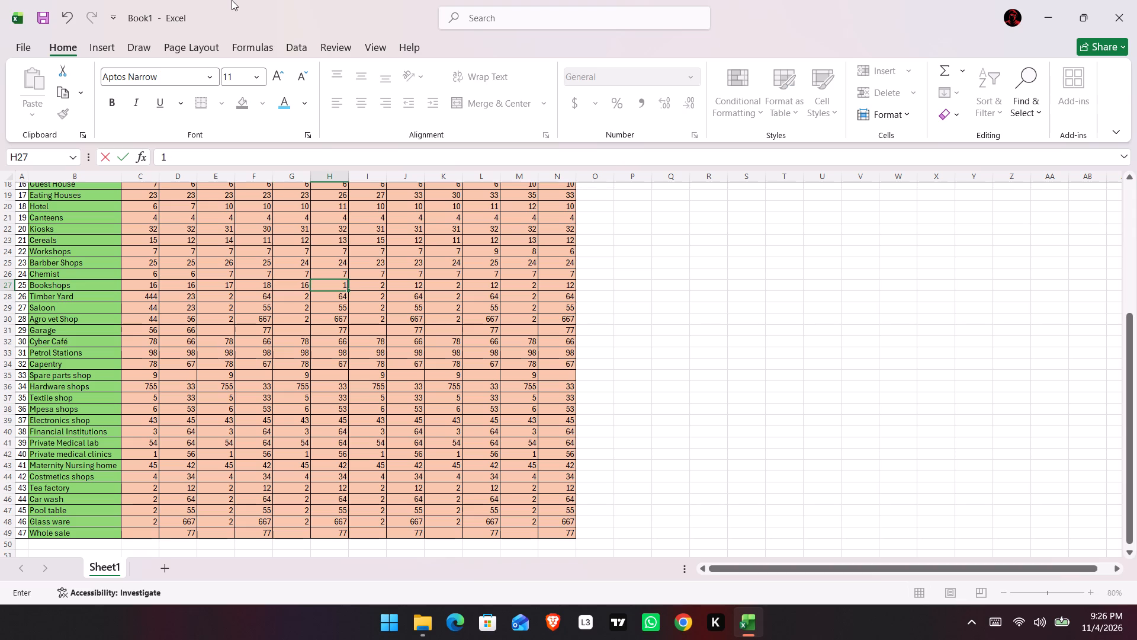
key("4")
key("Right")
key("1")
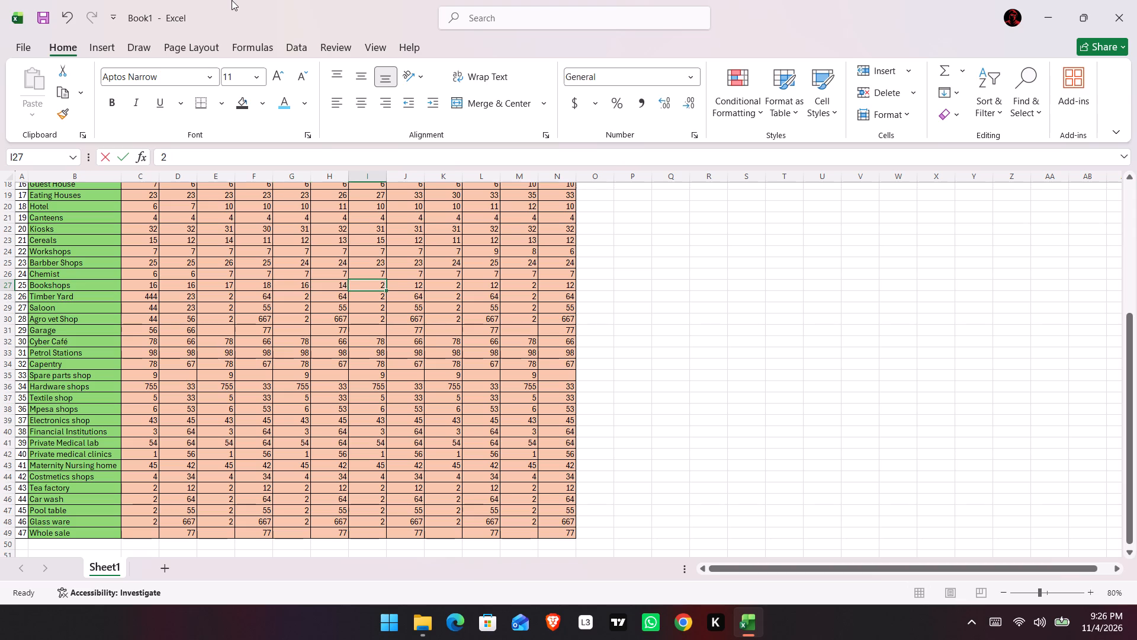
key("7")
key("Right")
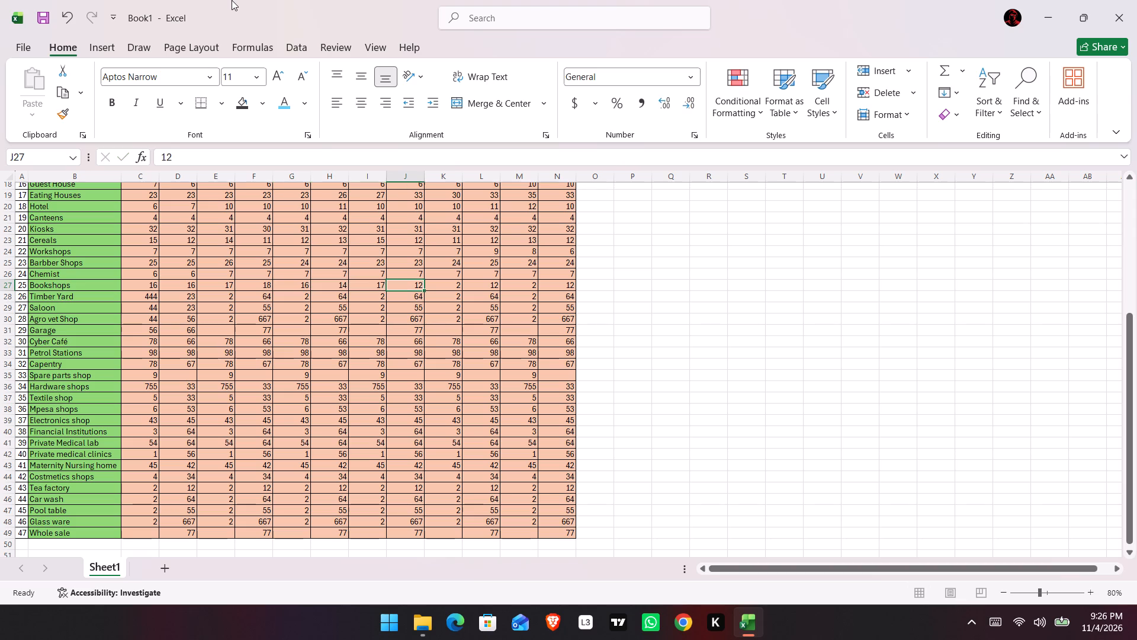
Set the Bookshops values to 17 for each of Aug, Sep and Oct.
type("17")
key("Right")
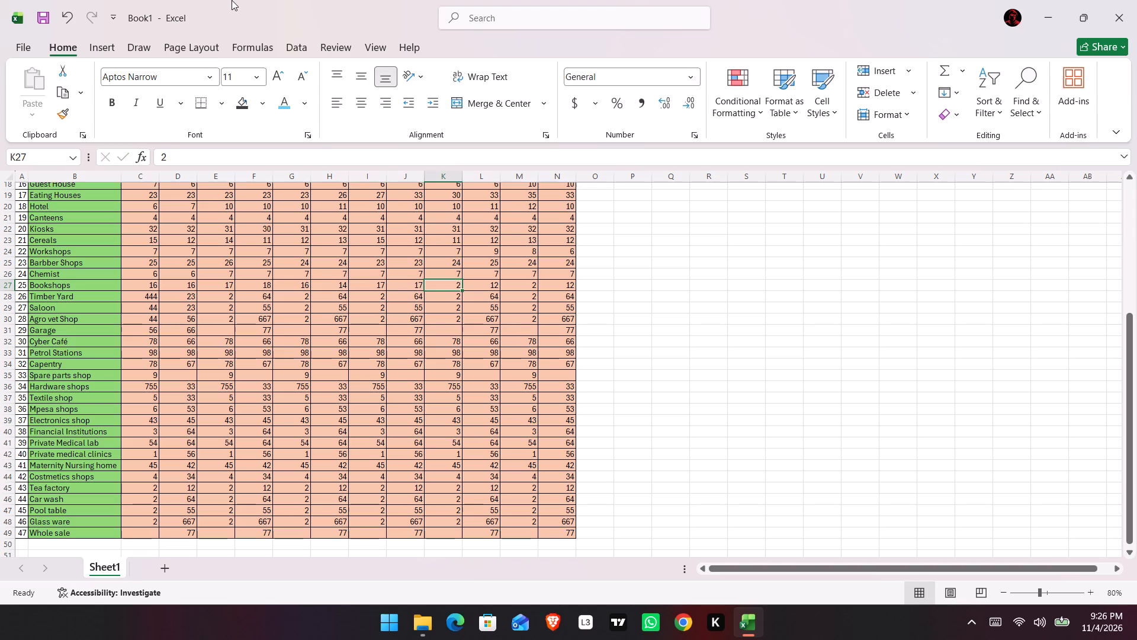
type("17")
key("Right")
type("17")
key("Right")
Enter 217 for Nov and 27 for Dec in the Bookshops row.
key("2")
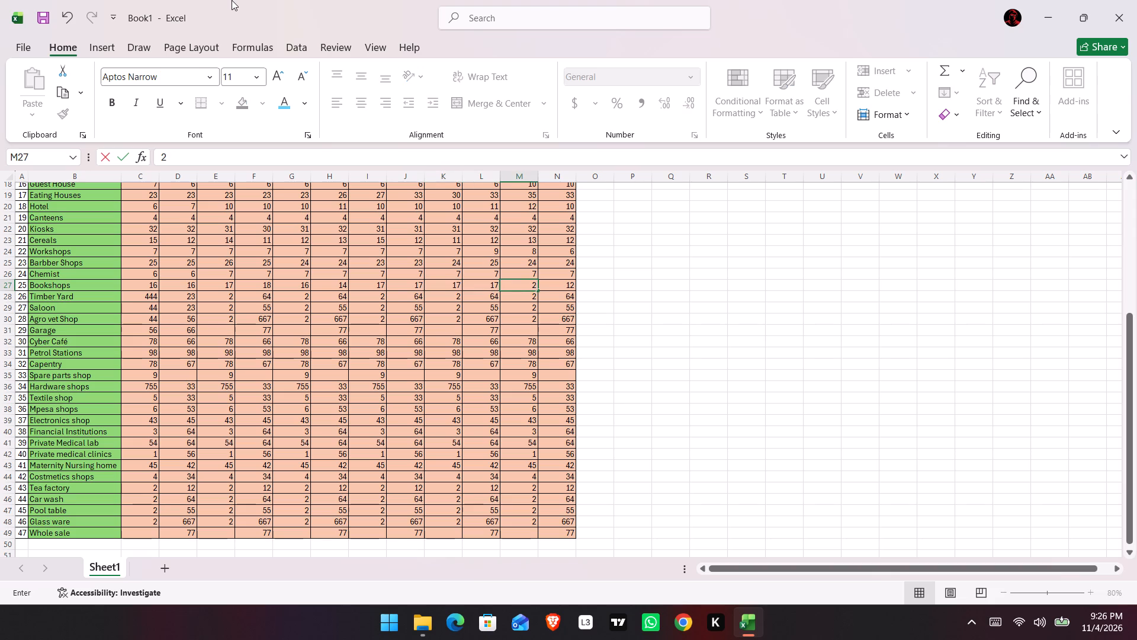
type("17")
key("Right")
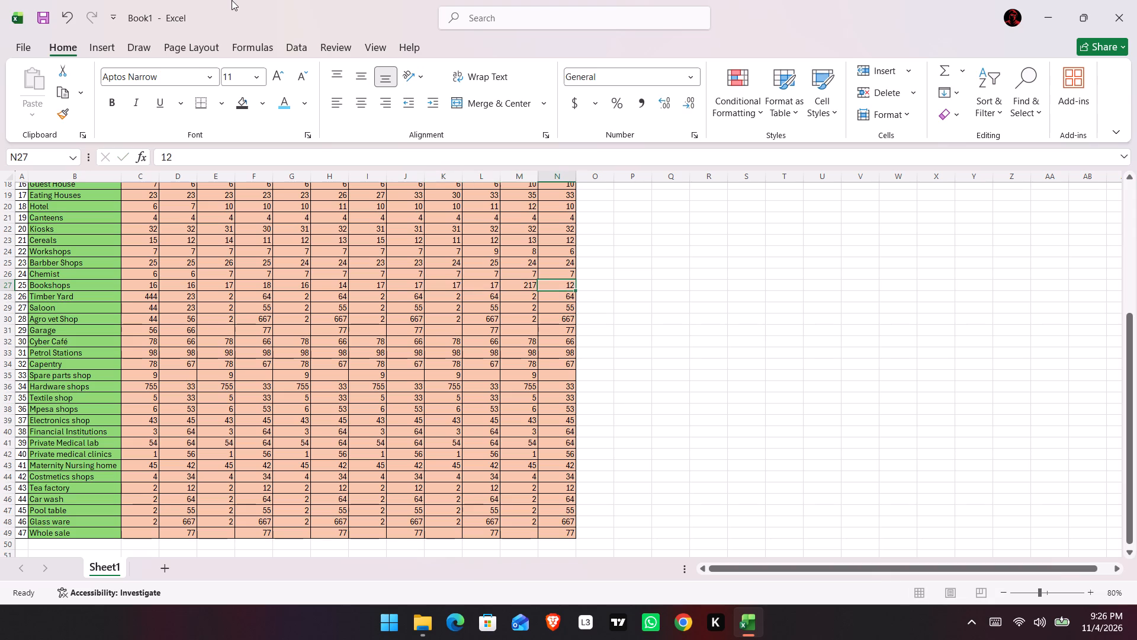
type("27")
key("Left")
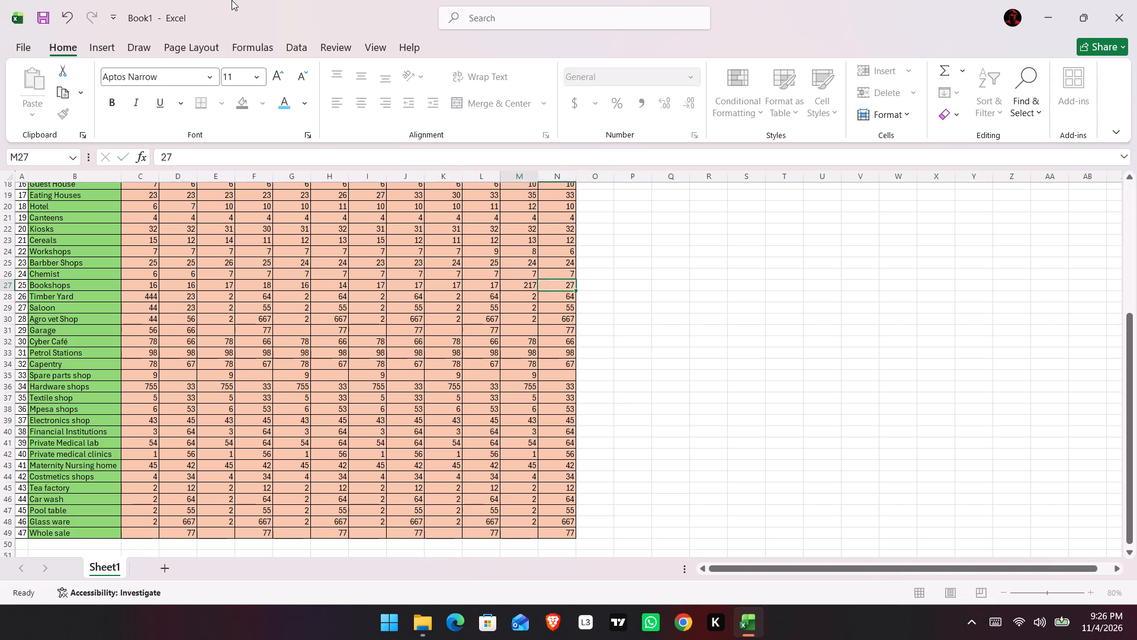
Set the Bookshops values for Nov and Dec to 17.
type("17")
key("1")
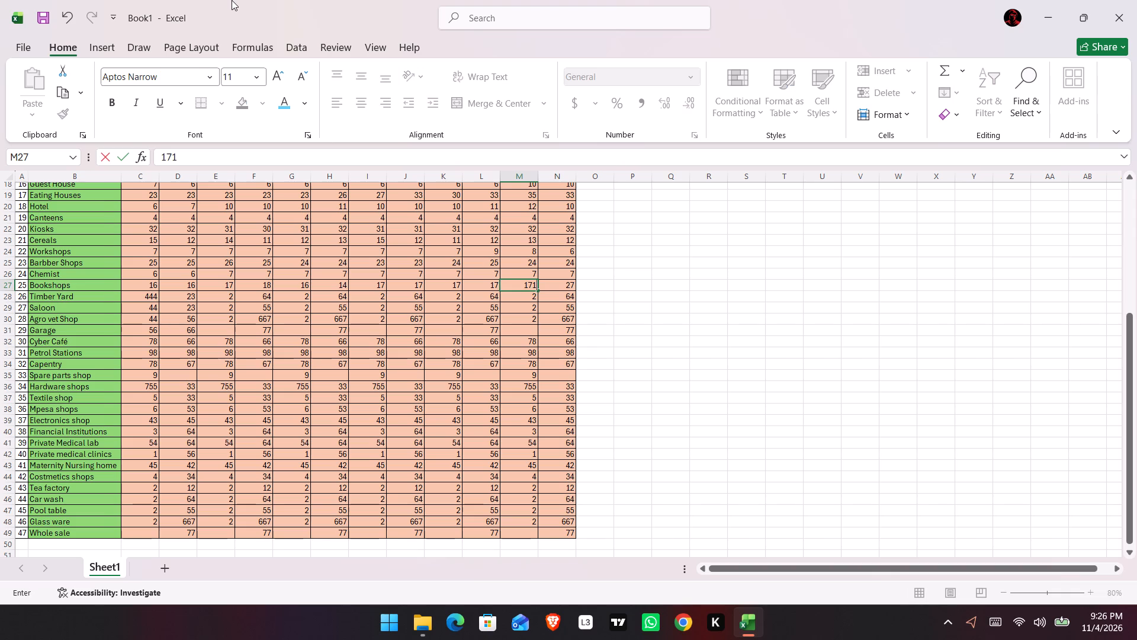
key("BackSpace")
key("Right")
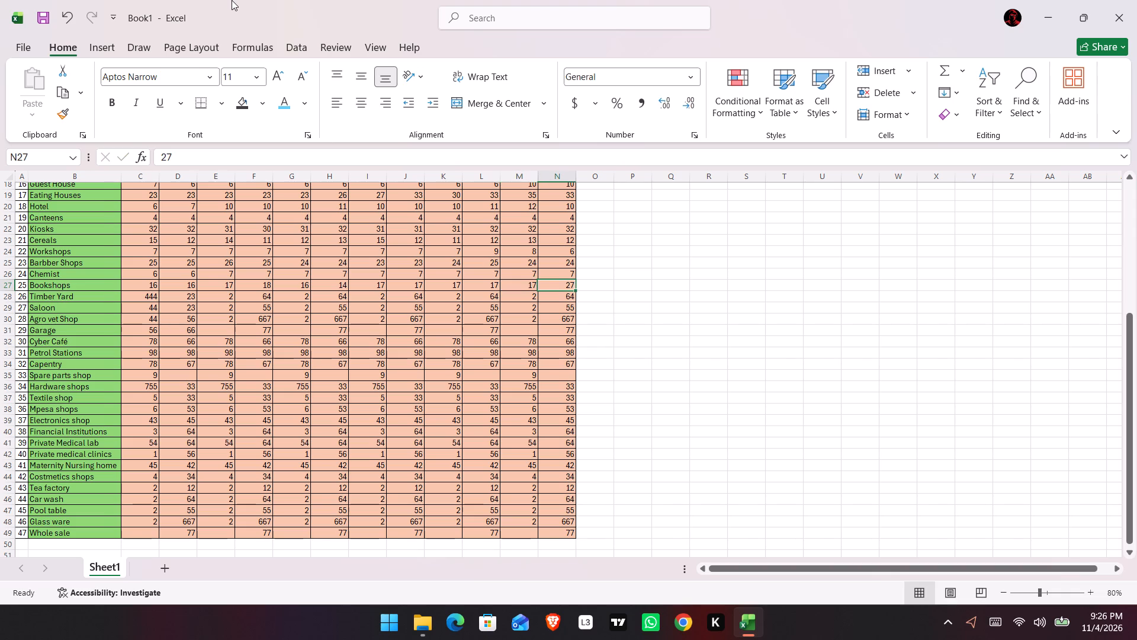
type("17")
key("Down")
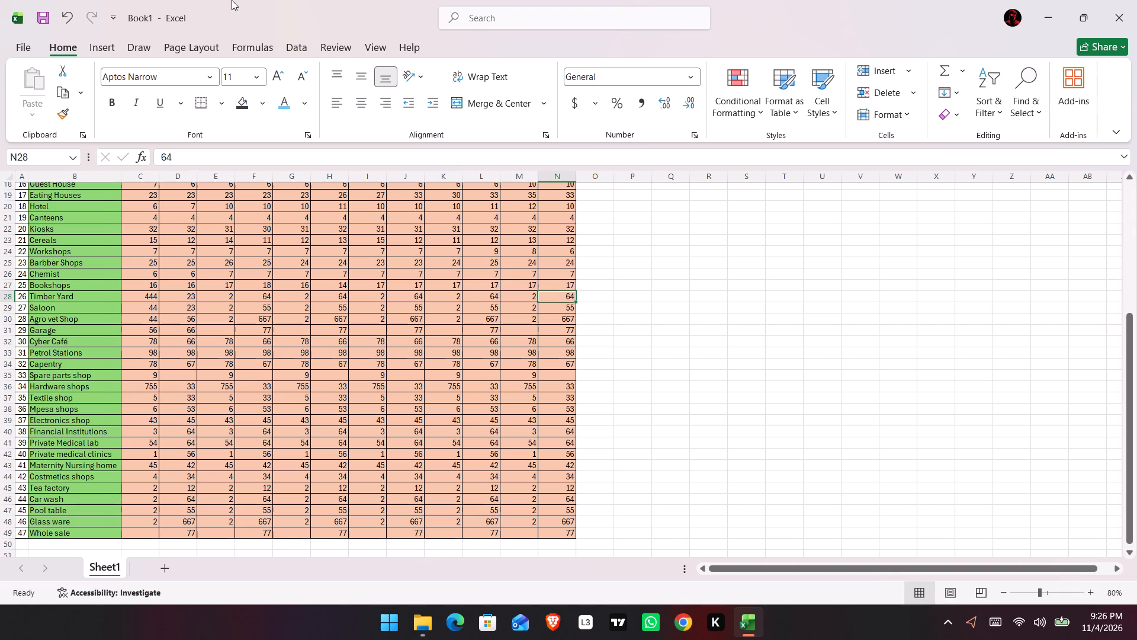
Set the Timber Yard values to 6 for Jan, 6 for Feb and 7 for Mar.
key("Left")
key("Left")
key("Left")
key("Left")
key("Left")
key("Left")
key("Left")
key("Left")
key("Left")
key("Left")
key("Left")
key("Left")
key("Left")
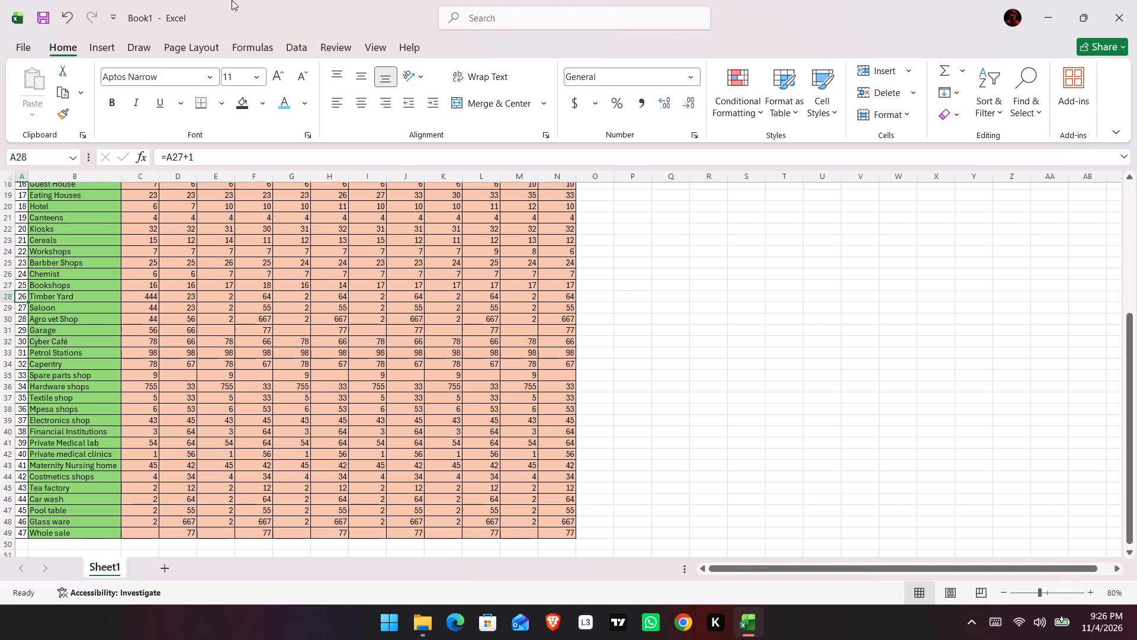
key("Right")
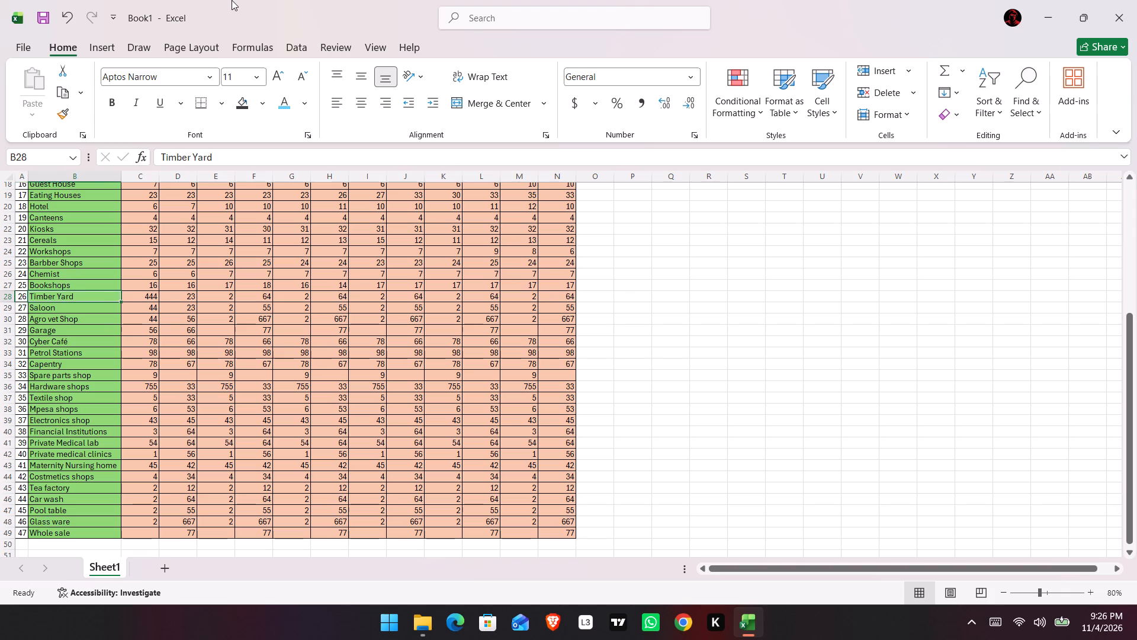
key("Right")
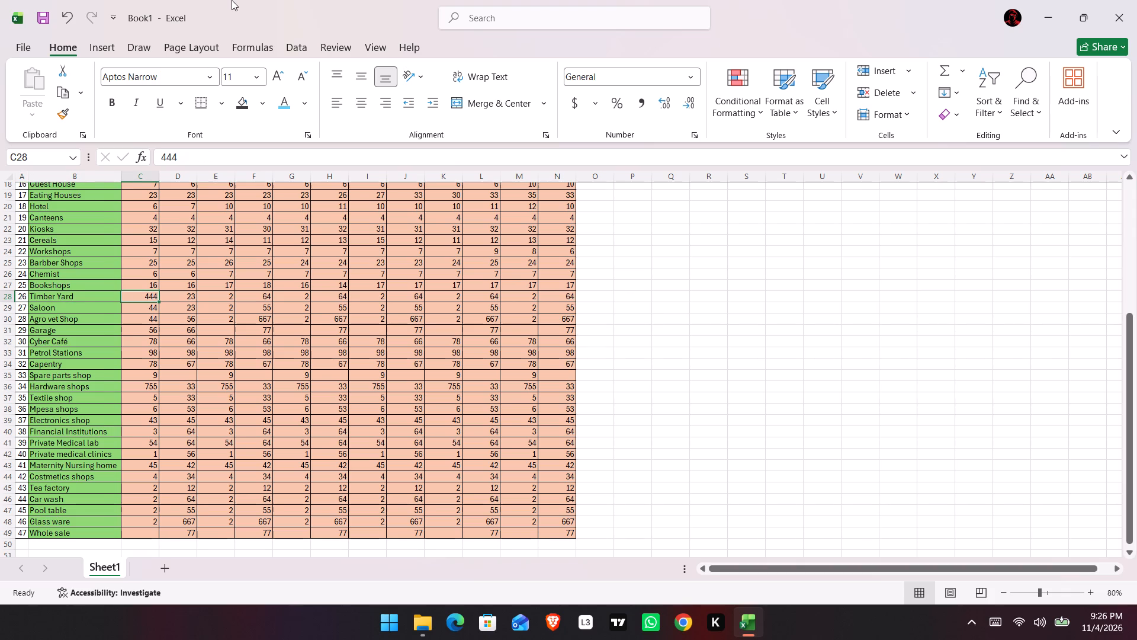
key("6")
key("Right")
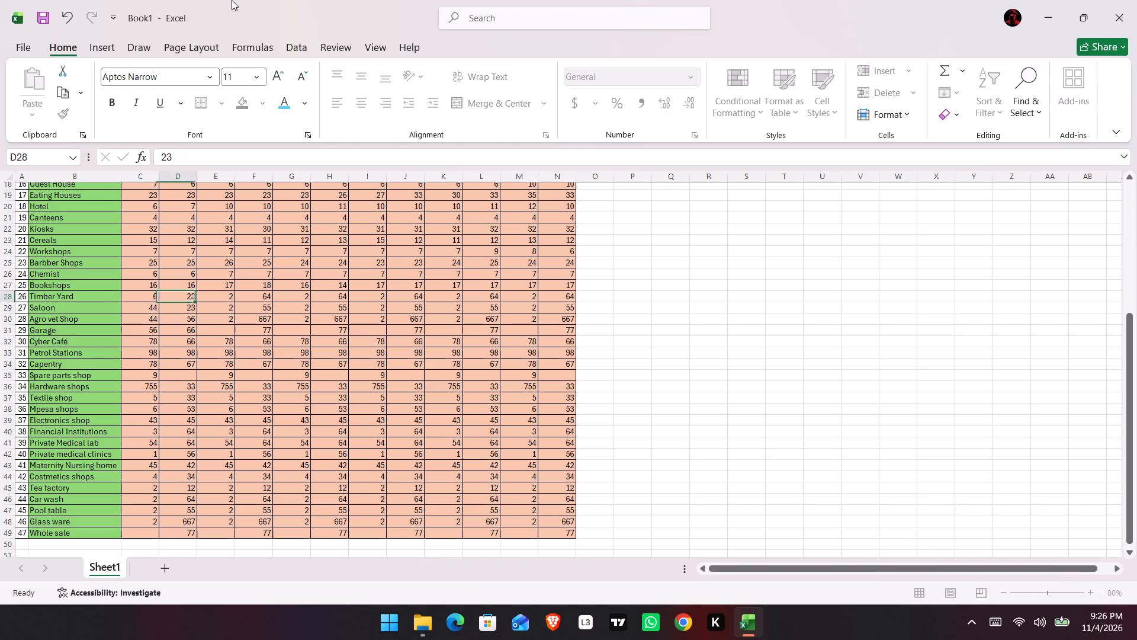
key("6")
key("Right")
key("7")
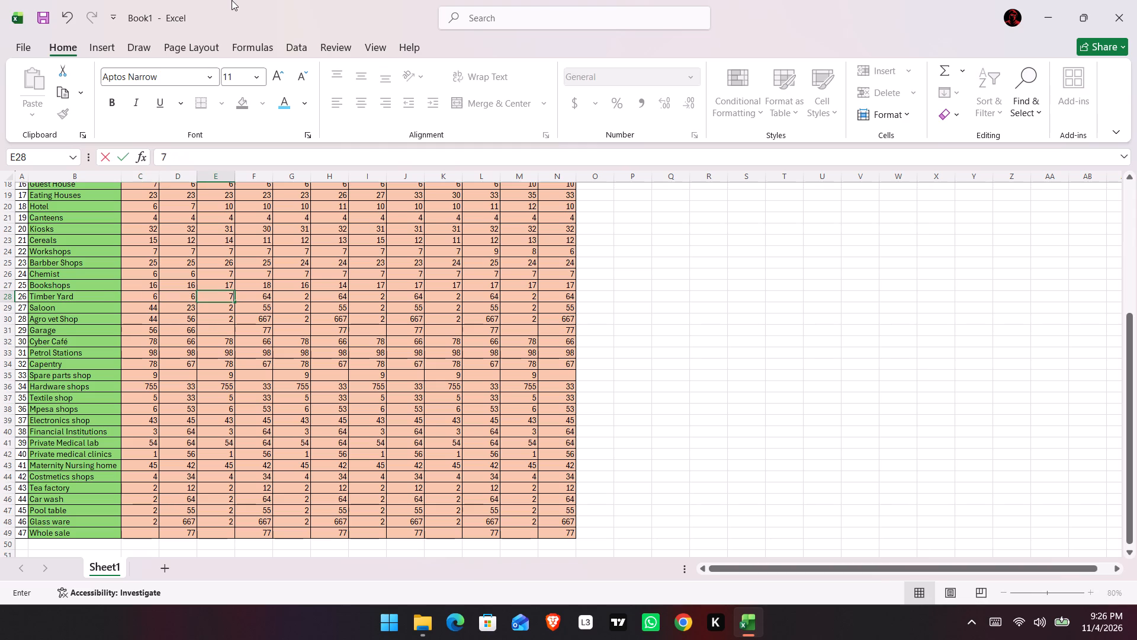
key("Right")
Set the Timber Yard values to 6 for each month from Apr to Aug.
key("6")
key("Right")
key("6")
key("Right")
key("6")
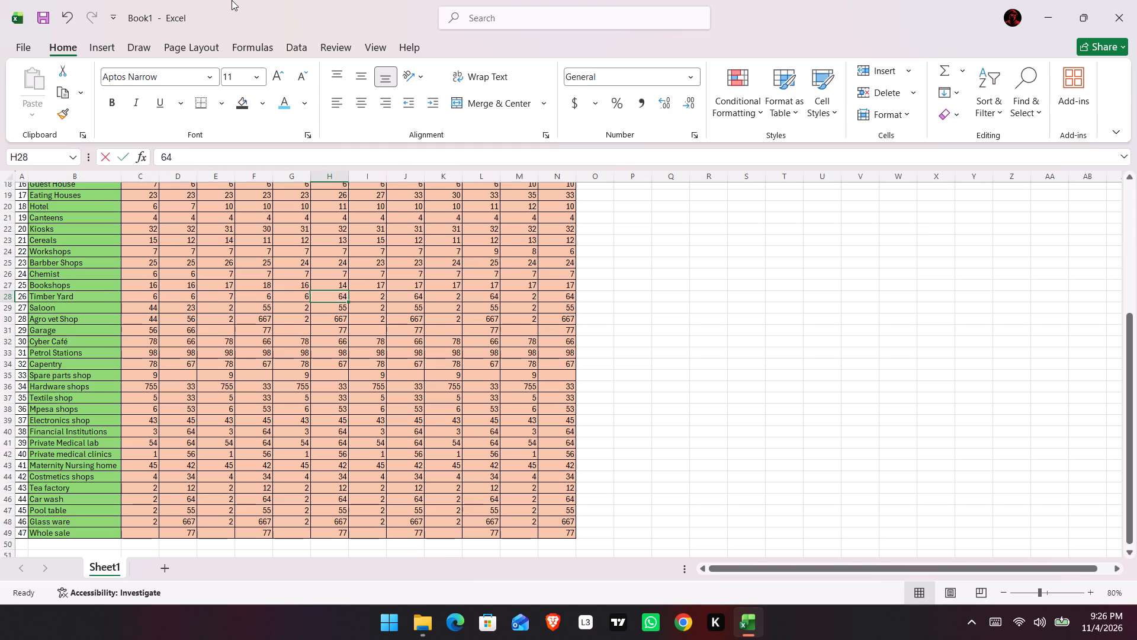
key("Right")
key("6")
key("Right")
key("6")
key("Right")
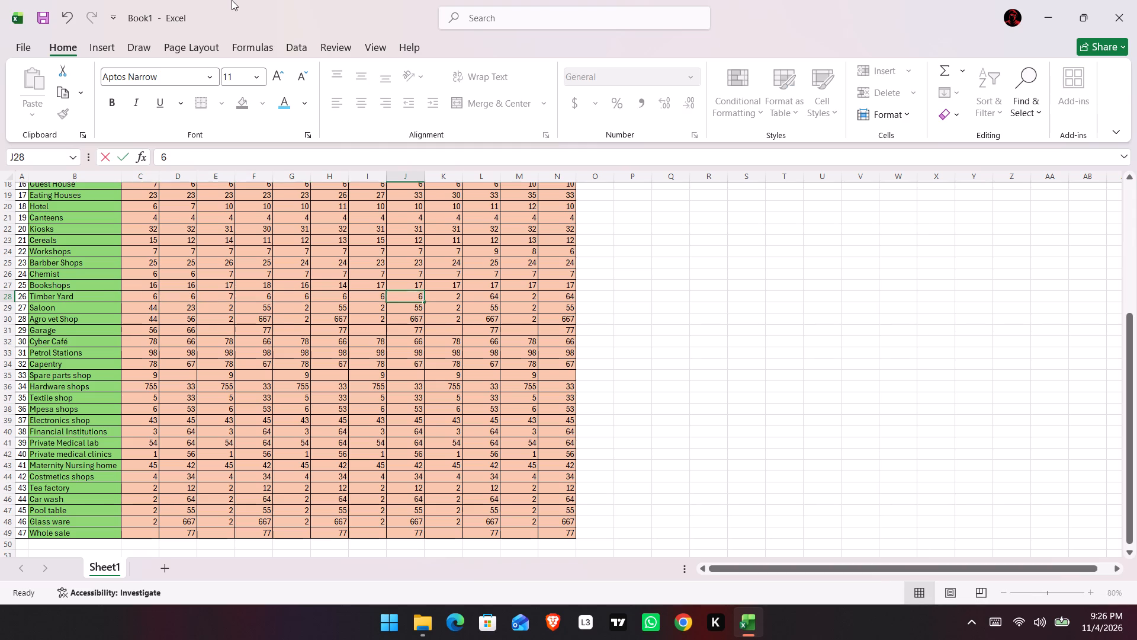
Set the Timber Yard values to 7 for each month from Sep to Dec.
key("7")
key("Right")
key("7")
key("Right")
key("7")
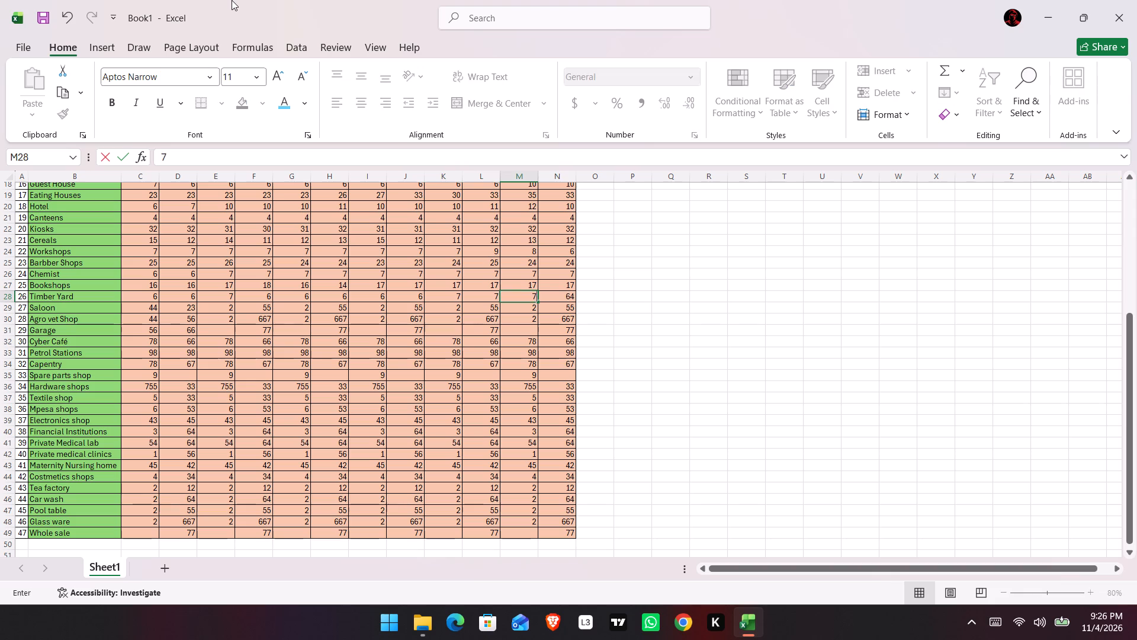
key("Right")
key("7")
key("Right")
Set the Saloon values to 23 for Jan and 25 for Feb.
key("Down")
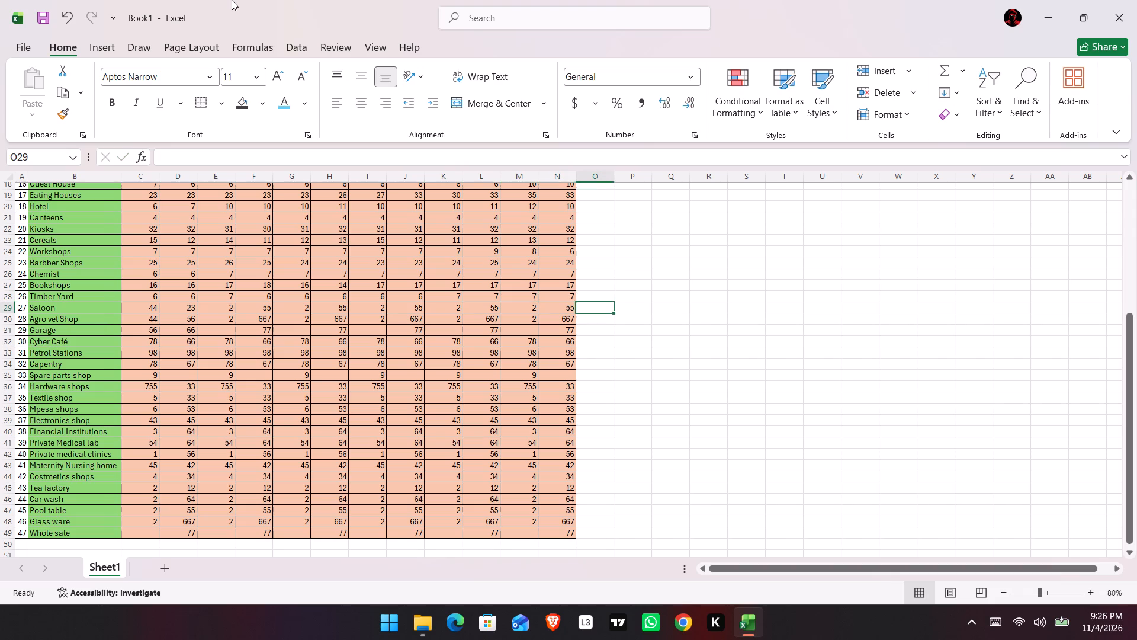
key("Left")
key("Left")
key("Left")
key("Left")
key("Left")
key("Left")
key("Left")
key("Left")
key("Left")
key("Left")
key("Left")
key("Left")
key("Left")
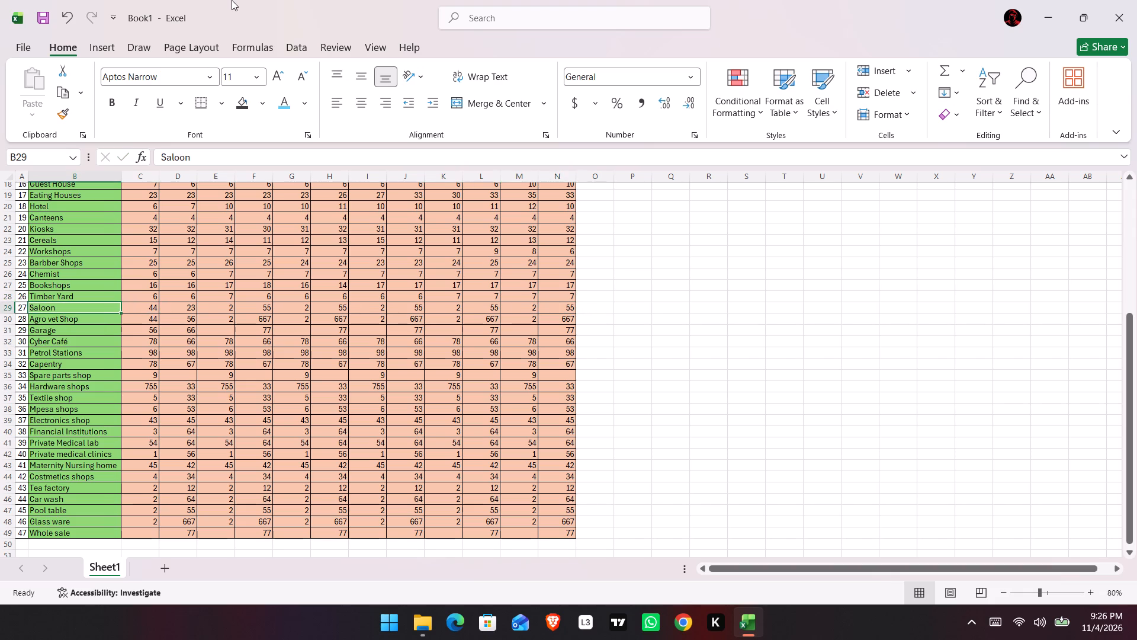
key("Right")
key("Right")
key("Left")
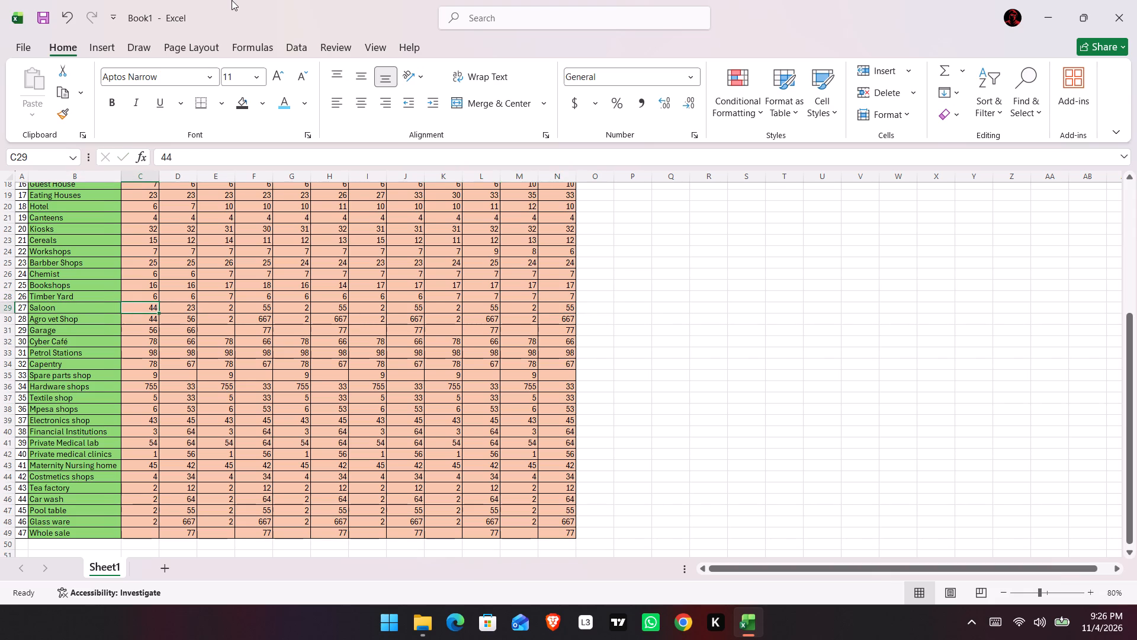
type("23")
key("Right")
key("4")
key("2")
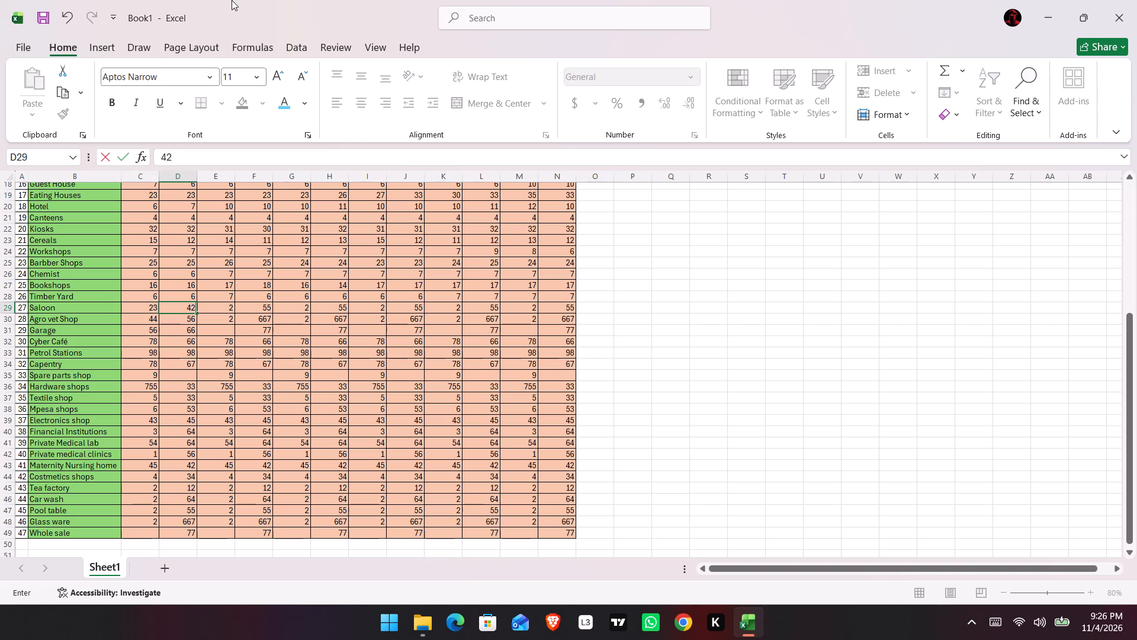
key("BackSpace")
key("BackSpace")
type("25")
key("Right")
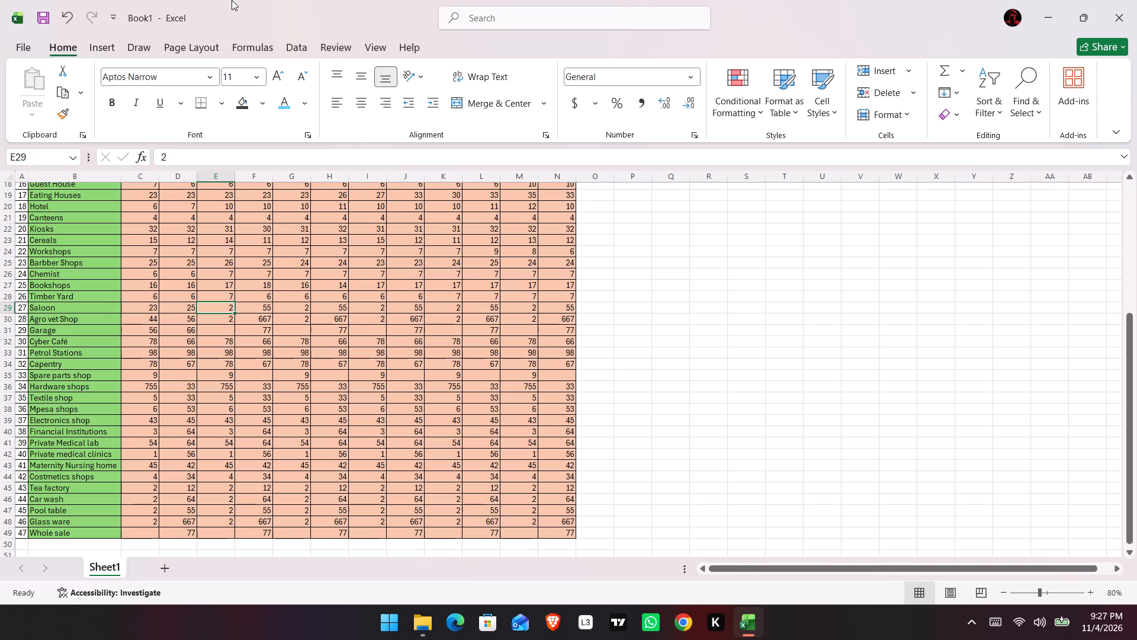
Set the Saloon values for Mar and Apr to 29.
key("5")
key("2")
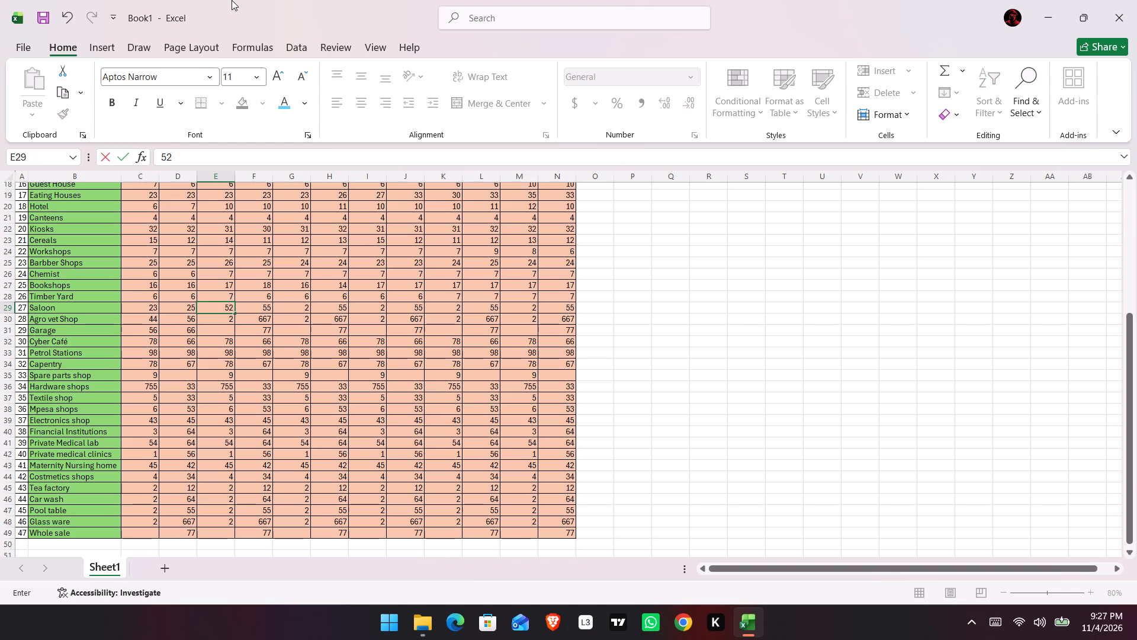
key("9")
key("Right")
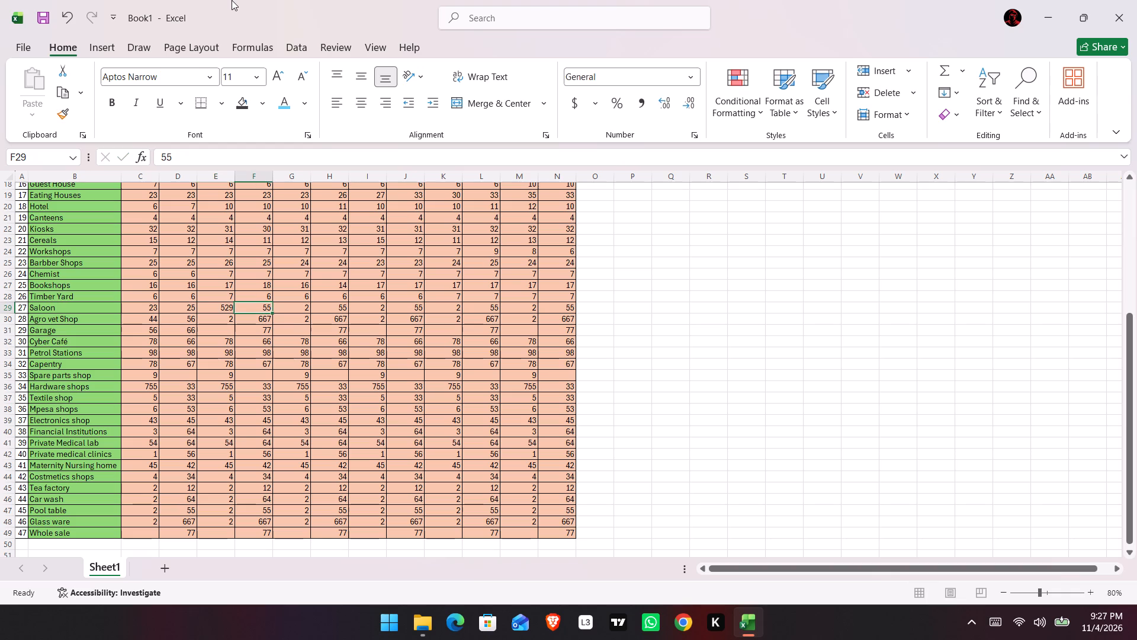
key("BackSpace")
key("BackSpace")
key("Left")
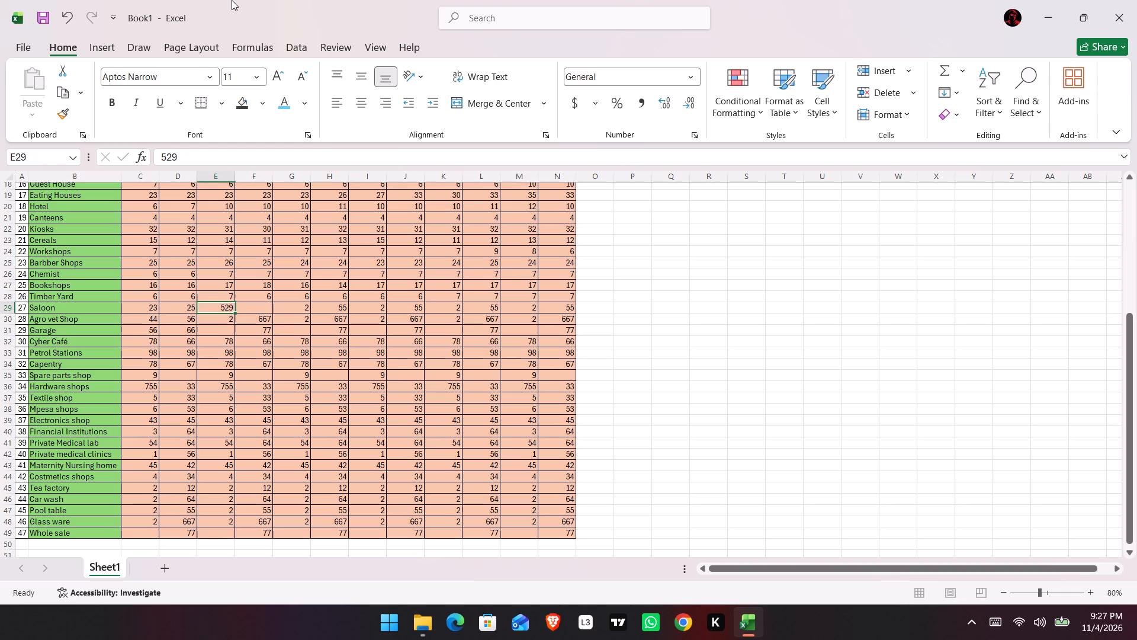
type("29")
key("Right")
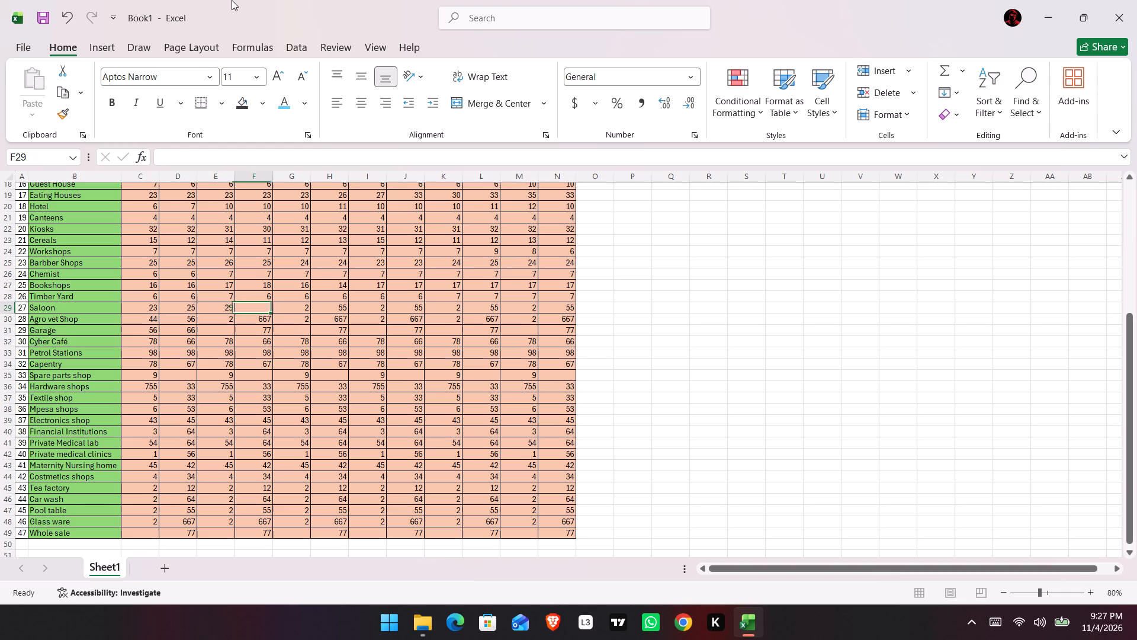
type("29")
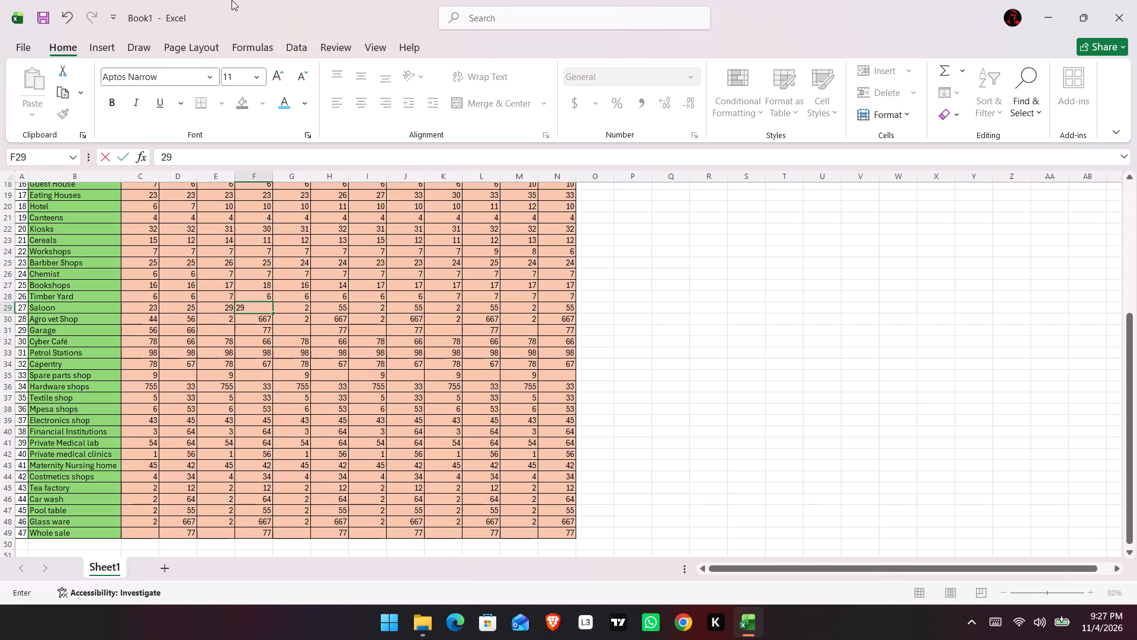
key("Right")
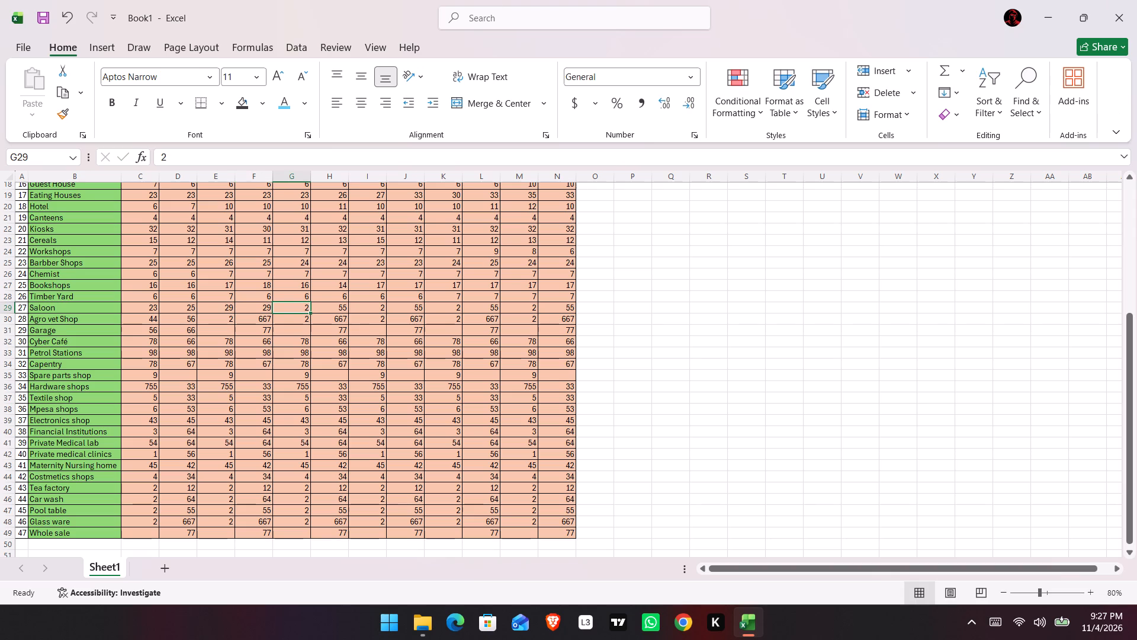
Switch to Google Chrome with the REDD profile and show the bookmarks hidden from the bookmarks bar.
left_click(557, 635)
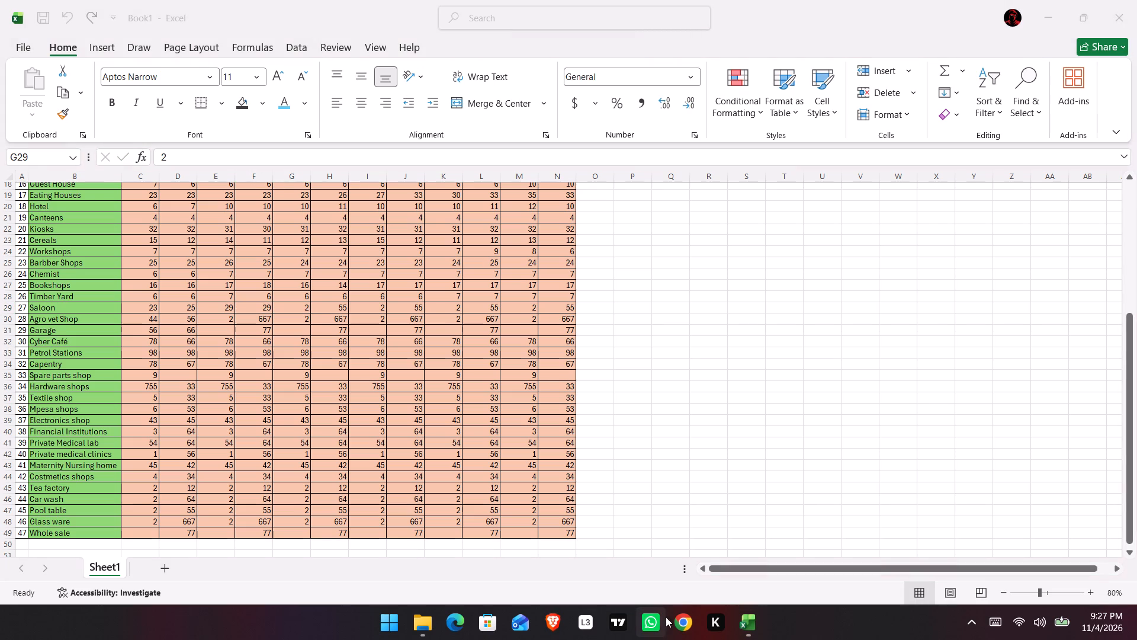
left_click(695, 617)
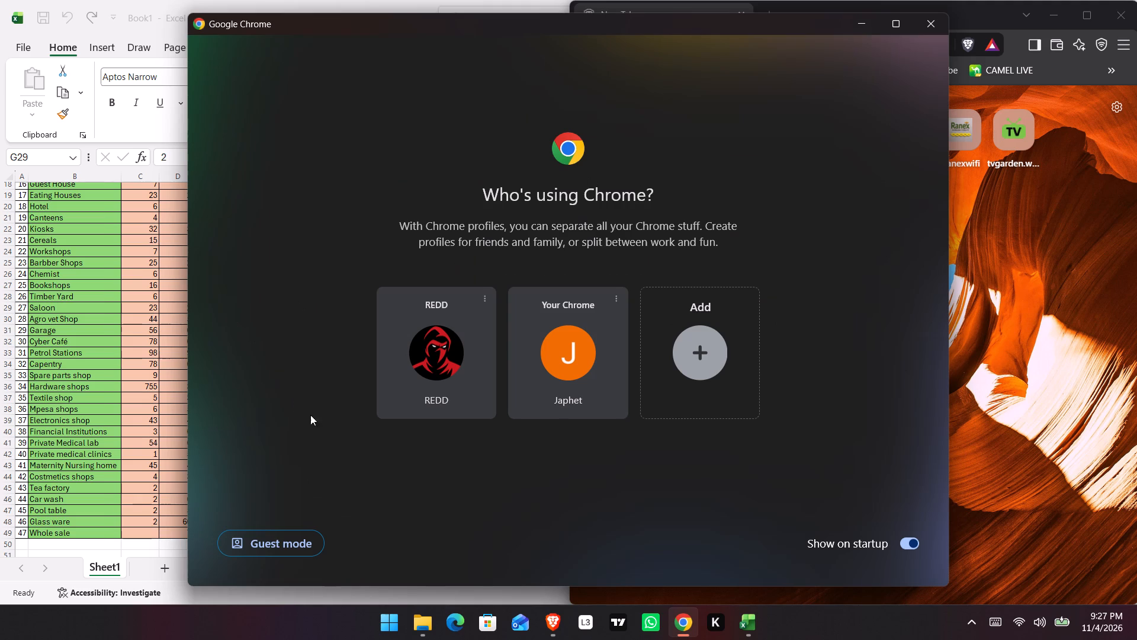
left_click(425, 356)
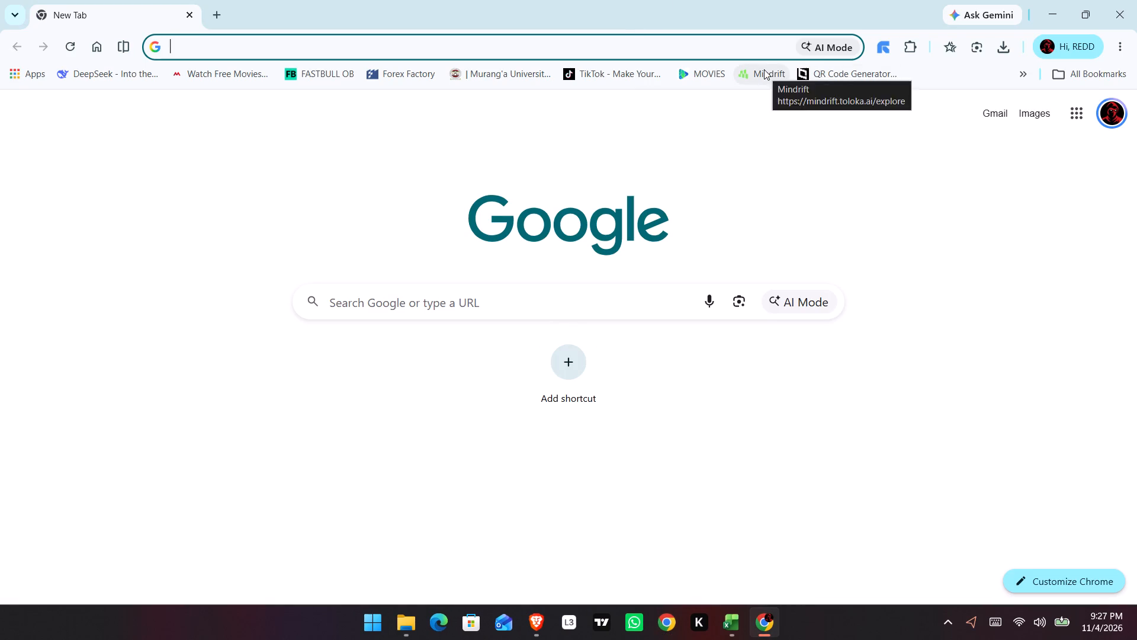
left_click(1017, 80)
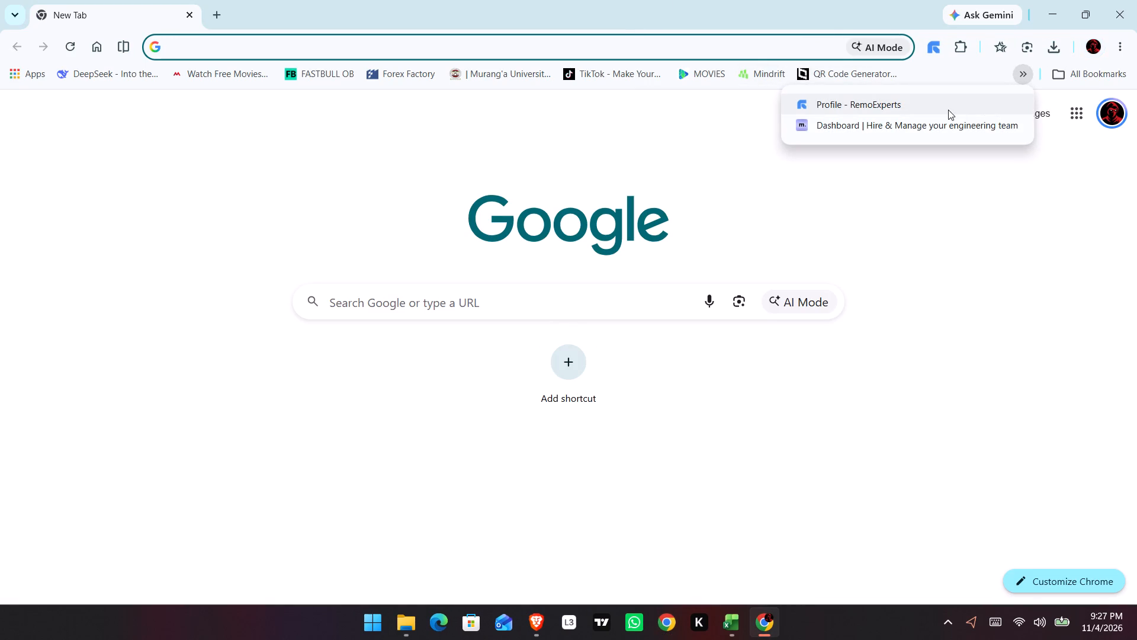
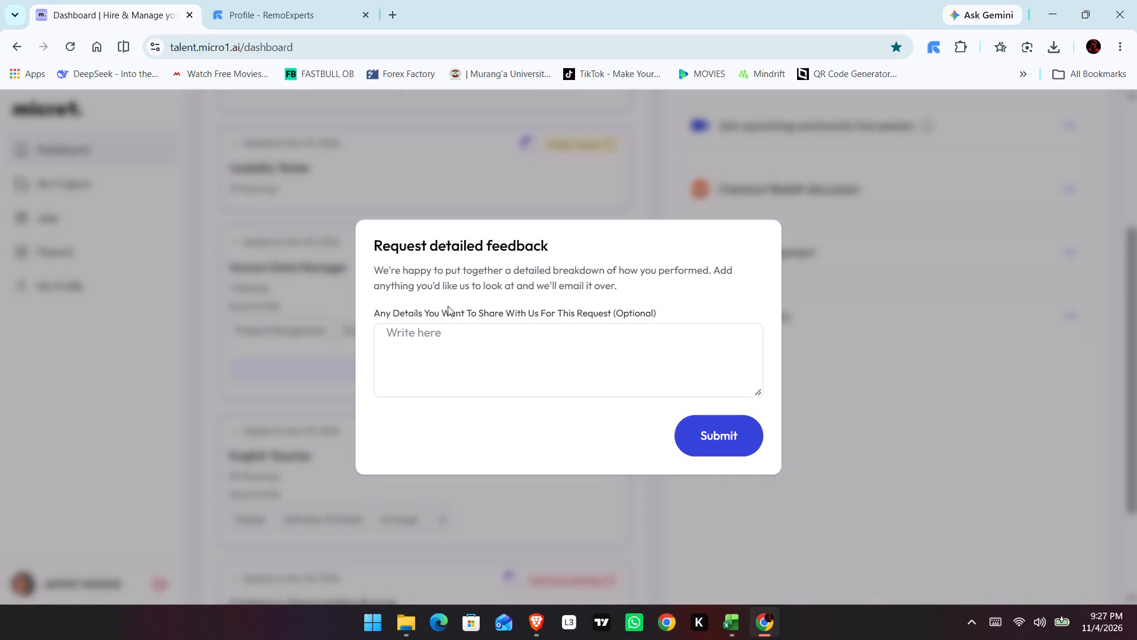
Dismiss the detailed feedback request and review the applied jobs on the micro1 dashboard.
left_click(942, 398)
scroll(646, 354, "down", 2)
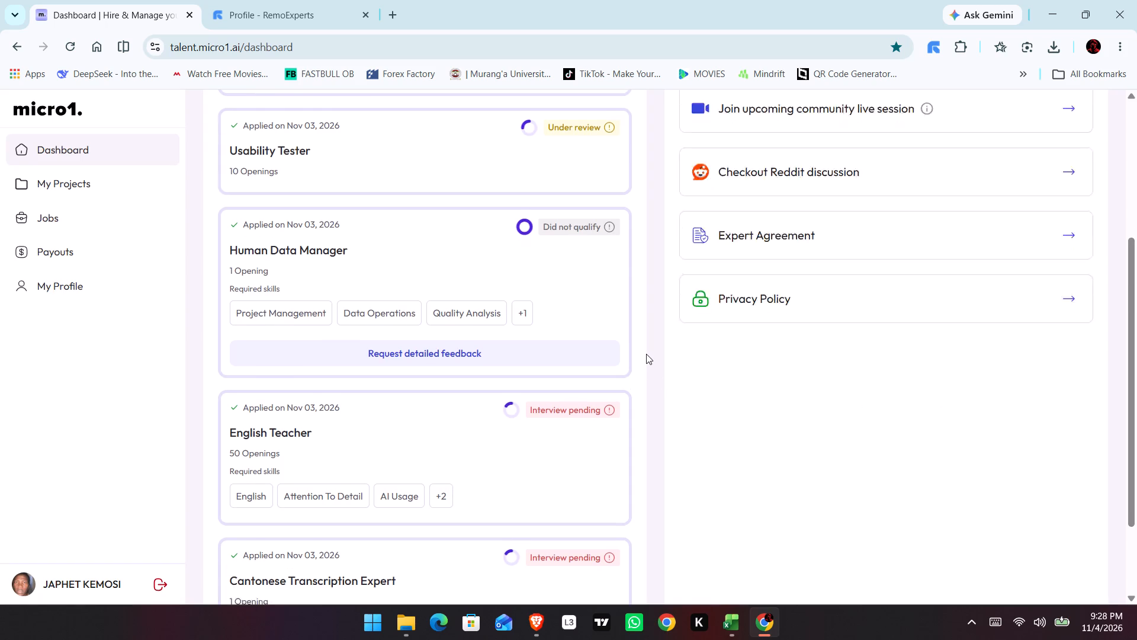
scroll(646, 354, "down", 5)
scroll(646, 354, "up", 5)
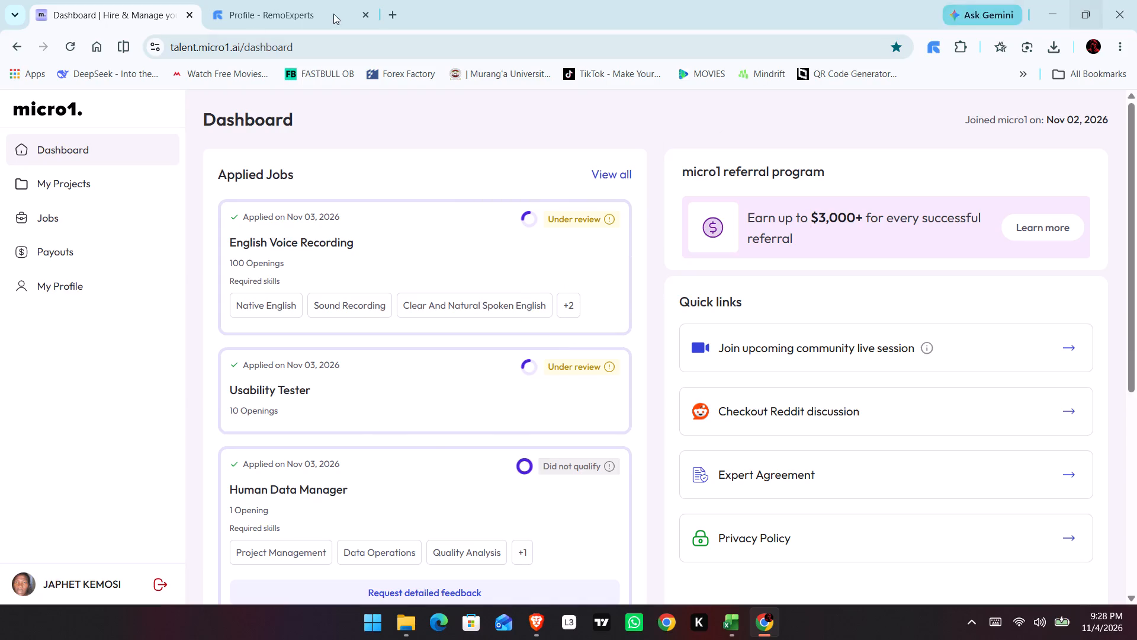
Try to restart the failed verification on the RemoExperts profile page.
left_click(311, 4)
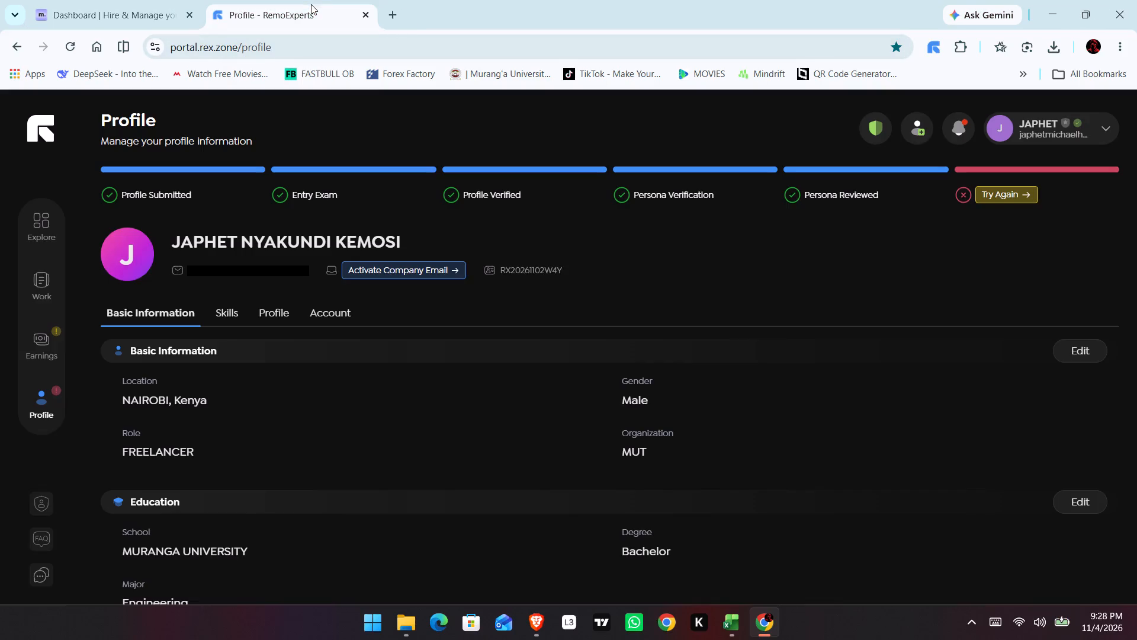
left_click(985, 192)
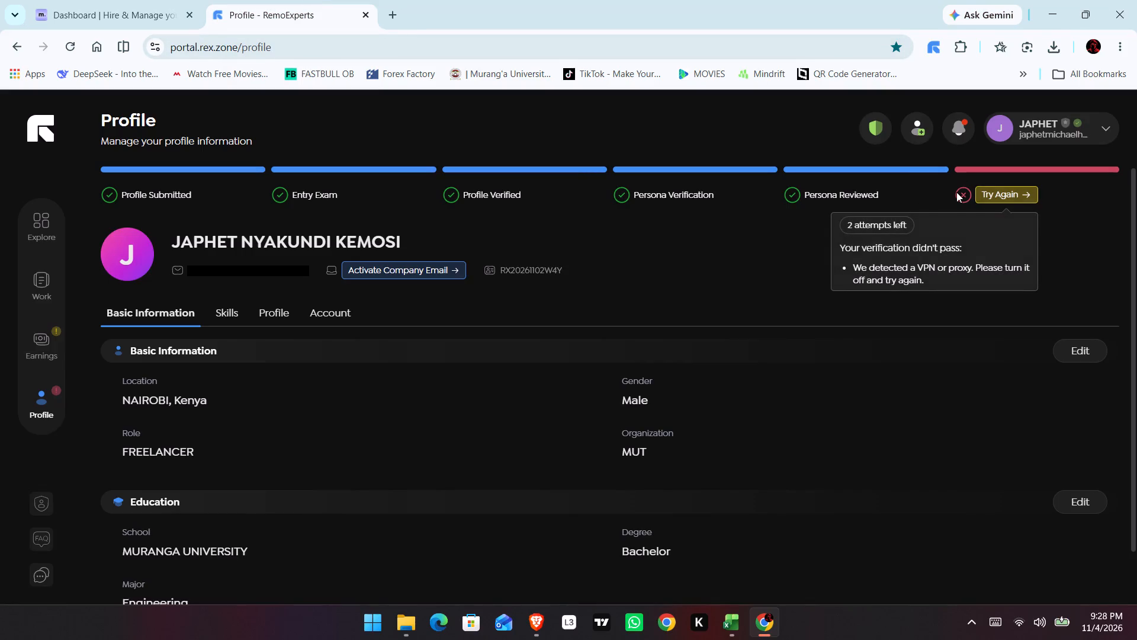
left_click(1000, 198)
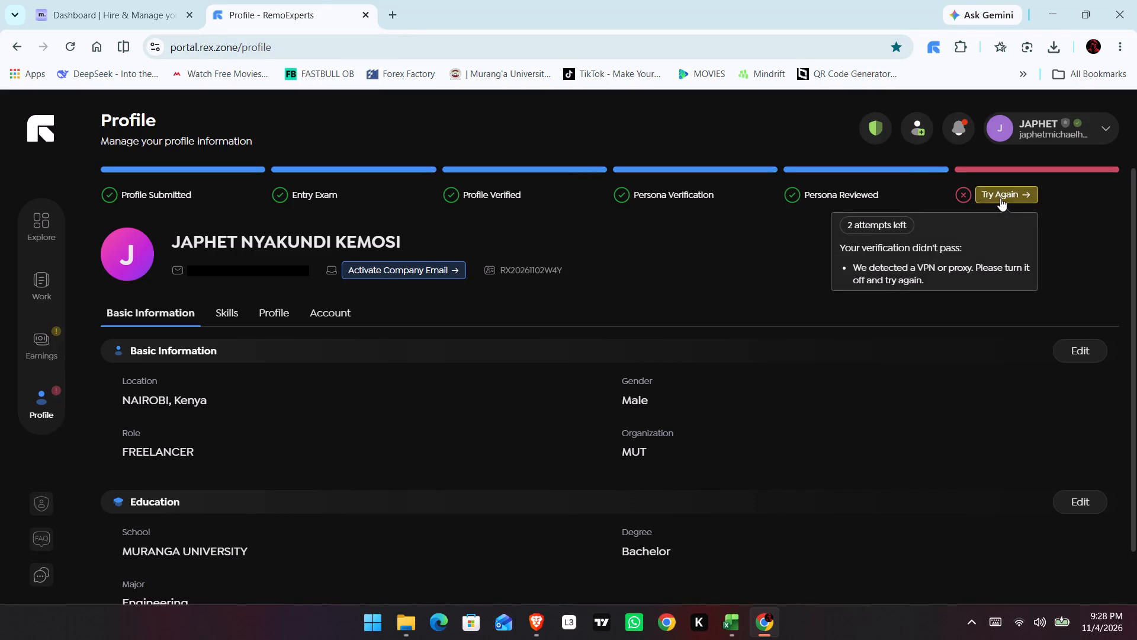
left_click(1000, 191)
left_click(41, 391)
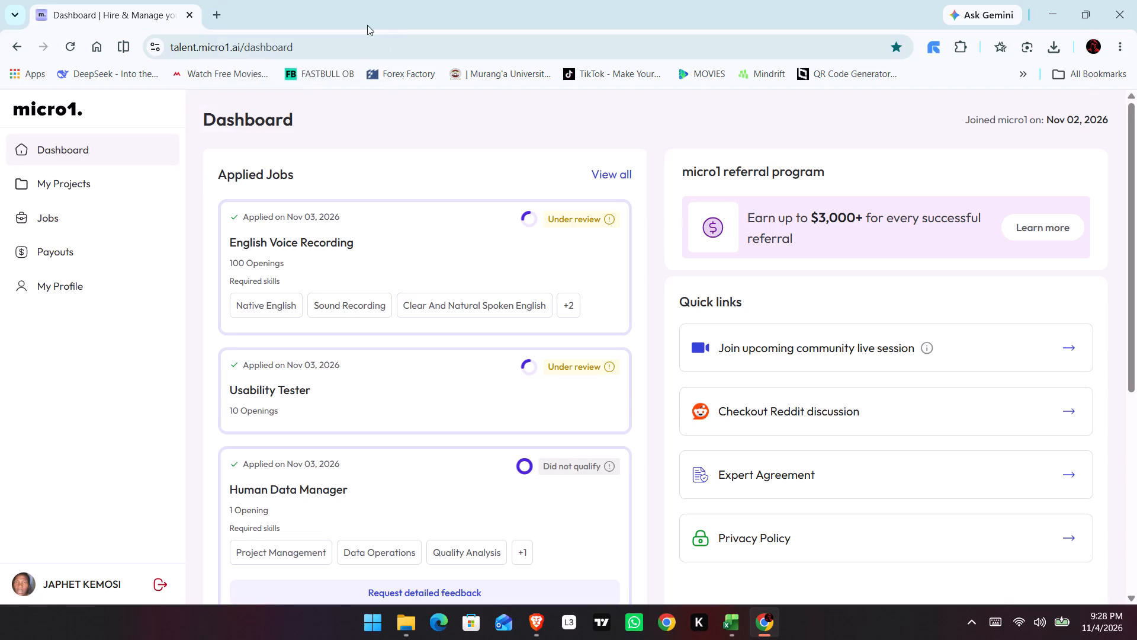
Close the Chrome window with the micro1 dashboard and switch back to Book1 in Excel.
scroll(280, 354, "down", 1)
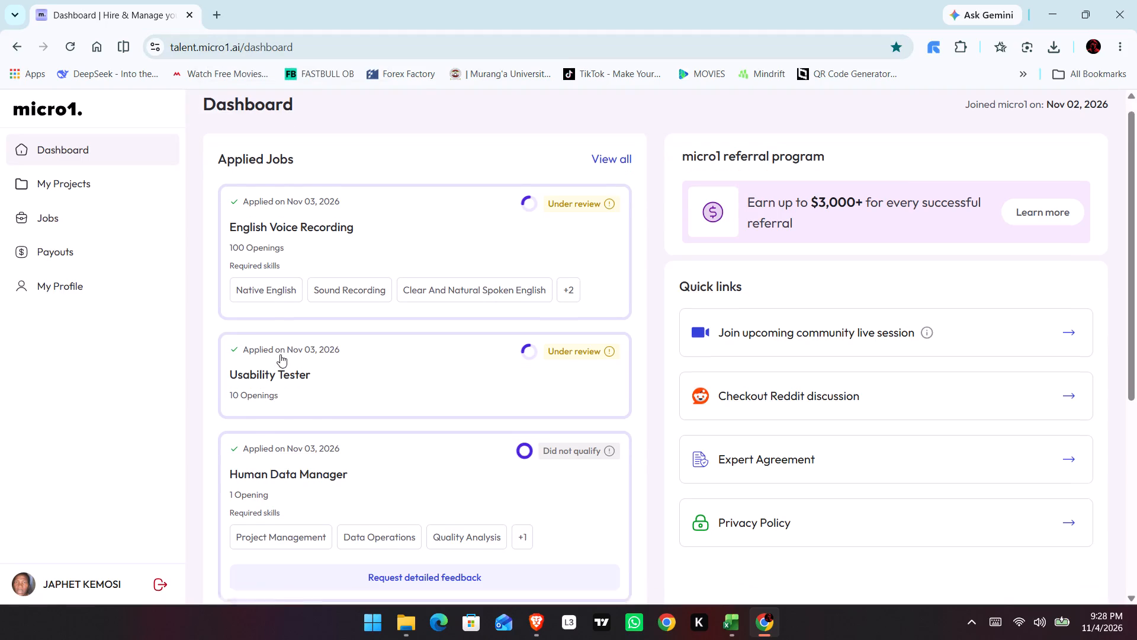
scroll(280, 354, "down", 4)
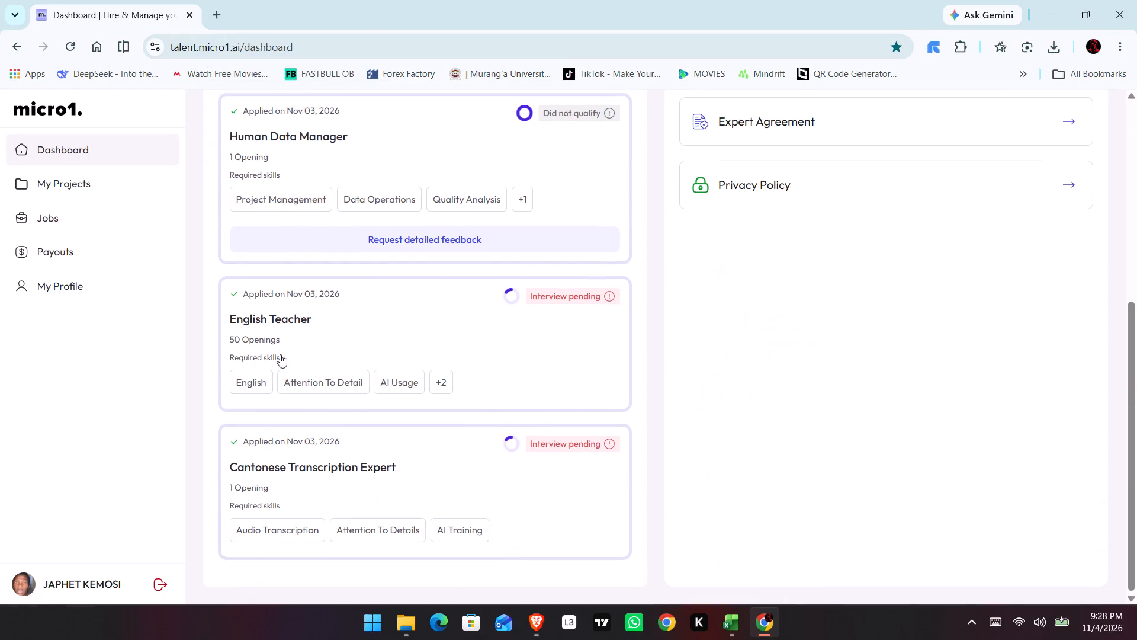
scroll(280, 354, "up", 7)
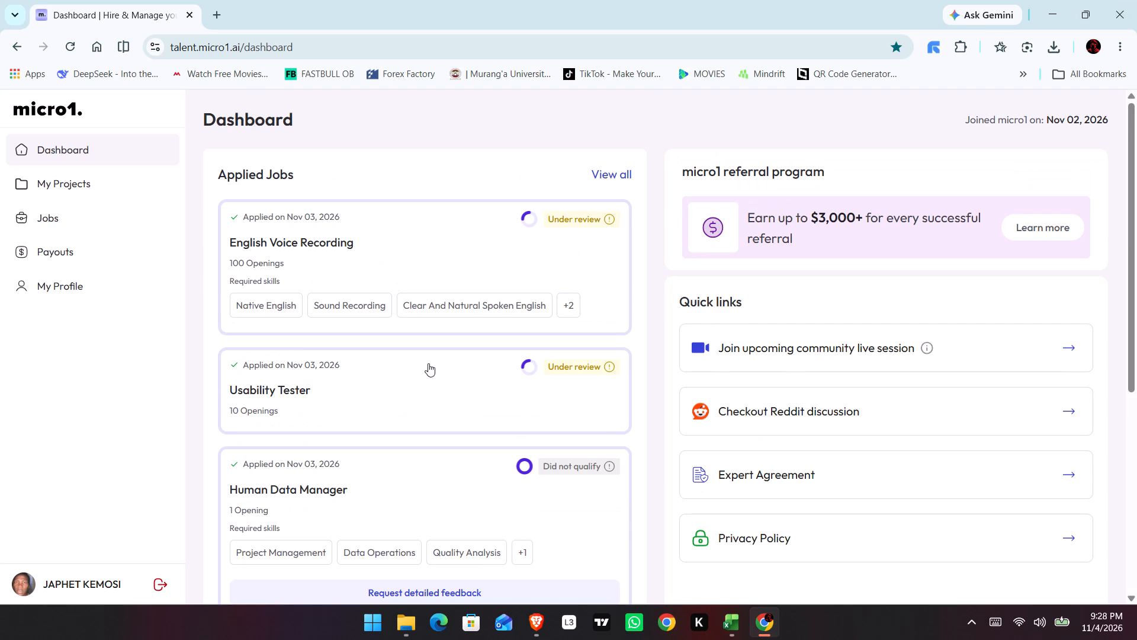
left_click(222, 14)
left_click(194, 13)
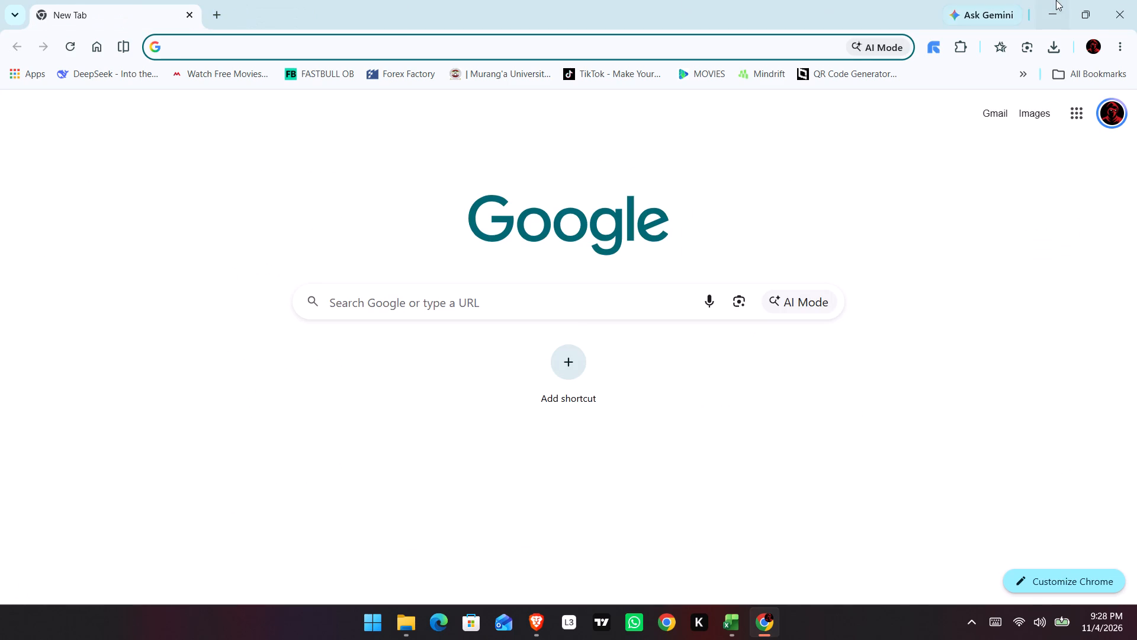
left_click(1092, 3)
left_click(1106, 15)
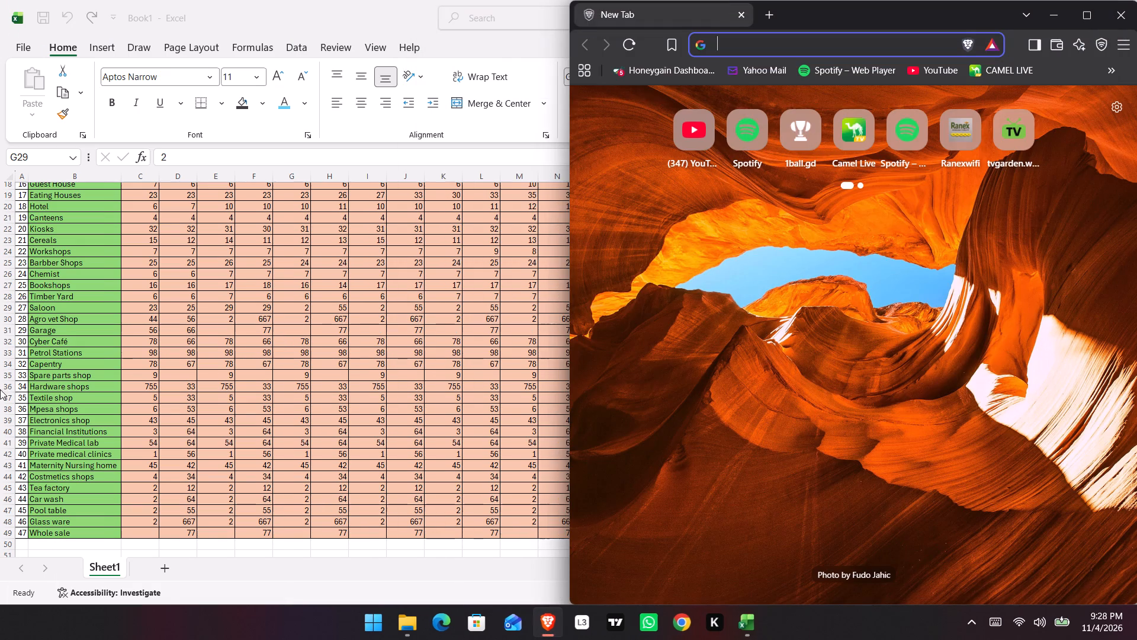
left_click(968, 631)
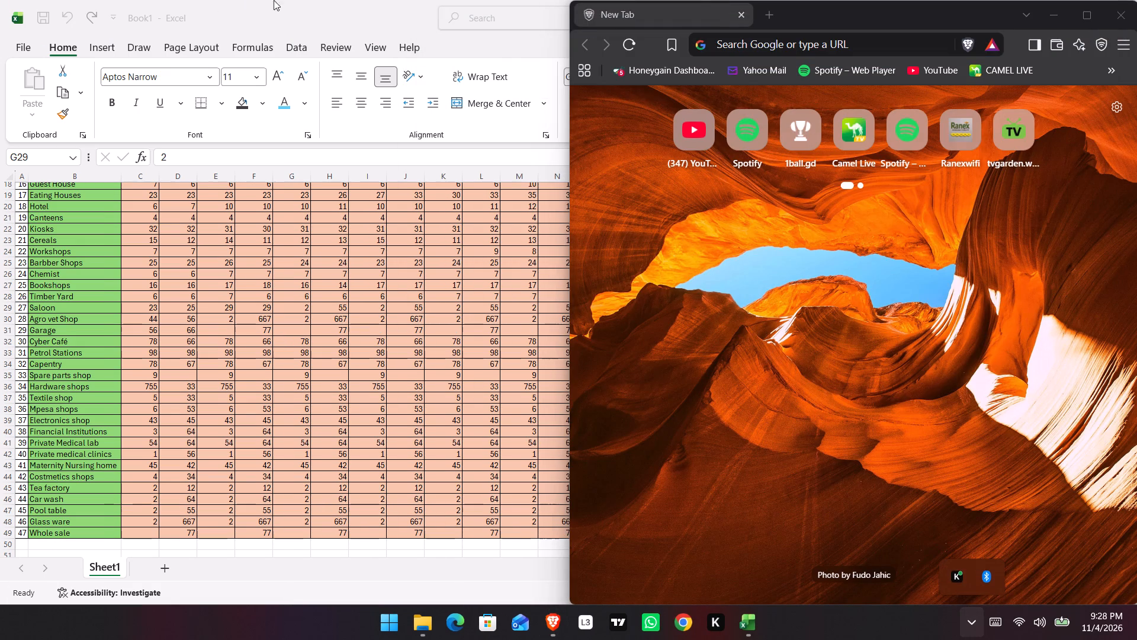
left_click(511, 32)
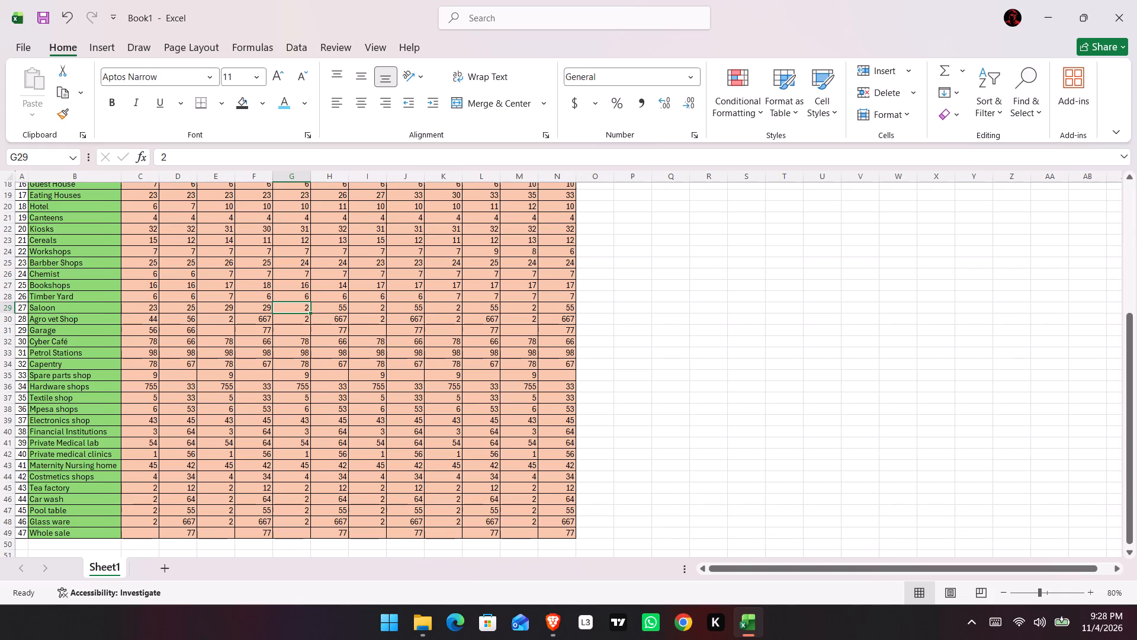
Set the Saloon values to 27 for May, 25 for Jun, 22 for Jul and 24 for Aug.
key("2")
key("7")
key("Right")
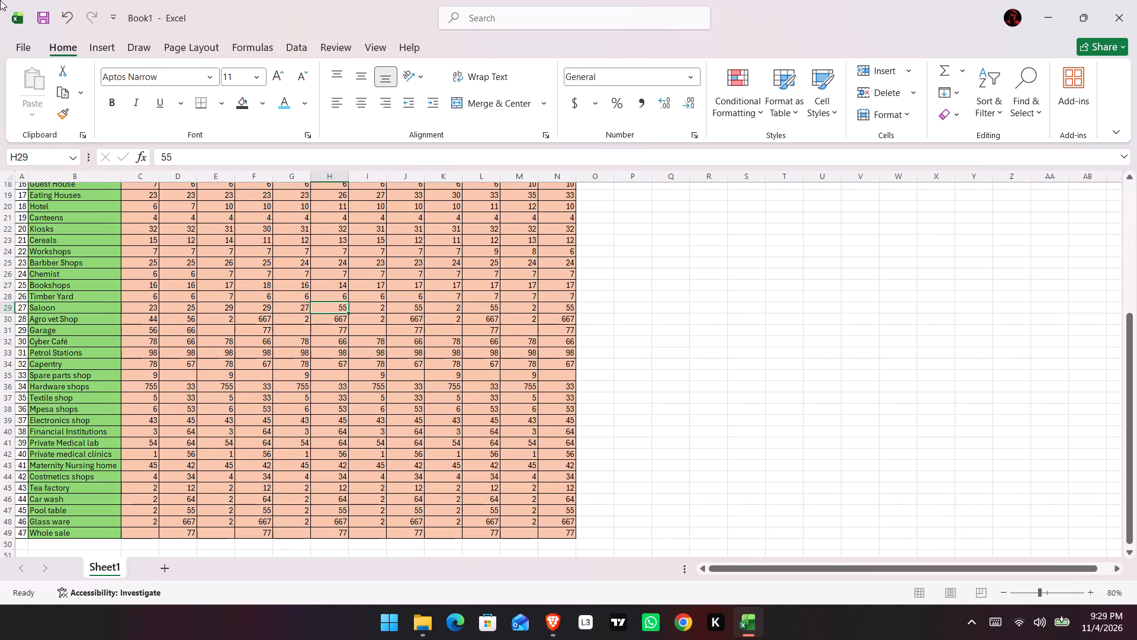
type("25")
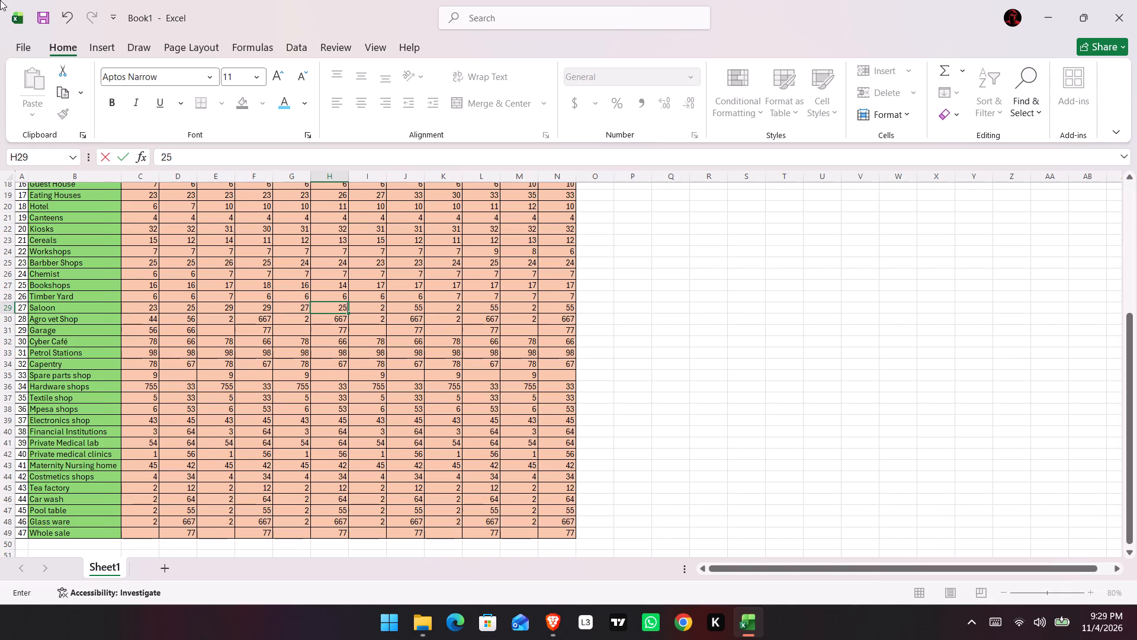
key("Right")
type("22")
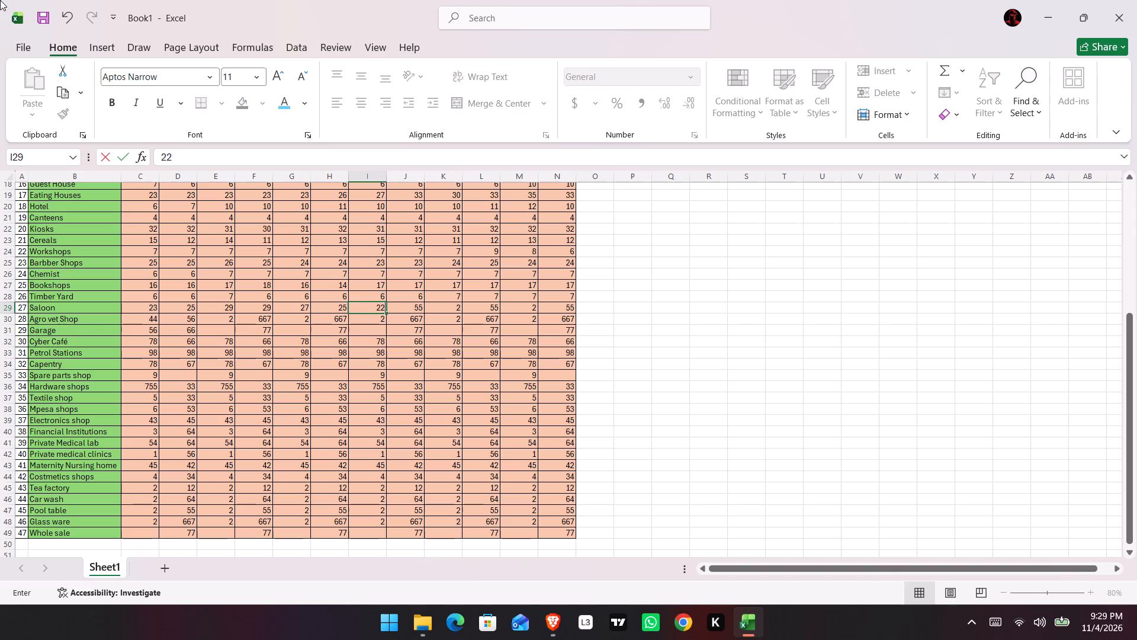
key("Right")
type("24")
key("Right")
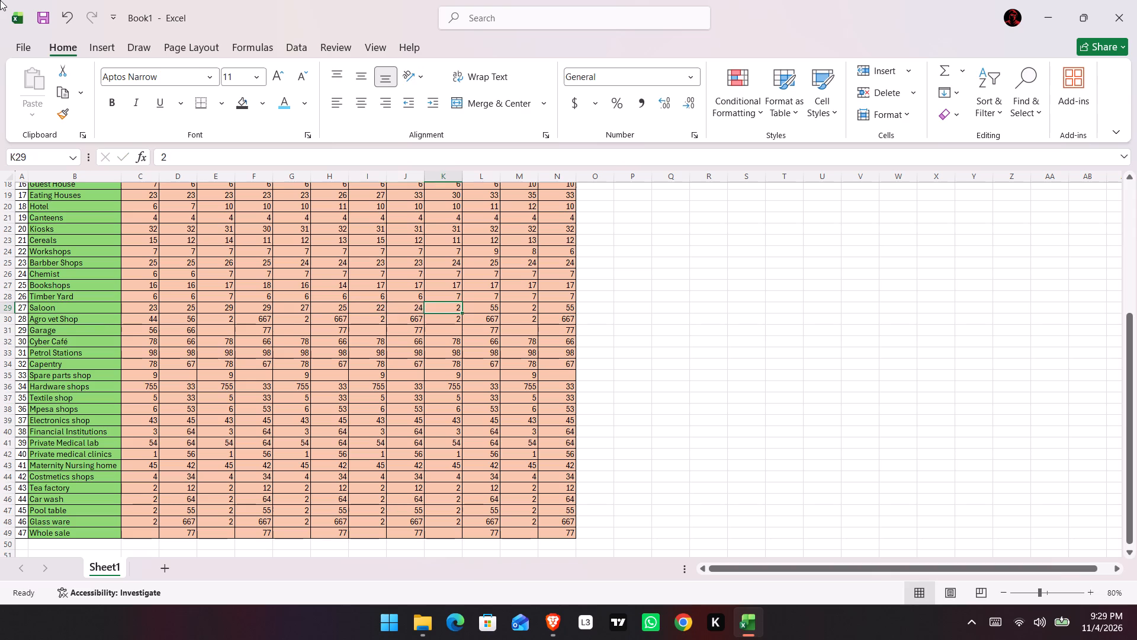
Set the Saloon values to 24 for each month from Sep to Nov and 25 for Dec.
type("24")
key("Right")
type("24")
key("Right")
type("24")
key("Right")
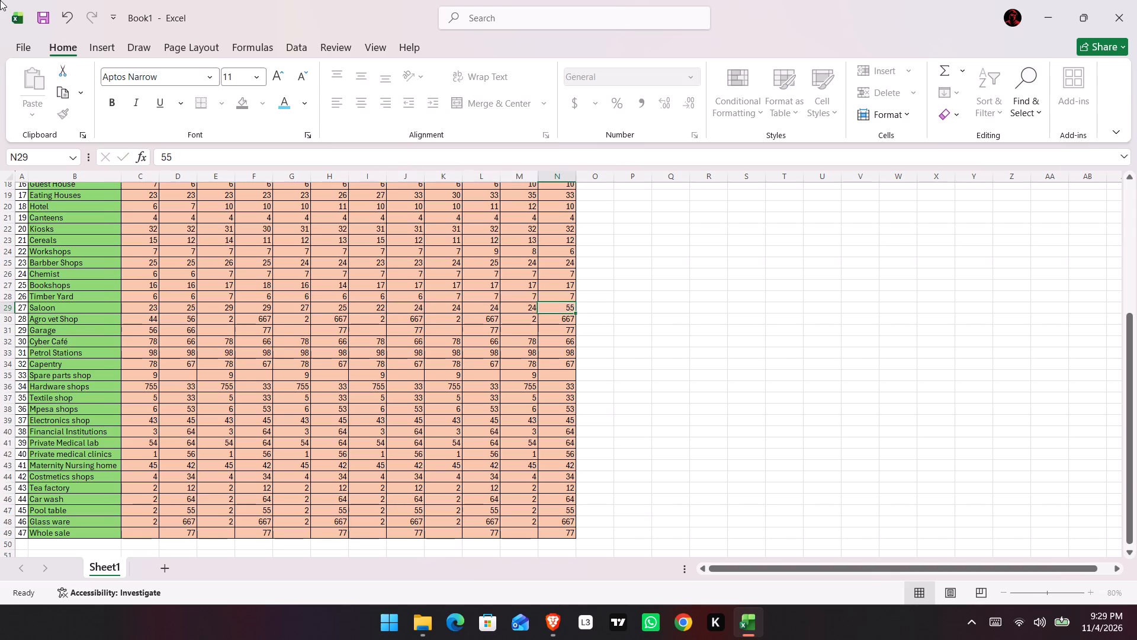
type("24")
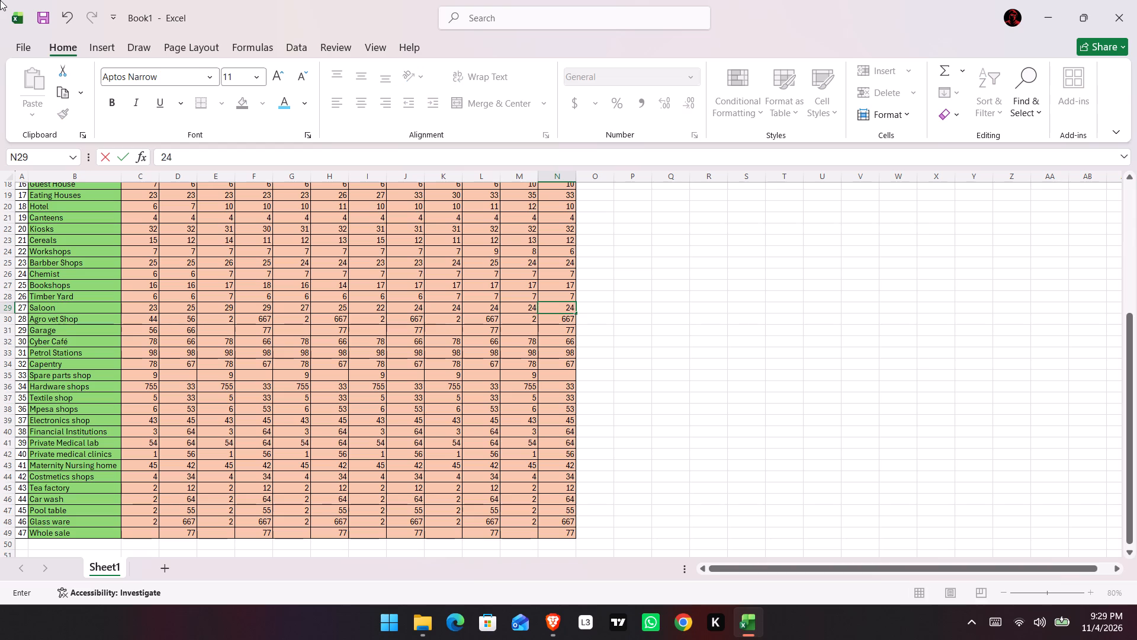
key("BackSpace")
key("5")
key("Down")
Set the Agro vet Shop values to 3 for each month from Jan to Apr.
key("Left")
key("Left")
key("Left")
key("Left")
key("Left")
key("Left")
key("Left")
key("Left")
key("Left")
key("Left")
key("Left")
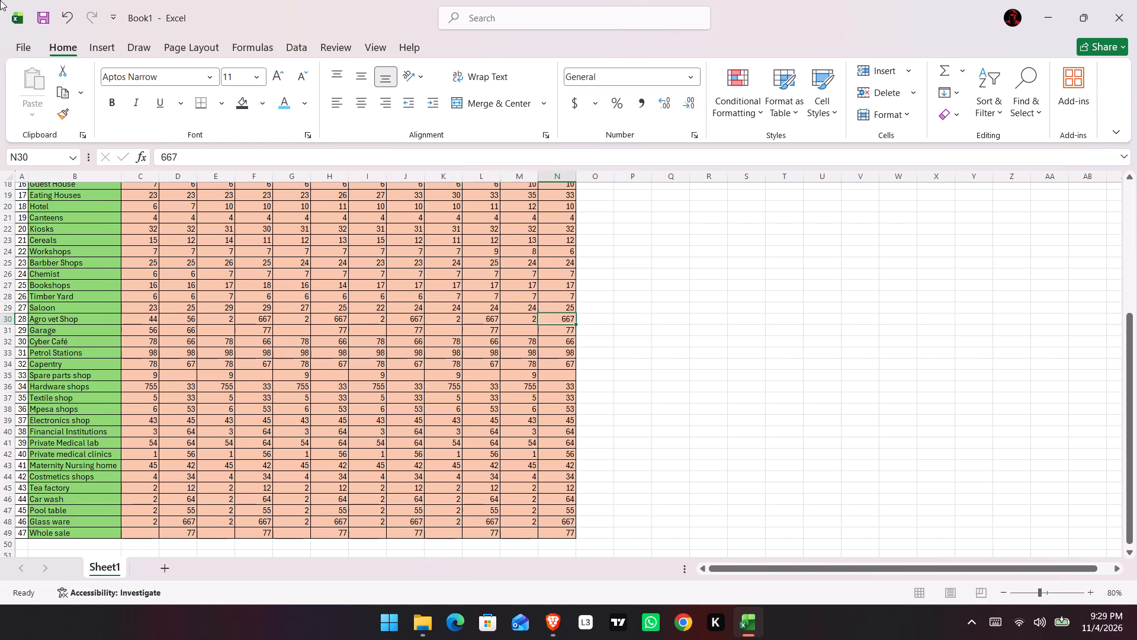
key("Left")
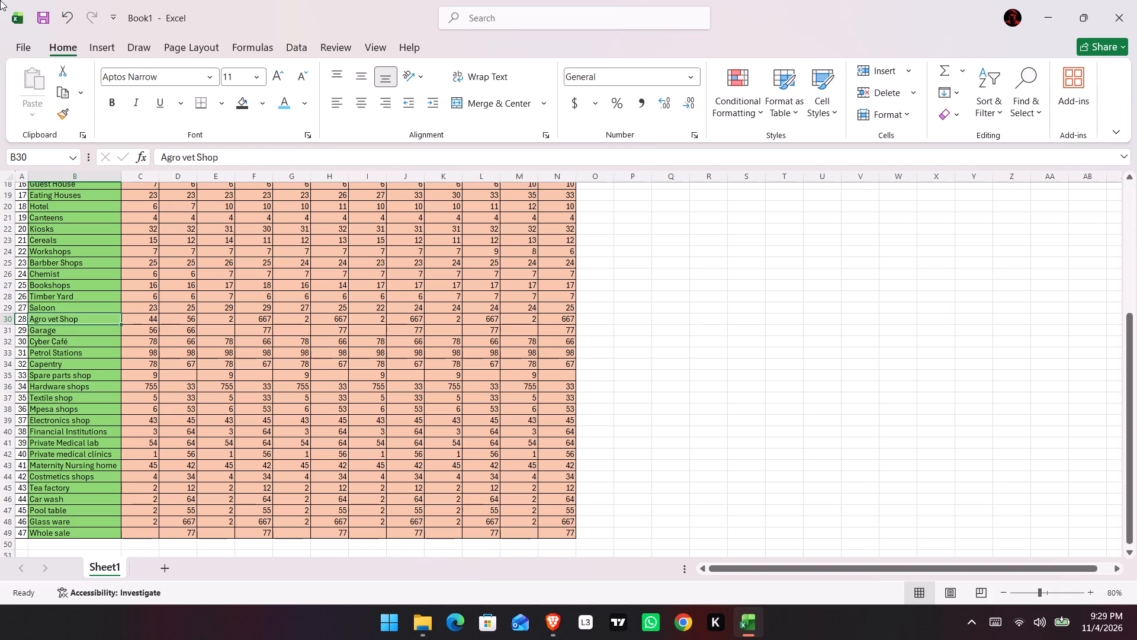
key("Right")
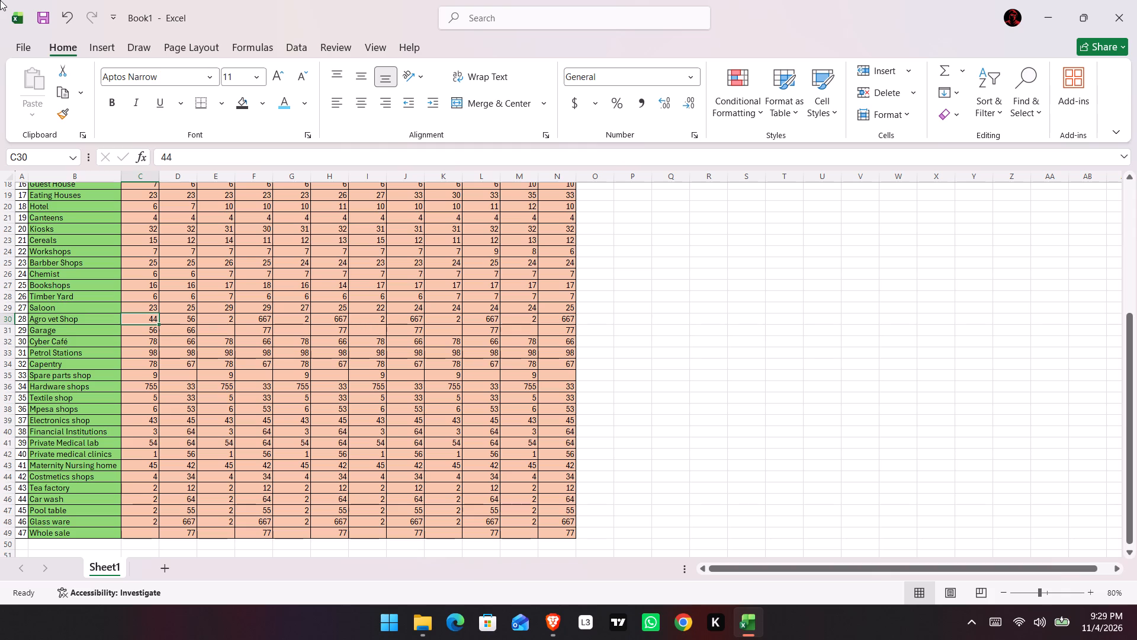
key("Right")
key("Left")
key("3")
key("Right")
key("3")
key("Right")
key("3")
key("Right")
key("3")
key("Right")
Set the Agro vet Shop values to 3 for each month from May to Aug.
key("3")
key("Right")
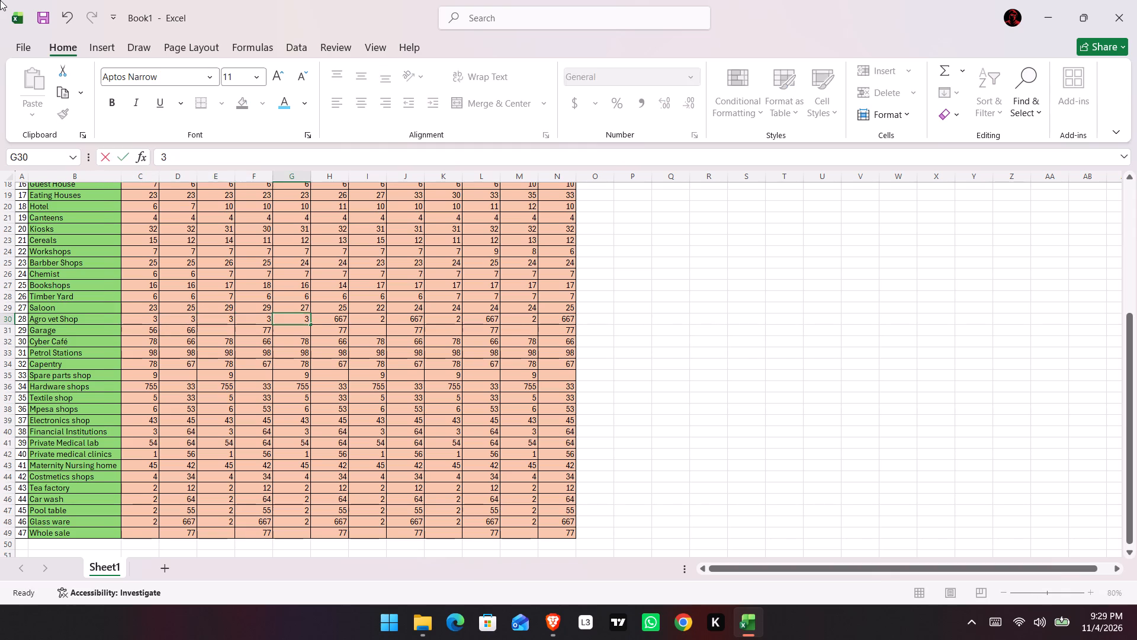
key("3")
key("Right")
key("3")
key("Right")
key("3")
key("Right")
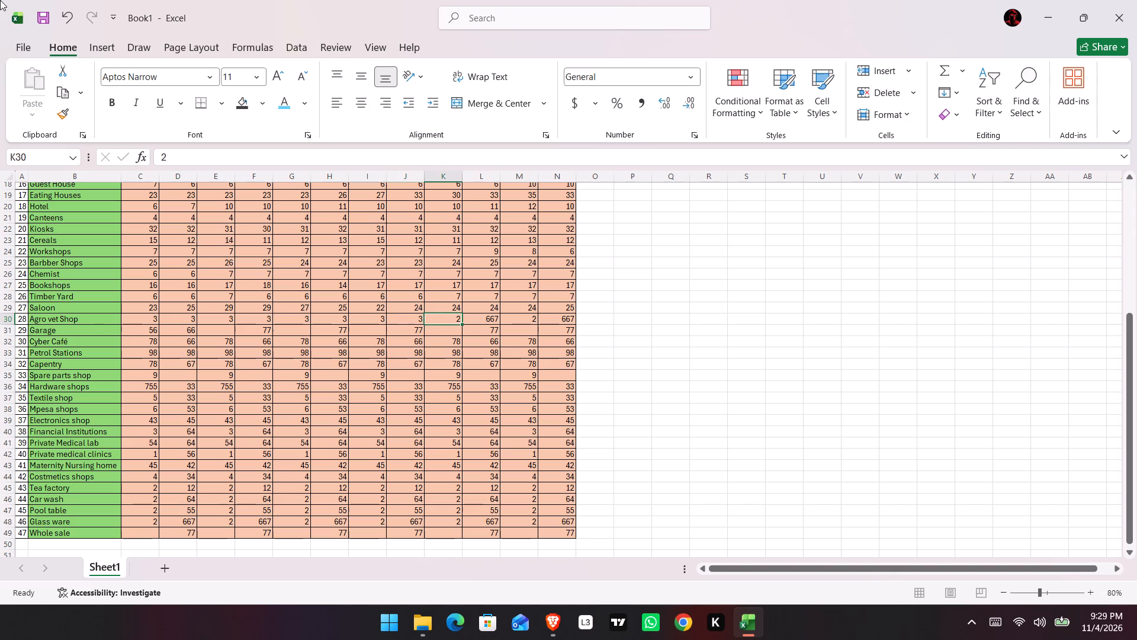
Set the Agro vet Shop values to 3 for Oct, Nov and Dec, skipping Sep.
key("Right")
key("3")
key("Right")
key("3")
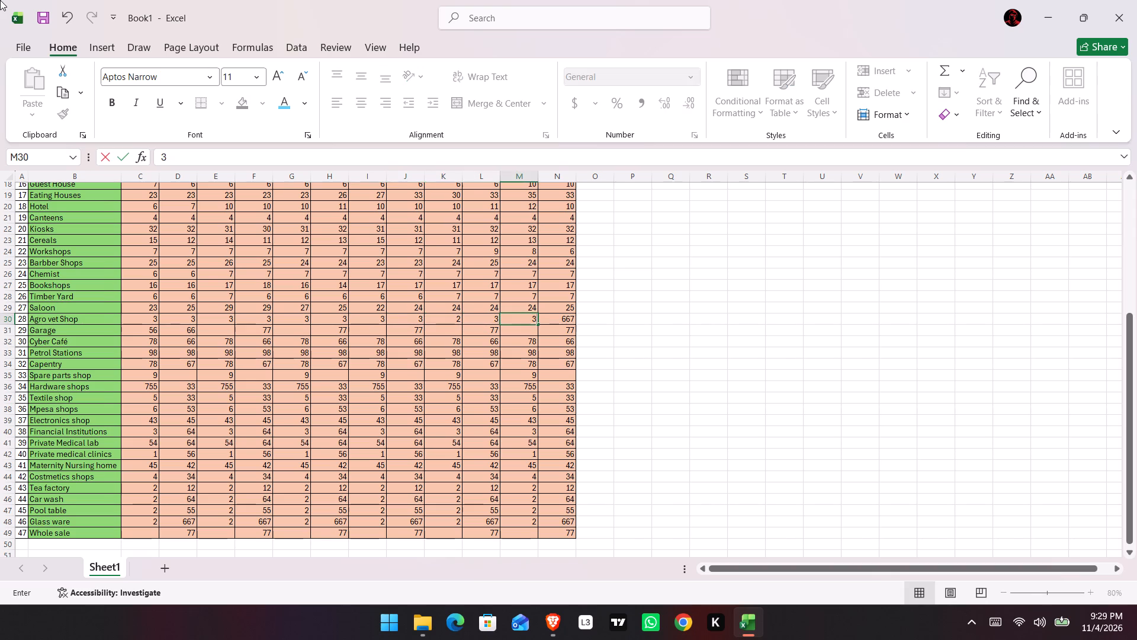
key("Right")
key("3")
key("Right")
Set the Garage values to 8 for each month from Jan to Apr.
key("Down")
key("Left")
key("Left")
key("Left")
key("Left")
key("Left")
key("Left")
key("Left")
key("Left")
key("Left")
key("Left")
key("Left")
key("Left")
key("Left")
key("Left")
key("Left")
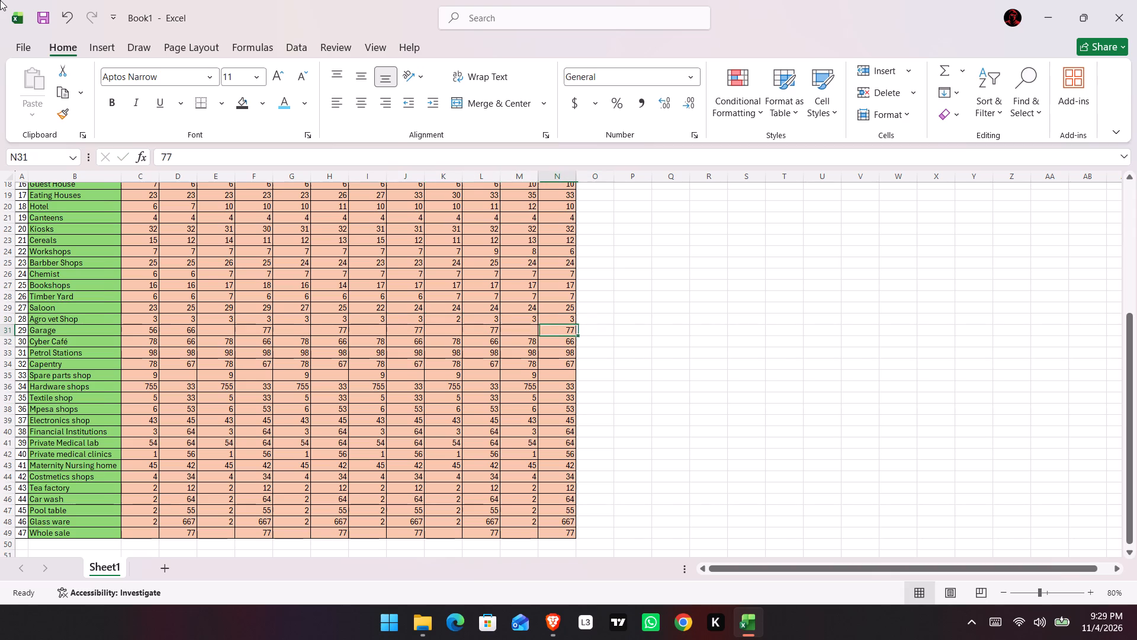
key("Right")
key("Right")
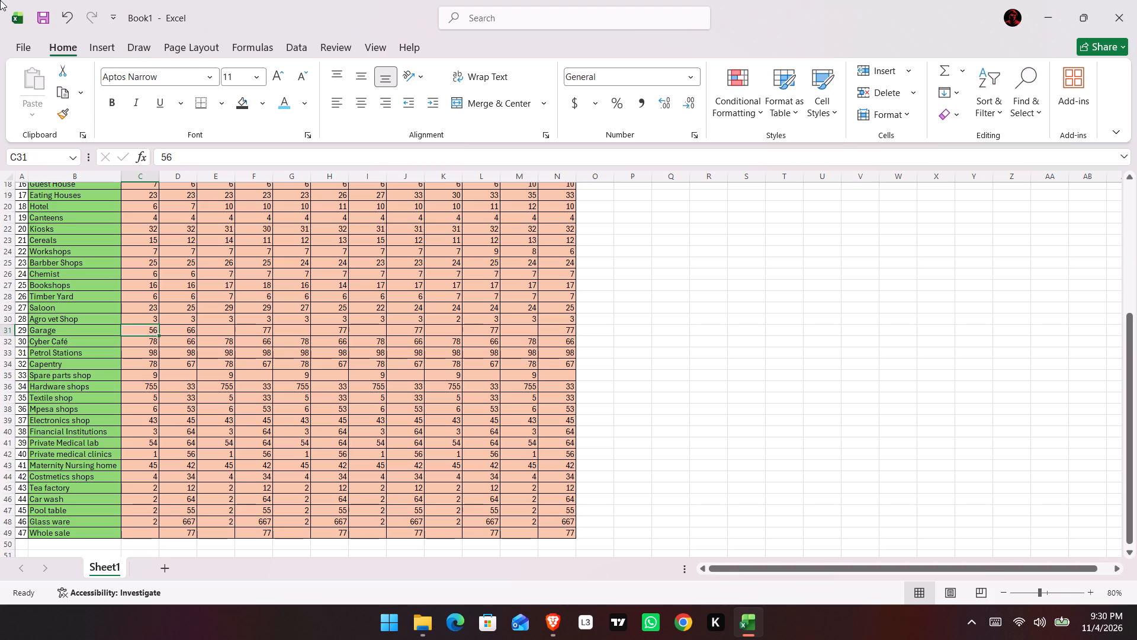
key("8")
key("Right")
key("8")
key("Right")
key("8")
key("Right")
key("8")
key("Right")
Set the Garage values to 8 for each month from May to Aug.
key("8")
key("Right")
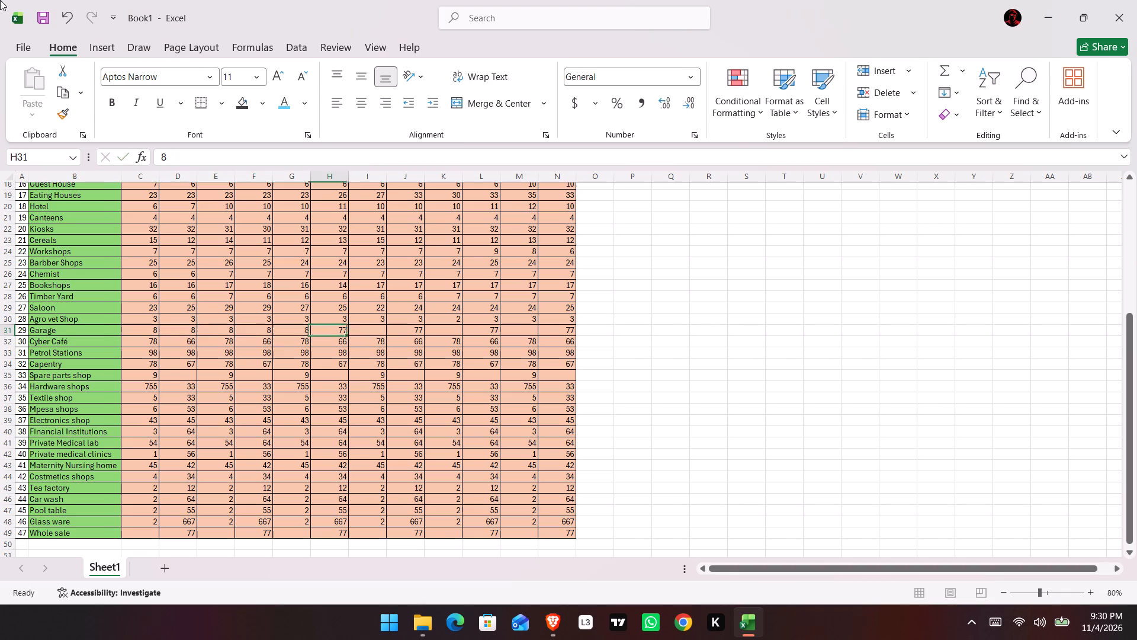
key("8")
key("Right")
key("8")
key("Right")
key("8")
key("Right")
Set the Garage values to 8 for each month from Sep to Dec.
key("8")
key("Right")
key("8")
key("Right")
key("8")
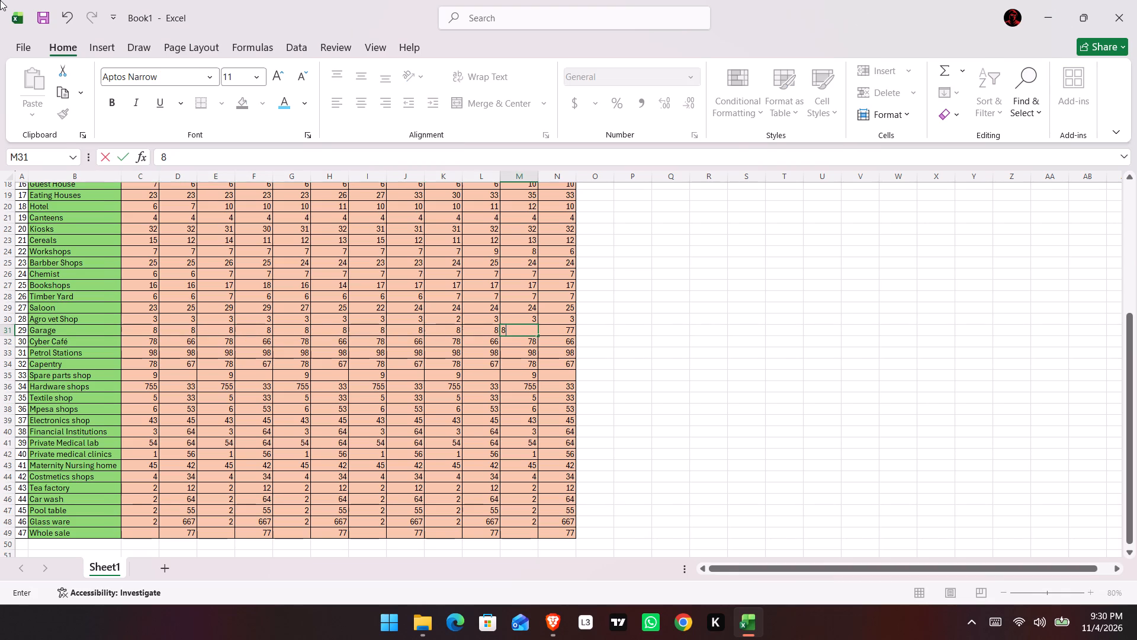
key("Right")
key("8")
key("Right")
Set the Cyber Café values to 45 for Jan, 45 for Feb, 44 for Mar and 41 for Apr.
key("Down")
key("Left")
key("Left")
key("Left")
key("Left")
key("Left")
key("Left")
key("Left")
key("Left")
key("Left")
key("Left")
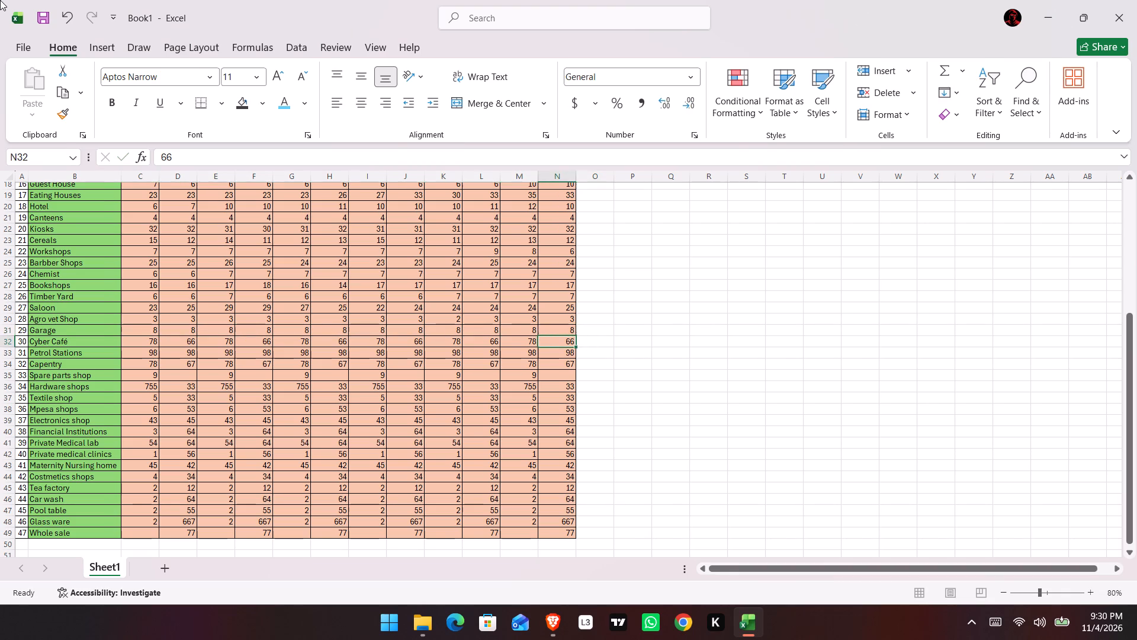
key("Left")
key("Left")
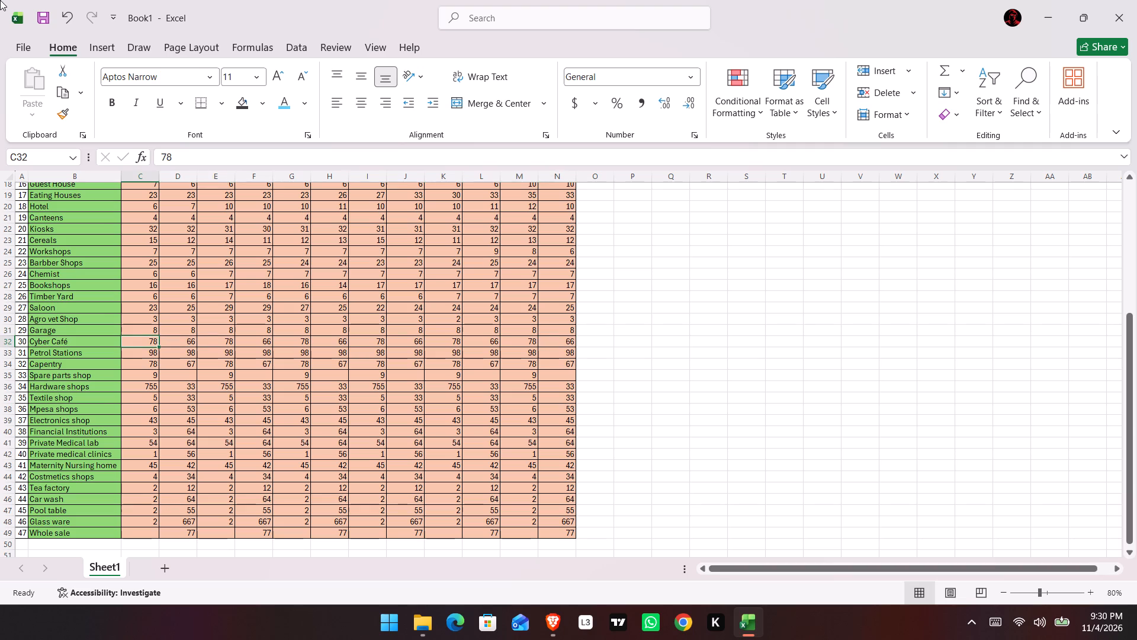
type("45")
key("Right")
type("45")
key("Right")
type("44")
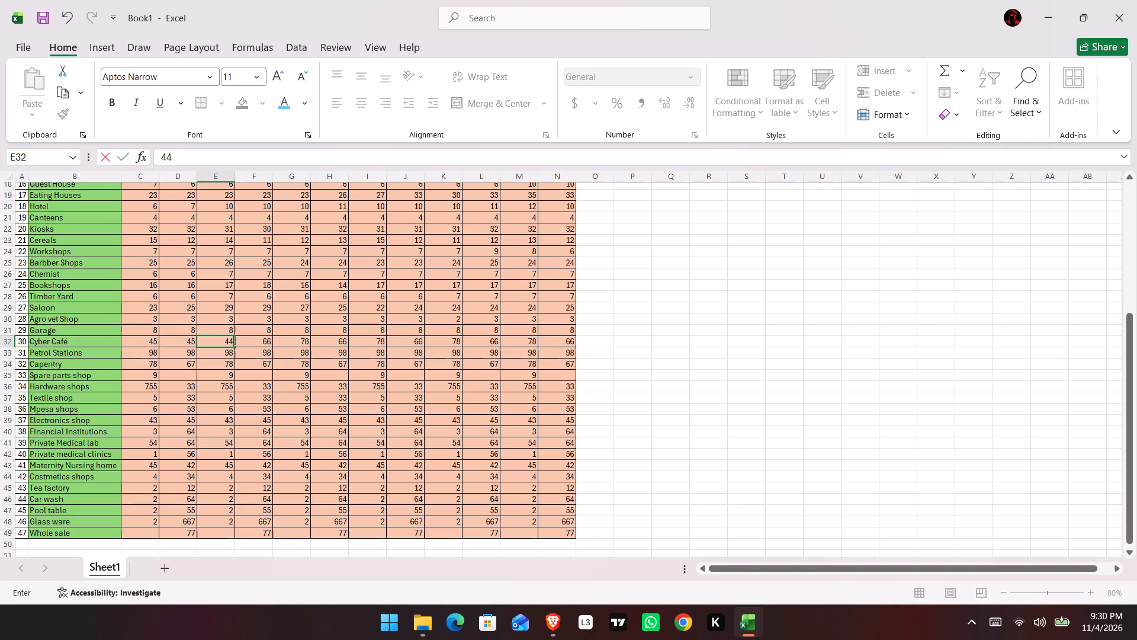
key("Right")
type("41")
key("Right")
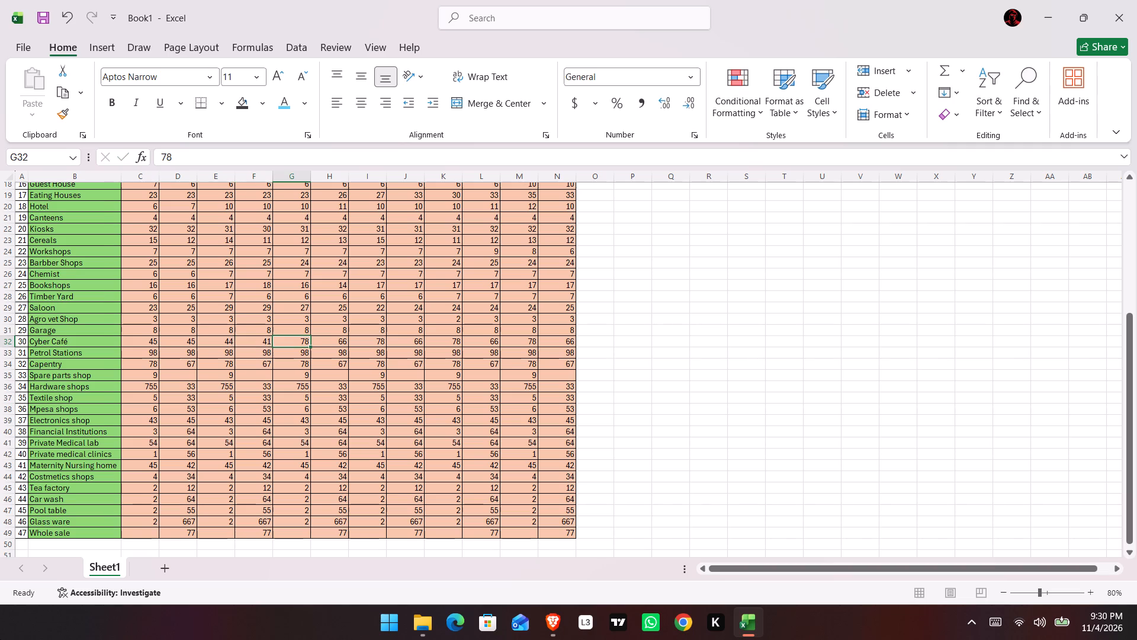
Set the Cyber Café values to 38 for May, 38 for Jun, 29 for Jul and 44 for Aug.
type("38")
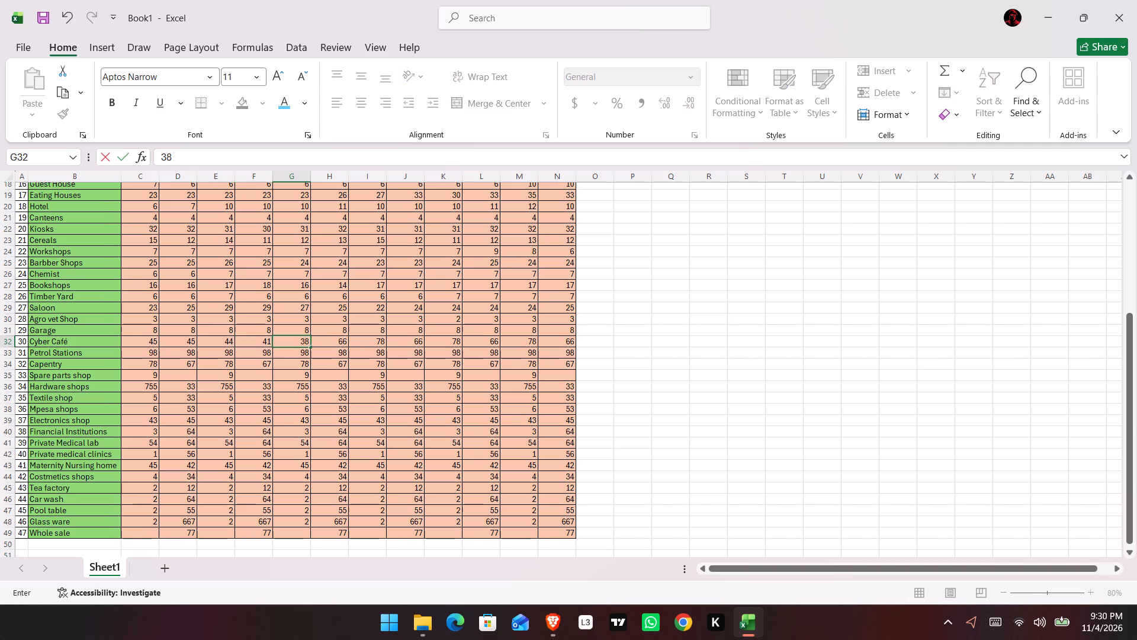
key("Right")
type("38")
key("Right")
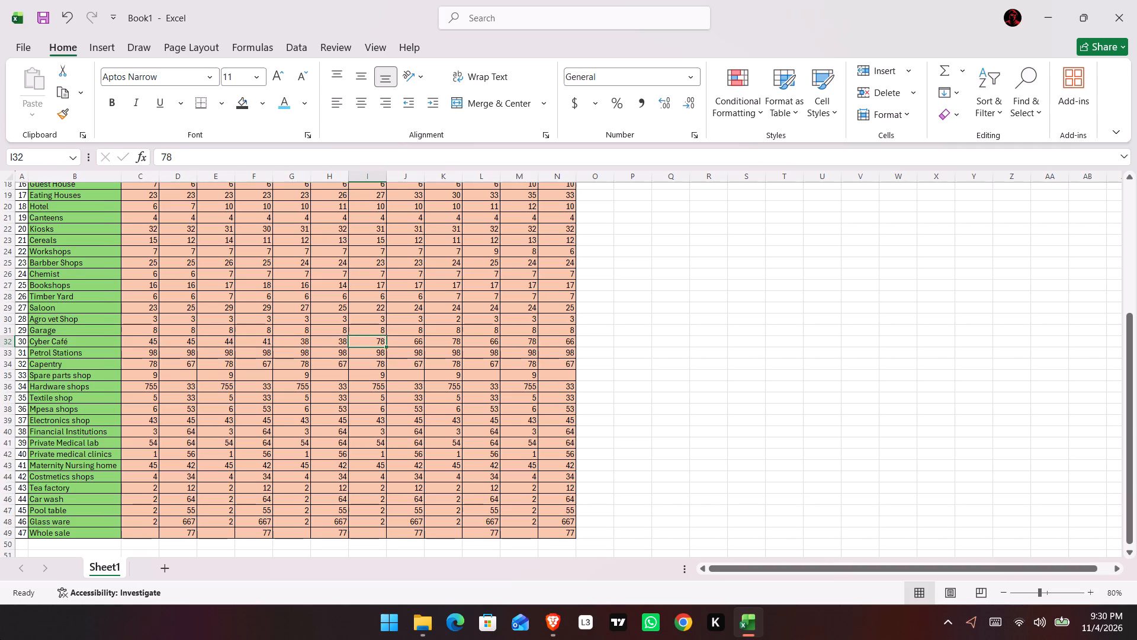
key("2")
key("5")
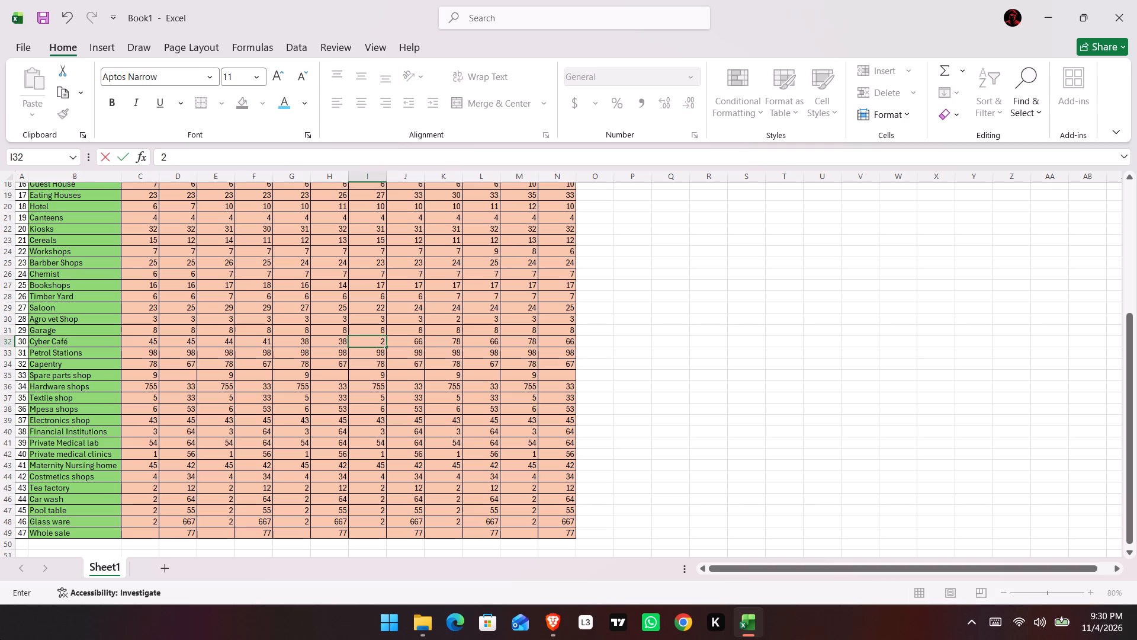
key("BackSpace")
key("BackSpace")
key("9")
key("BackSpace")
type("29")
key("Right")
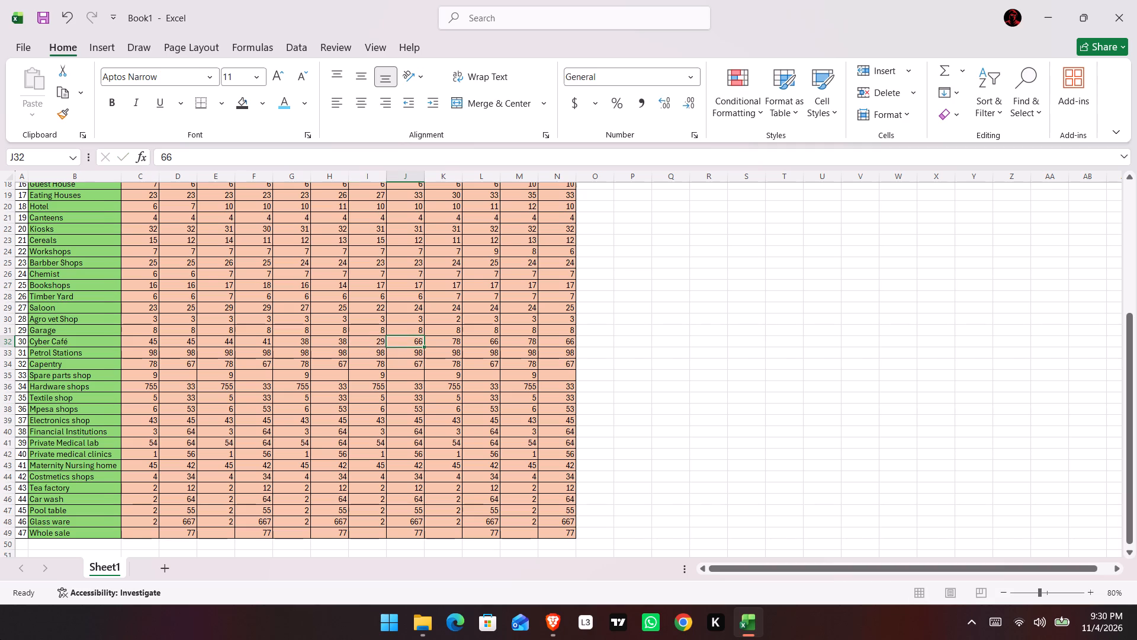
type("44")
key("Right")
Set the Cyber Café values to 44 for Sep, 44 for Oct, 45 for Nov and 46 for Dec.
key("4")
key("Right")
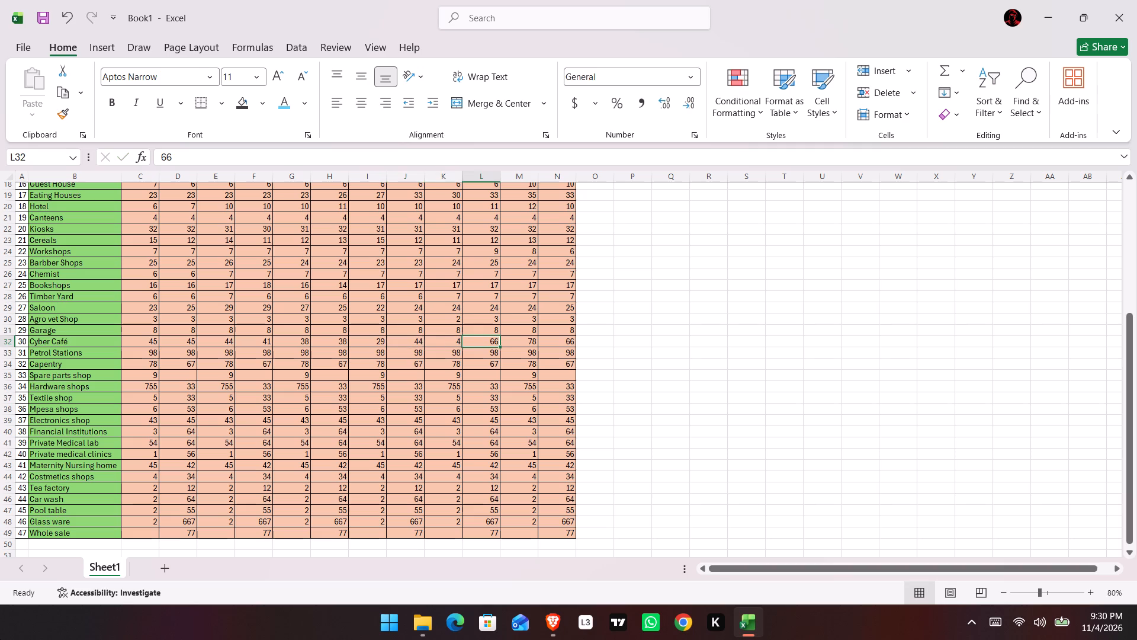
key("Left")
type("44")
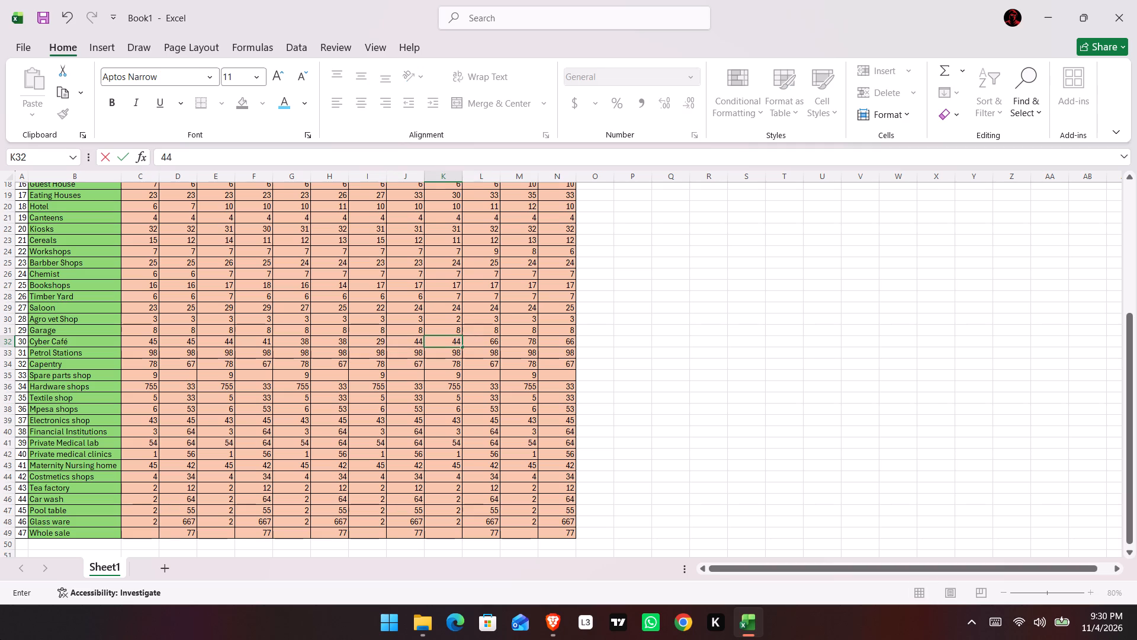
key("Right")
type("44")
key("Right")
type("45")
key("Right")
type("46")
key("Down")
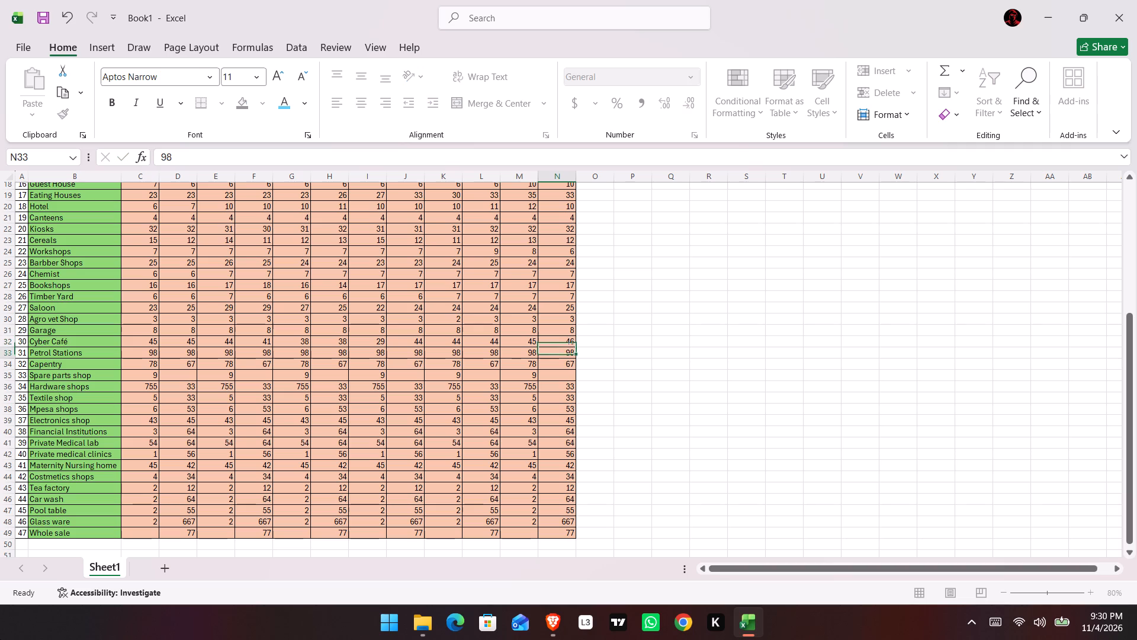
Set the Petrol Stations values to 7 for each month from Jan to Apr.
key("Left")
key("Left")
key("Left")
key("Left")
key("Left")
key("Left")
key("Left")
key("Left")
key("Left")
key("Left")
key("Left")
key("Left")
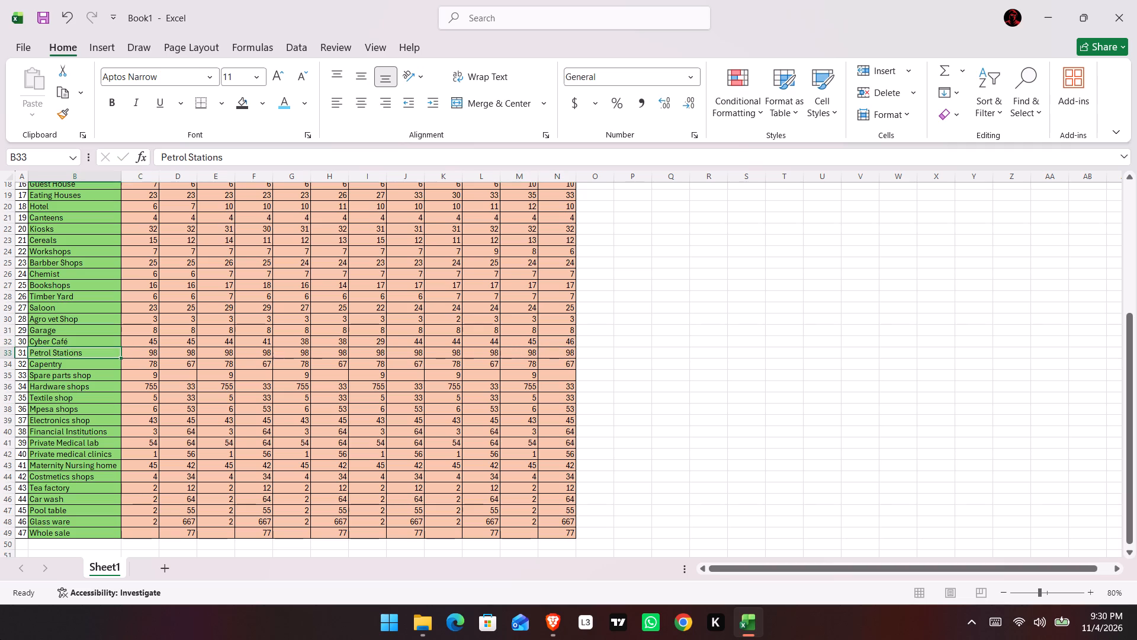
key("Right")
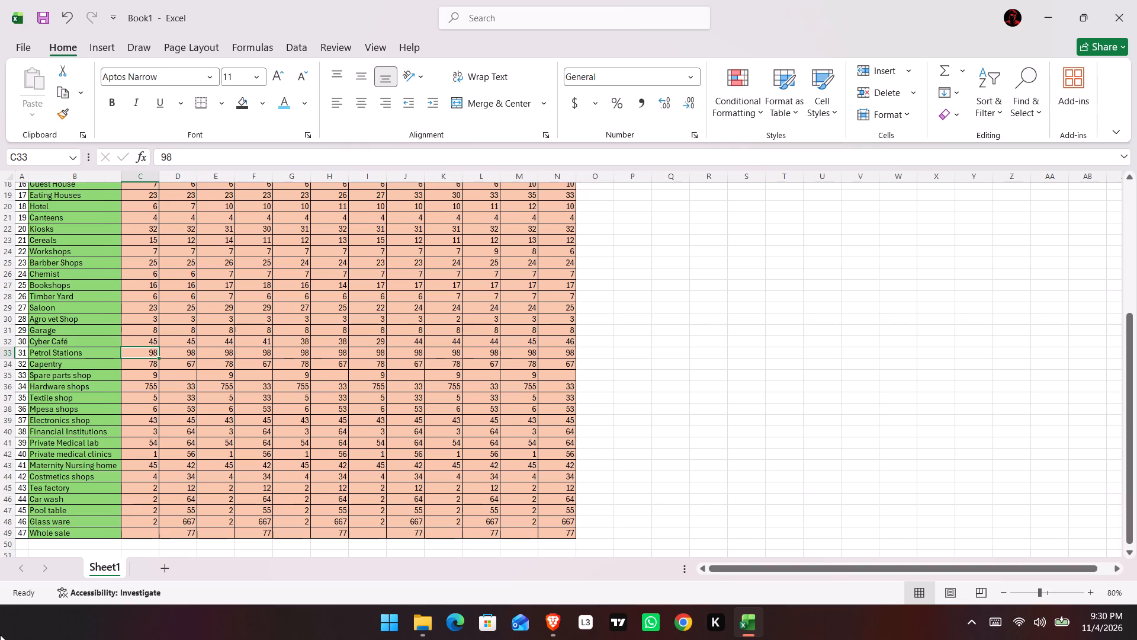
key("7")
key("Right")
key("7")
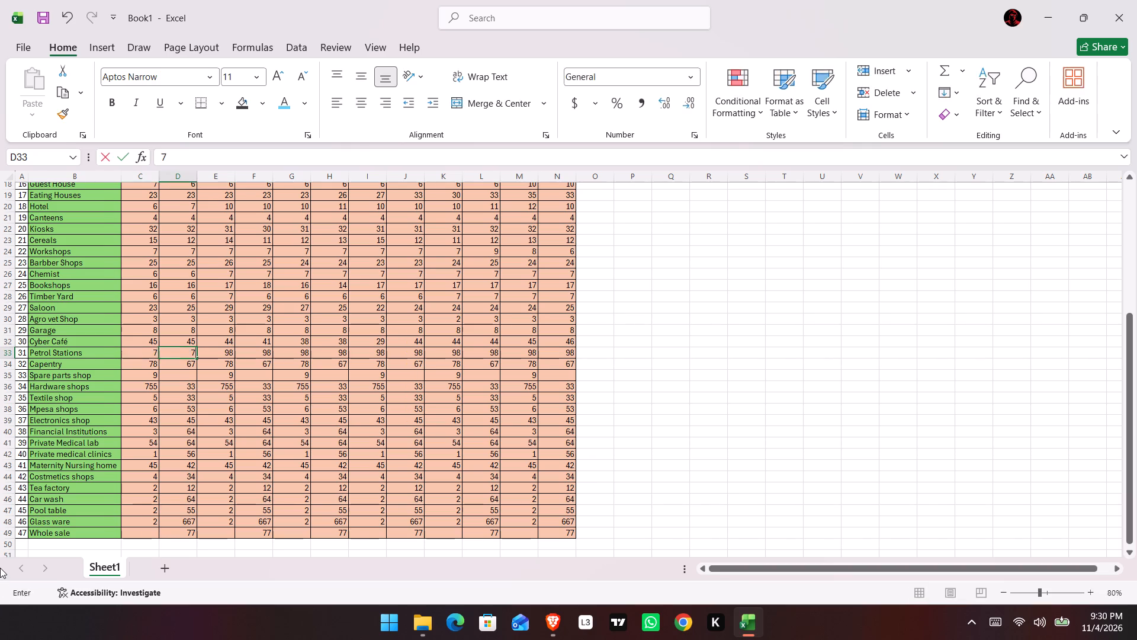
key("Right")
key("7")
key("Right")
key("7")
key("Right")
Set the Petrol Stations values to 7 for each month from May to Aug.
key("Right")
key("7")
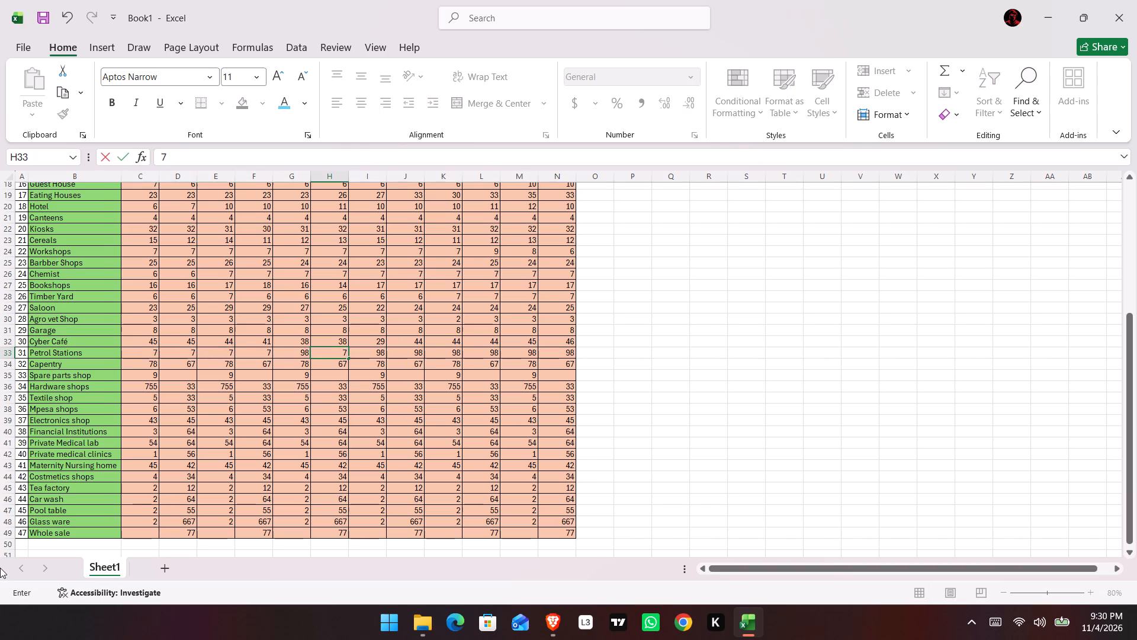
key("Left")
key("Left")
key("Right")
key("7")
key("Right")
key("7")
key("Right")
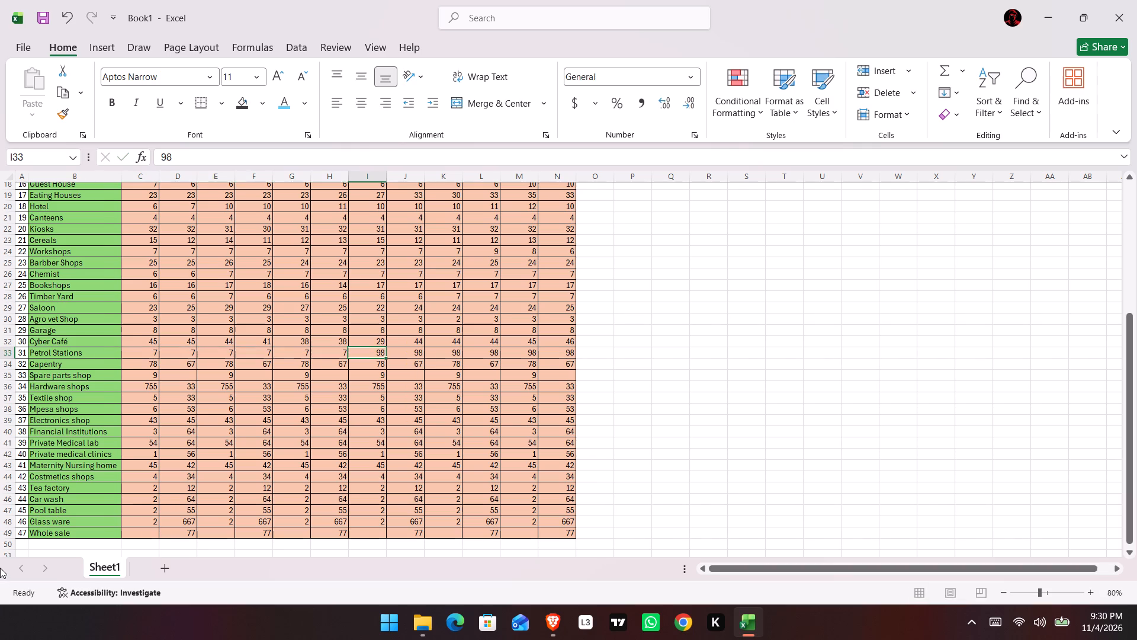
key("7")
key("Right")
key("7")
key("Right")
Set the Petrol Stations values to 7 for Sep and Oct, and to 8 for Nov and Dec.
key("7")
key("Right")
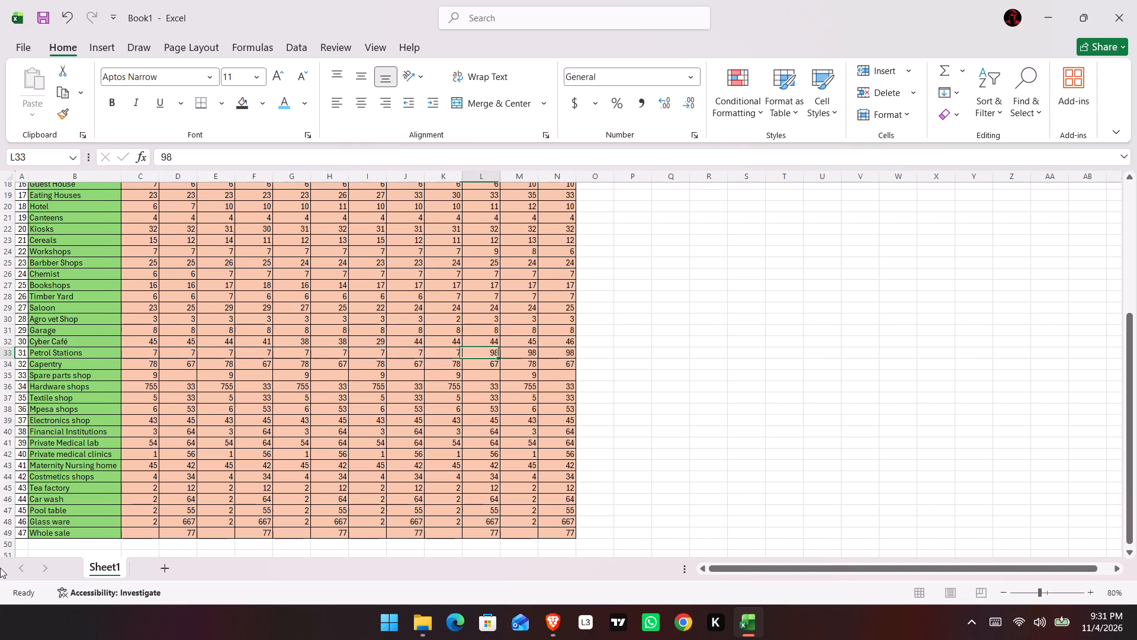
key("5")
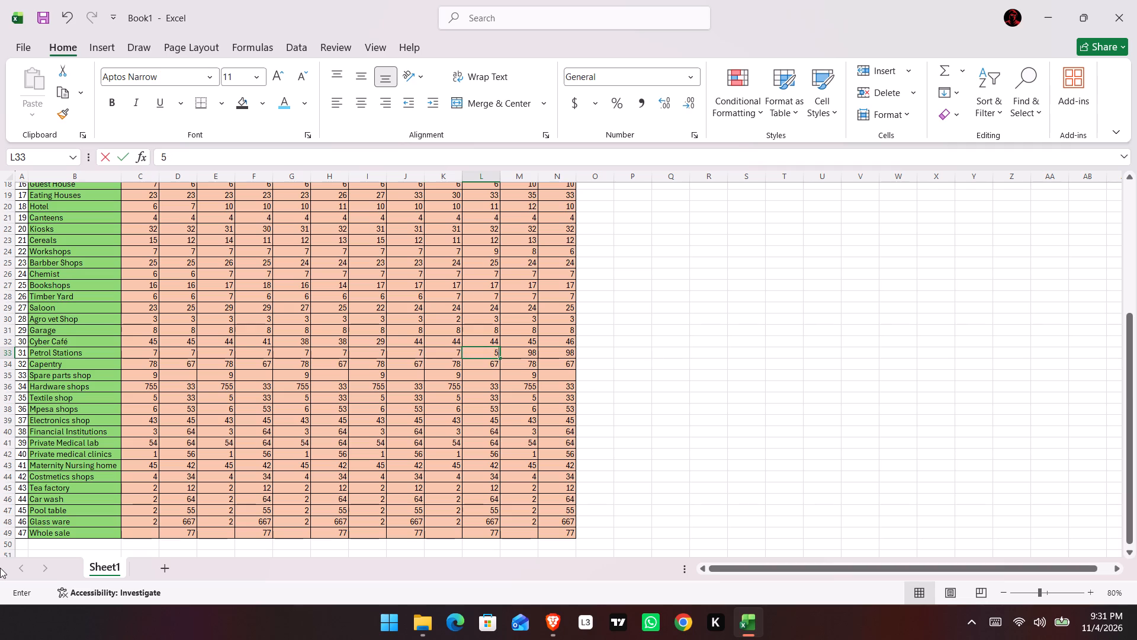
key("BackSpace")
key("7")
key("Right")
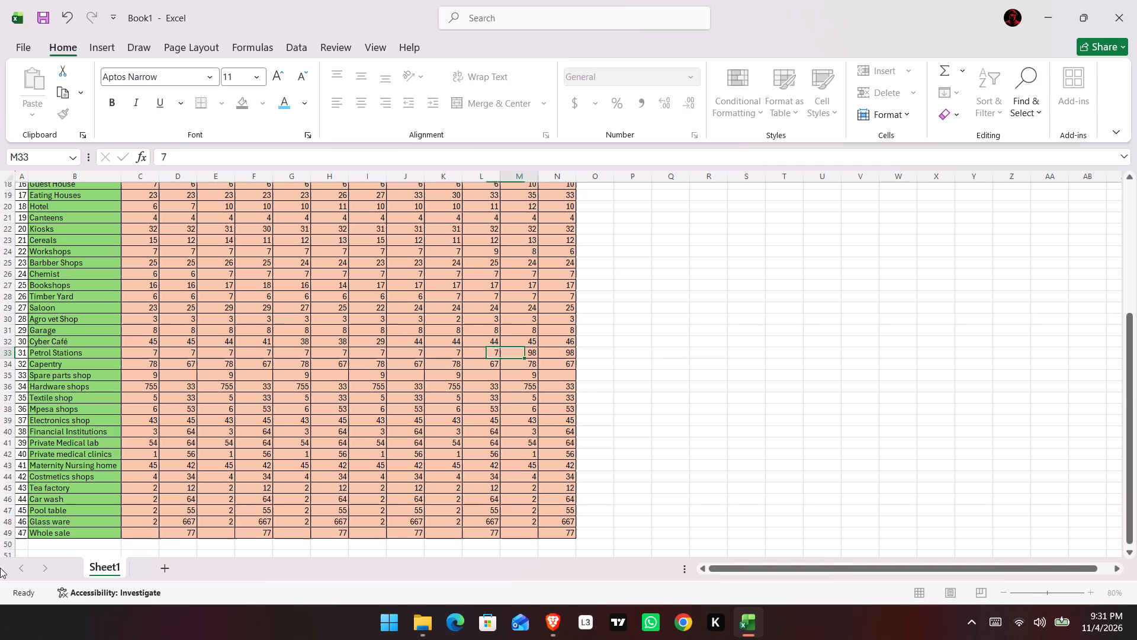
key("8")
key("Right")
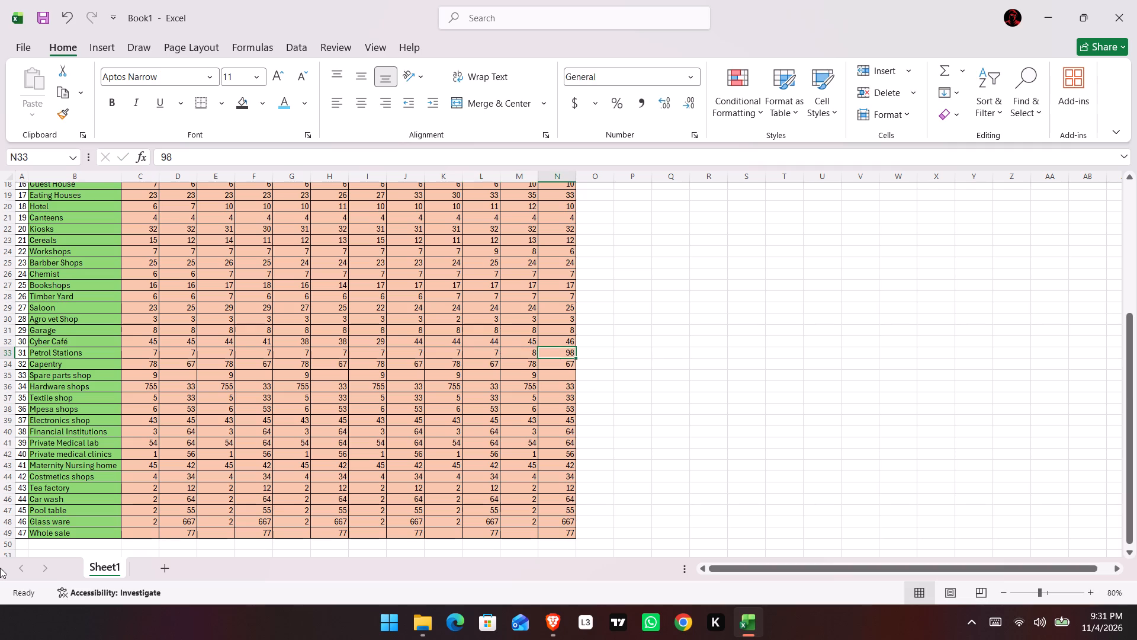
key("9")
key("BackSpace")
key("9")
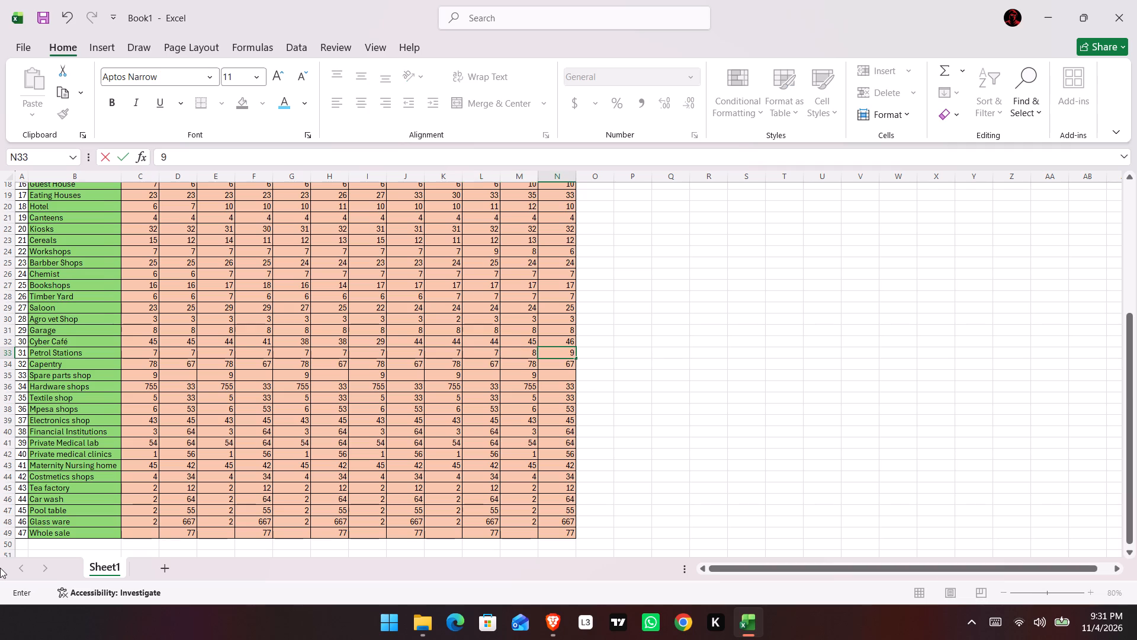
key("BackSpace")
key("8")
key("Right")
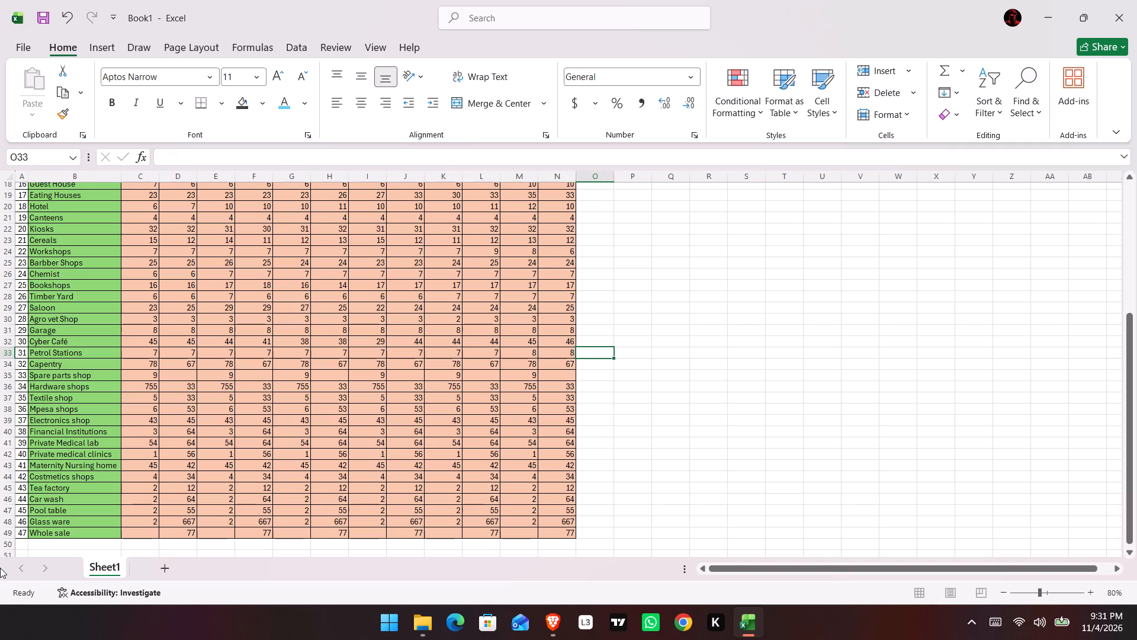
Set the Capentry value for Jan to 12.
key("Down")
key("Left")
key("Left")
key("Left")
key("Left")
key("Left")
key("Left")
key("Left")
key("Left")
key("Left")
key("Left")
key("Left")
key("Left")
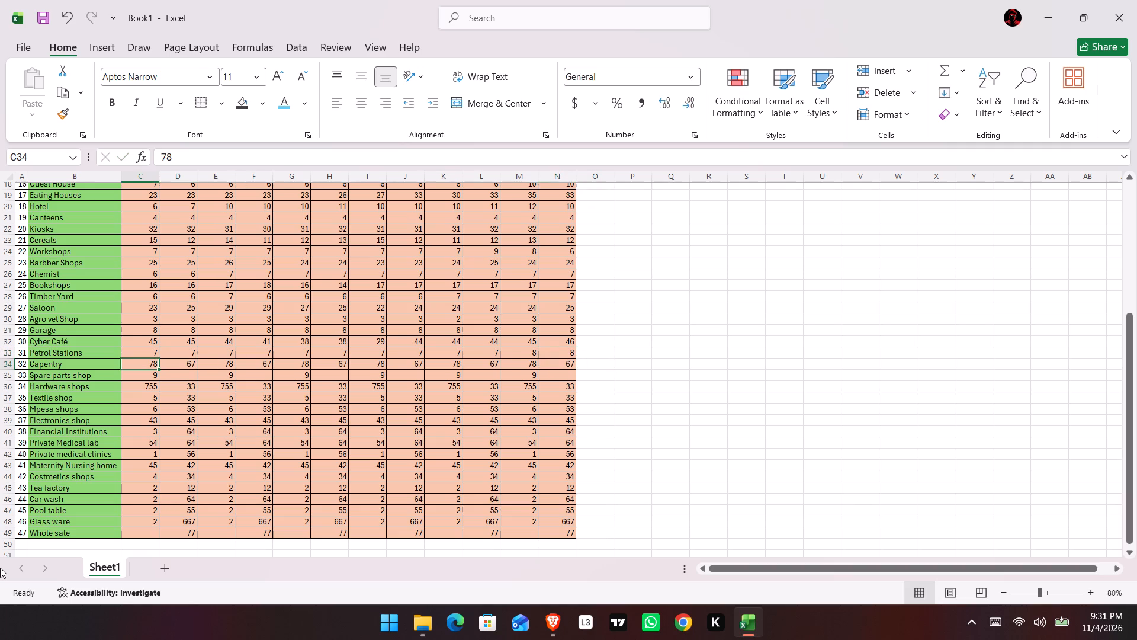
key("1")
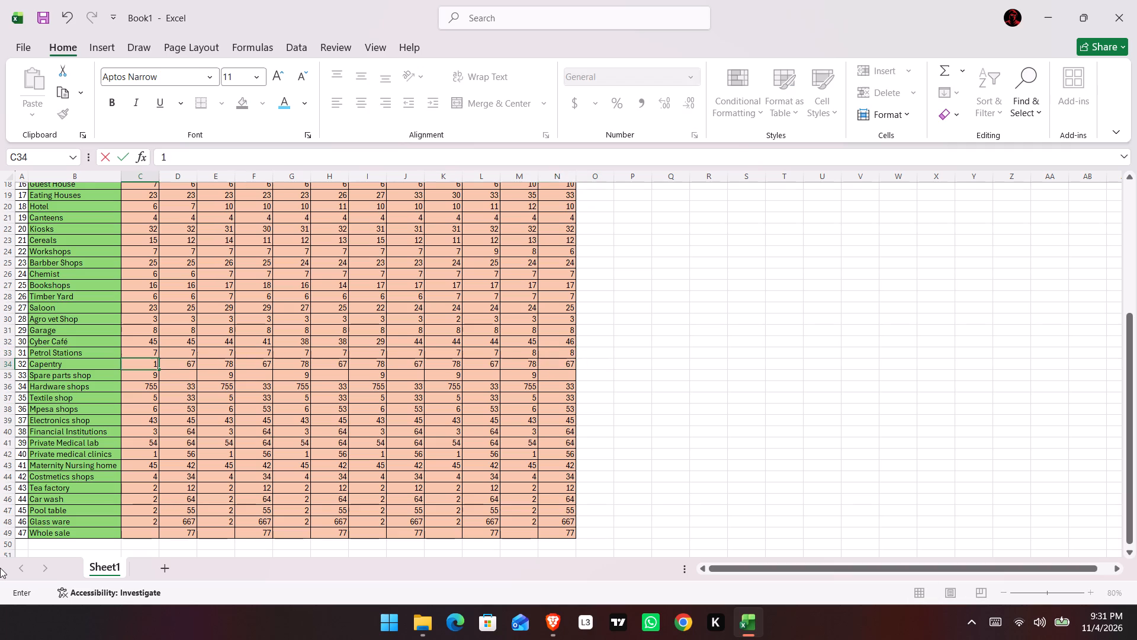
key("Right")
key("Left")
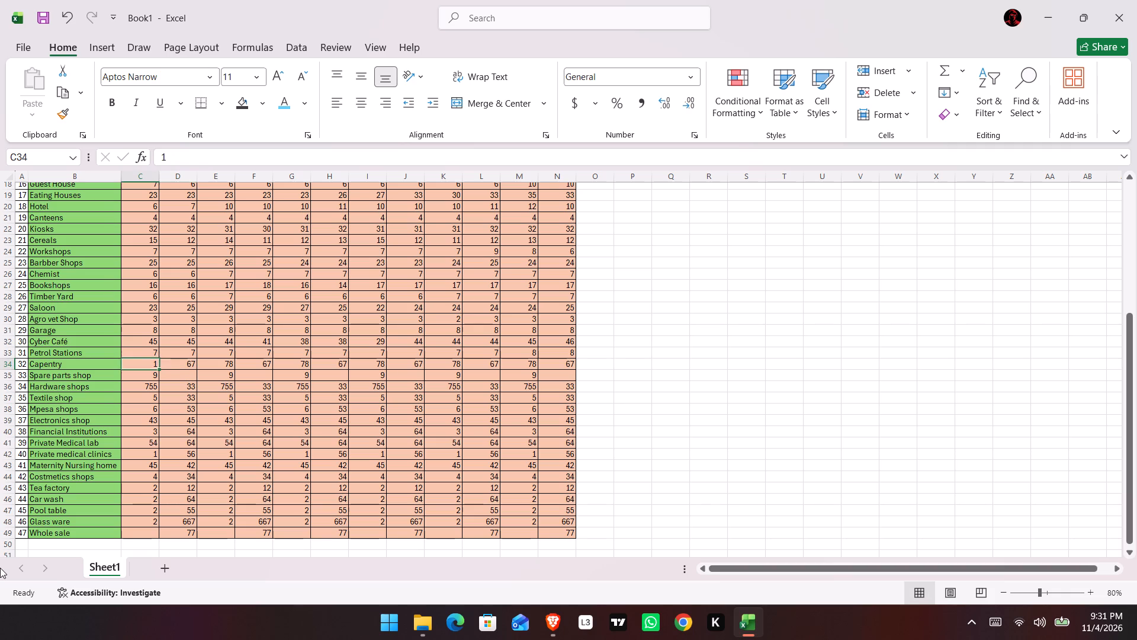
key("2")
key("Right")
key("Left")
key("1")
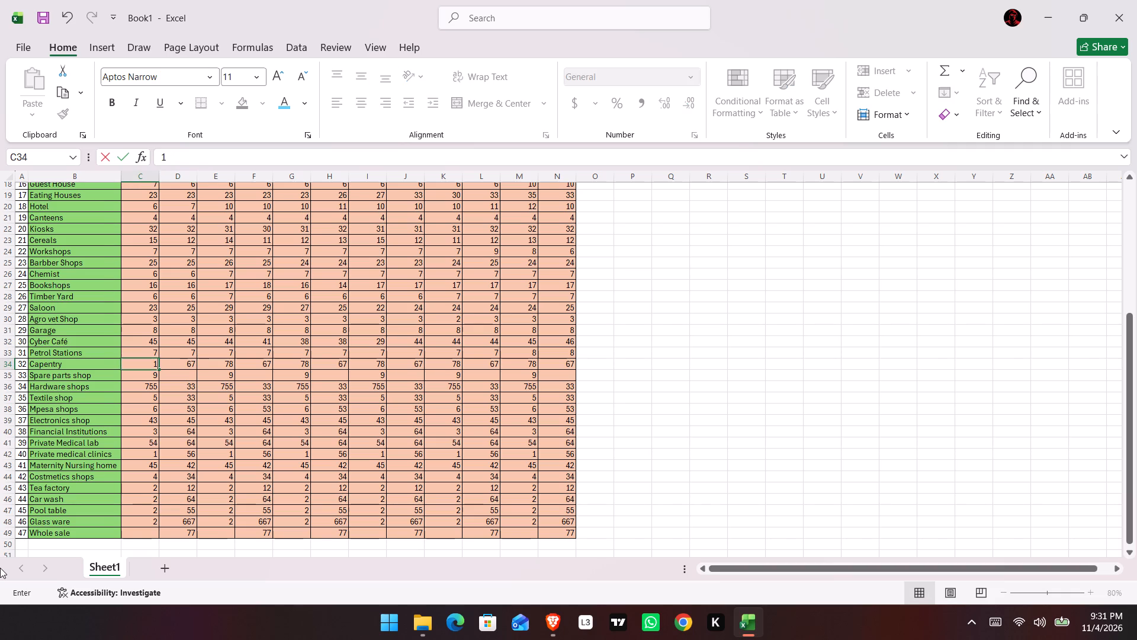
key("Right")
key("Left")
key("2")
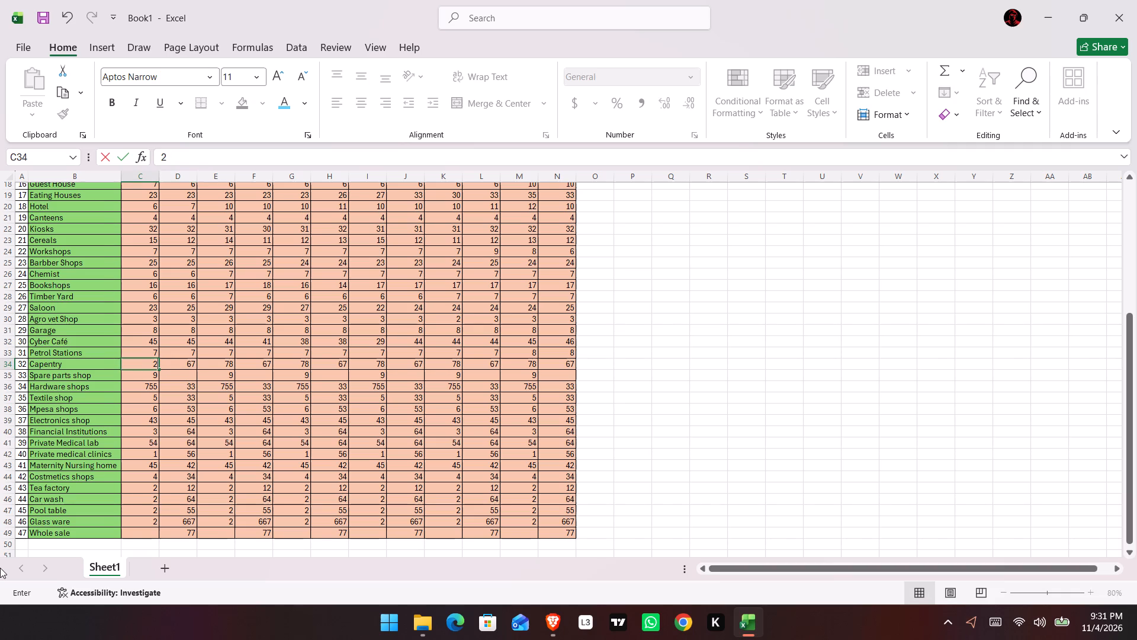
type("11")
key("BackSpace")
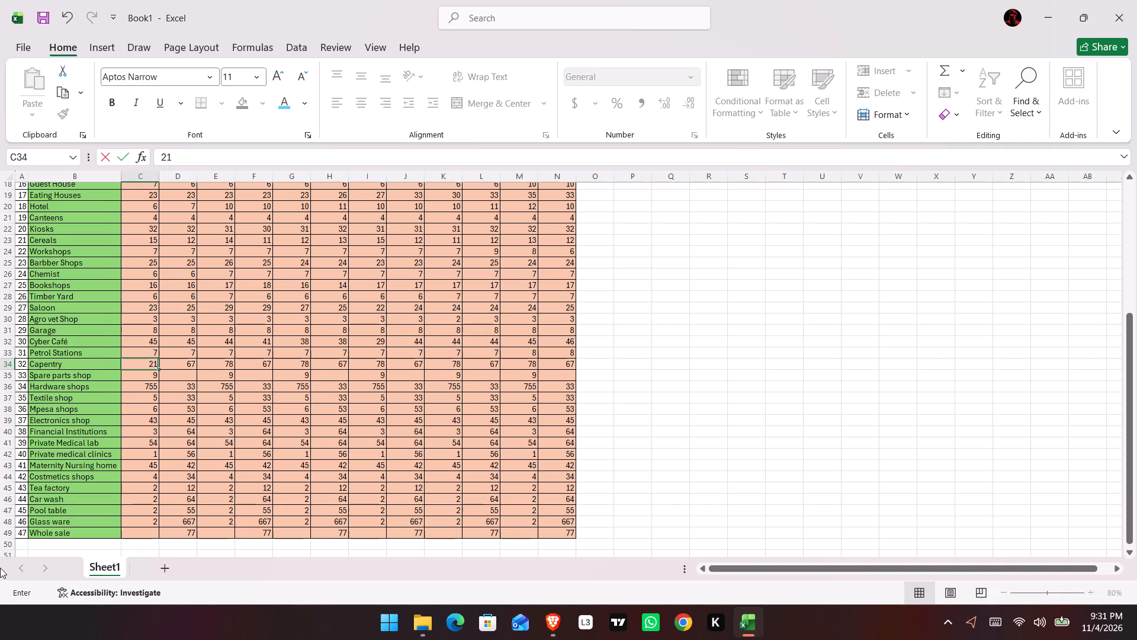
key("BackSpace")
key("BackSpace")
key("BackSpace")
key("BackSpace")
key("BackSpace")
key("BackSpace")
key("1")
key("Right")
key("Left")
key("2")
key("BackSpace")
type("12")
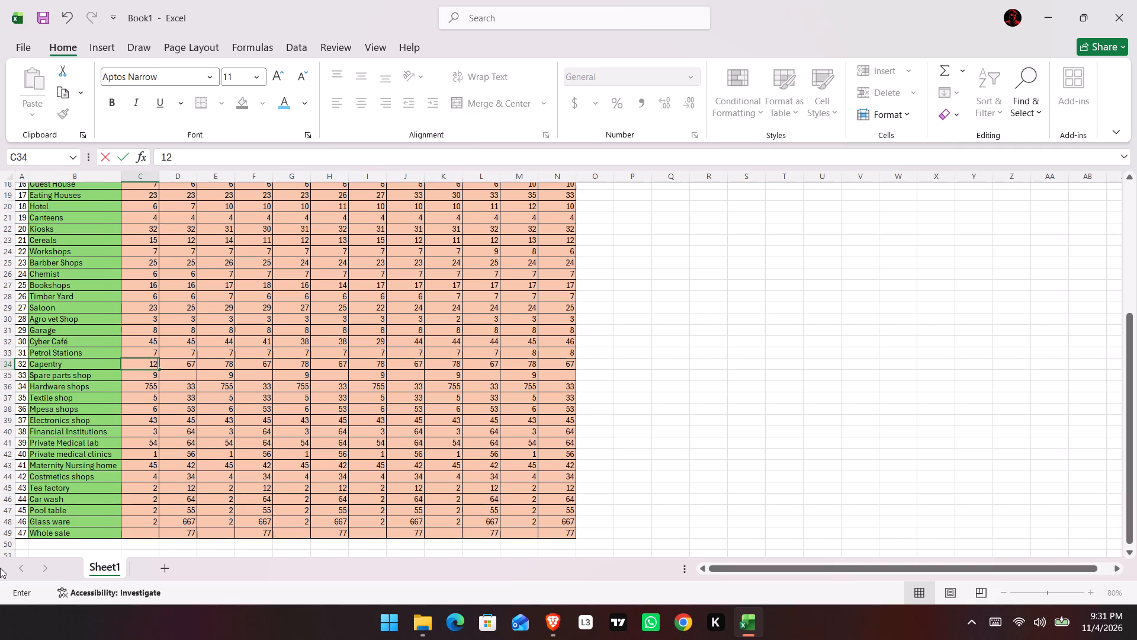
key("Right")
Set the Capentry values to 12 for each month from Feb to Apr.
key("1")
type("12")
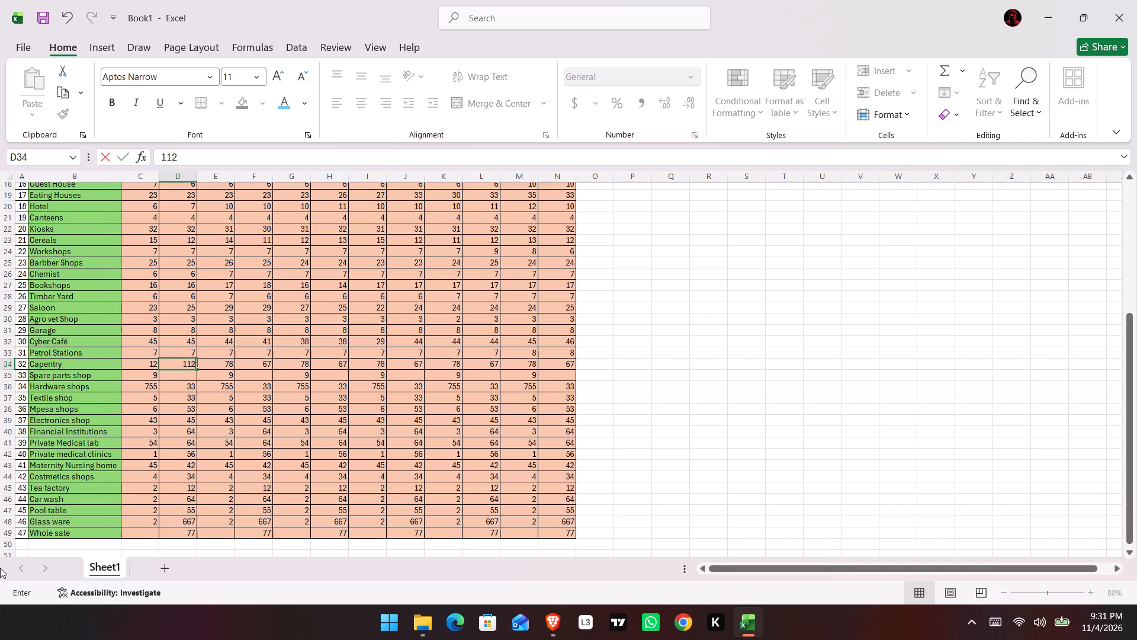
key("BackSpace")
key("BackSpace")
type("12")
key("BackSpace")
key("BackSpace")
key("2")
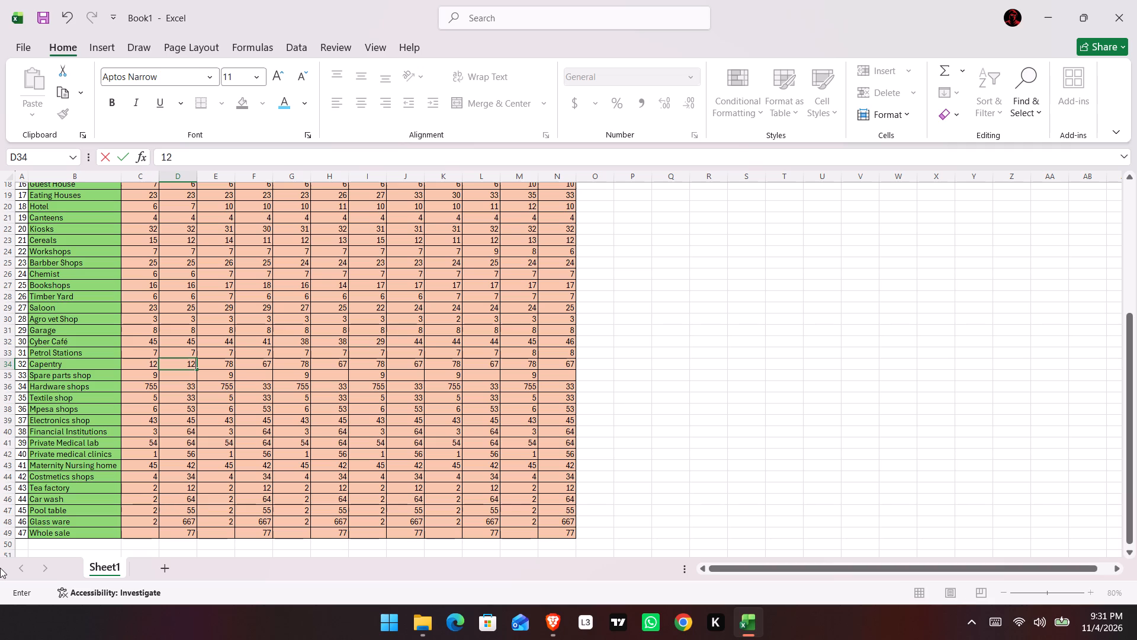
key("Right")
type("12")
key("Right")
key("1")
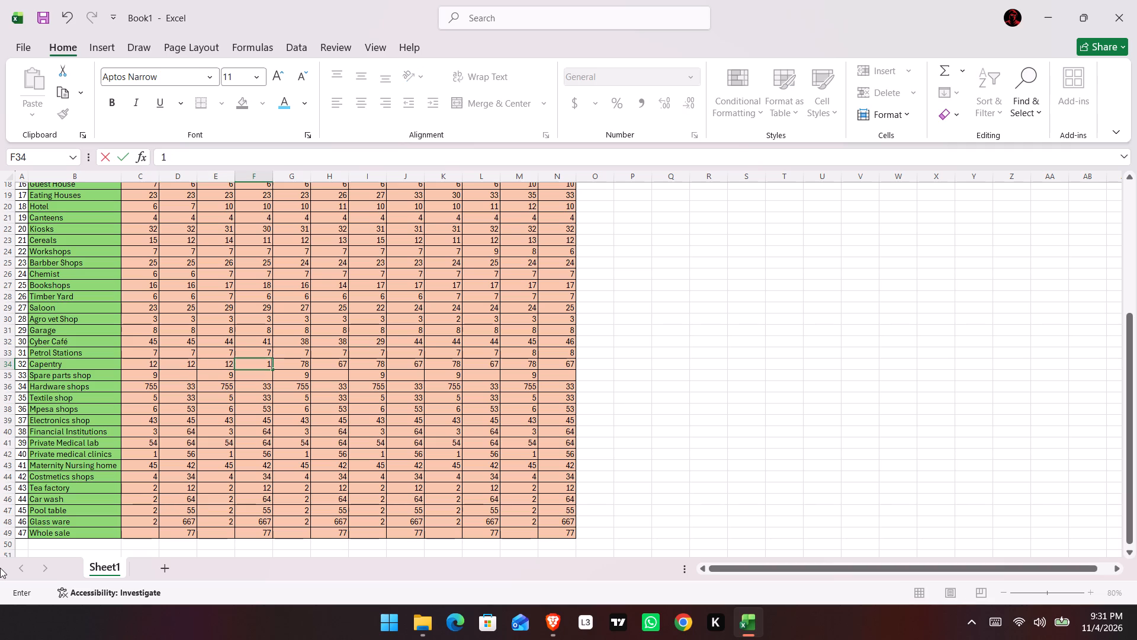
key("2")
key("Right")
Set the Capentry values to 12 for each month from May to Aug.
type("12")
key("Right")
type("12")
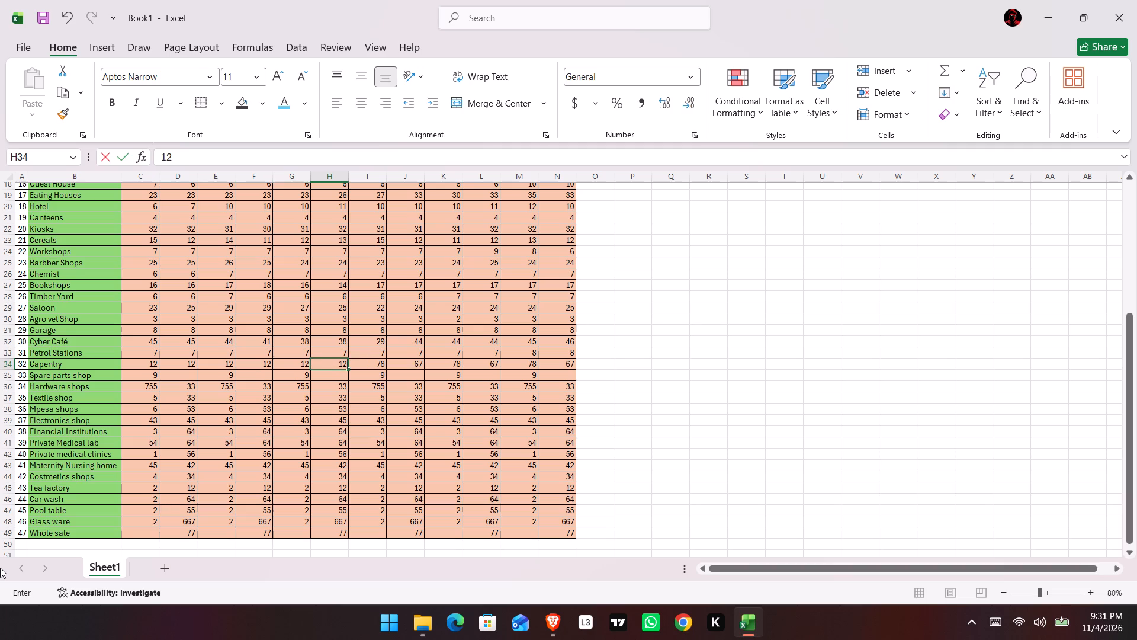
key("Right")
type("12")
key("Right")
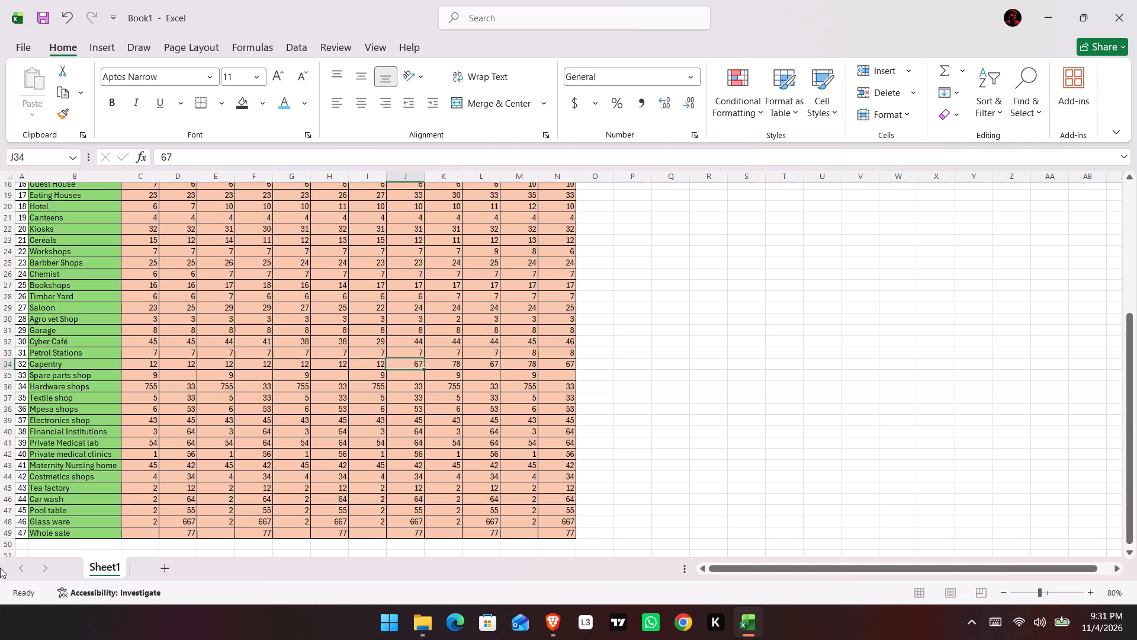
type("12")
key("Right")
Set the Capentry values to 12 for each month from Sep to Dec.
type("12")
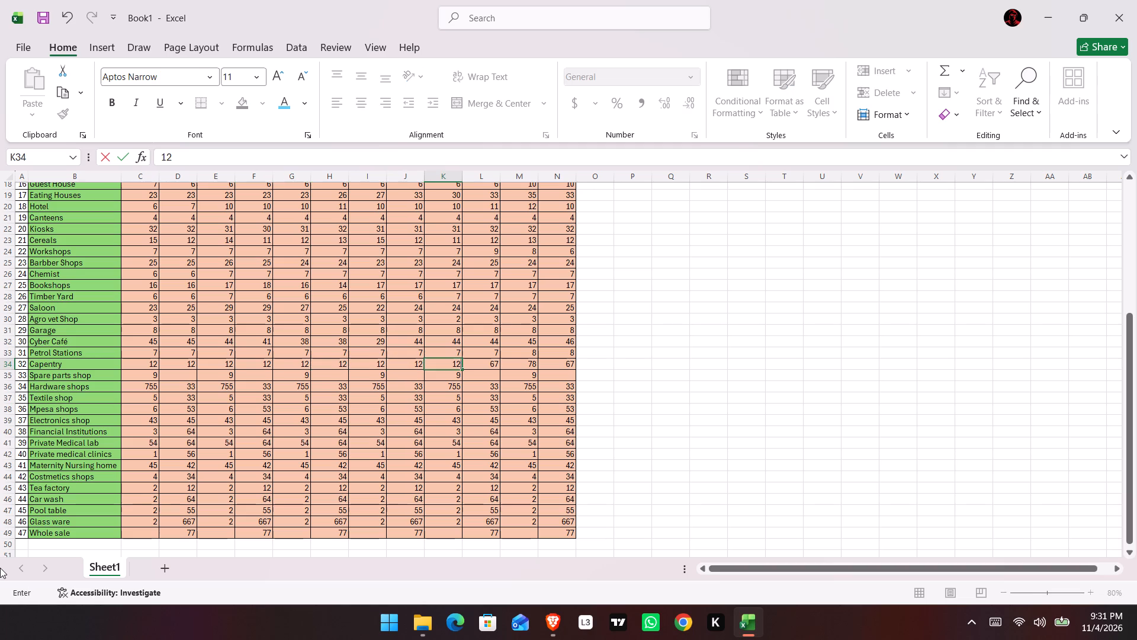
key("Right")
type("12")
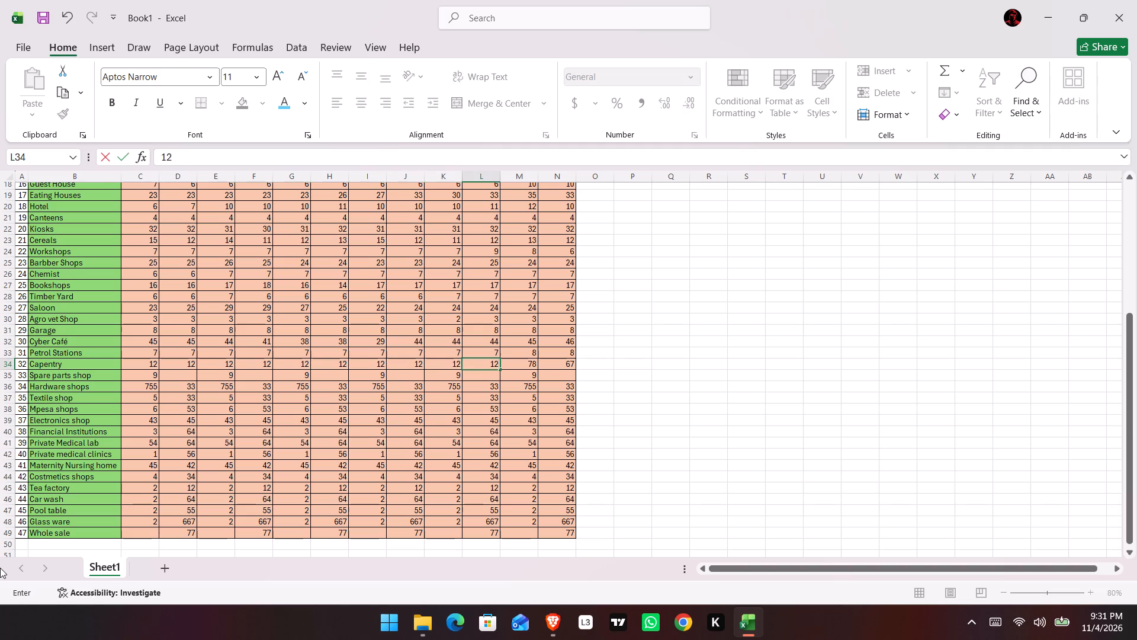
key("Right")
type("12")
key("Right")
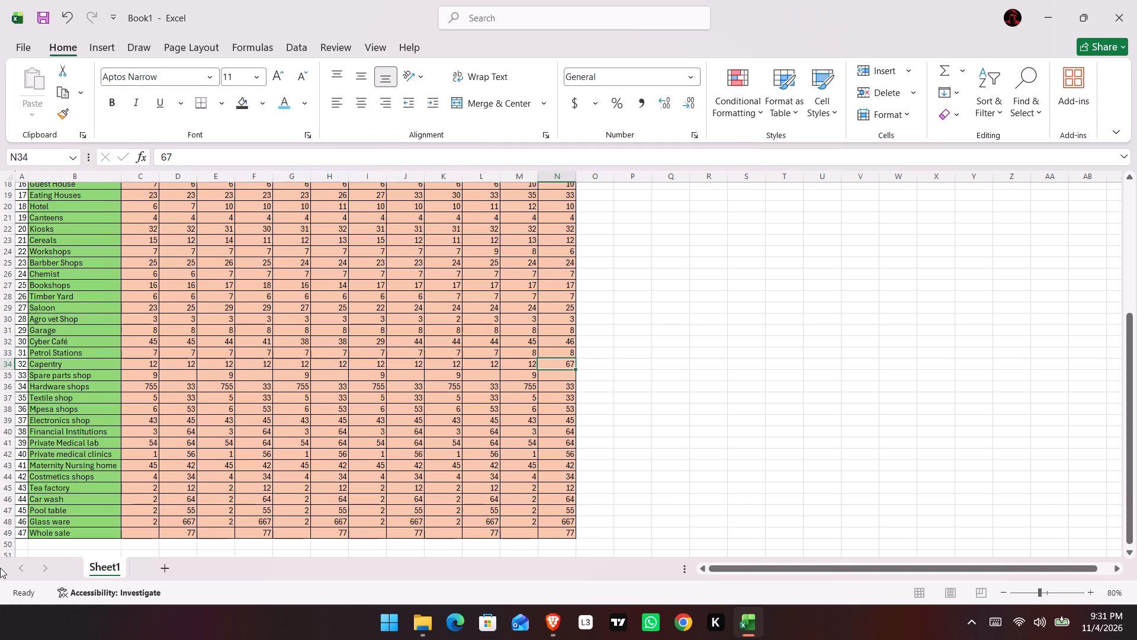
type("12")
key("Down")
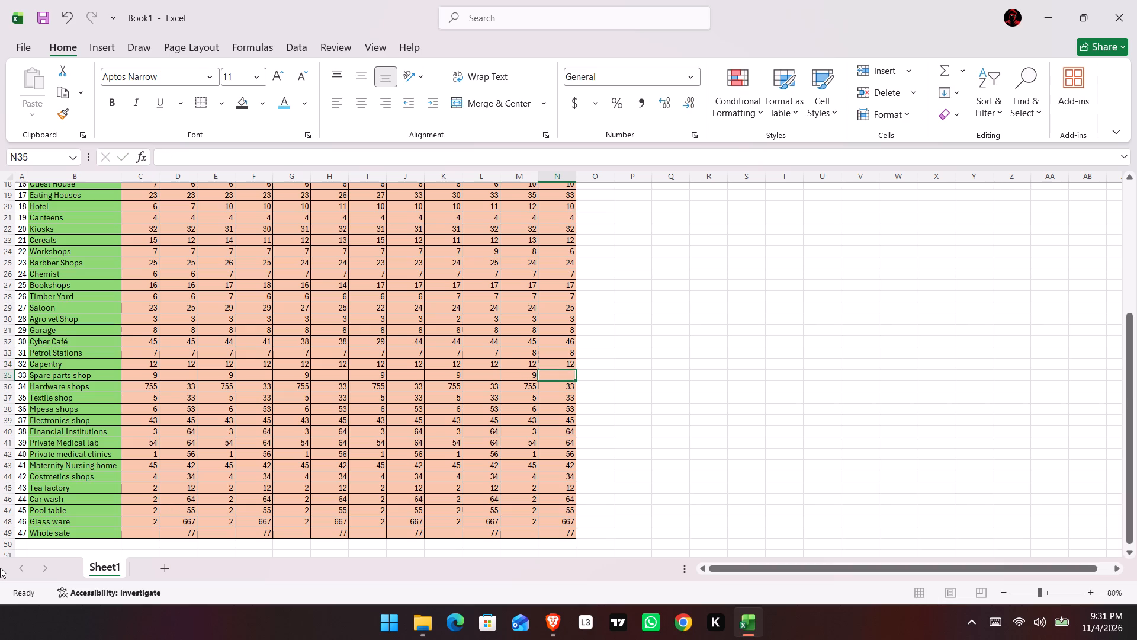
Fill the empty Apr cell of the Spare parts shop row with 9.
key("Left")
key("Left")
key("Left")
key("Left")
key("Left")
key("Left")
key("Left")
key("Left")
key("Left")
key("Left")
key("Left")
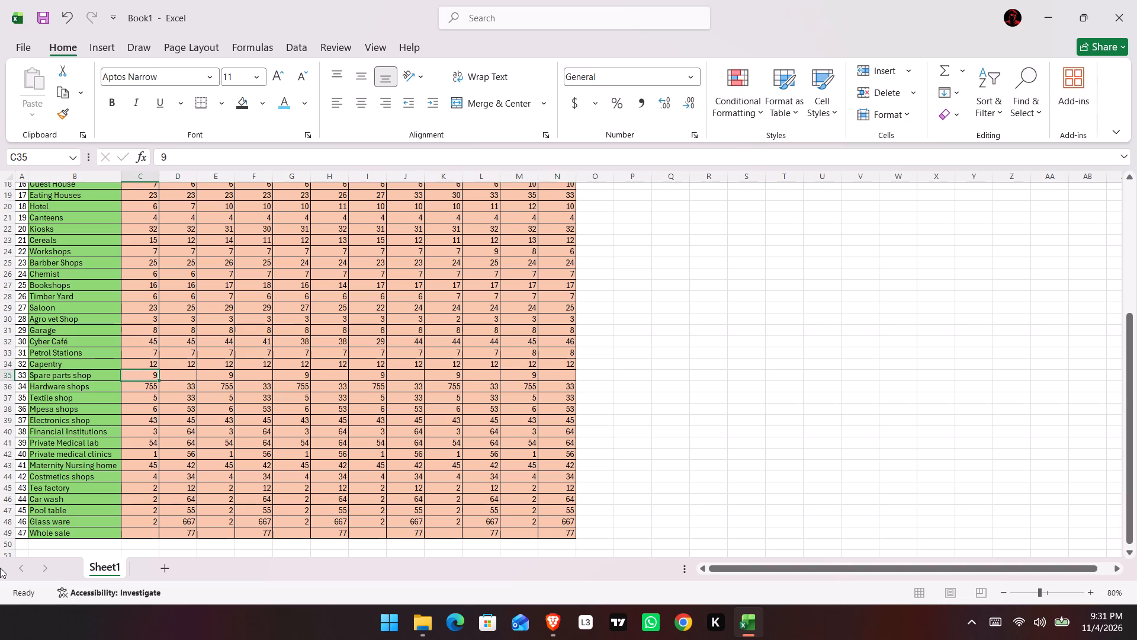
key("Right")
key("Right")
key("Right")
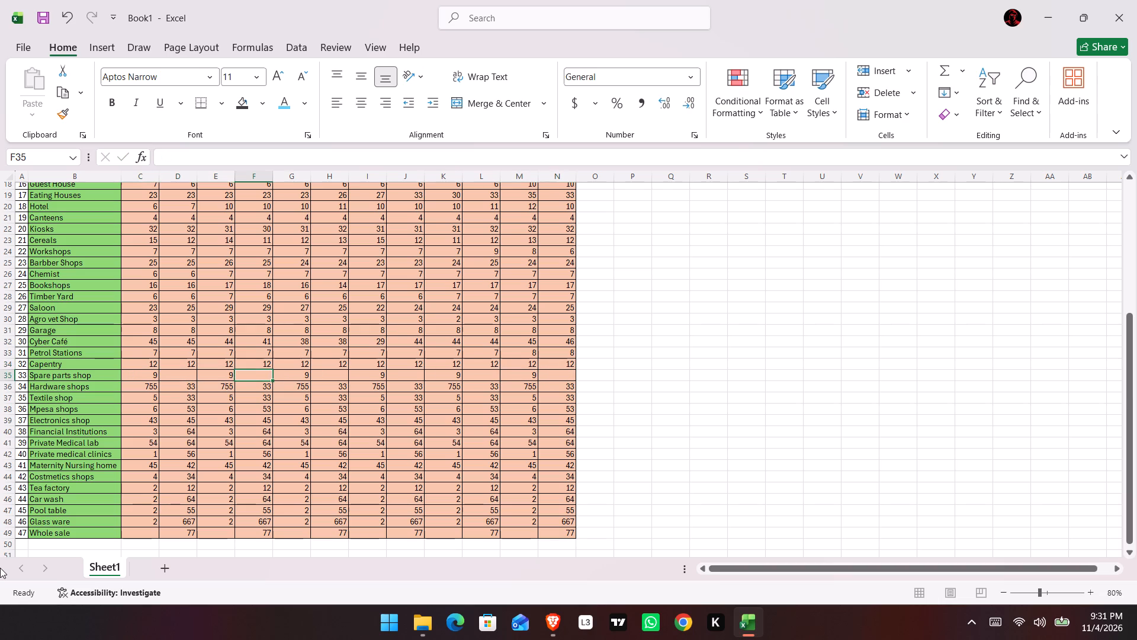
key("9")
key("Right")
Fill the empty Jun cell of the Spare parts shop row with 9.
key("Right")
key("Right")
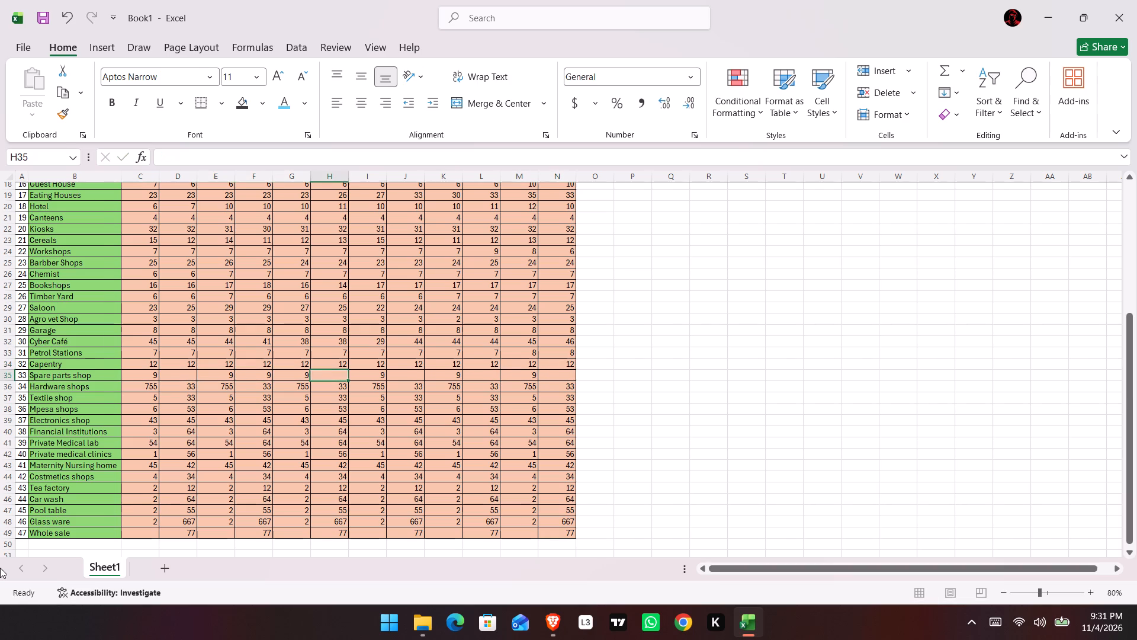
key("Right")
key("Left")
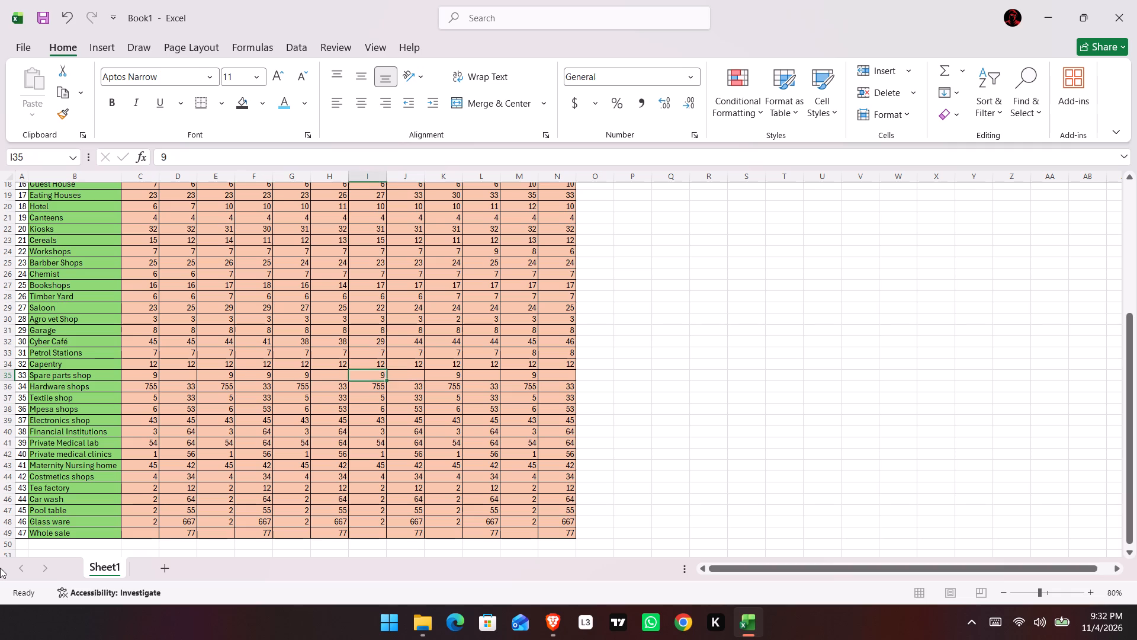
key("Left")
key("9")
key("Right")
Fill the empty Aug, Oct and Dec cells of the Spare parts shop row with 9.
key("Right")
key("Right")
key("Left")
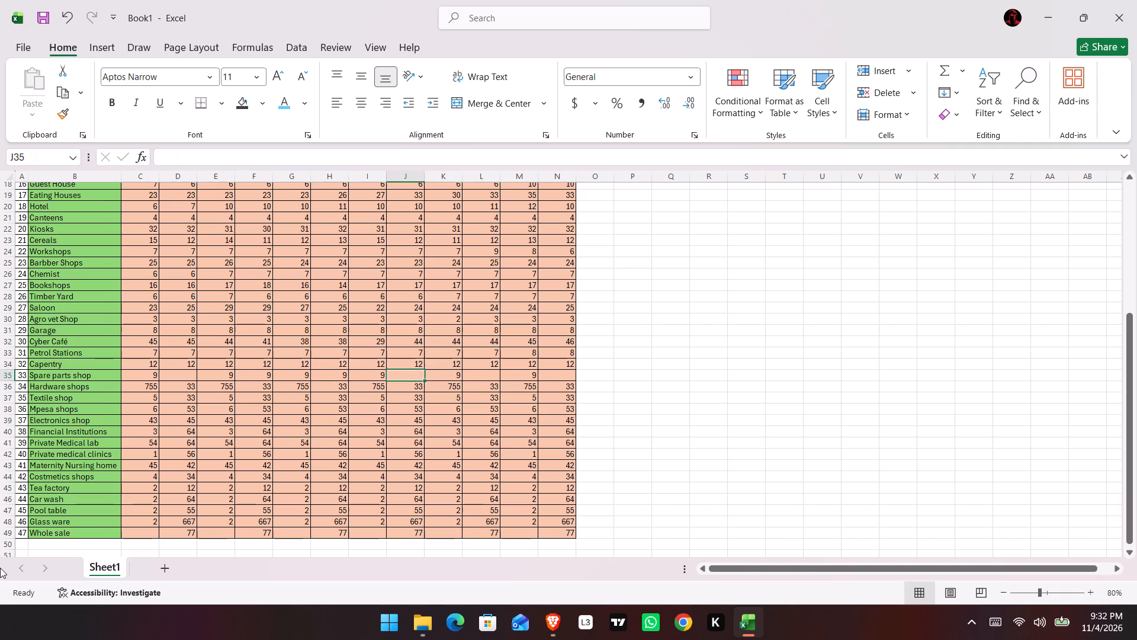
key("9")
key("Right")
key("Right")
key("9")
key("Right")
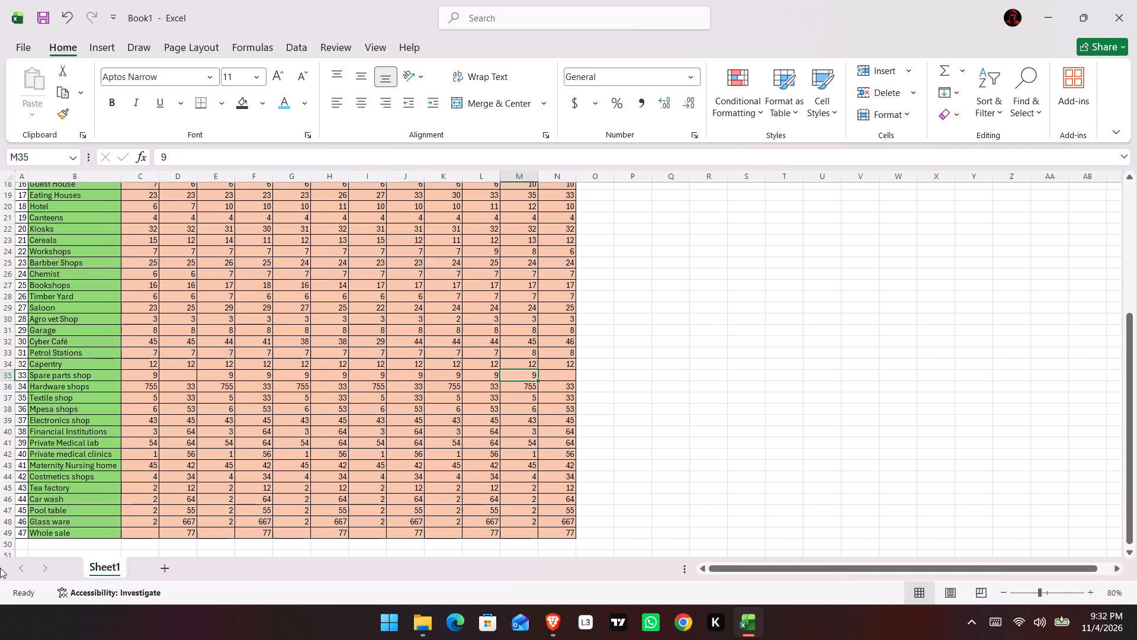
key("Right")
key("9")
key("Down")
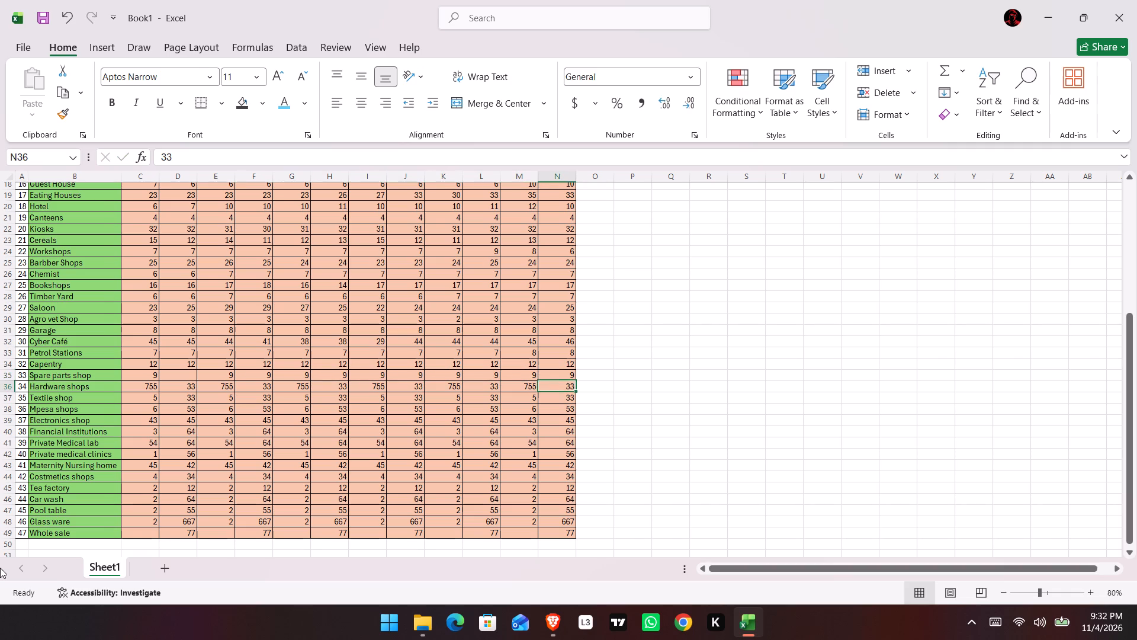
Set the Hardware shops values for Jan and Feb to 14.
key("Left")
key("Left")
key("Left")
key("Left")
key("Left")
key("Left")
key("Left")
key("Left")
key("Left")
key("Left")
key("Left")
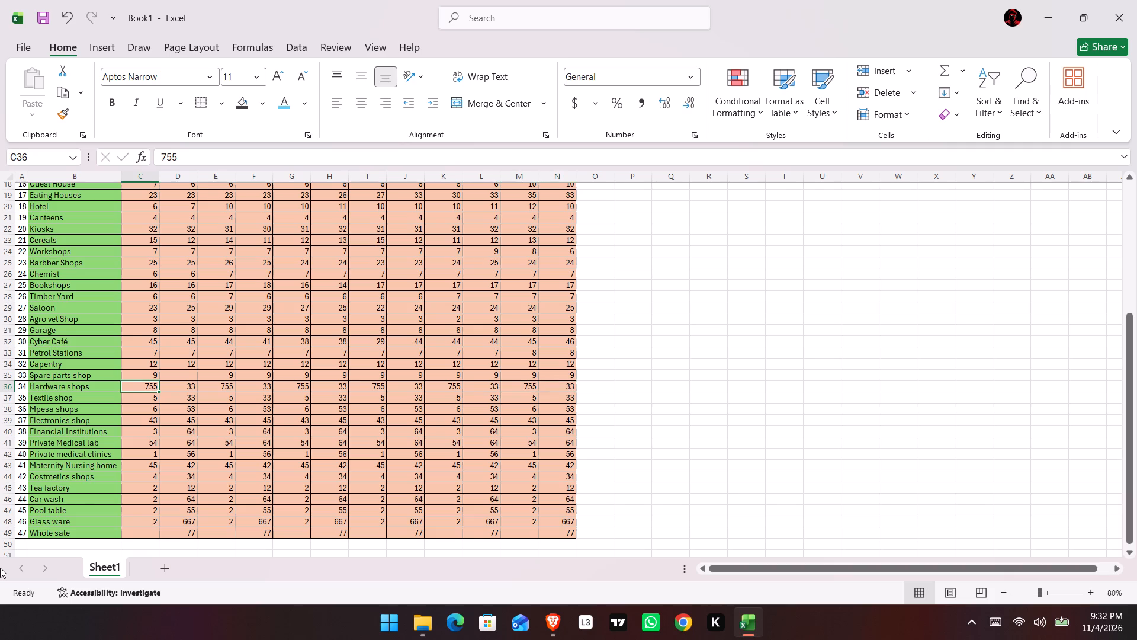
key("1")
key("4")
key("Right")
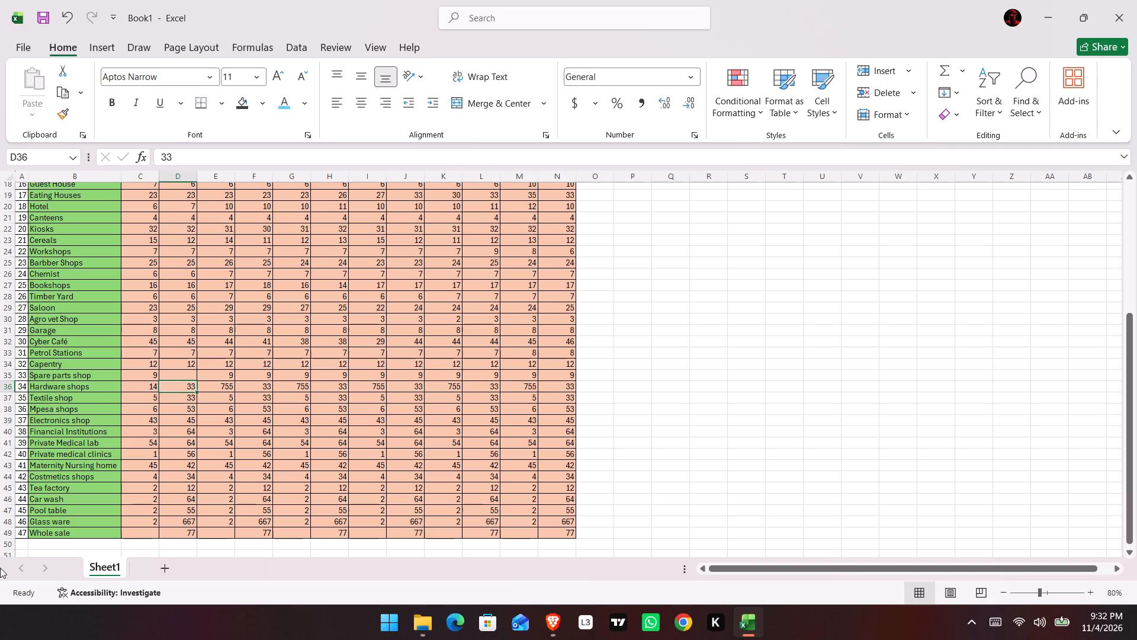
key("1")
key("4")
key("Right")
Set the Hardware shops values to 15 for Mar, 16 for Apr and 27 for May.
type("15")
key("Right")
type("16")
key("Right")
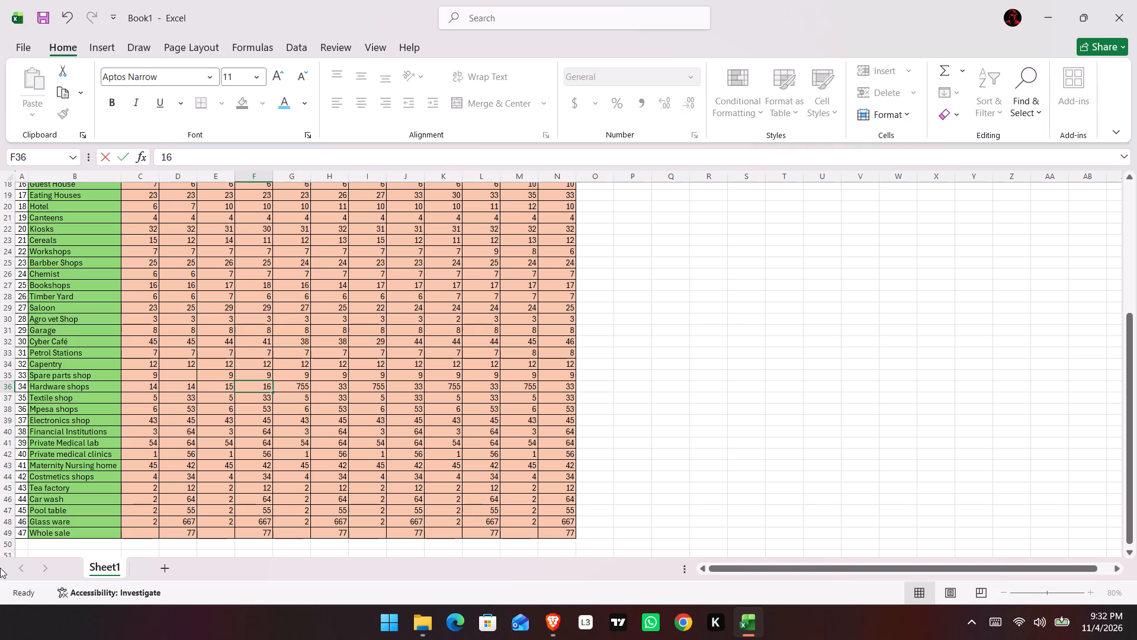
type("27")
key("Right")
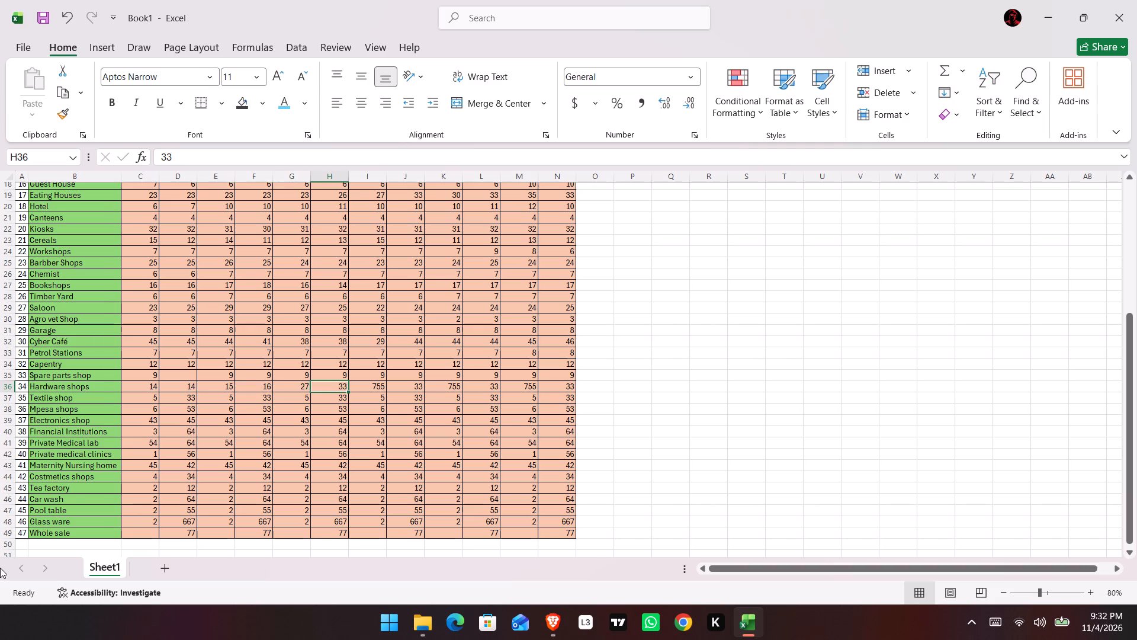
Set the Hardware shops values to 18 for Jun and Jul, and to 14 for Aug.
key("1")
key("8")
key("Right")
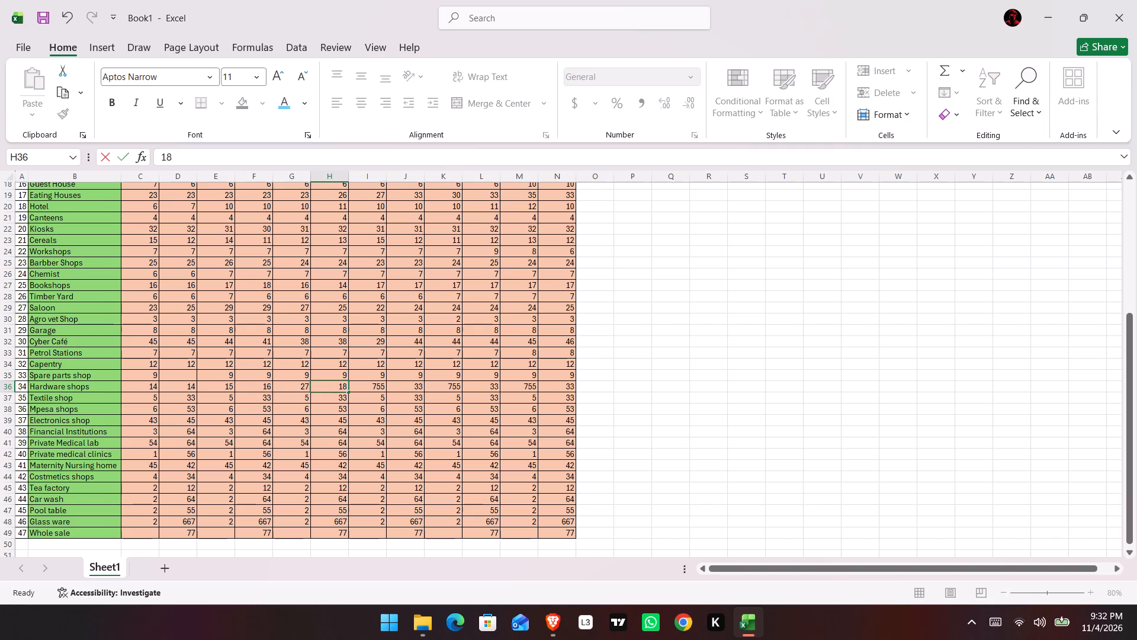
type("18")
key("Right")
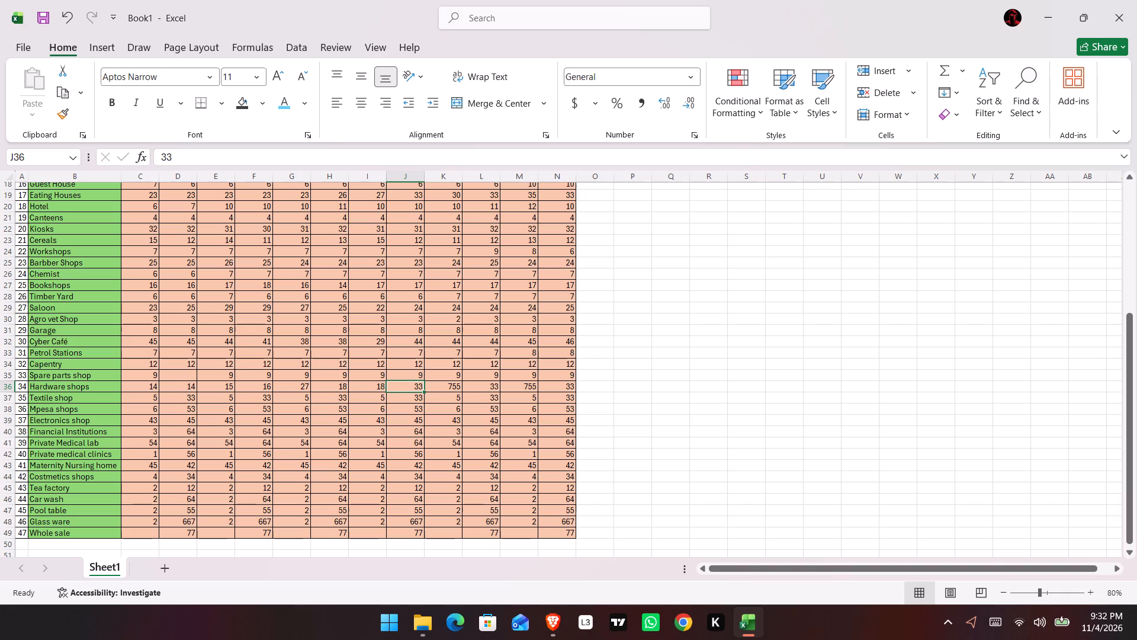
type("14")
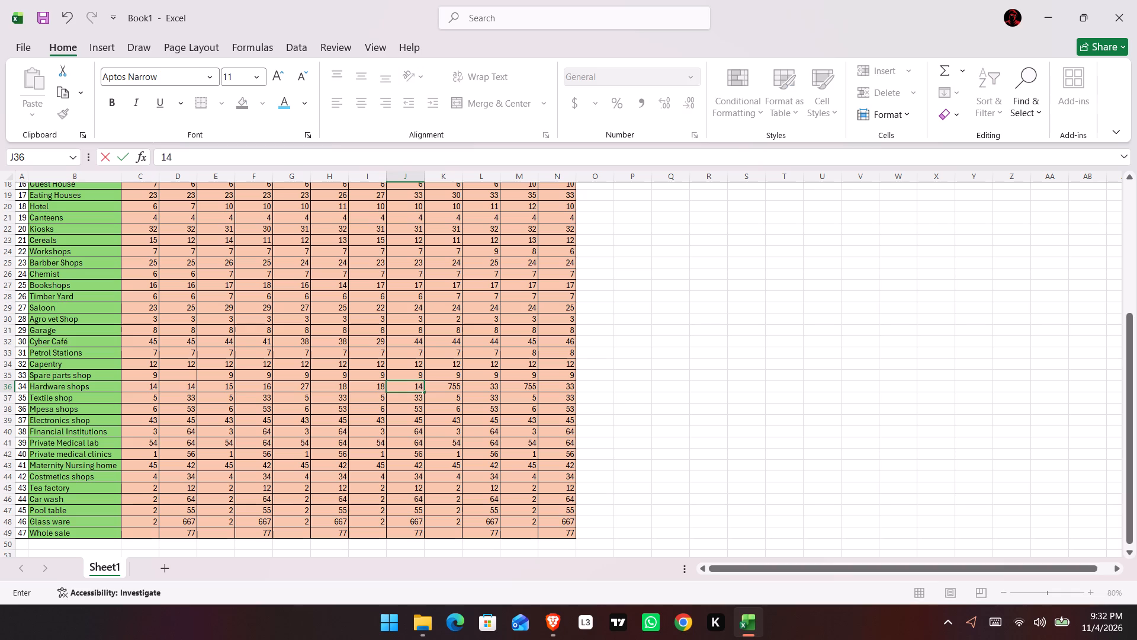
type("12")
key("BackSpace")
key("BackSpace")
key("Right")
Set the Hardware shops values to 21 for Sep and Oct, and to 12 for Nov and Dec.
type("21")
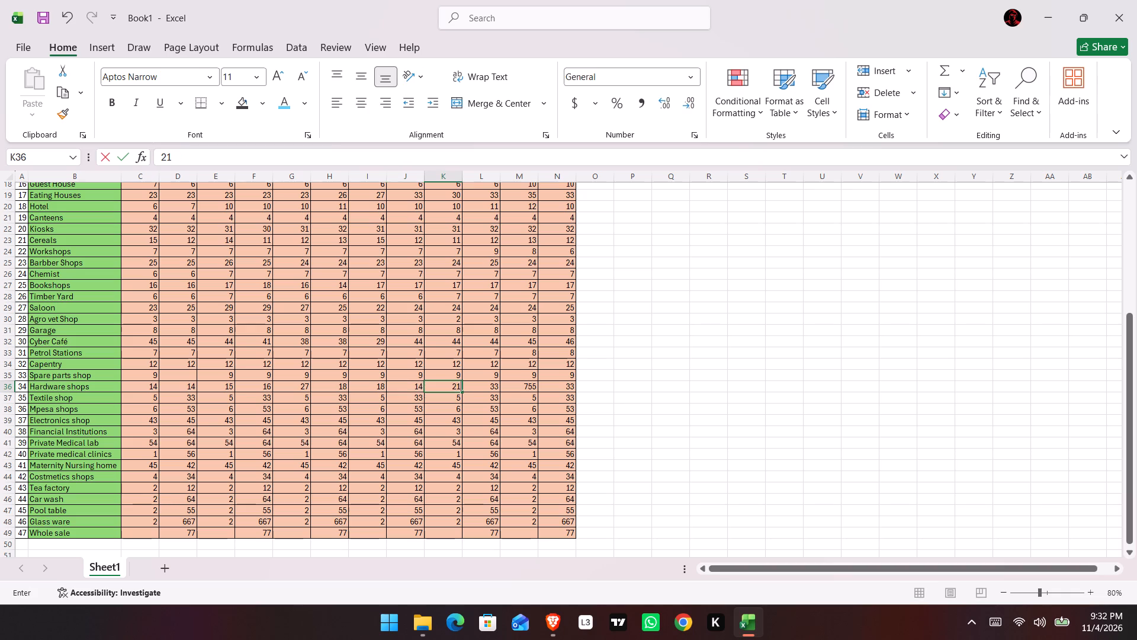
key("Right")
type("21")
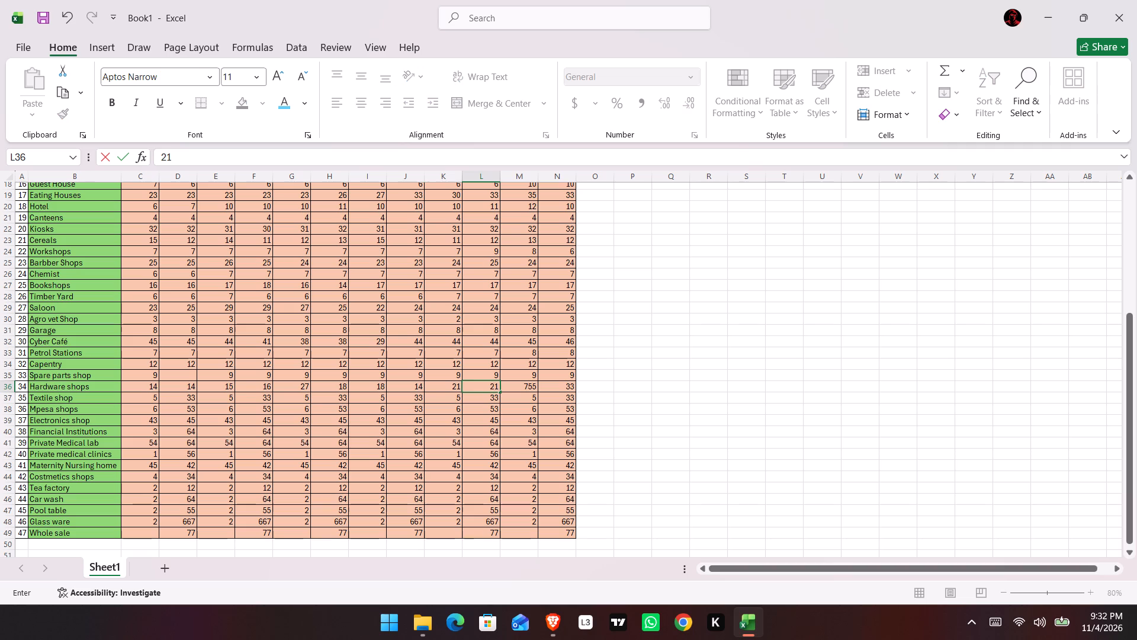
key("Right")
type("12")
key("Right")
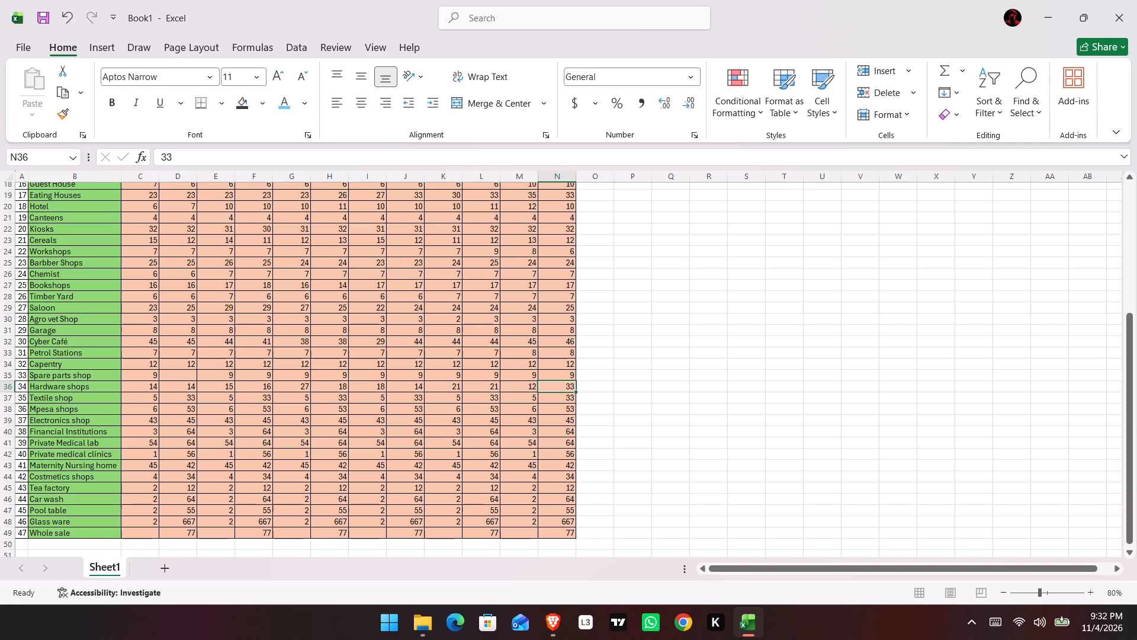
type("12")
key("Down")
Set the Textile shop value for Feb to 5.
key("Left")
key("Left")
key("Left")
key("Left")
key("Left")
key("Left")
key("Left")
key("Left")
key("Left")
key("Left")
key("Left")
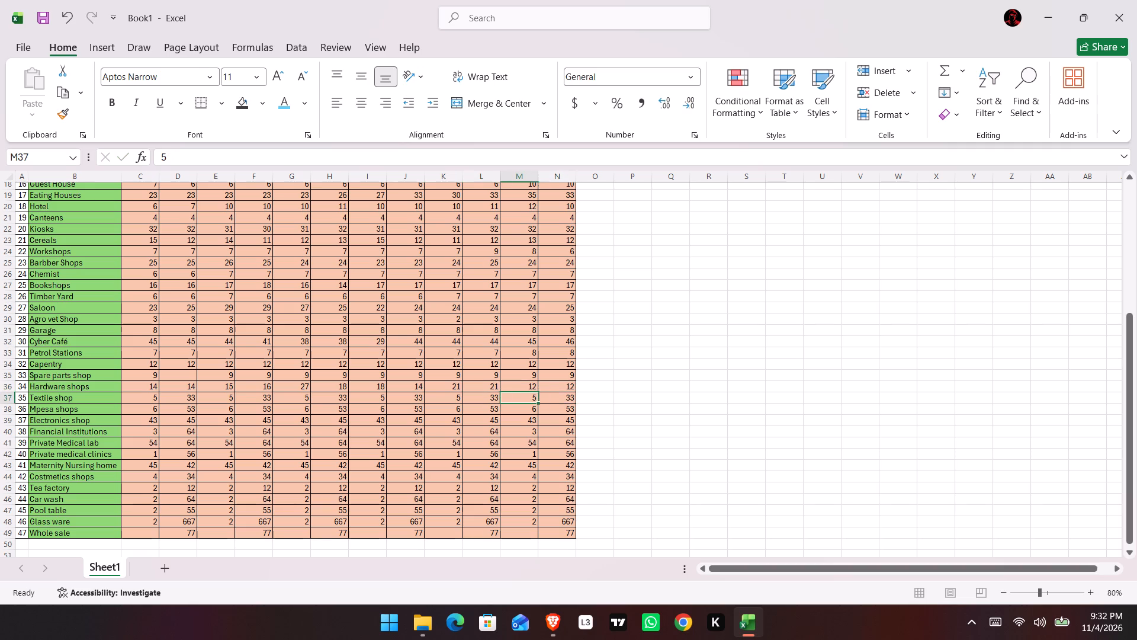
key("Left")
key("Right")
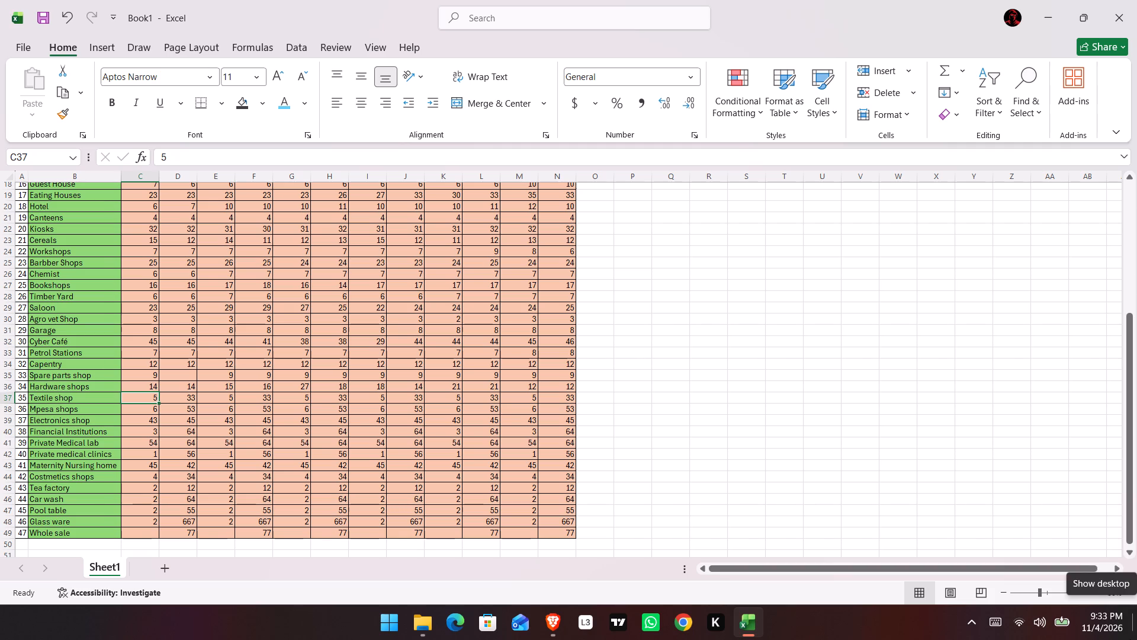
key("Right")
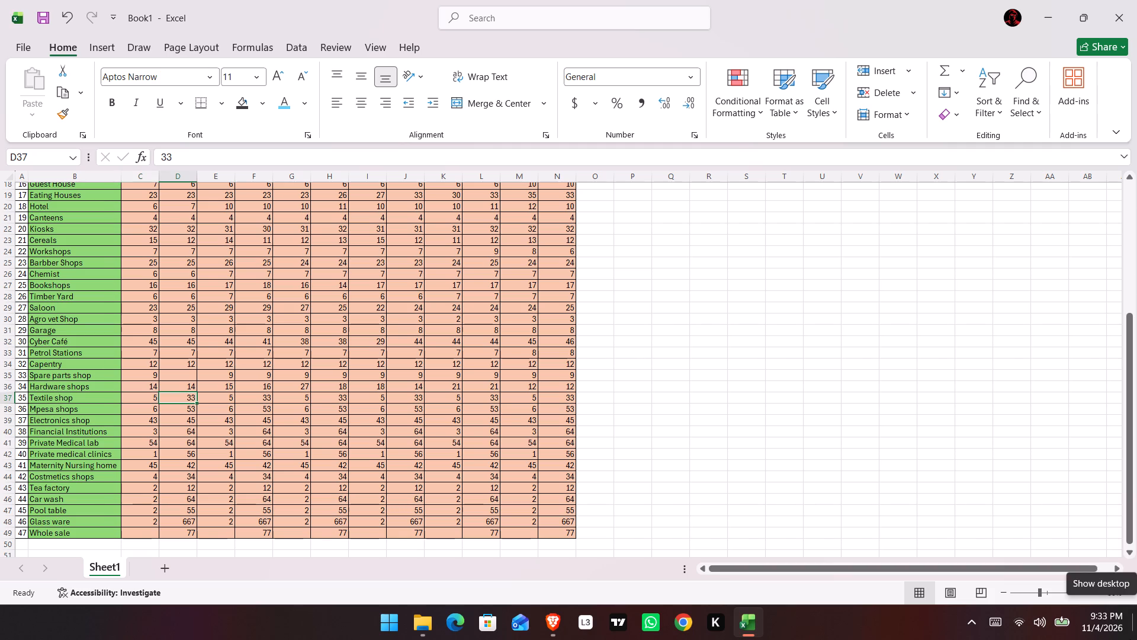
key("5")
key("Right")
Set the Textile shop values for Apr, Jun, Aug, Oct and Dec to 5.
key("Right")
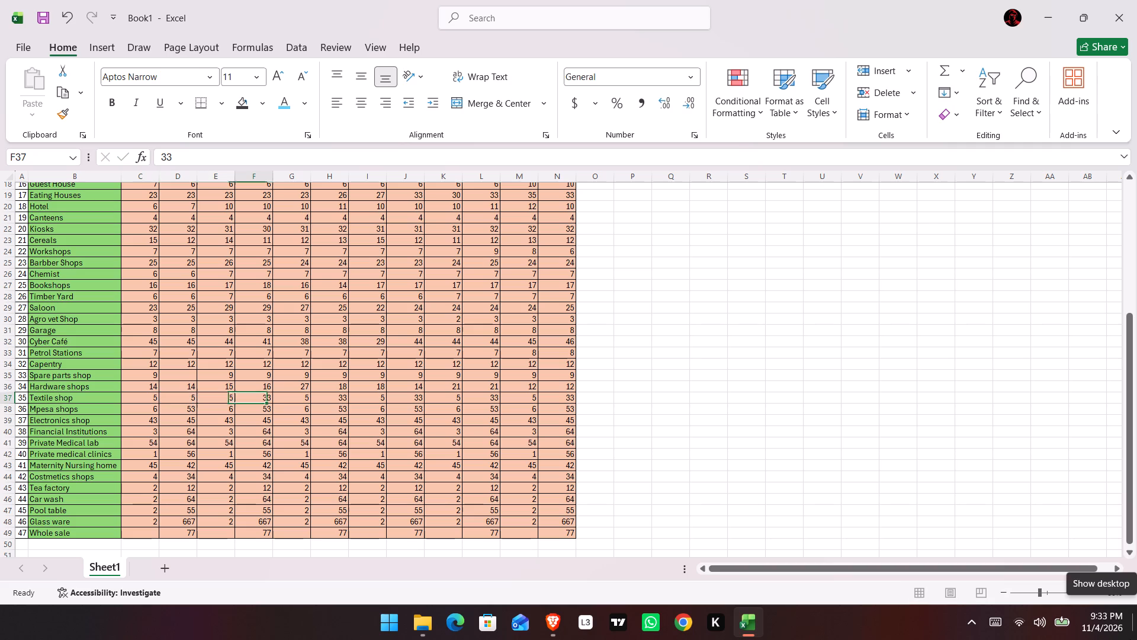
key("5")
key("Right")
key("Right")
key("5")
key("Right")
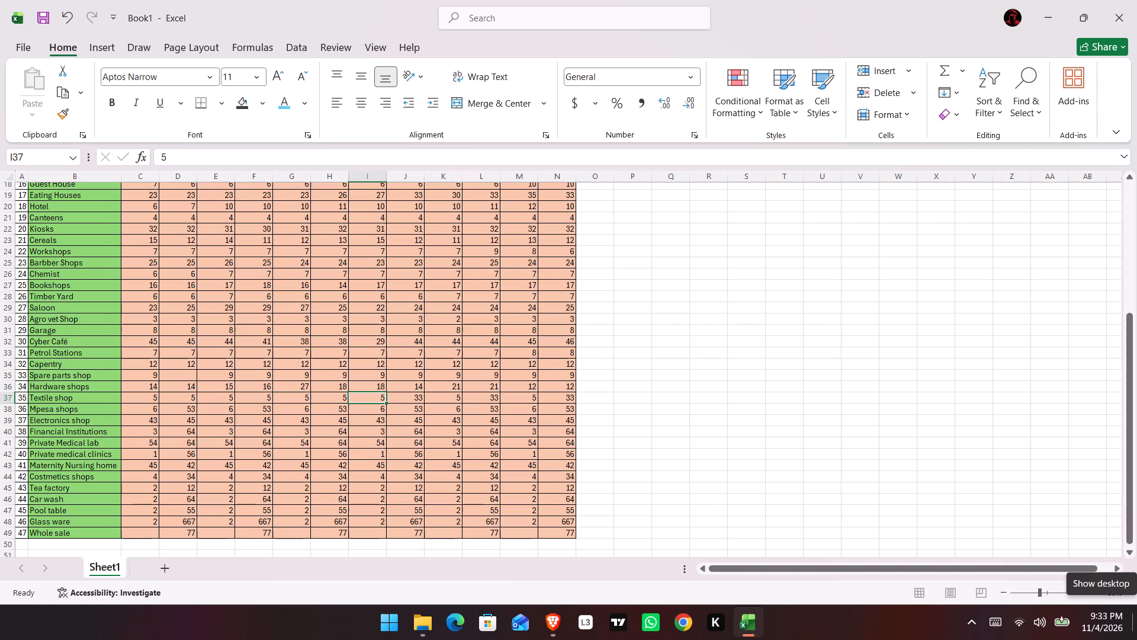
key("Right")
key("5")
key("Right")
key("Right")
key("5")
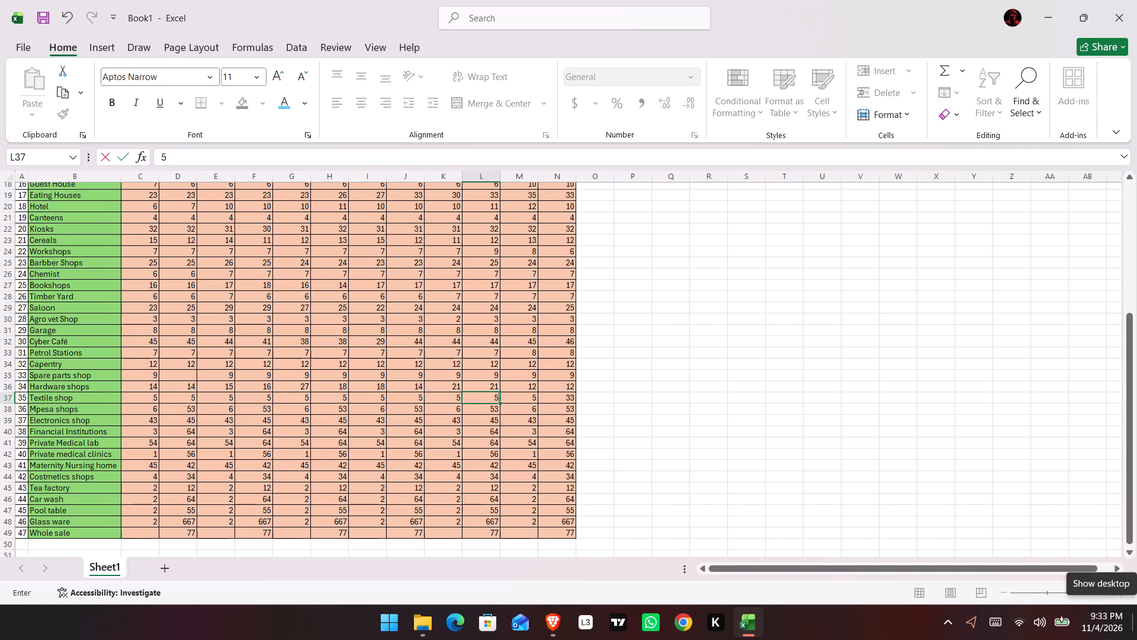
key("Right")
key("Right")
key("5")
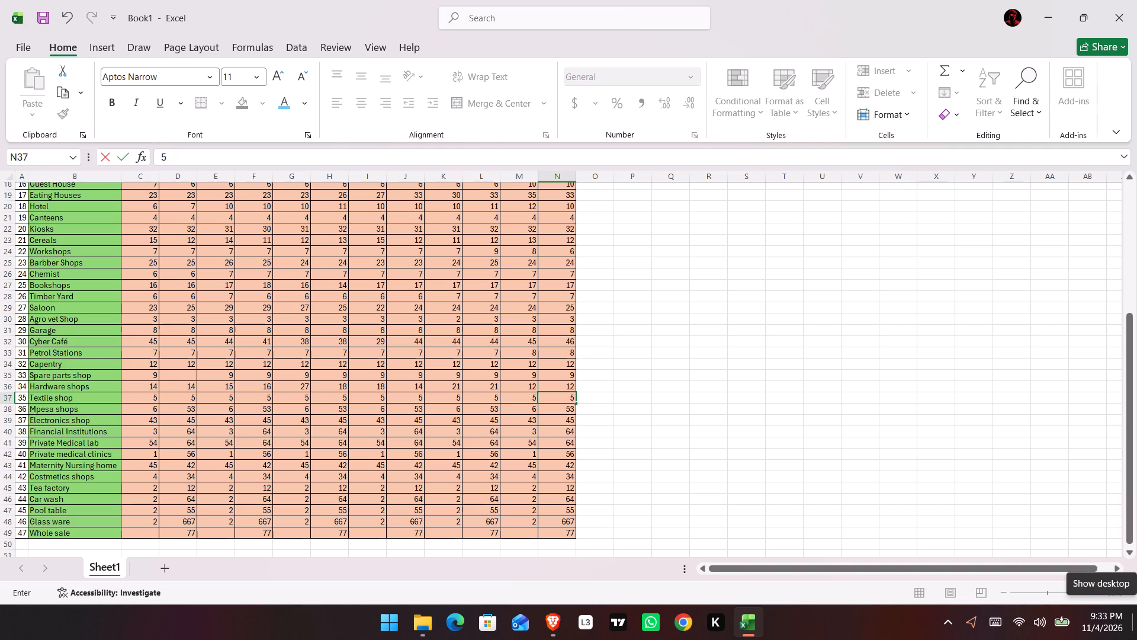
key("Down")
Set the Mpesa shops value for Jan to 21.
key("Left")
key("Left")
key("Left")
key("Left")
key("Left")
key("Left")
key("Left")
key("Left")
key("Left")
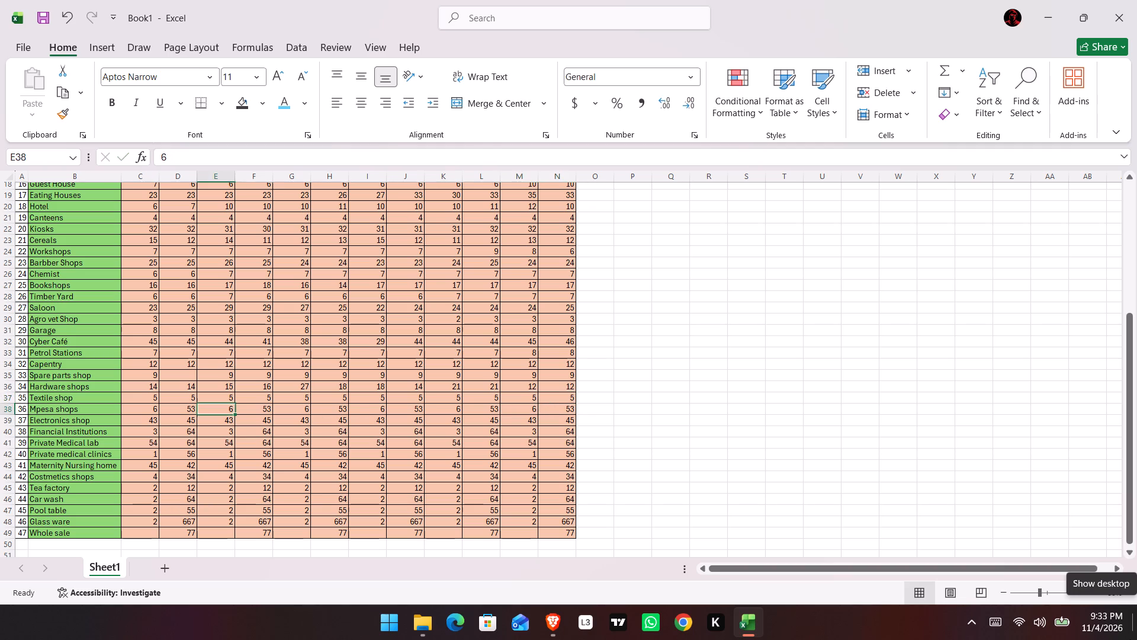
key("Left")
key("Left")
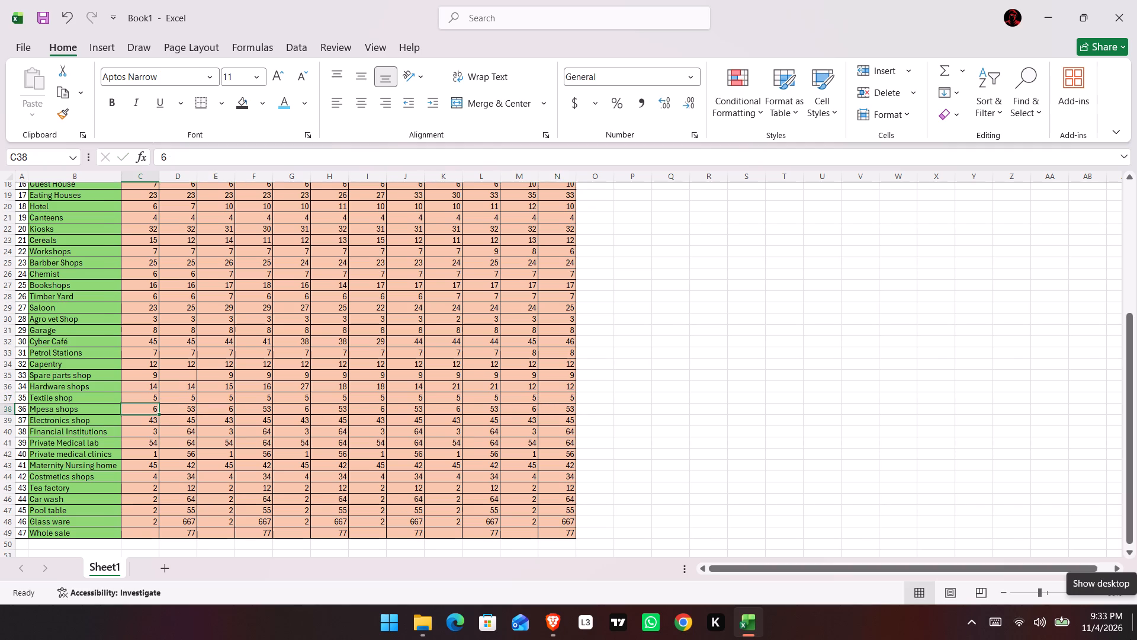
key("Right")
key("Left")
key("2")
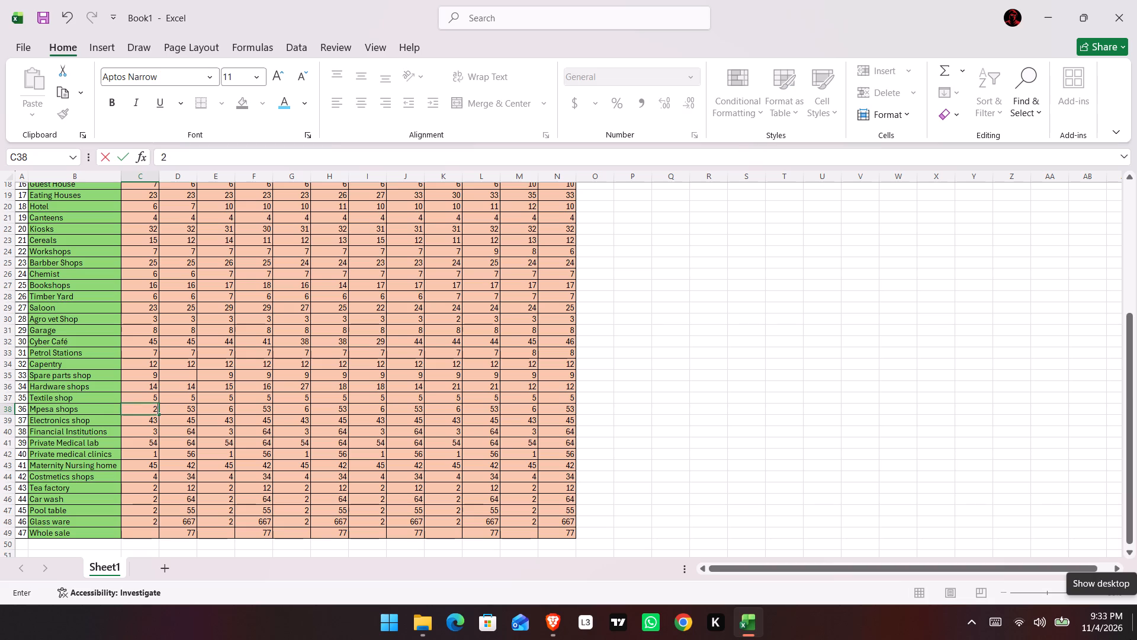
key("1")
key("Right")
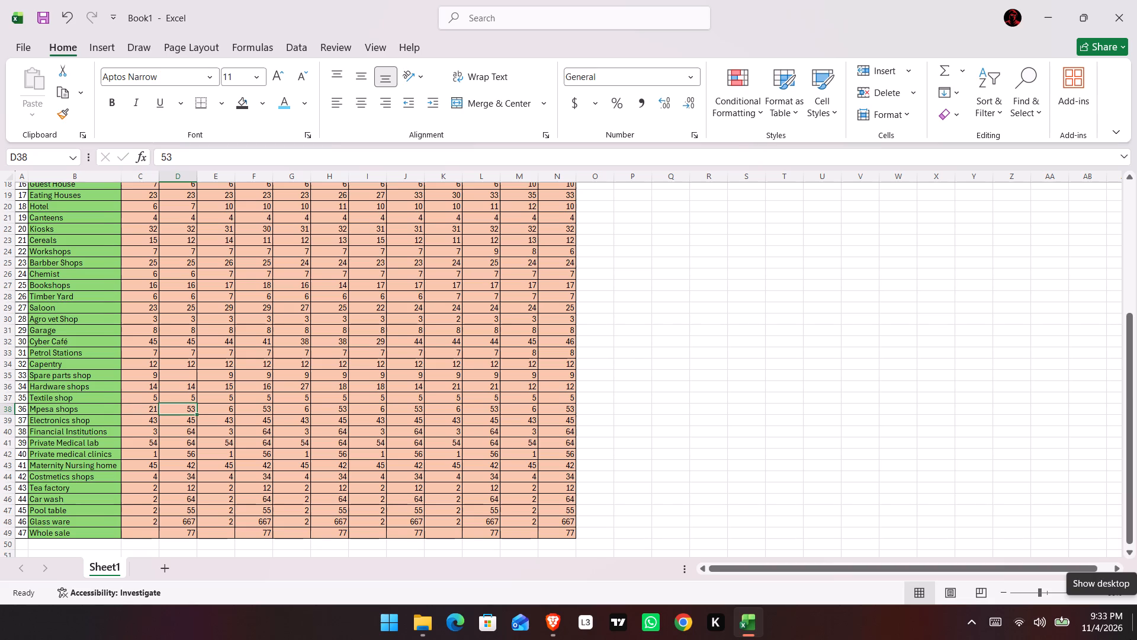
Set the Mpesa shops values to 20 for Feb and 19 for Mar.
key("0")
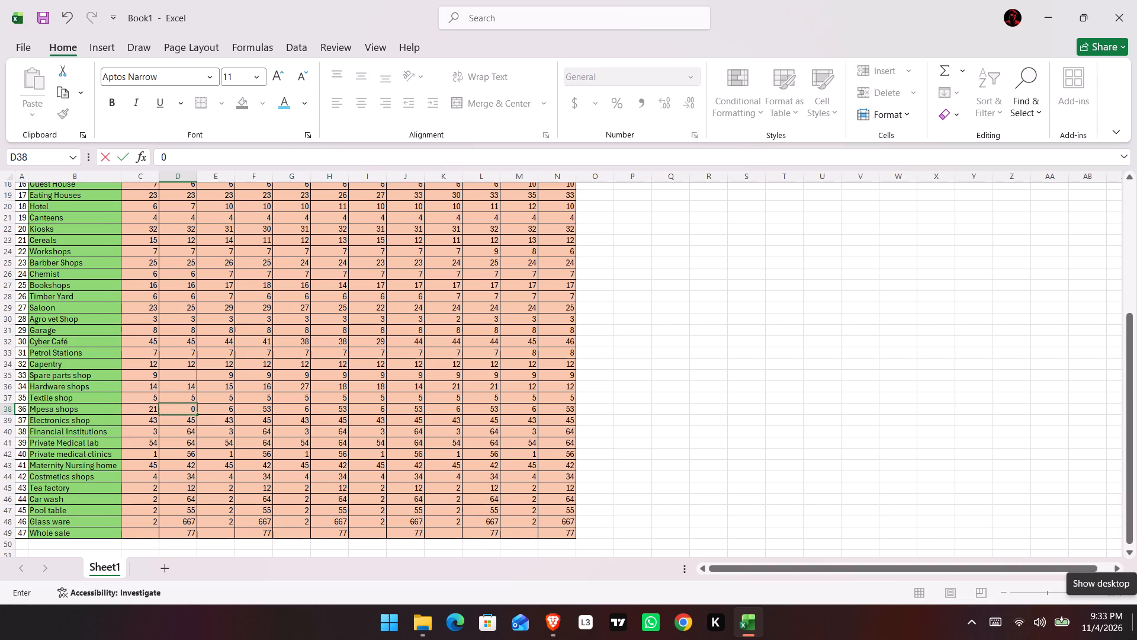
key("BackSpace")
key("2")
key("0")
key("Right")
key("1")
key("9")
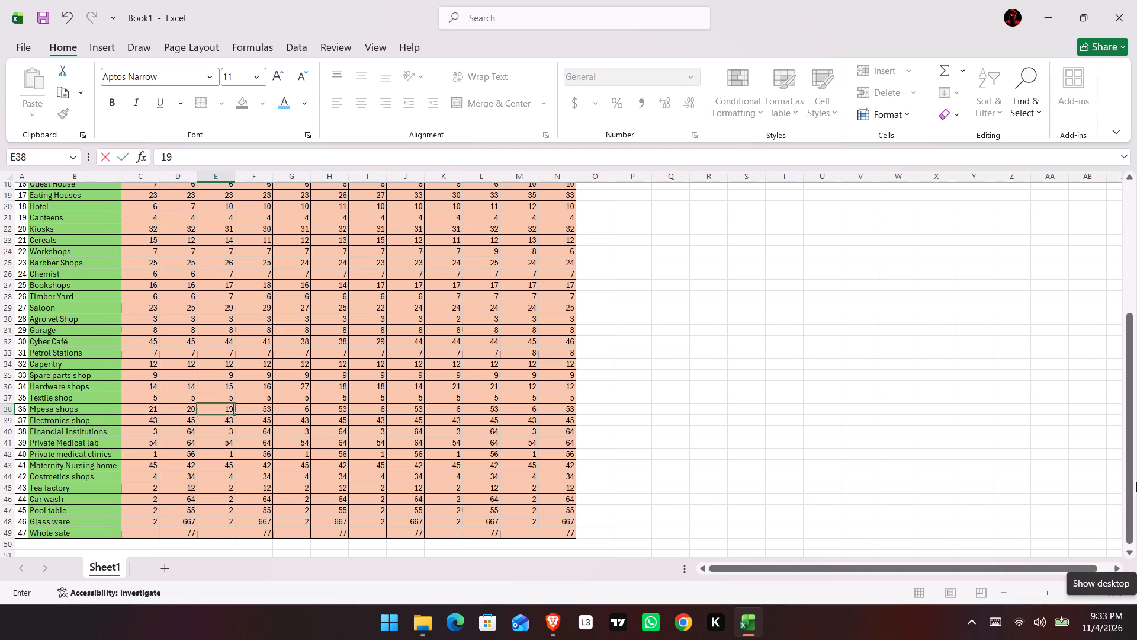
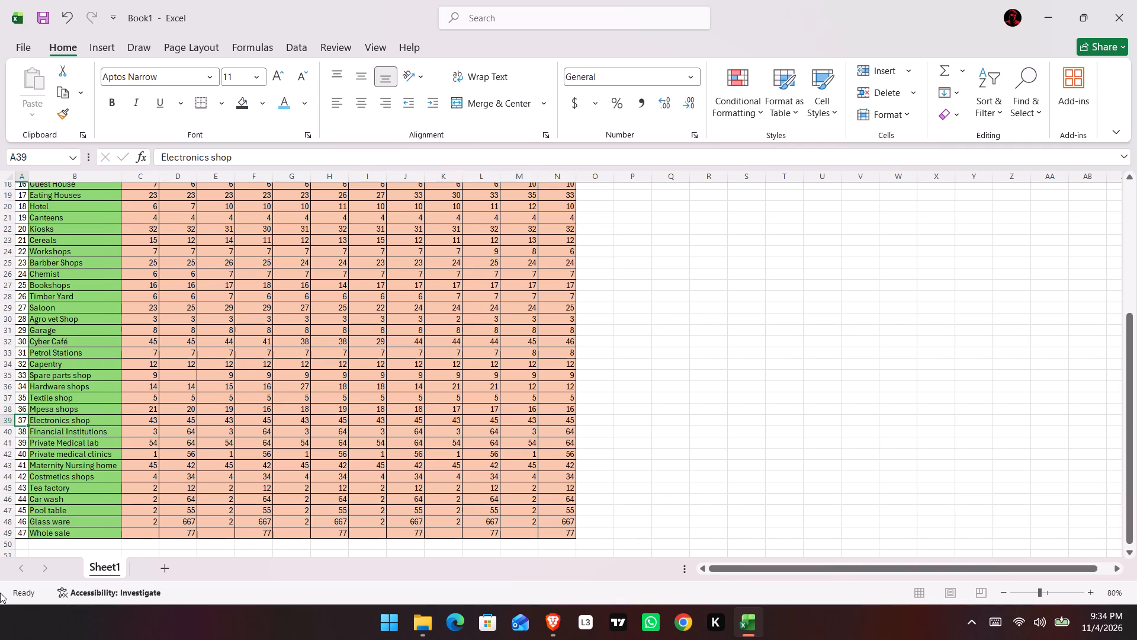
Review the Electronics shop row's monthly values from Jan through Dec.
key("Right")
key("Right")
key("Right")
key("Right")
key("Right")
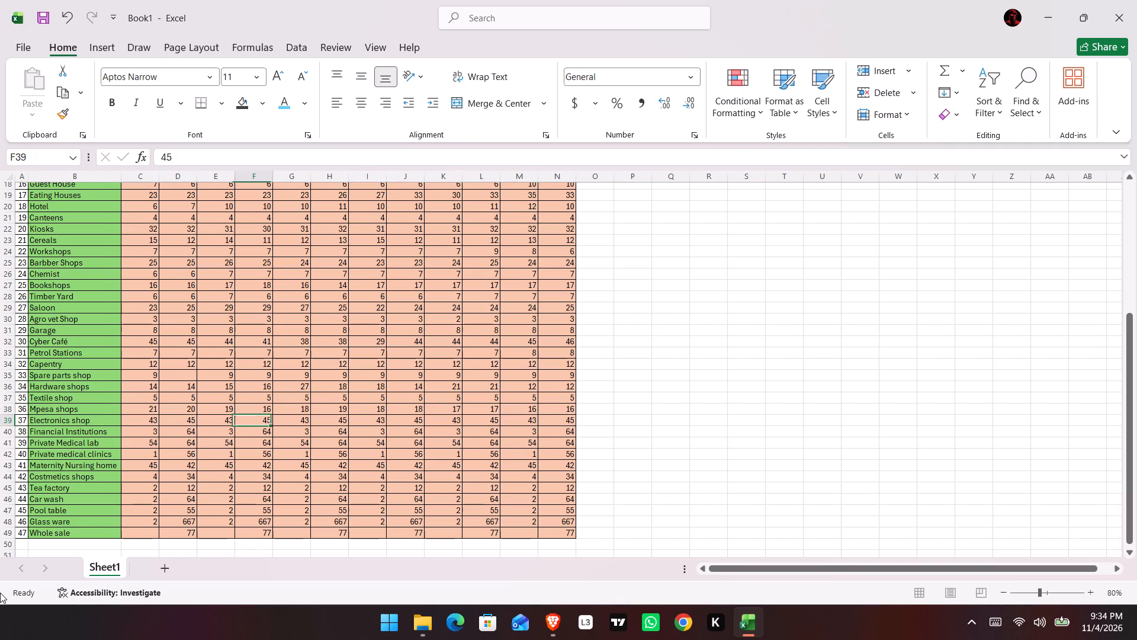
key("Right")
key("Right")
key("Right")
key("Right")
key("Right")
key("Right")
key("Right")
key("Right")
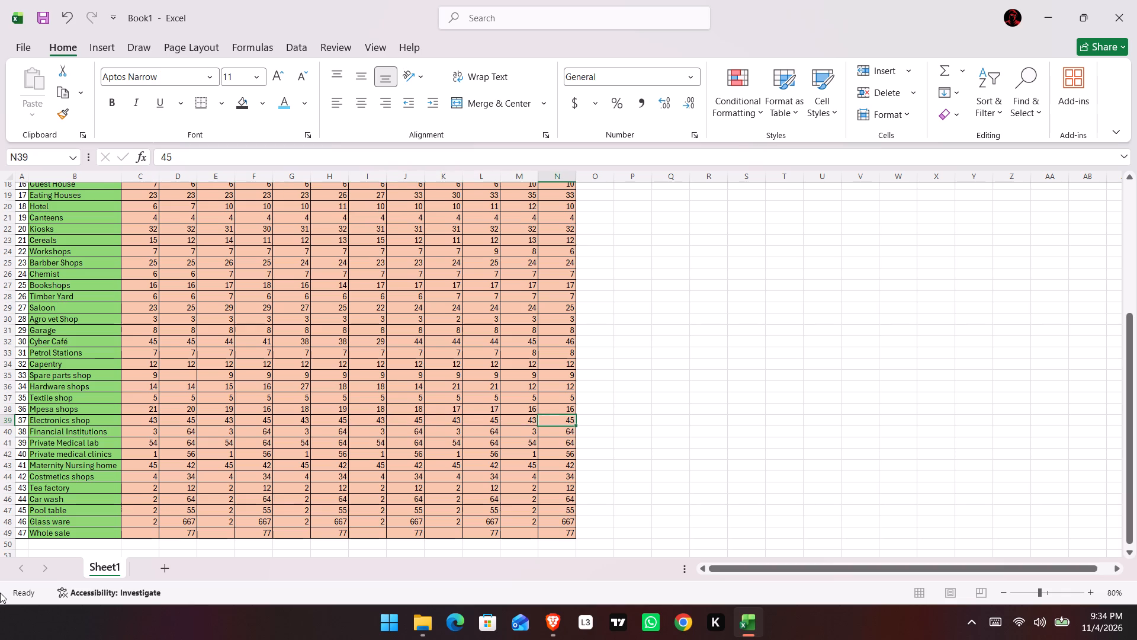
Set the Private Medical lab values for Jan through Jun to 4.
key("Down")
key("Left")
key("Left")
key("Left")
key("Left")
key("Left")
key("Left")
key("Left")
key("Left")
key("Left")
key("Left")
key("Left")
key("Left")
key("Left")
key("Left")
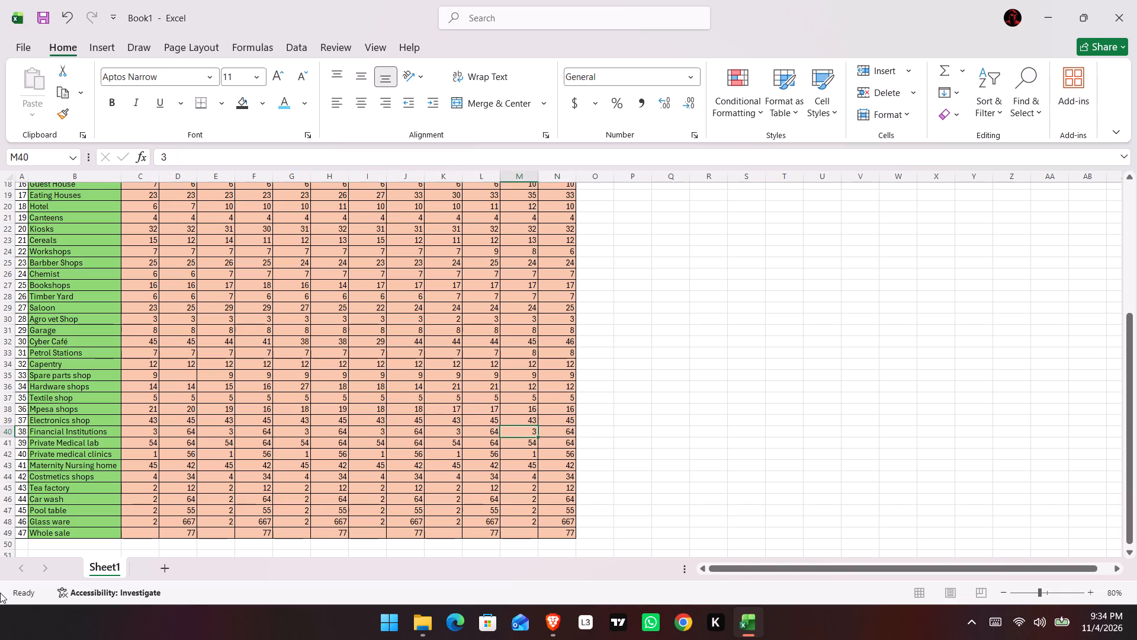
key("Down")
key("Down")
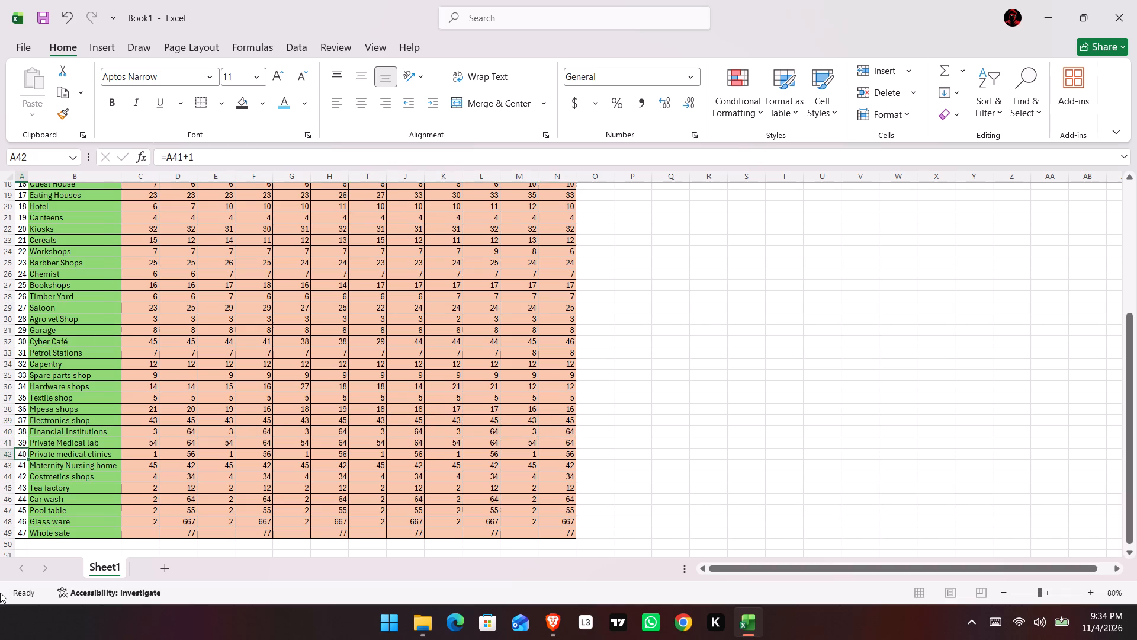
key("Right")
key("Up")
key("Right")
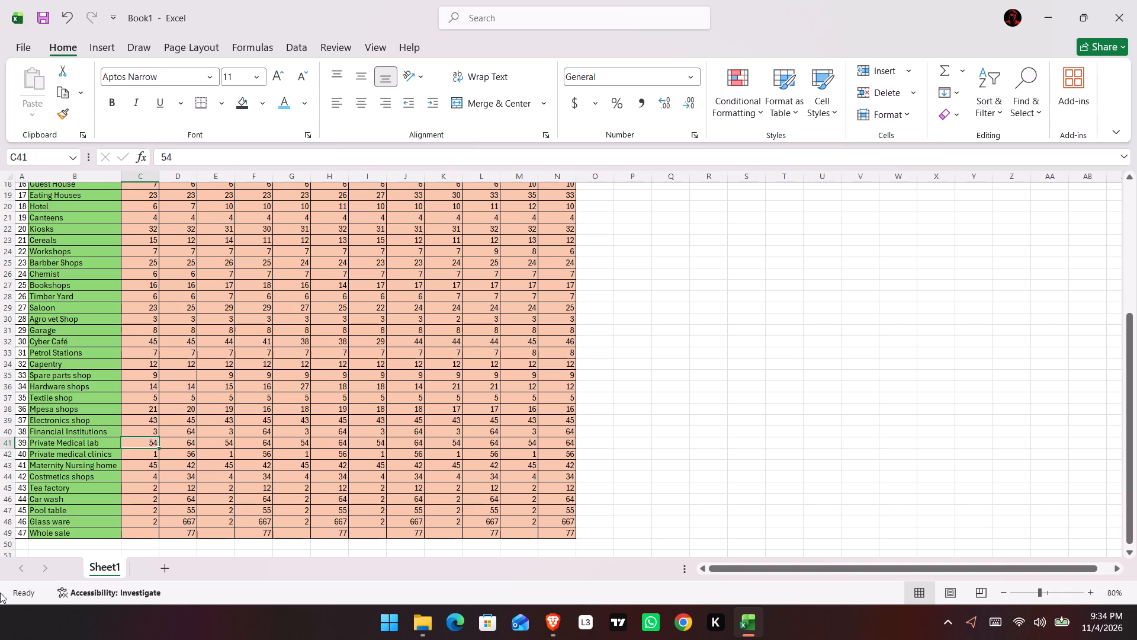
key("4")
key("Right")
key("4")
key("Right")
key("4")
key("Right")
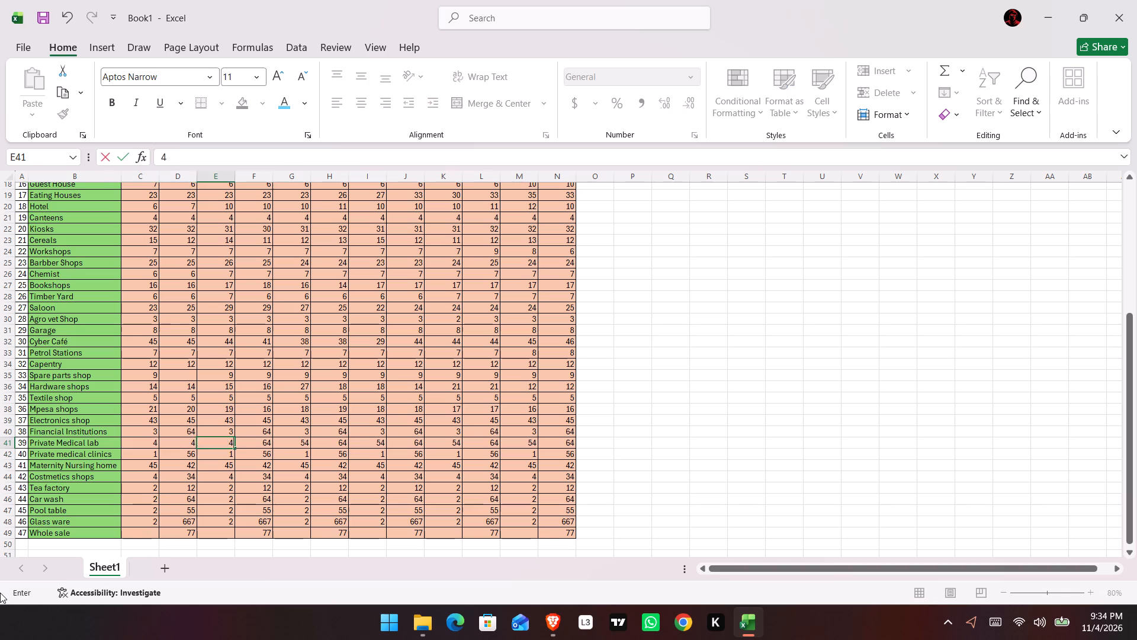
key("4")
key("Right")
key("4")
key("Right")
key("4")
key("Right")
Set the Private Medical lab values for Jul through Dec to 4.
key("4")
key("Right")
key("4")
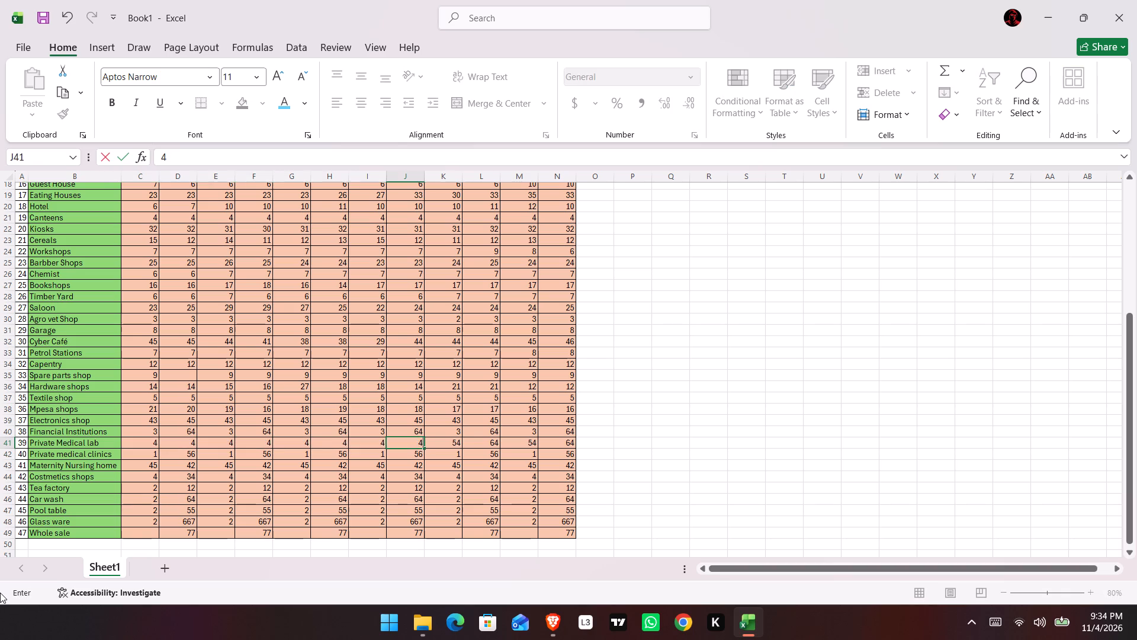
key("Right")
key("4")
key("Right")
key("4")
key("Right")
key("4")
key("Right")
key("4")
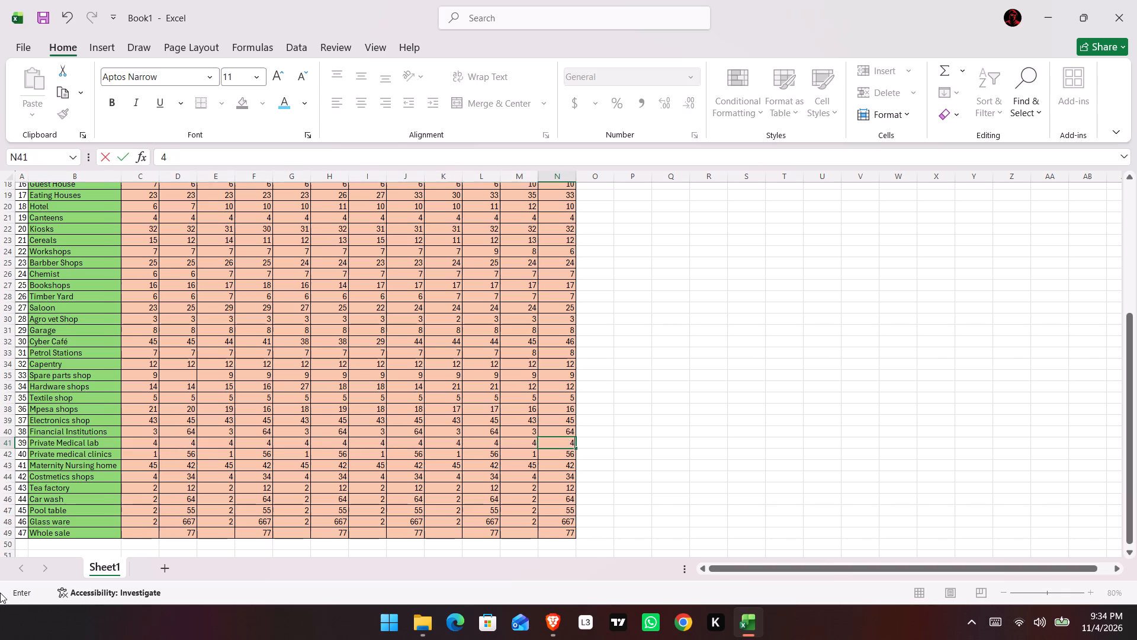
key("Right")
Set the Financial Institutions values for Feb, Apr, May and Jun to 4.
key("Down")
key("Left")
key("Left")
key("Left")
key("Left")
key("Left")
key("Left")
key("Left")
key("Left")
key("Left")
key("Left")
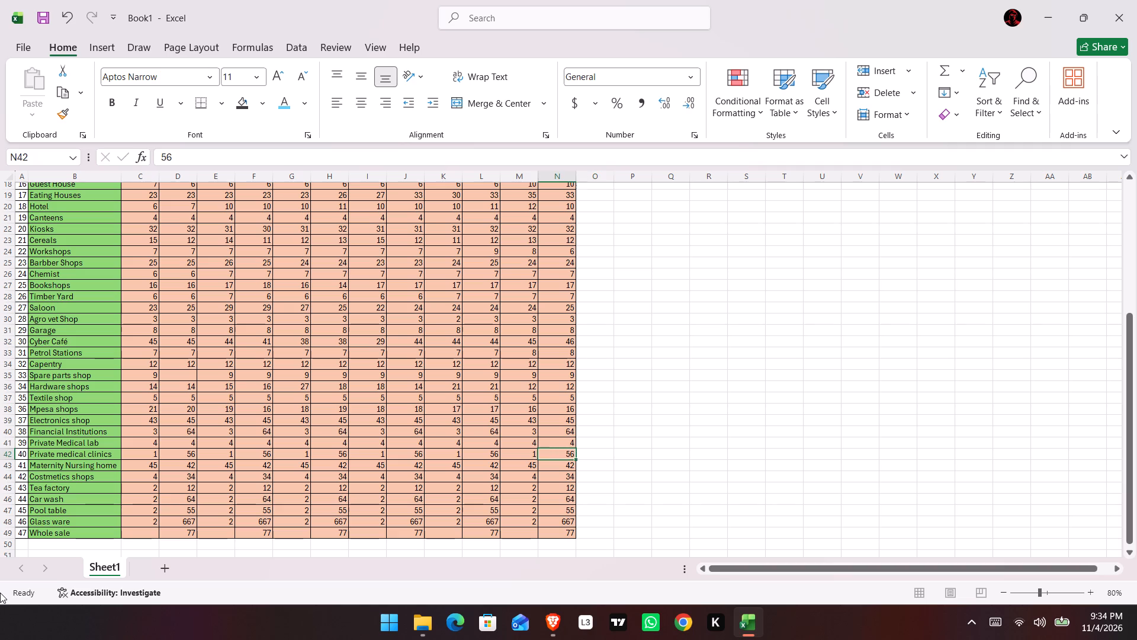
key("Left")
key("Left")
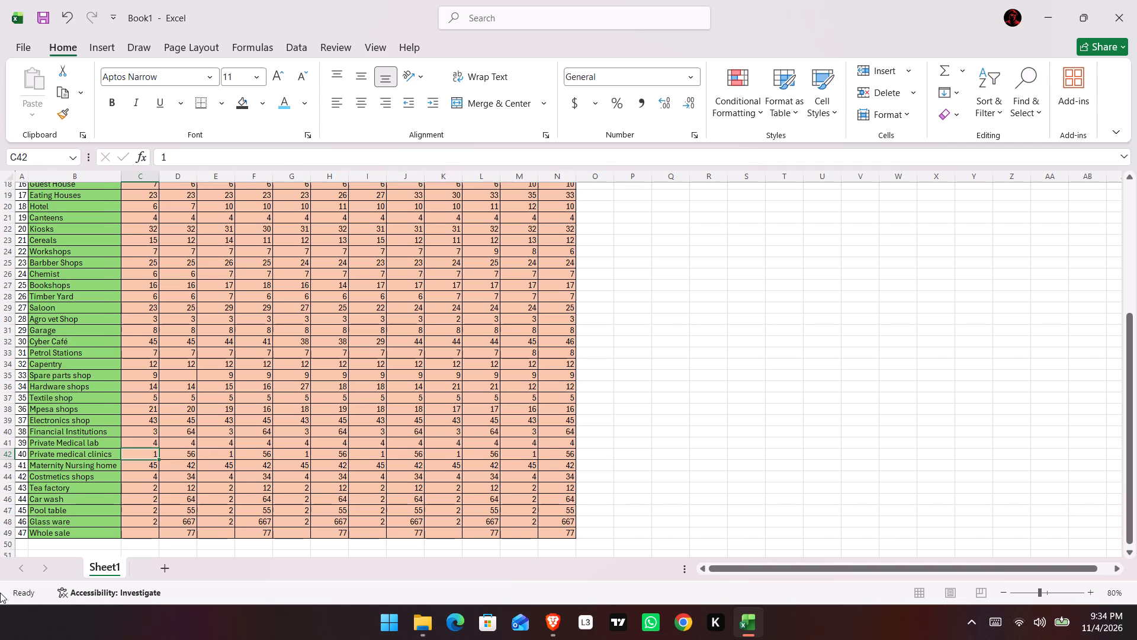
key("Up")
key("Up")
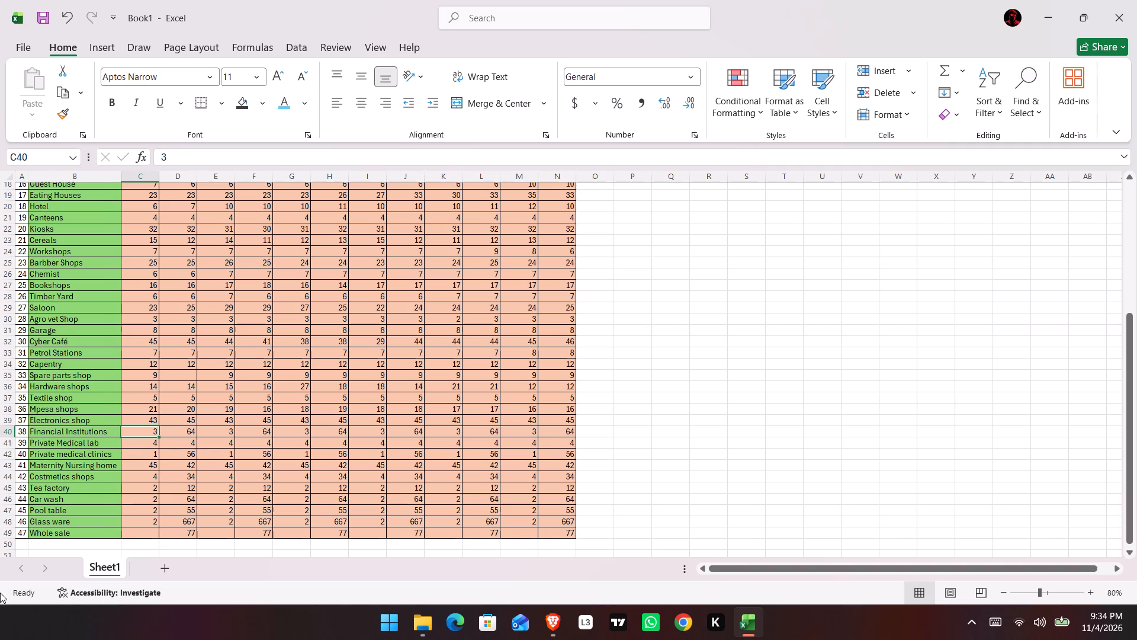
key("Right")
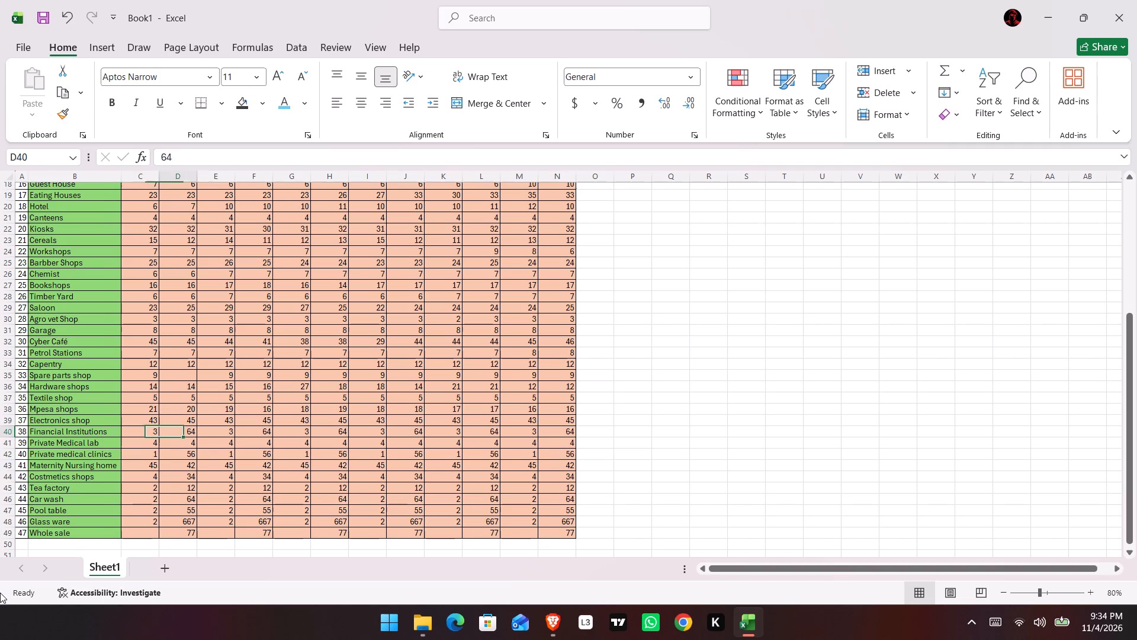
key("Right")
key("Left")
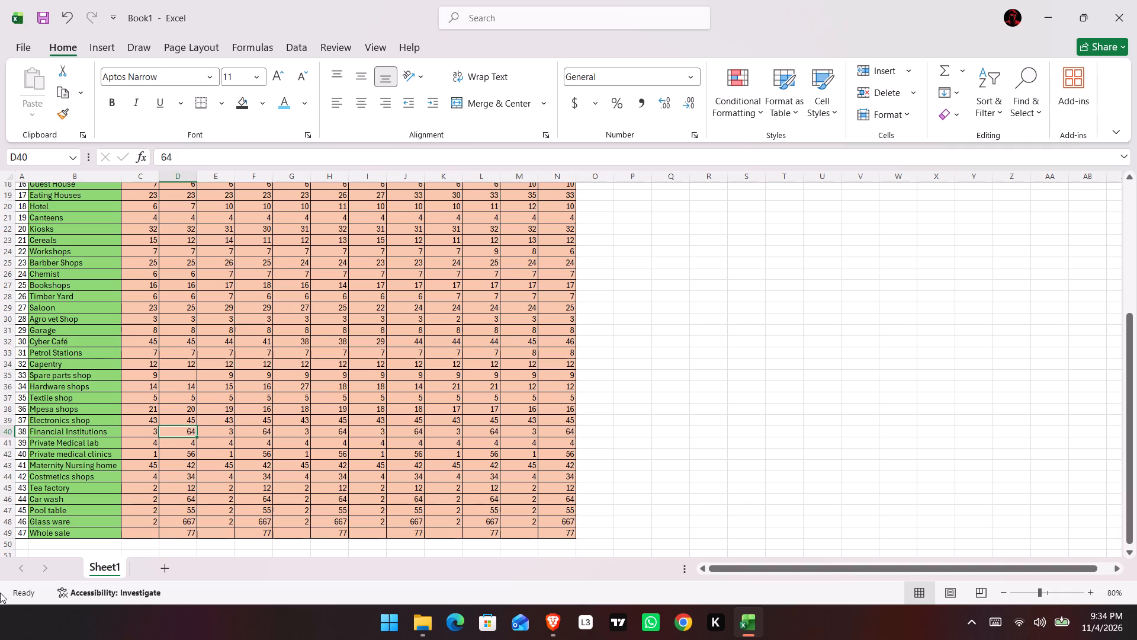
key("4")
key("Right")
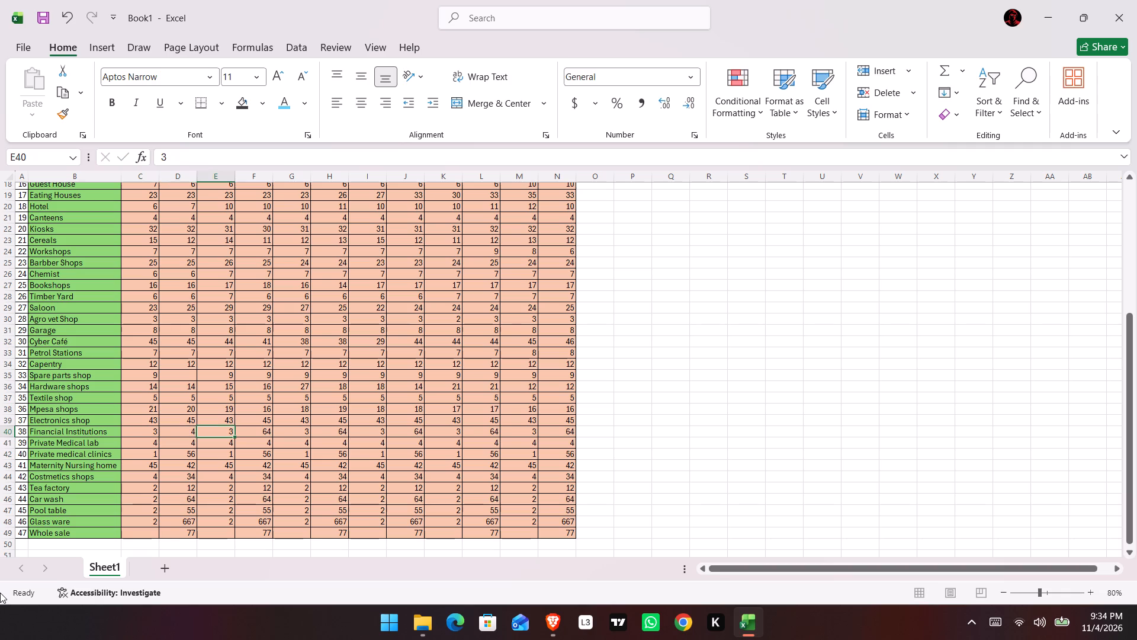
key("Right")
key("4")
key("Right")
key("4")
key("Right")
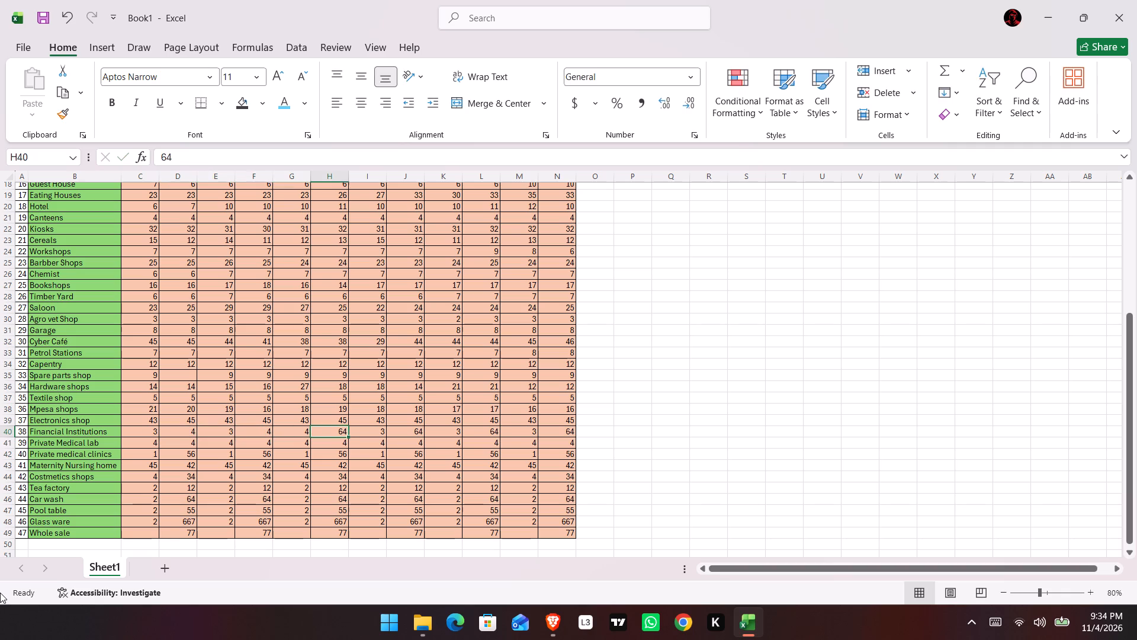
key("4")
key("Right")
Set the Financial Institutions values for Aug, Oct, Nov and Dec to 4.
key("Right")
key("4")
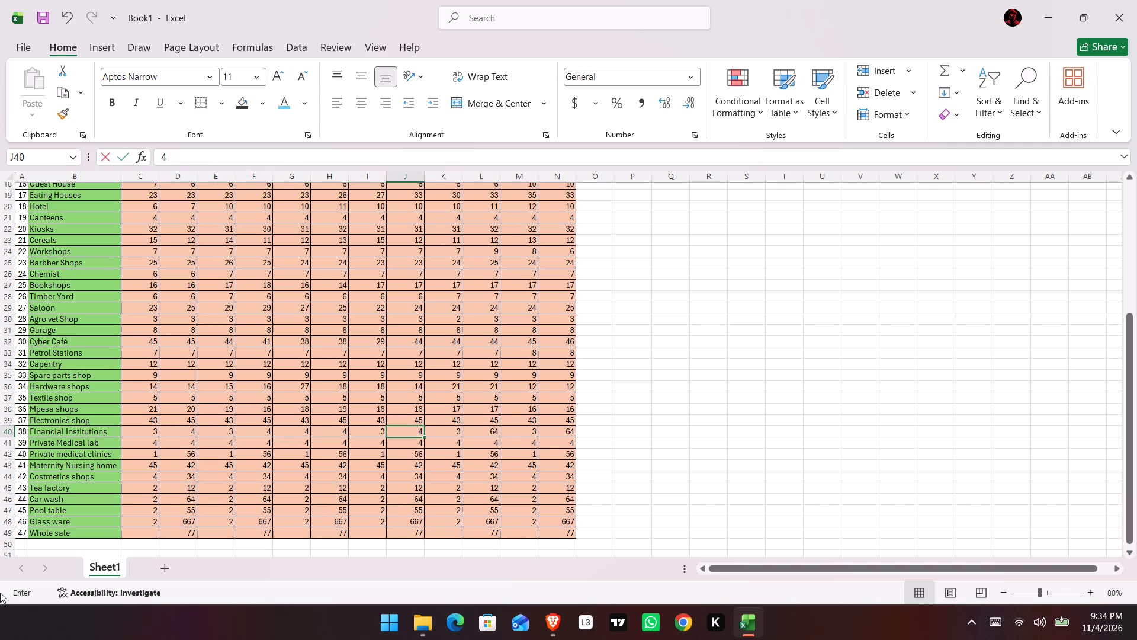
key("Right")
key("Right")
key("4")
key("Right")
key("4")
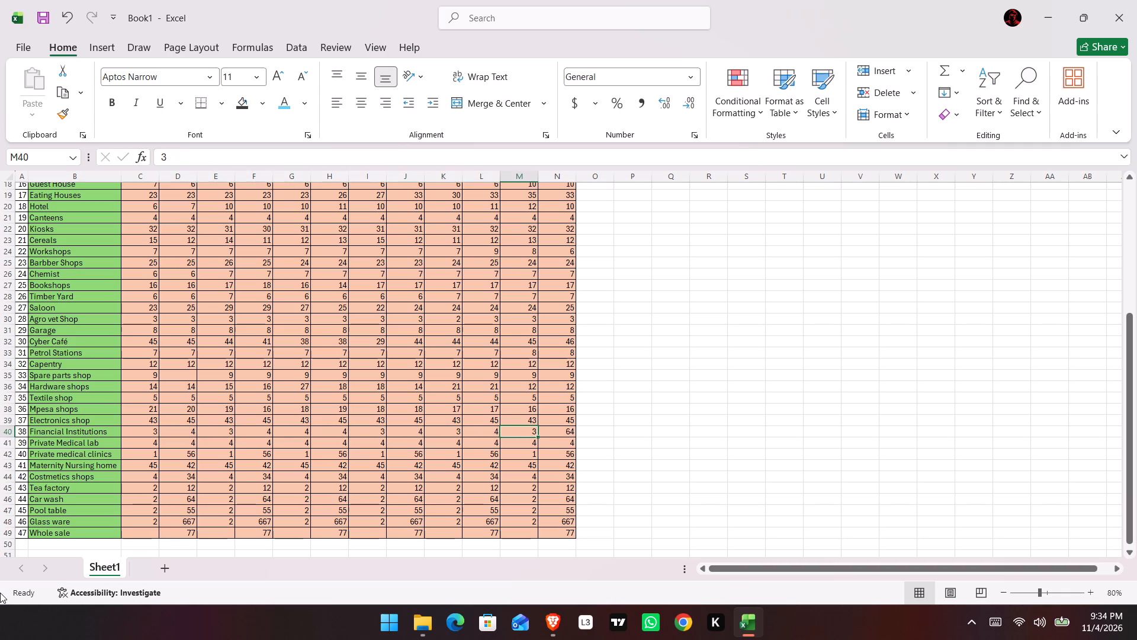
key("Right")
key("4")
key("Right")
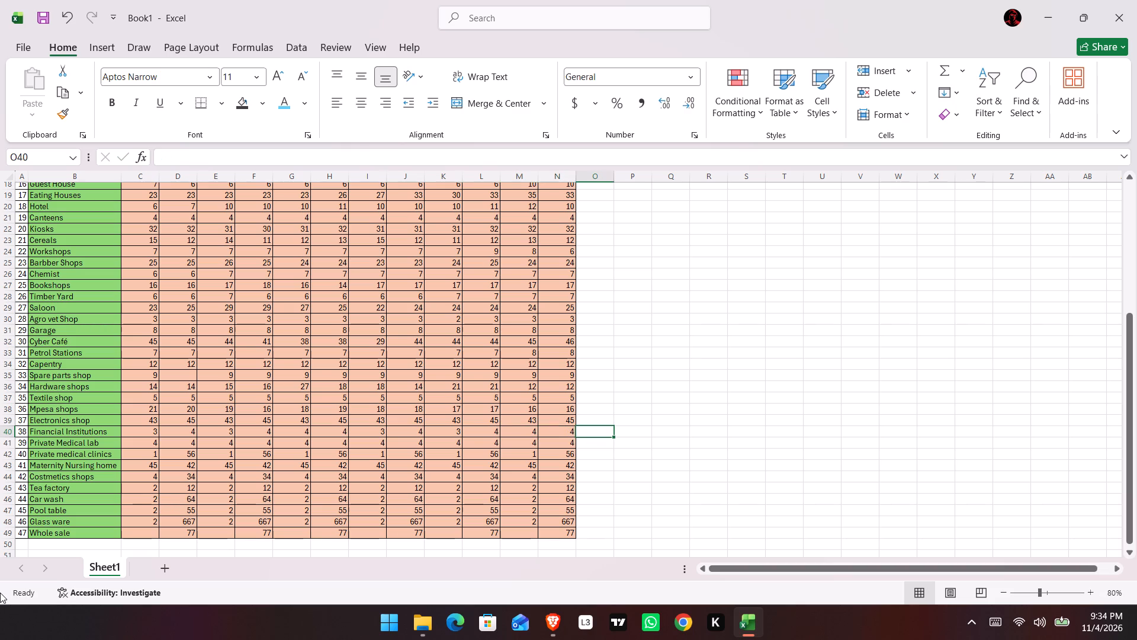
Set the Private medical clinics values for Jan through Jun to 5.
key("Down")
key("Left")
key("Left")
key("Left")
key("Left")
key("Left")
key("Left")
key("Left")
key("Left")
key("Left")
key("Left")
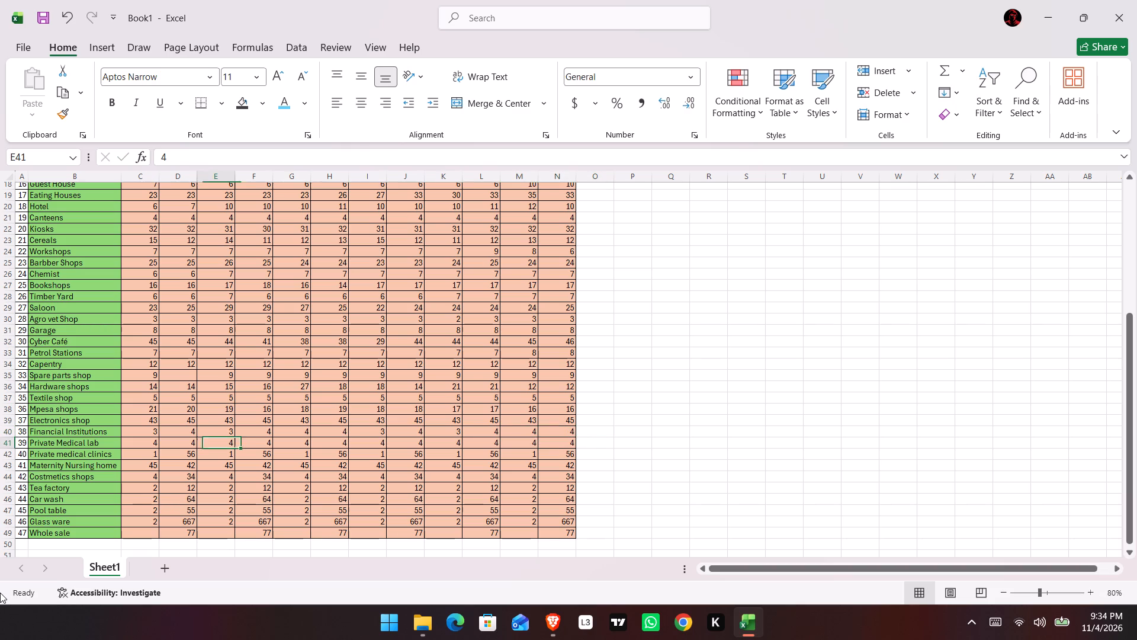
key("Left")
key("Left")
key("Down")
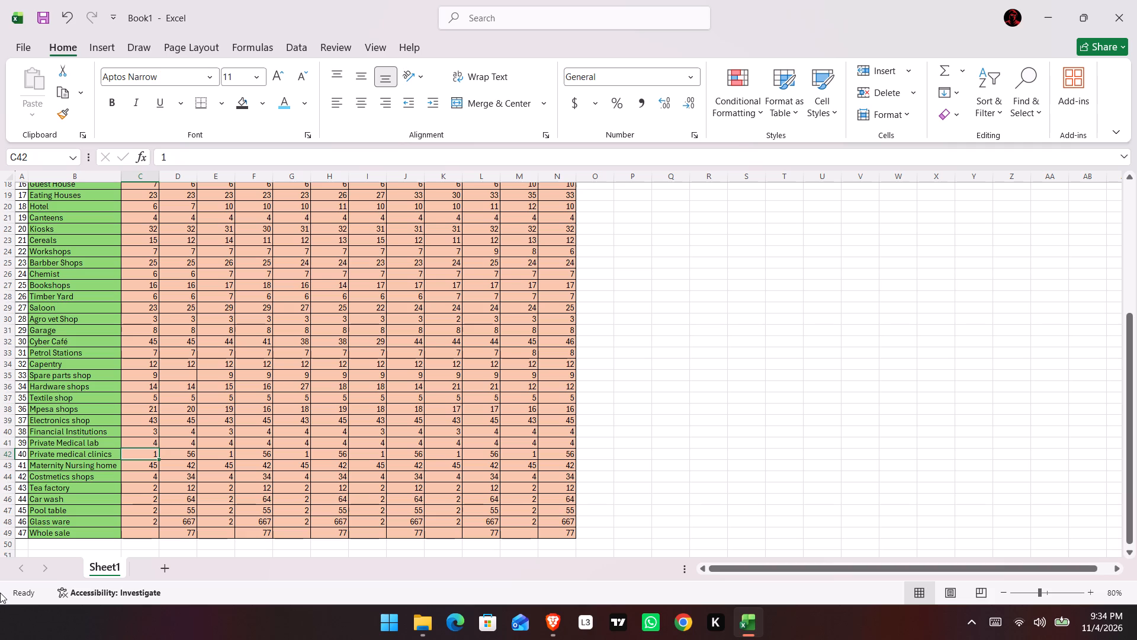
key("5")
key("Right")
key("5")
key("Right")
key("5")
key("Right")
key("5")
key("Right")
key("5")
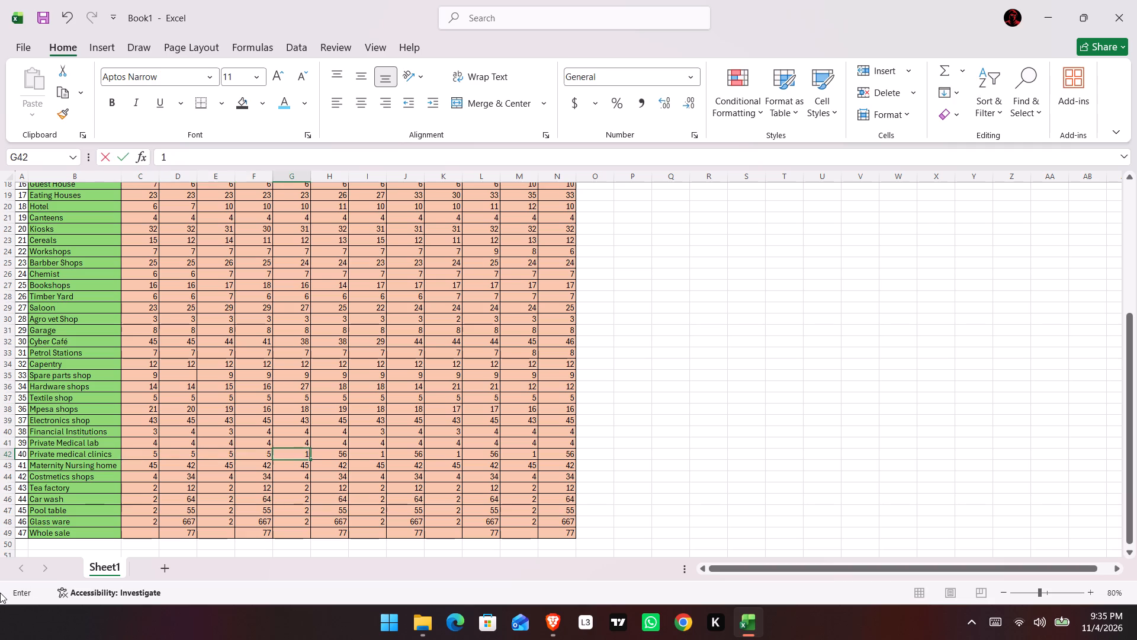
key("Right")
key("5")
key("Right")
Set the Private medical clinics values for Jul through Dec to 5.
key("5")
key("Right")
key("5")
key("Right")
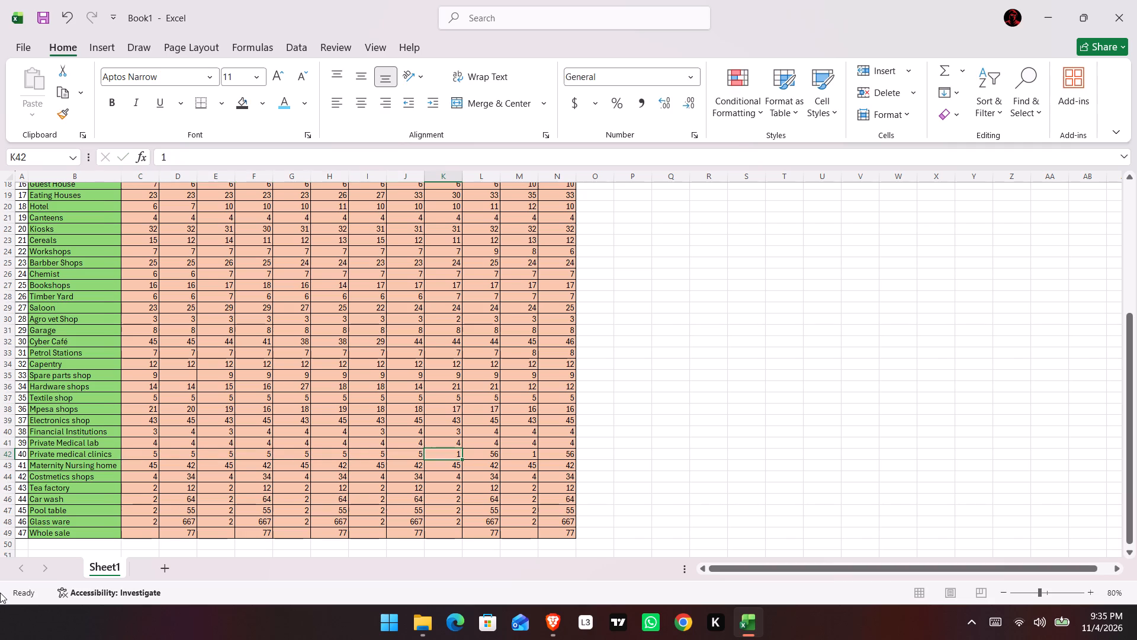
key("5")
key("Right")
key("5")
key("Right")
key("5")
key("Right")
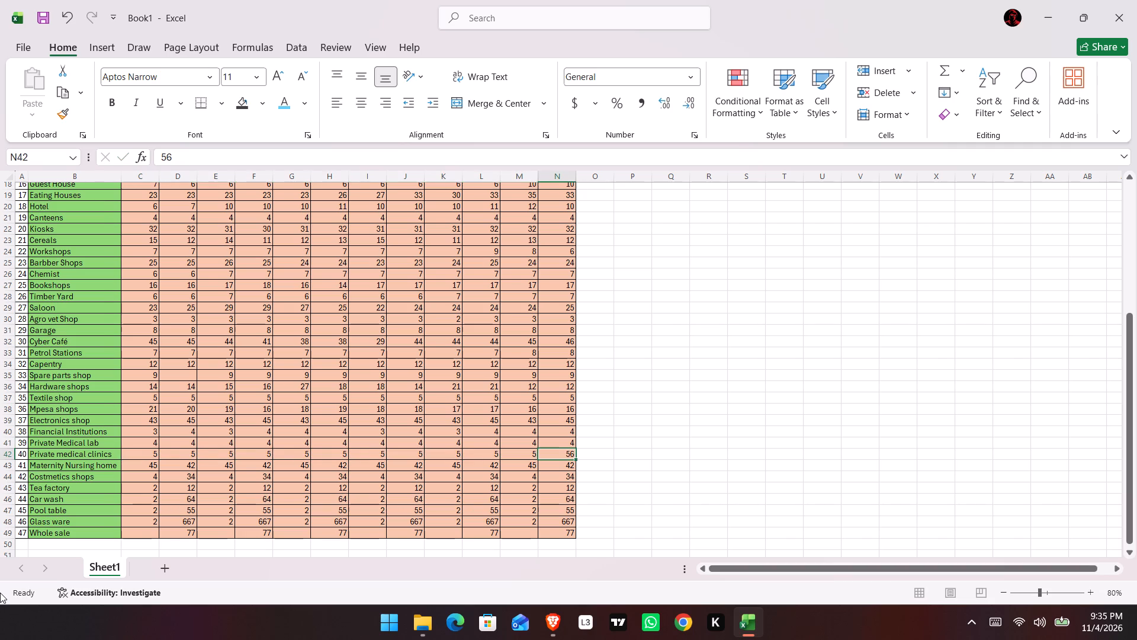
key("5")
key("Right")
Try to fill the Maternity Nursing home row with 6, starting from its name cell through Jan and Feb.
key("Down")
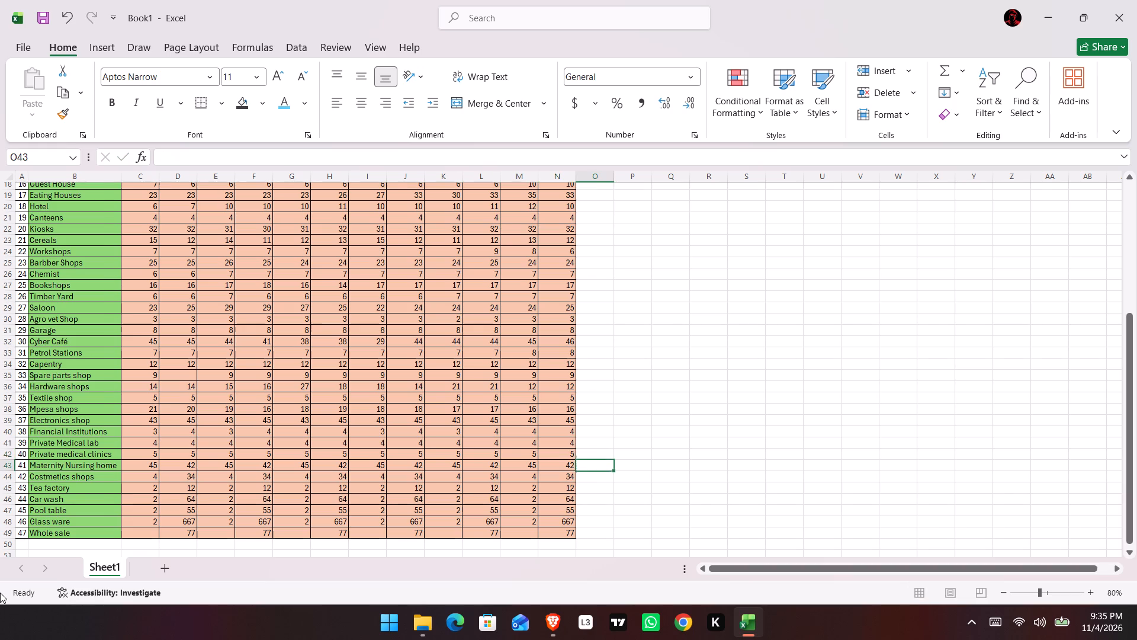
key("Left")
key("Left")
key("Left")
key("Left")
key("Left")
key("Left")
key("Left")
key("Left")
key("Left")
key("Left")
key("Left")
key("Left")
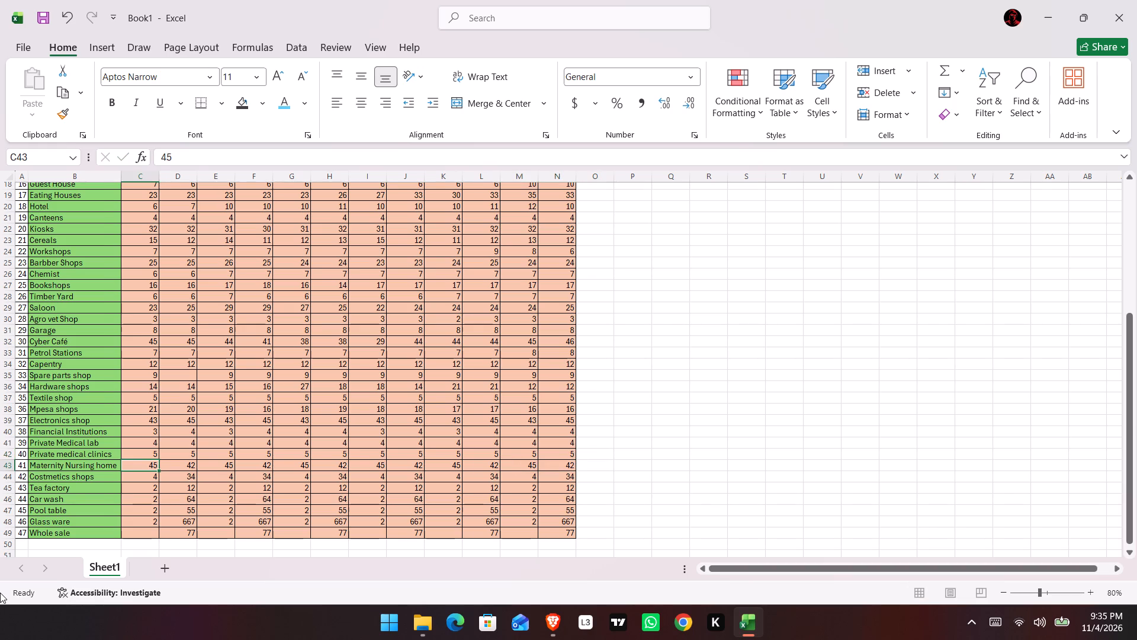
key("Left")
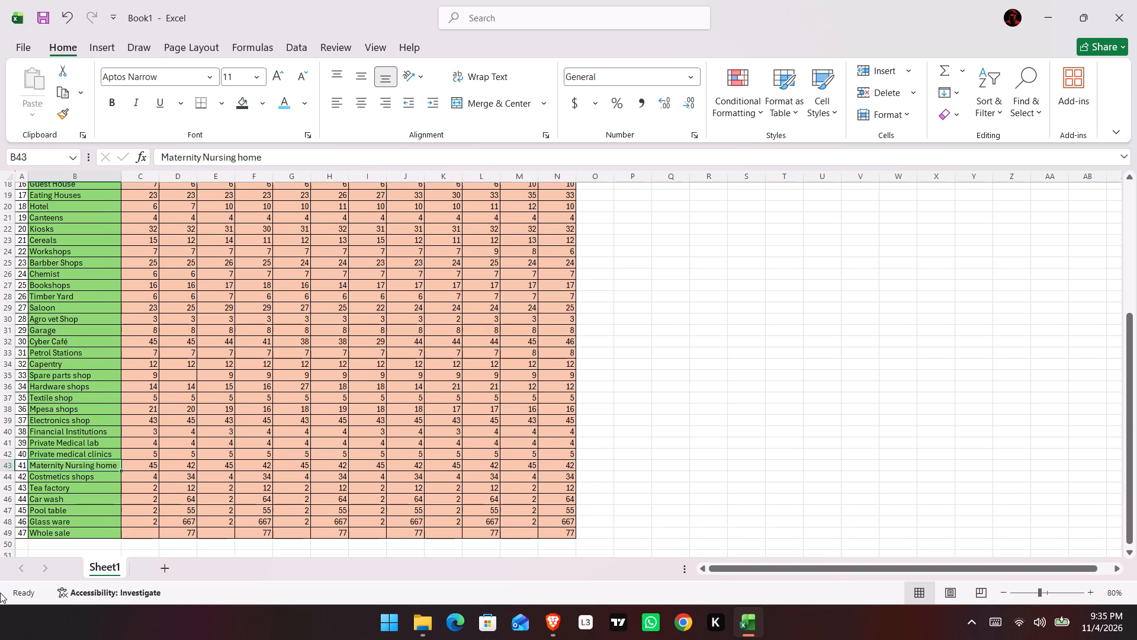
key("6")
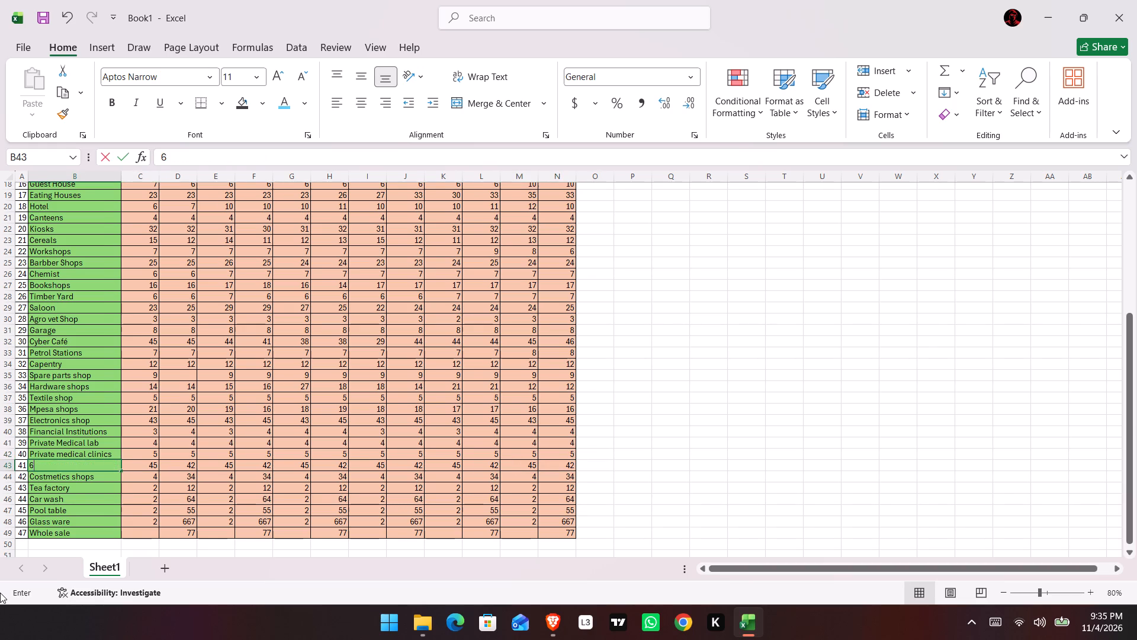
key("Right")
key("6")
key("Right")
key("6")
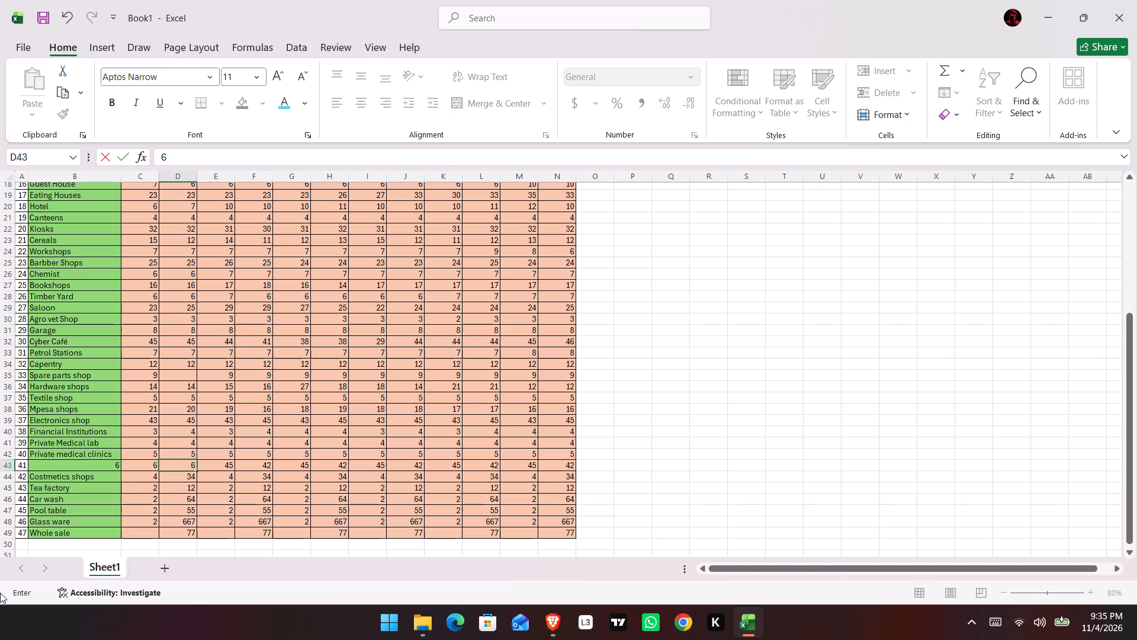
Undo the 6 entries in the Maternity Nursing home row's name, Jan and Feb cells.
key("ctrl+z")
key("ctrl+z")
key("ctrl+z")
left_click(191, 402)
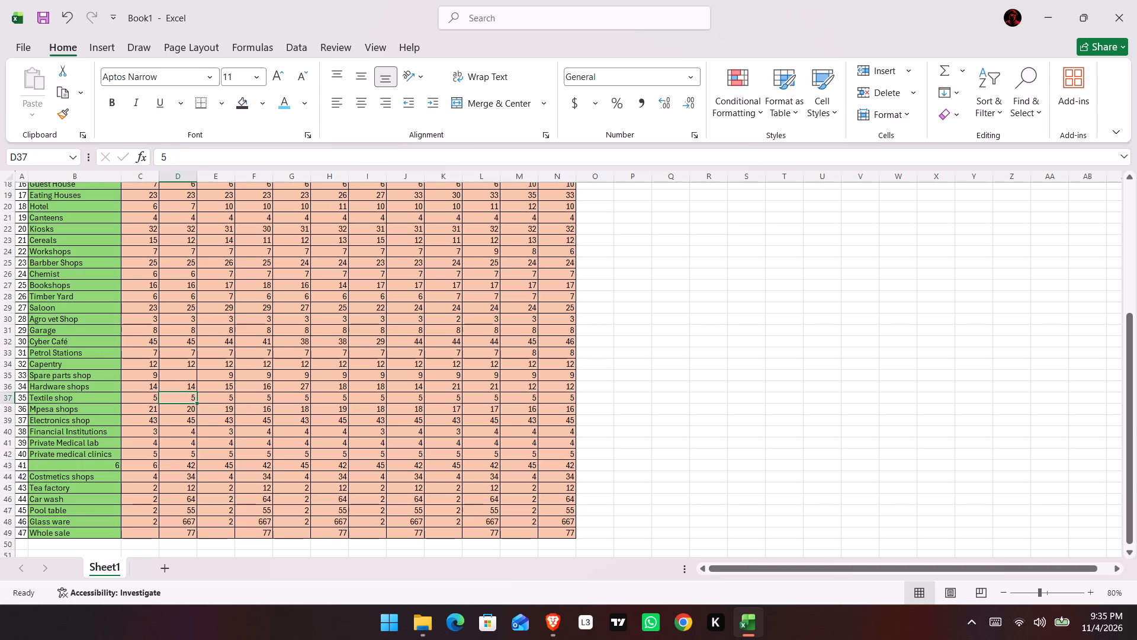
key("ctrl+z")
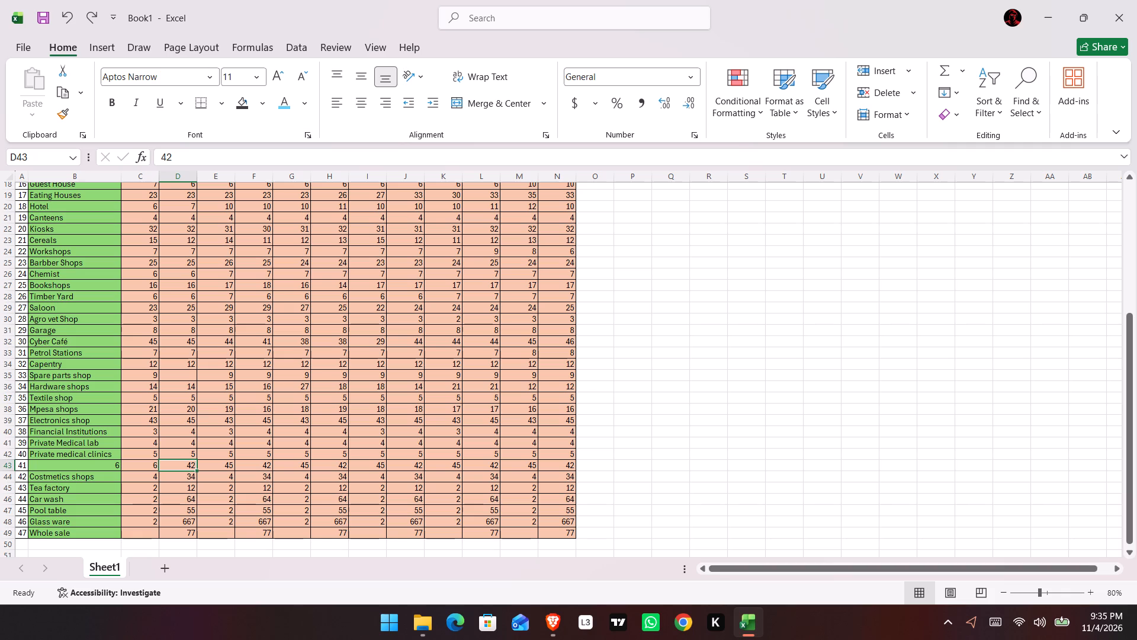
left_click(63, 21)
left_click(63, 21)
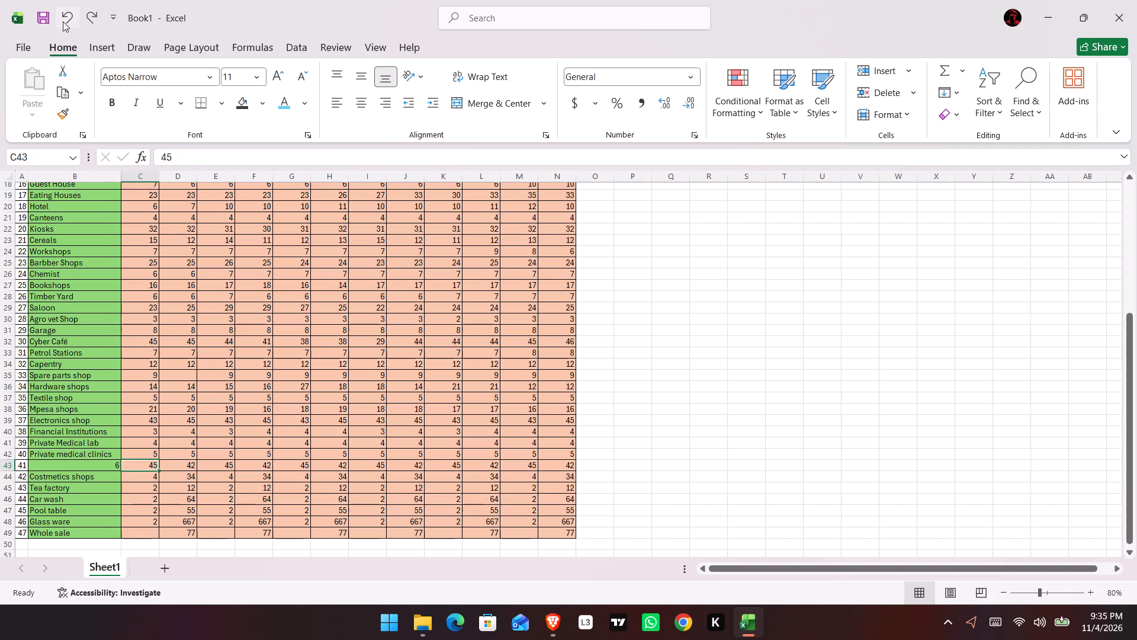
Set the Maternity Nursing home values to 4 for Jan, 5 for Feb through May, and 4 for Jun.
left_click(142, 471)
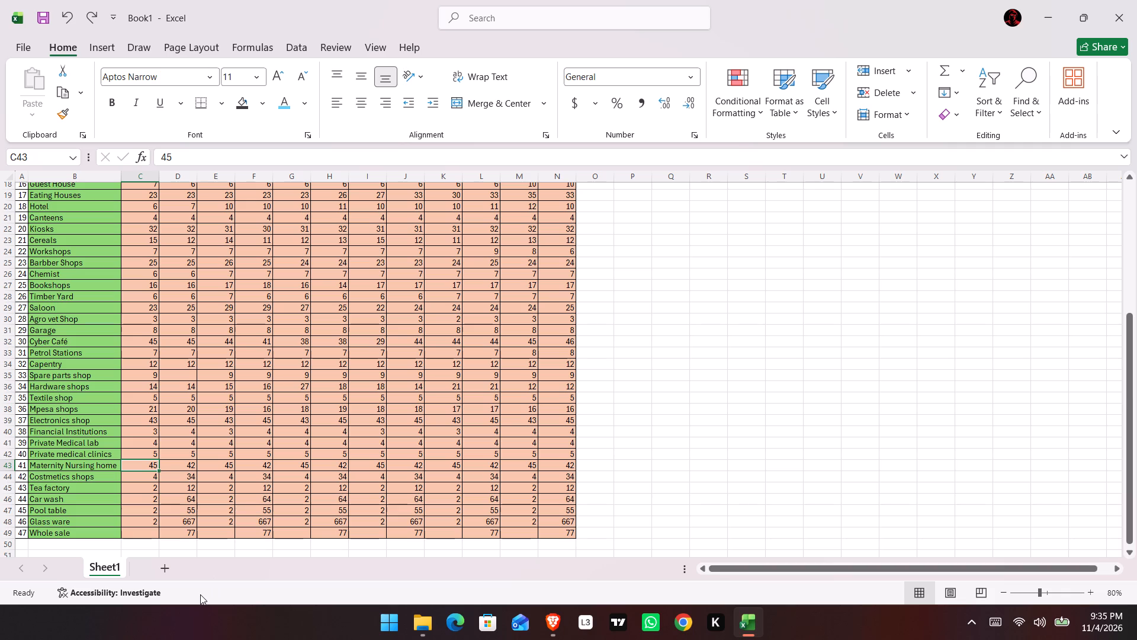
key("4")
key("Right")
key("5")
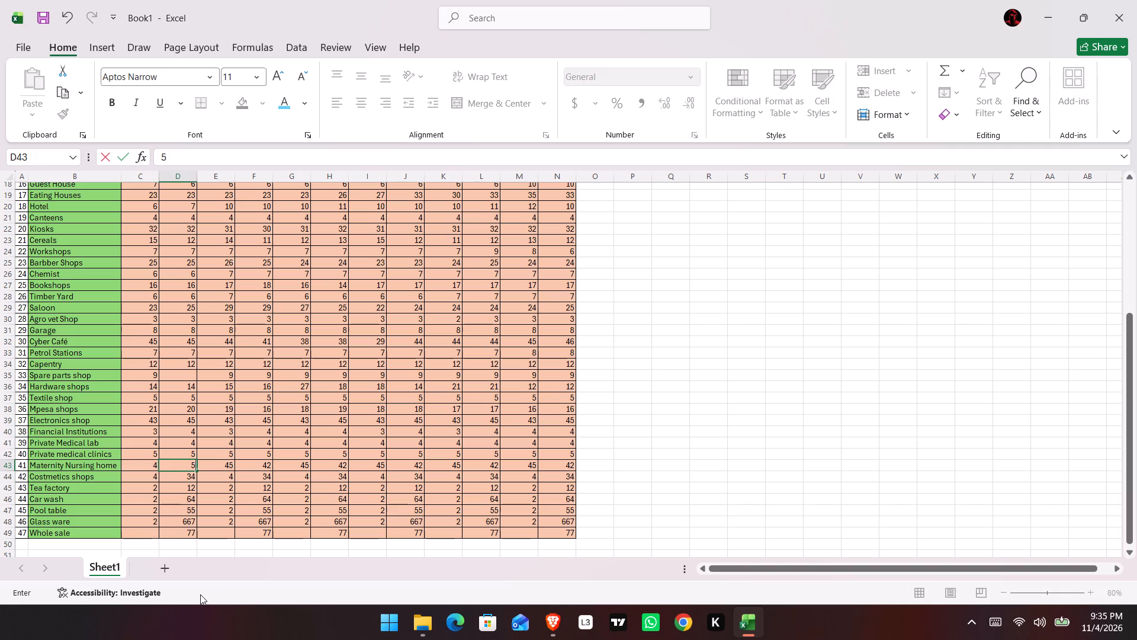
key("Right")
key("5")
key("Right")
key("5")
key("Right")
key("5")
key("Right")
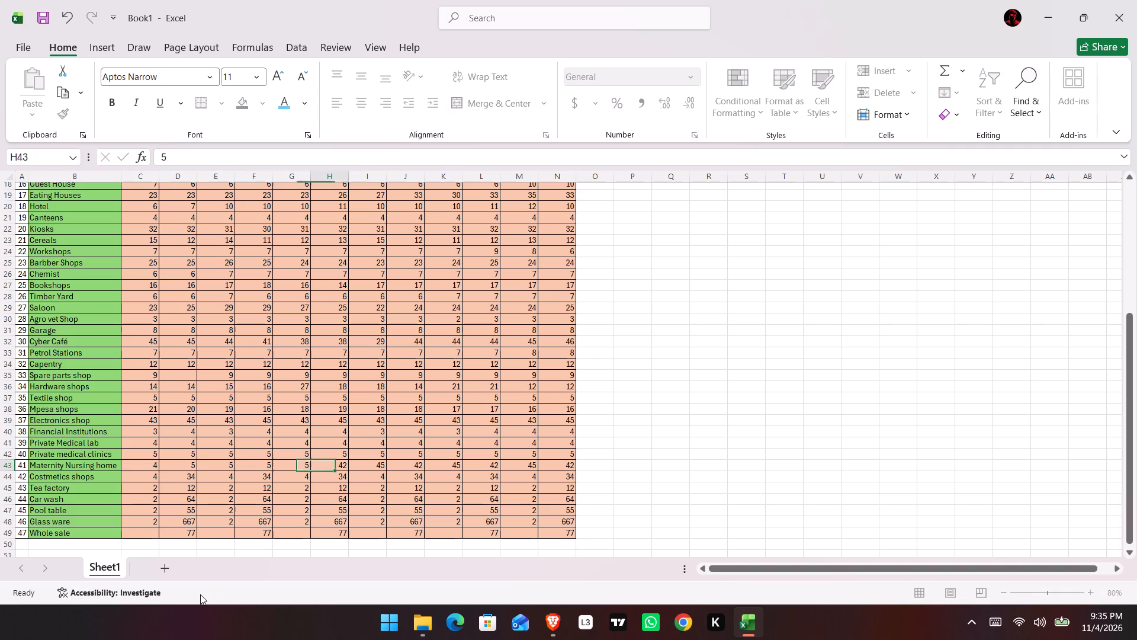
key("4")
key("Right")
Set the Maternity Nursing home values for Jul through Dec to 5.
key("5")
key("Right")
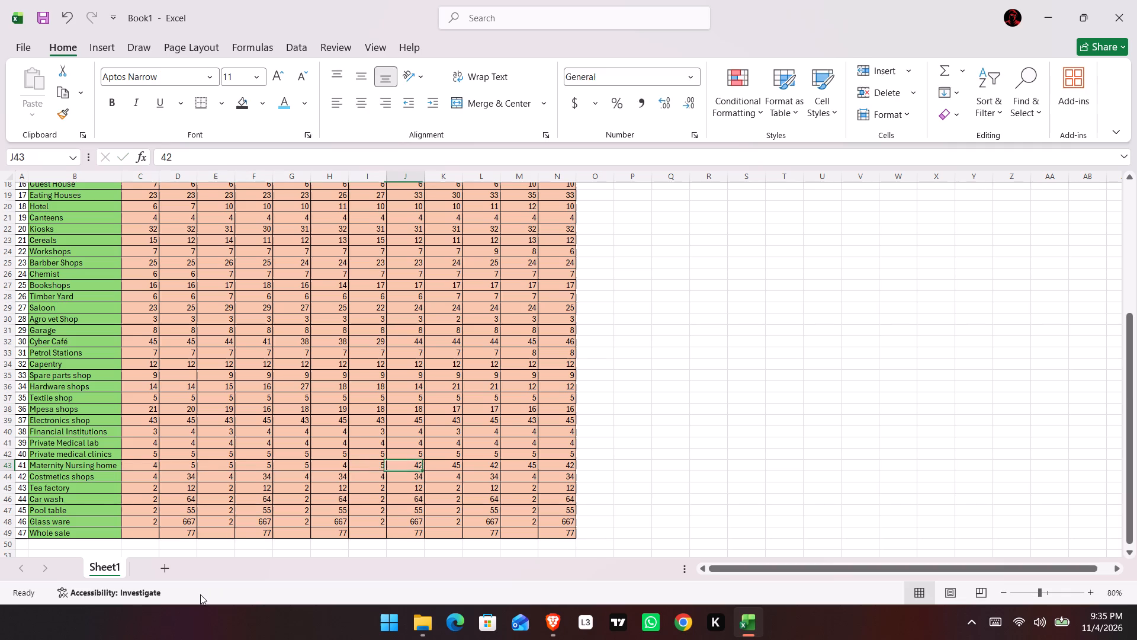
key("5")
key("Right")
key("5")
key("Right")
key("5")
key("Right")
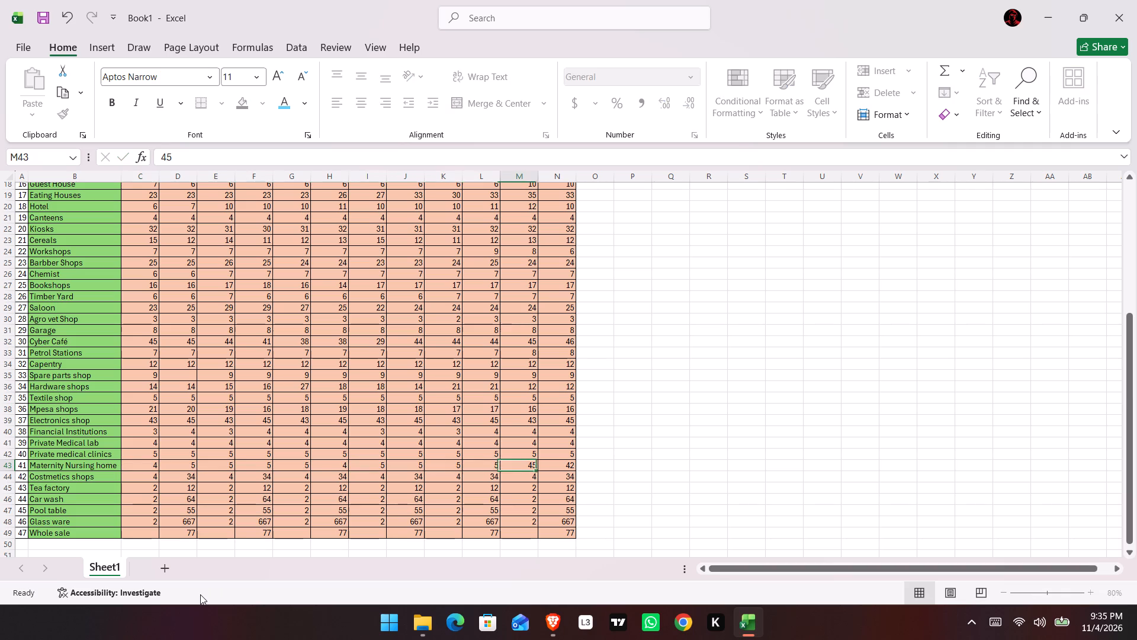
key("5")
key("Right")
key("5")
key("Right")
Set the Costmetics shops values for Feb and Apr to 4.
key("Down")
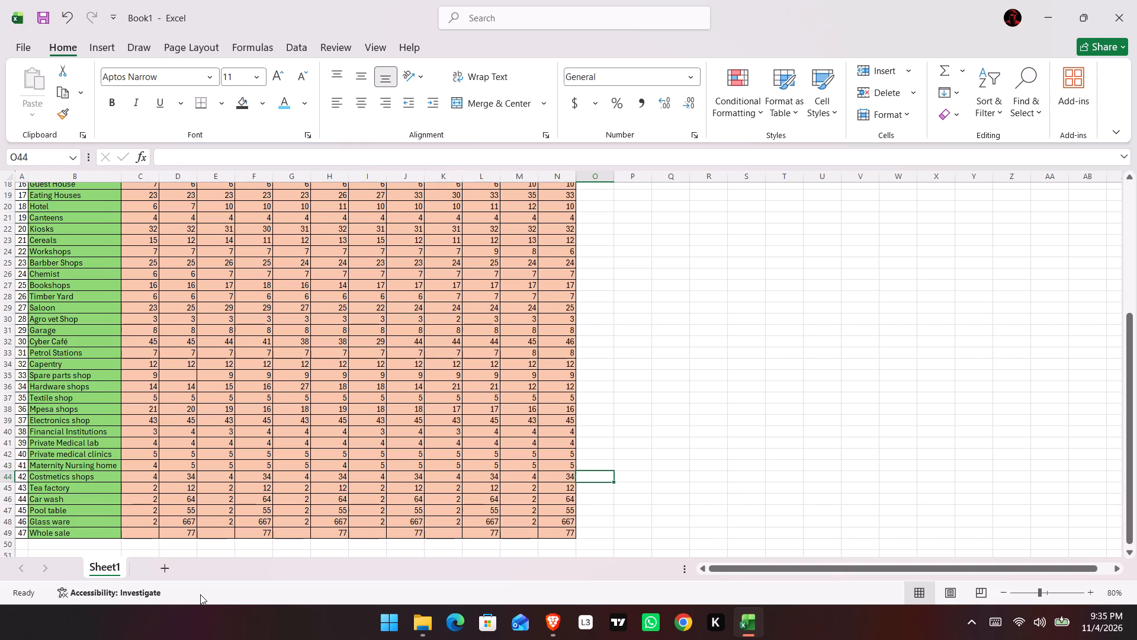
key("Left")
key("Left")
key("Left")
key("Left")
key("Left")
key("Left")
key("Left")
key("Left")
key("Left")
key("Left")
key("Left")
key("Left")
key("Left")
key("Left")
key("Left")
key("Left")
key("Right")
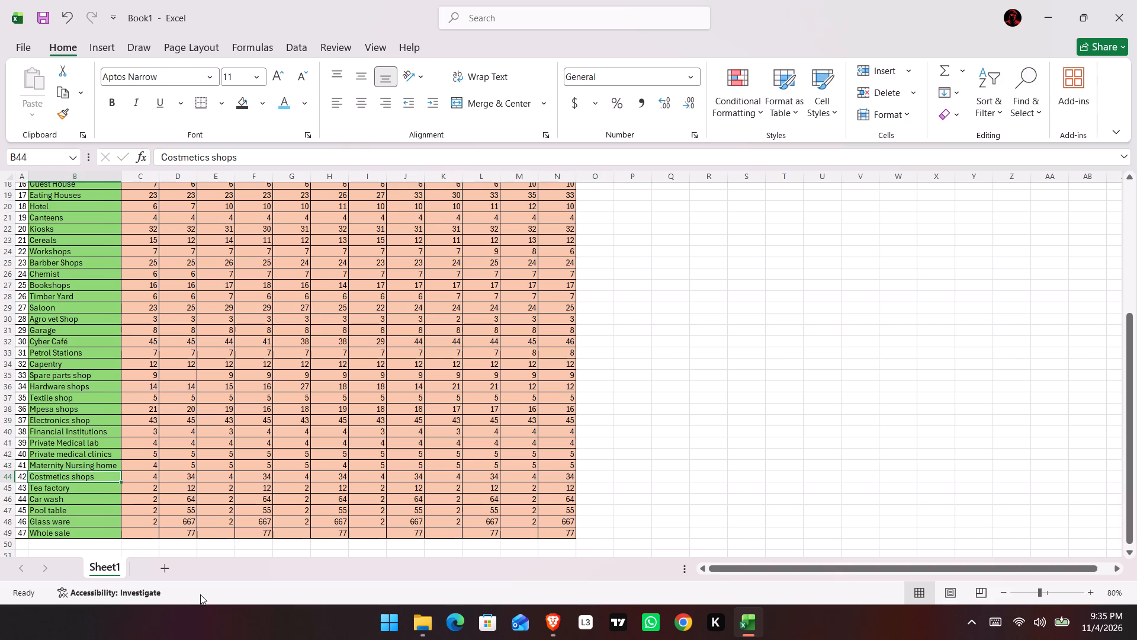
key("Right")
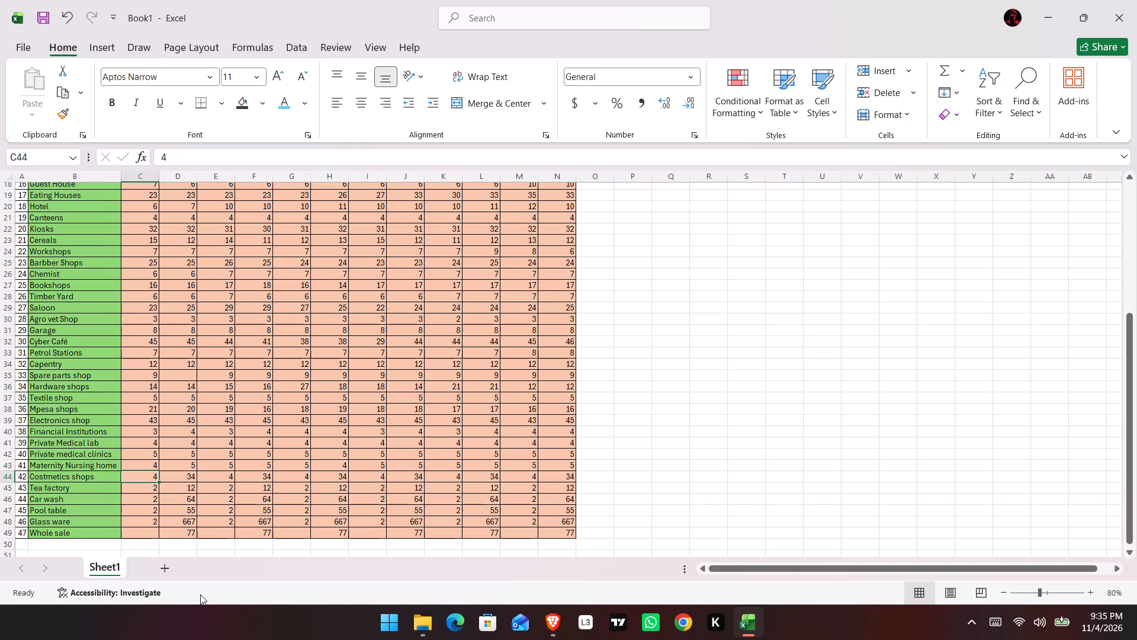
key("Right")
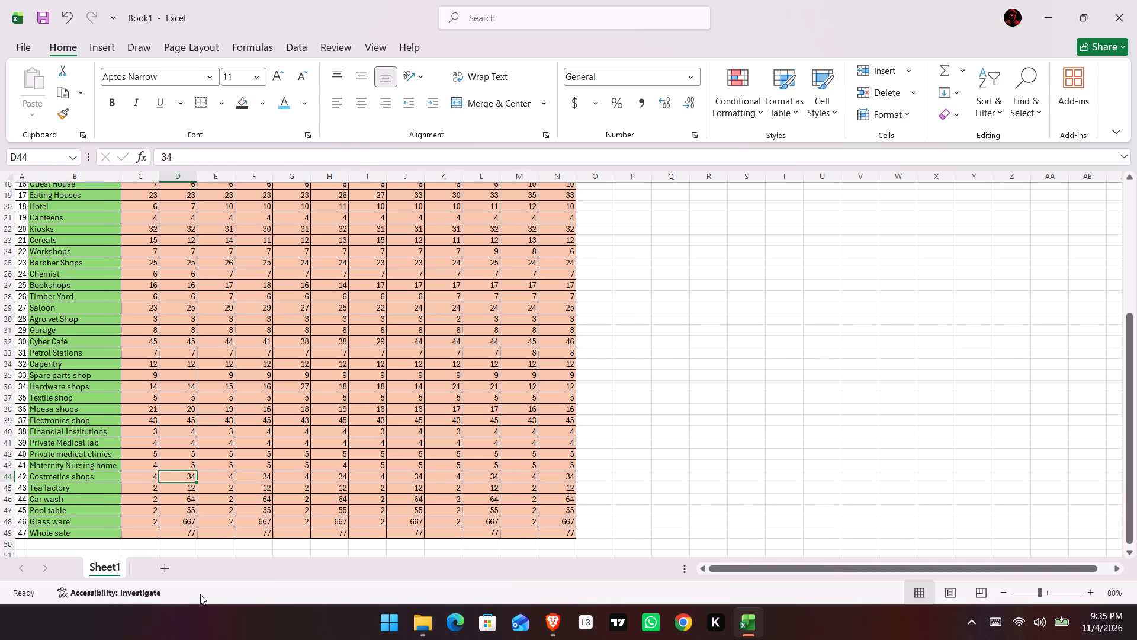
key("4")
key("Right")
key("Right")
key("Right")
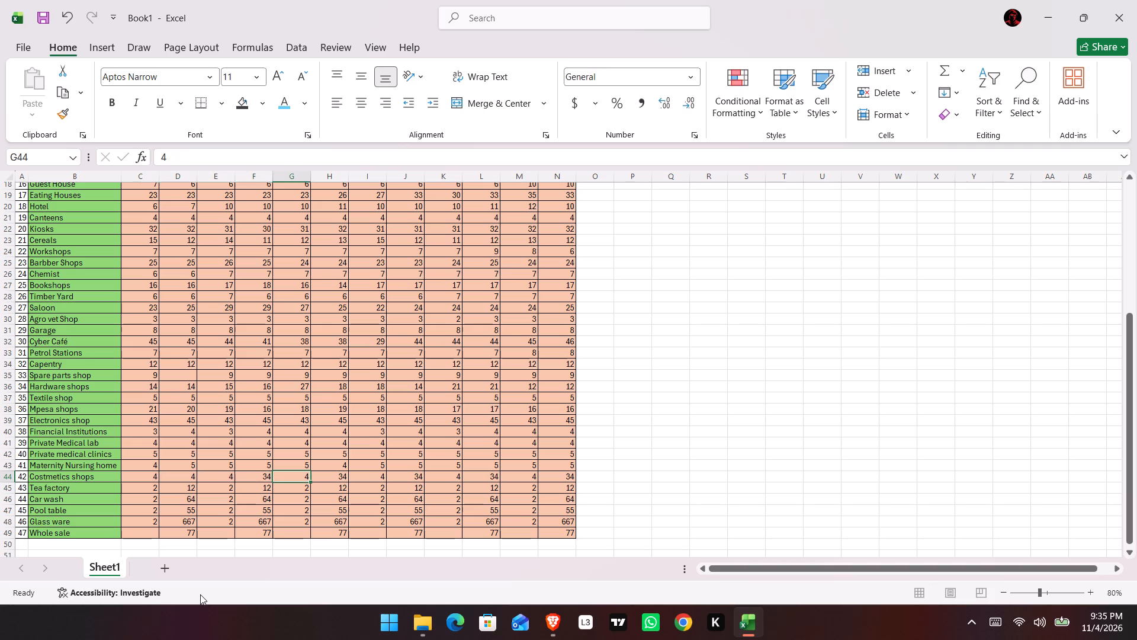
key("Left")
key("4")
key("Right")
Set the Costmetics shops values for Jun, Aug, Oct, Nov and Dec to 5.
key("Right")
key("5")
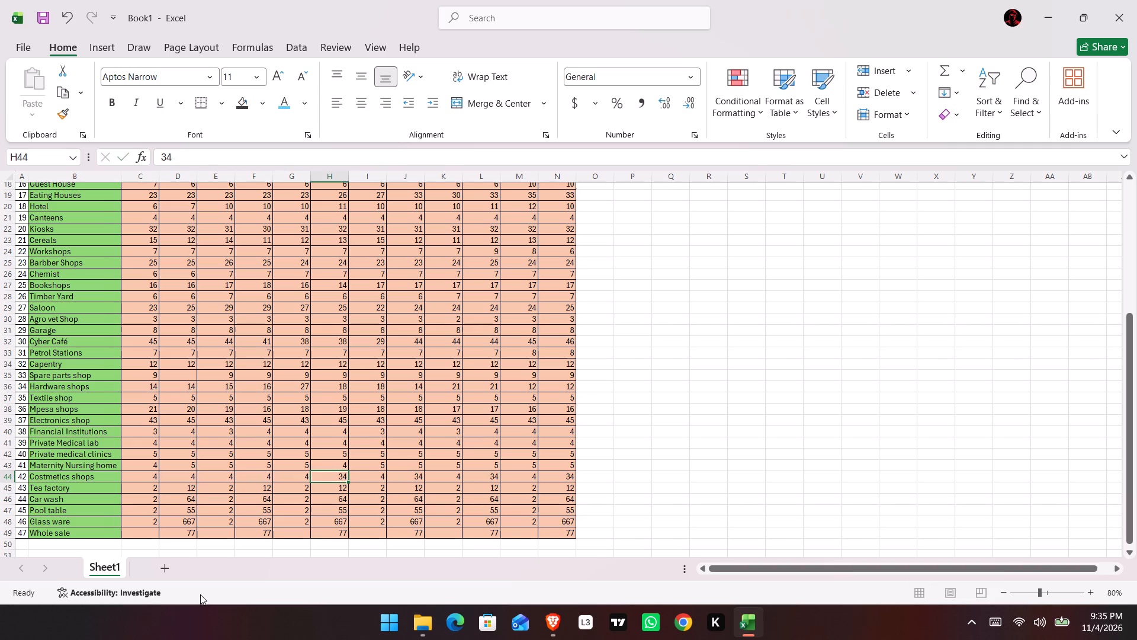
key("Right")
key("Right")
key("5")
key("Right")
key("Right")
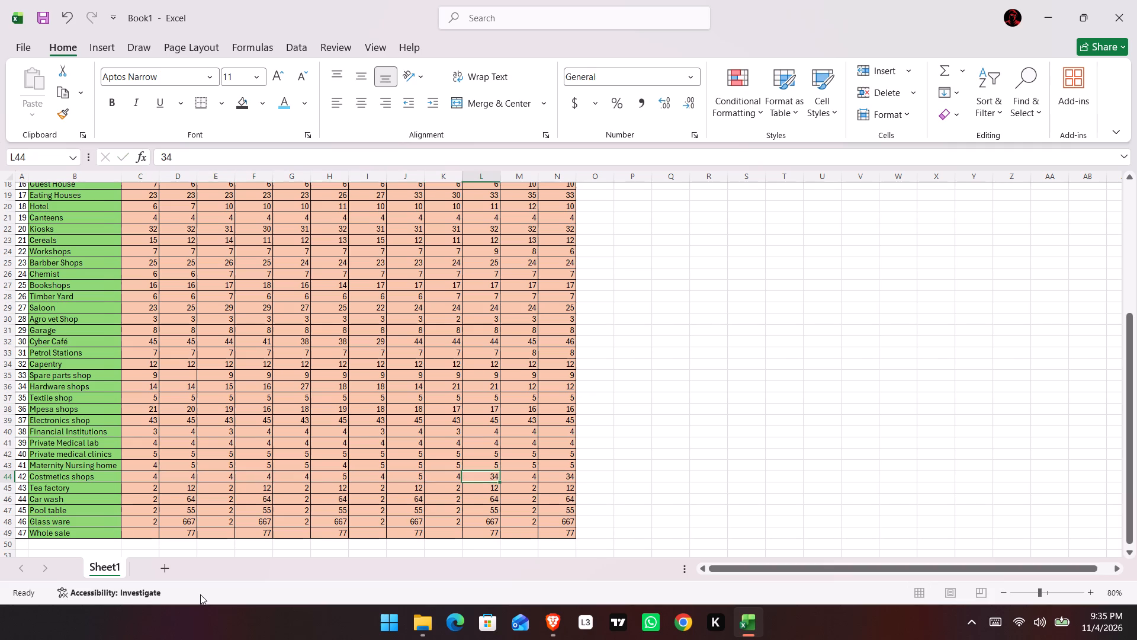
key("5")
key("Right")
key("5")
key("Right")
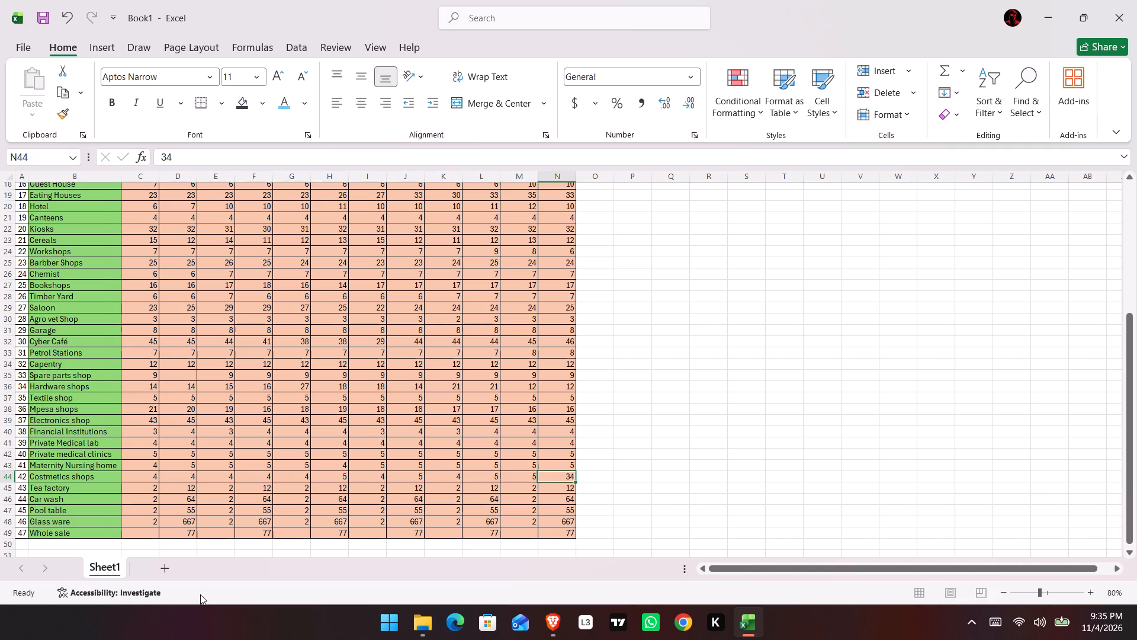
key("5")
key("Down")
Set the Tea factory values for Jan through Jul to 0.
key("Left")
key("Left")
key("Left")
key("Left")
key("Left")
key("Left")
key("Left")
key("Left")
key("Left")
key("Left")
key("Left")
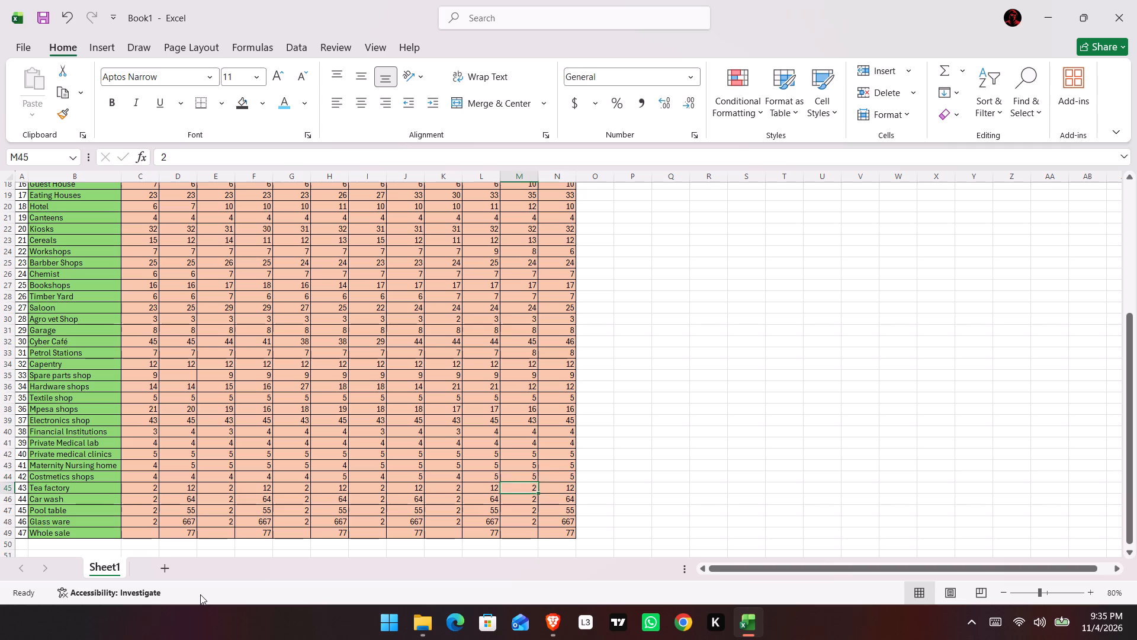
key("Left")
key("Right")
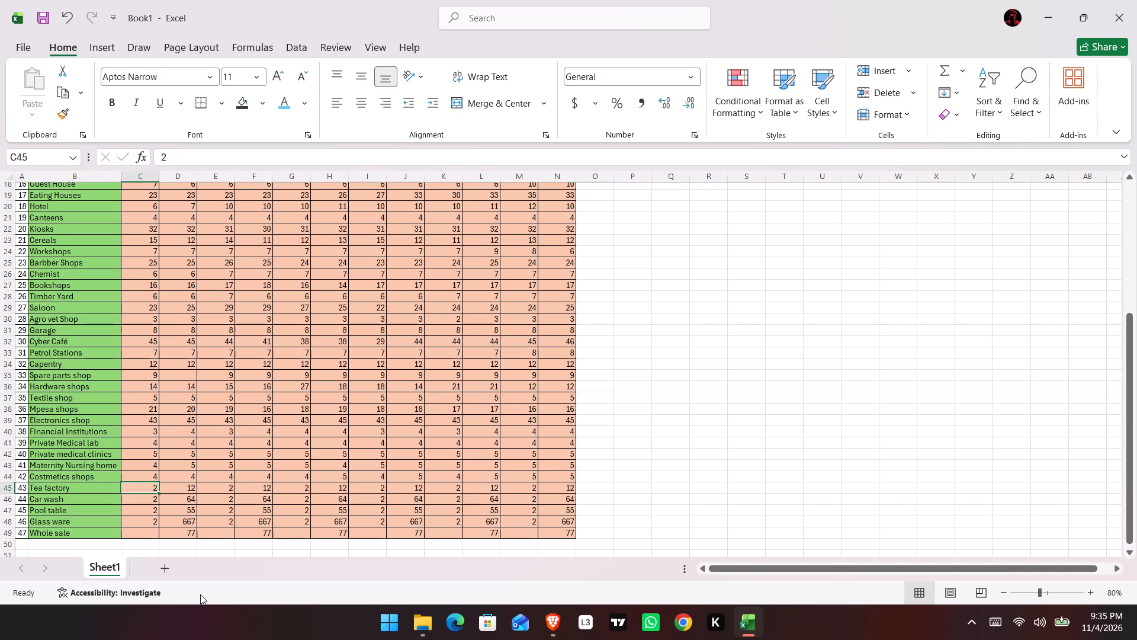
key("Right")
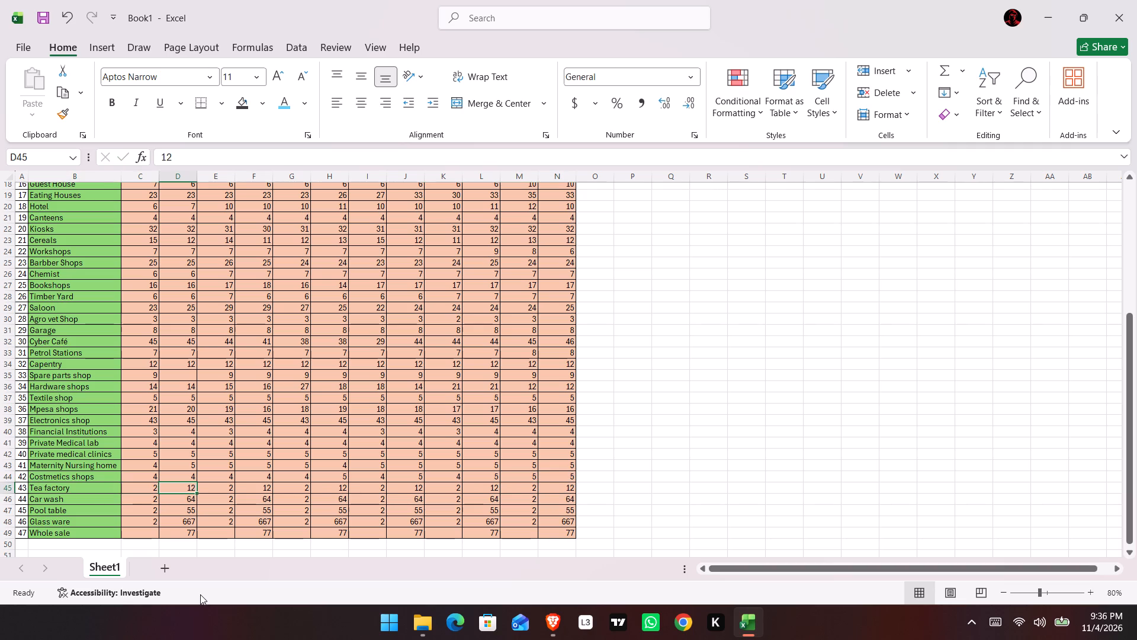
key("Left")
key("0")
key("Right")
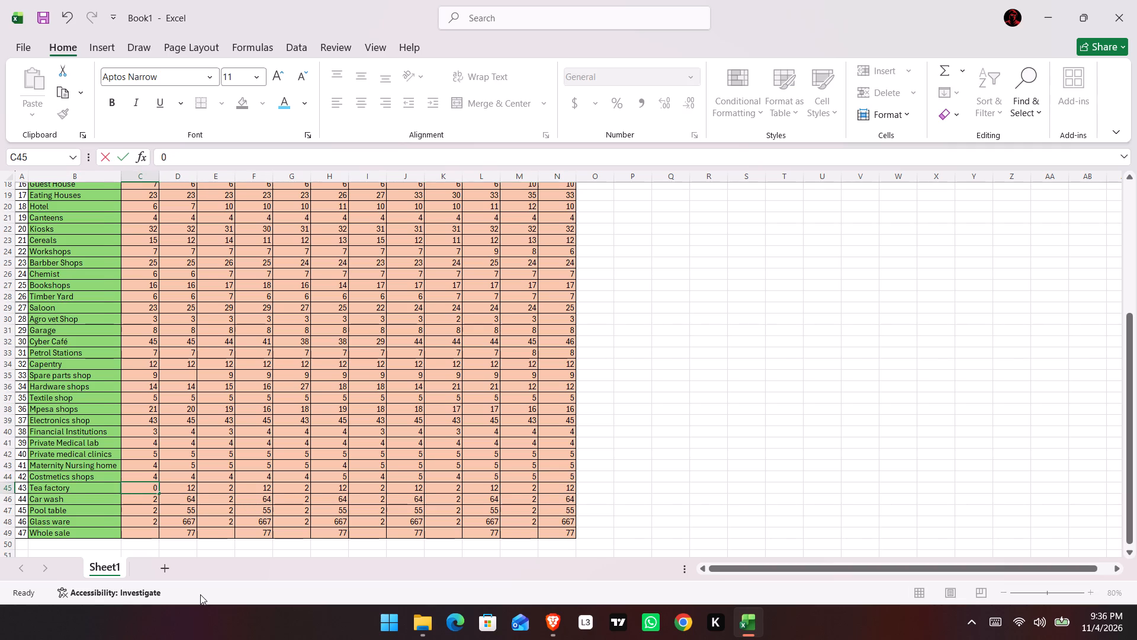
key("0")
key("Right")
key("0")
key("Right")
key("0")
key("Right")
key("0")
key("Right")
key("0")
key("Right")
key("0")
key("Right")
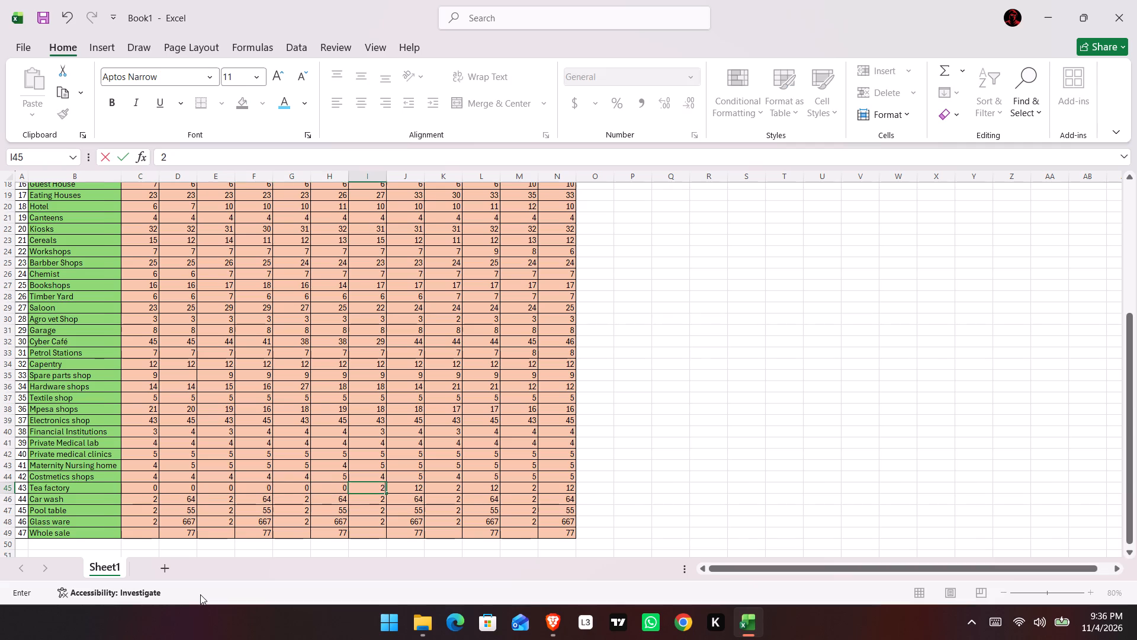
Set the Tea factory values for Aug through Dec to 0.
key("Right")
key("Right")
key("Left")
key("Left")
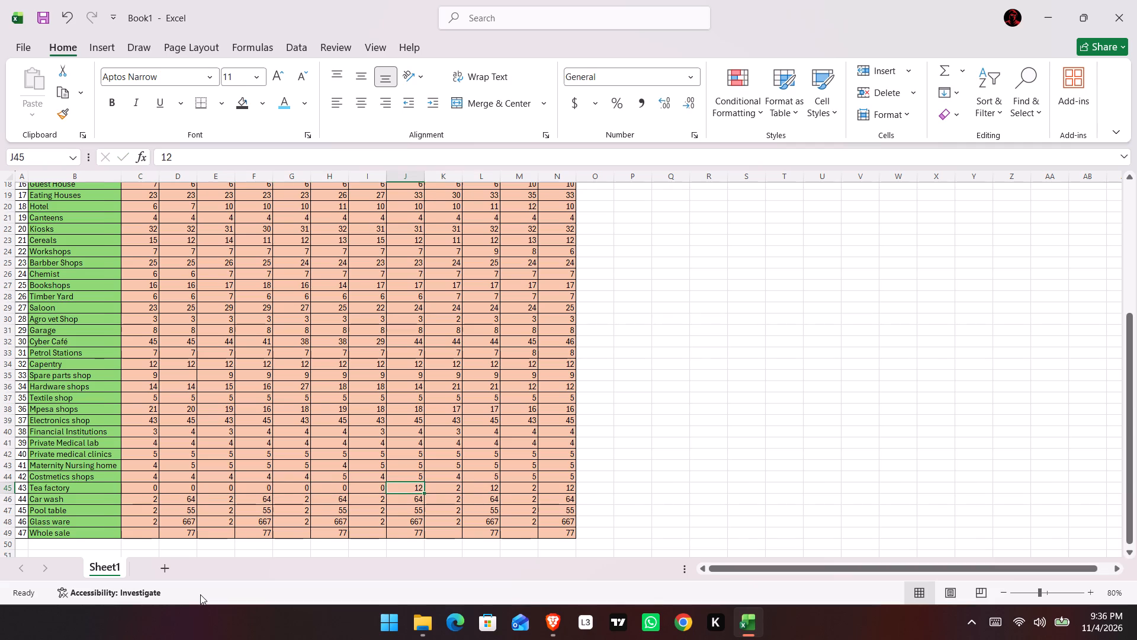
key("0")
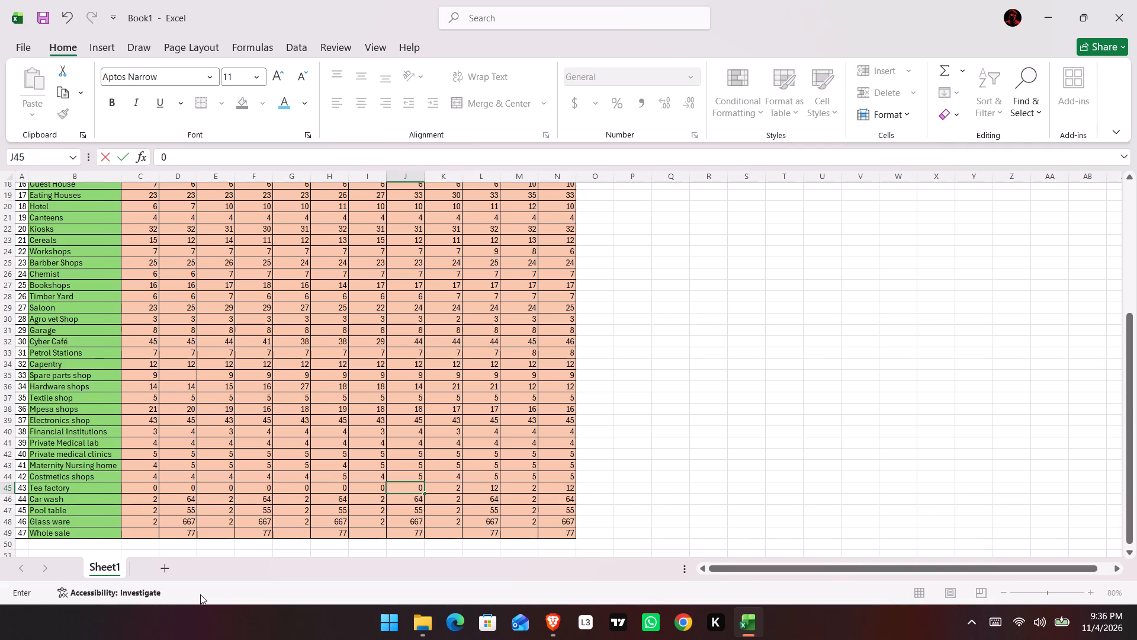
key("Right")
key("0")
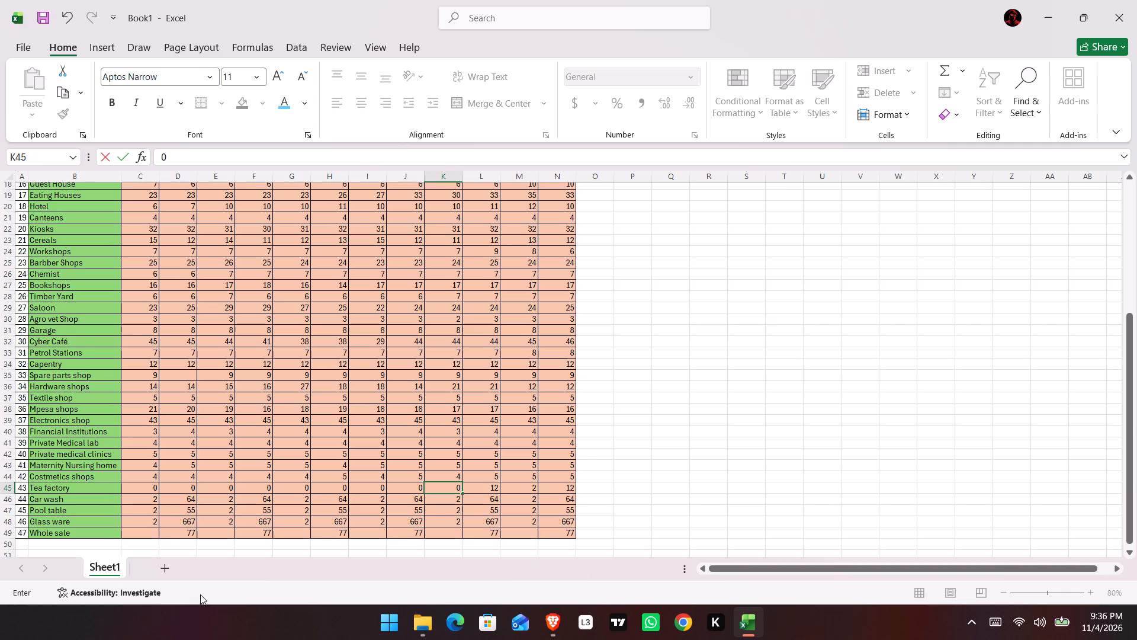
key("Right")
key("0")
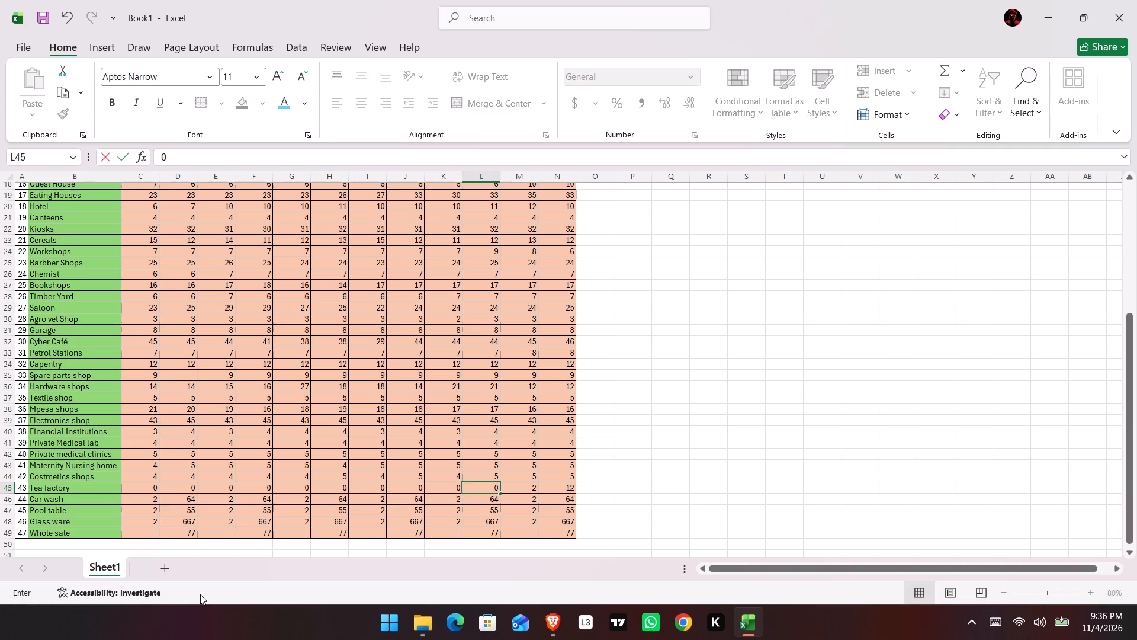
key("Right")
key("0")
key("Right")
key("0")
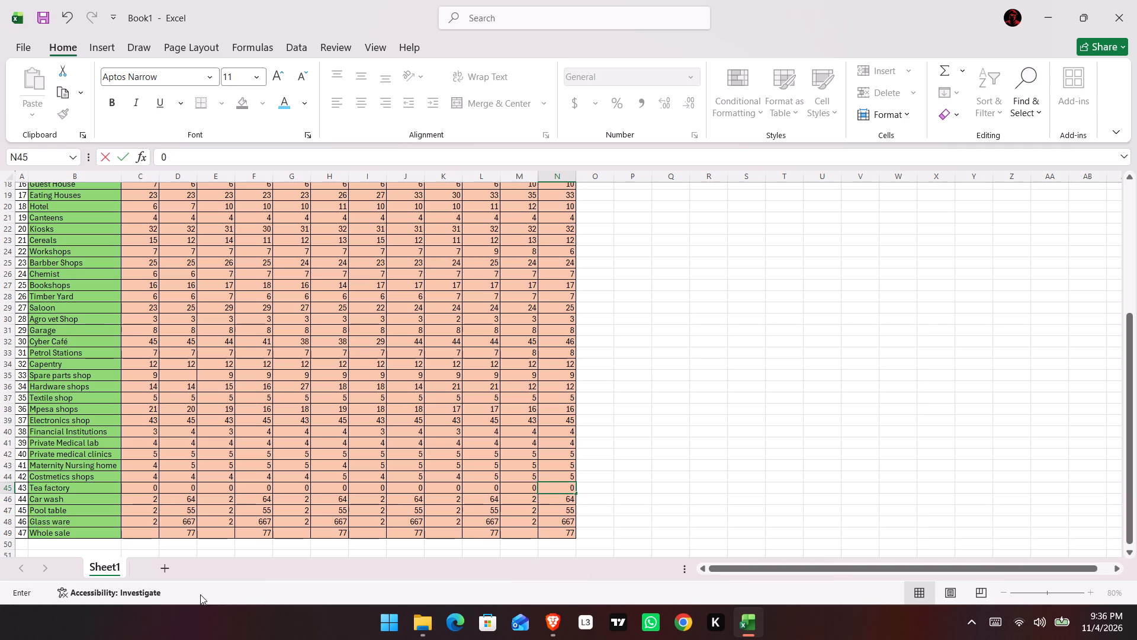
key("Down")
Set the Car wash values to 7 for Jan and 6 for Feb and Mar.
key("Left")
key("Left")
key("Left")
key("Left")
key("Left")
key("Left")
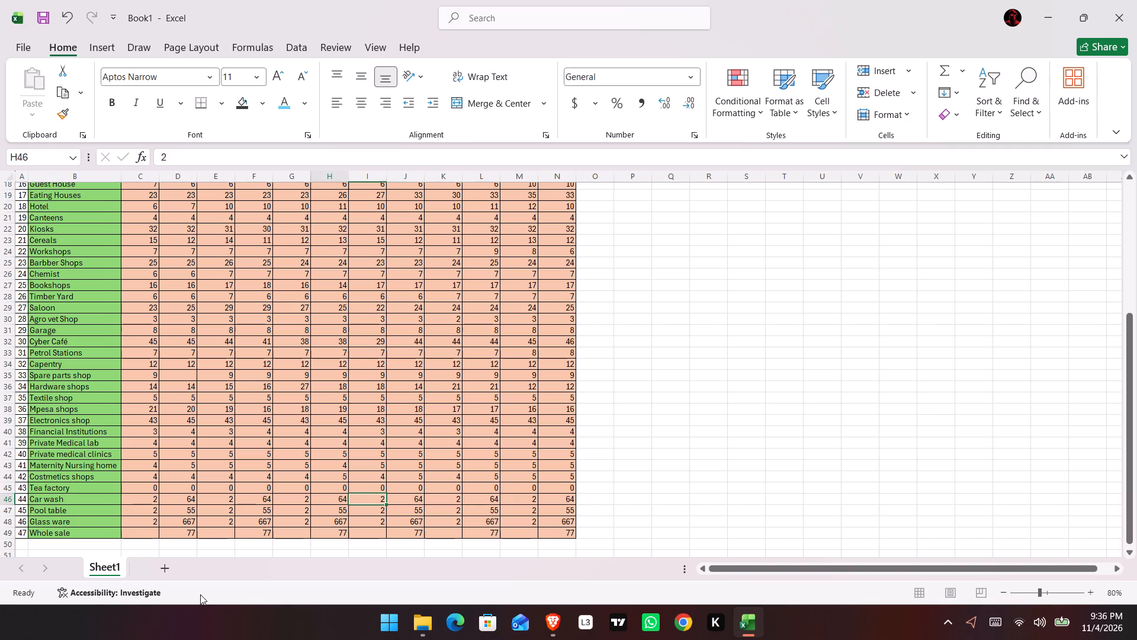
key("Left")
key("Left")
key("Left")
key("Left")
key("Left")
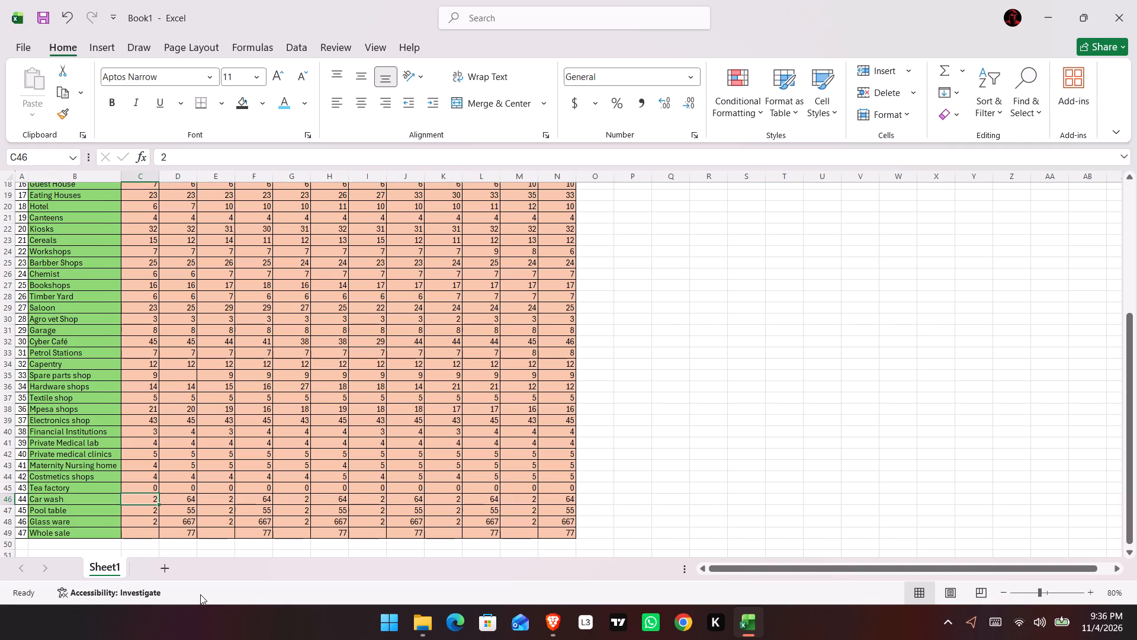
key("7")
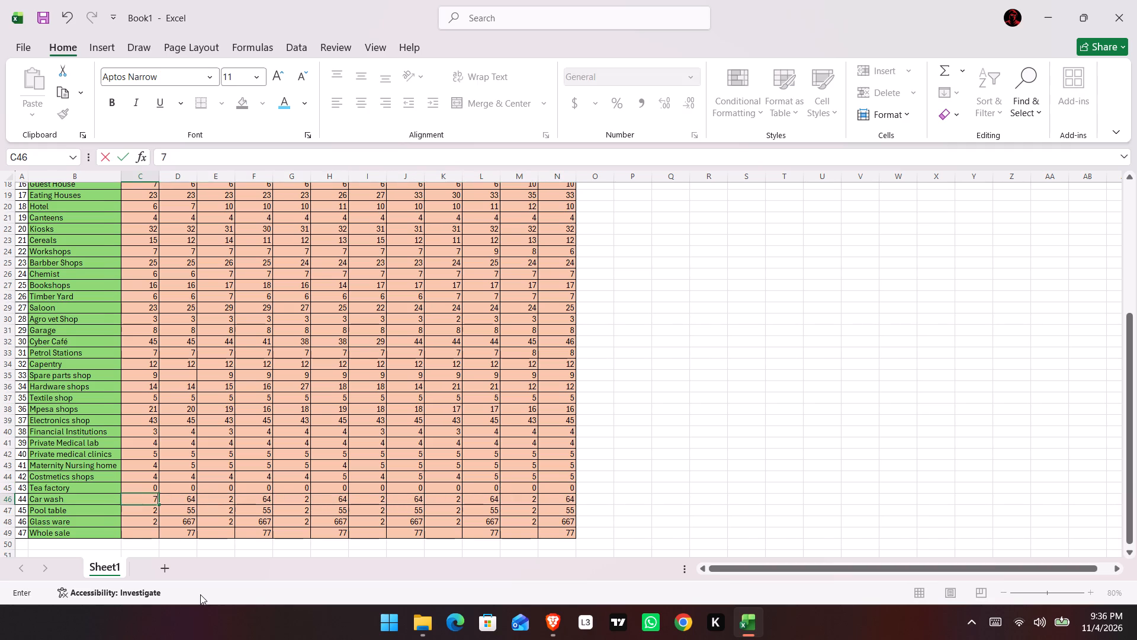
key("Right")
key("7")
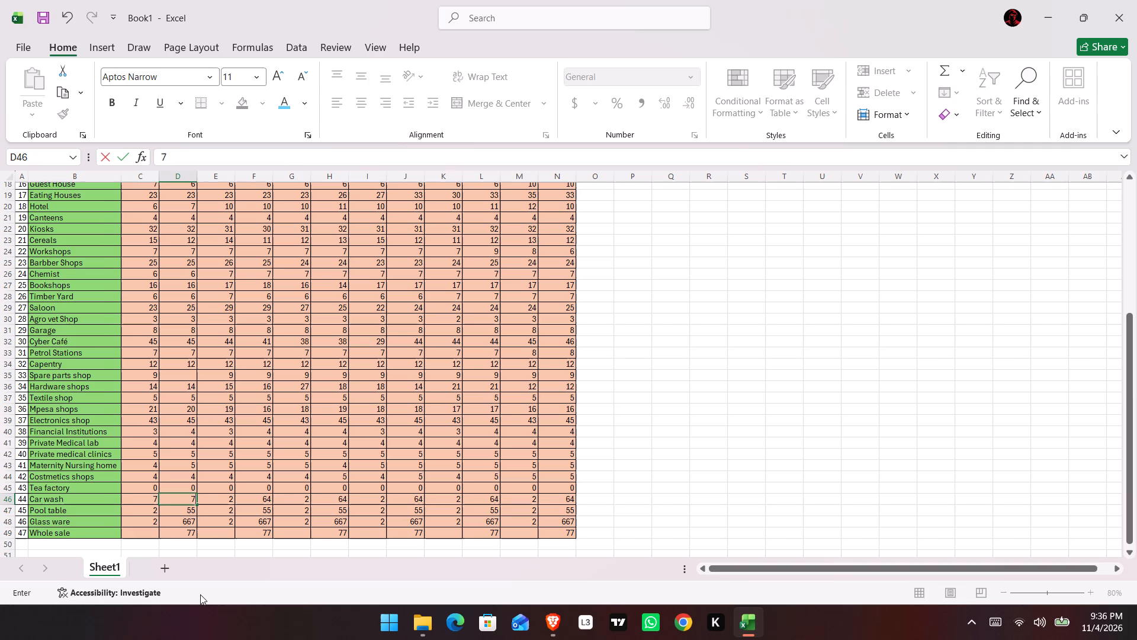
key("5")
key("BackSpace")
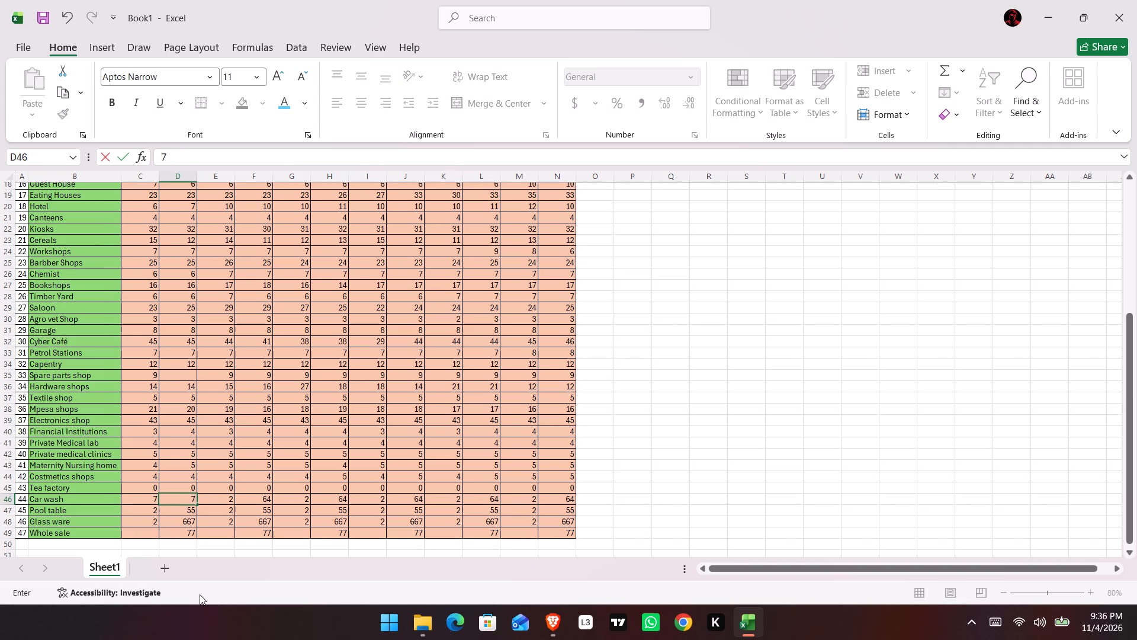
key("6")
key("Right")
key("6")
key("Right")
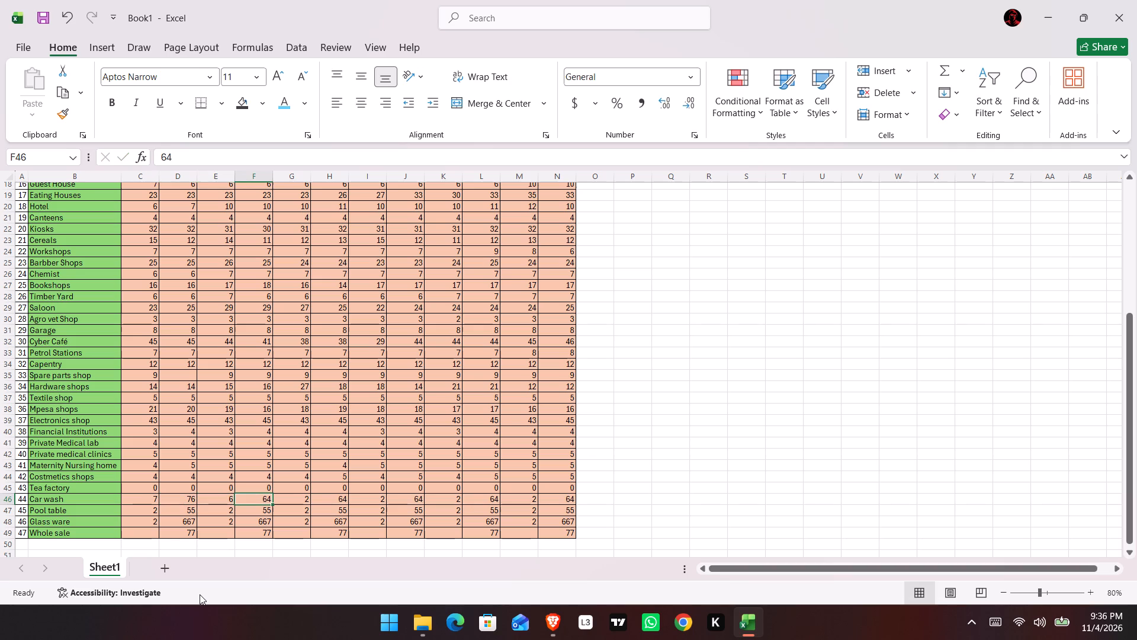
key("Left")
key("Left")
key("6")
key("Right")
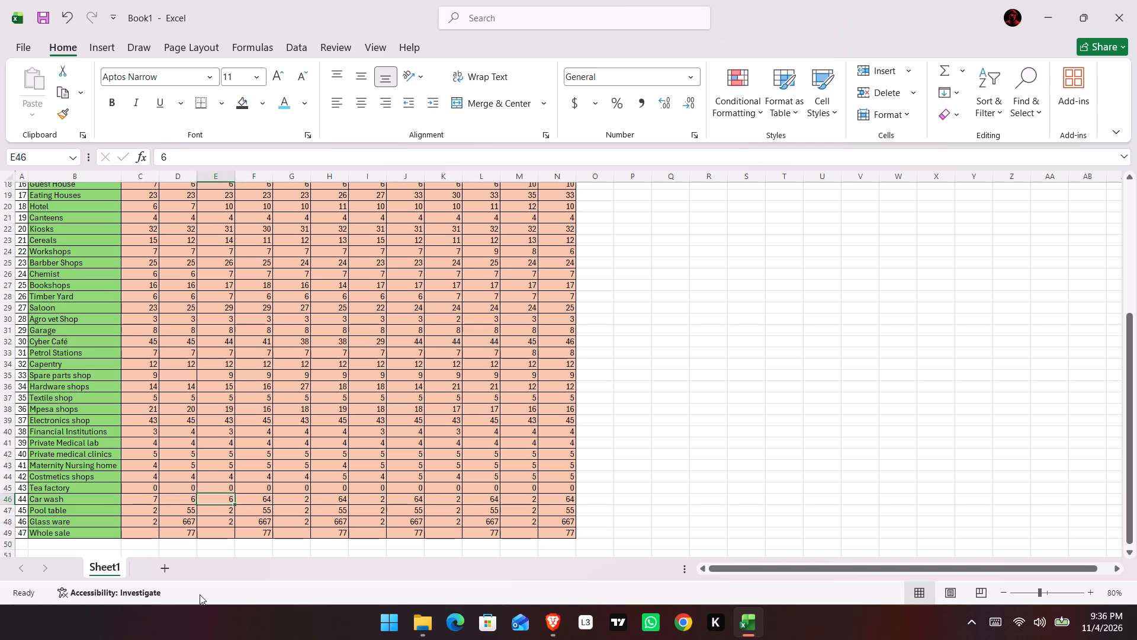
Set the Car wash values for Apr through Sep to 6.
key("Right")
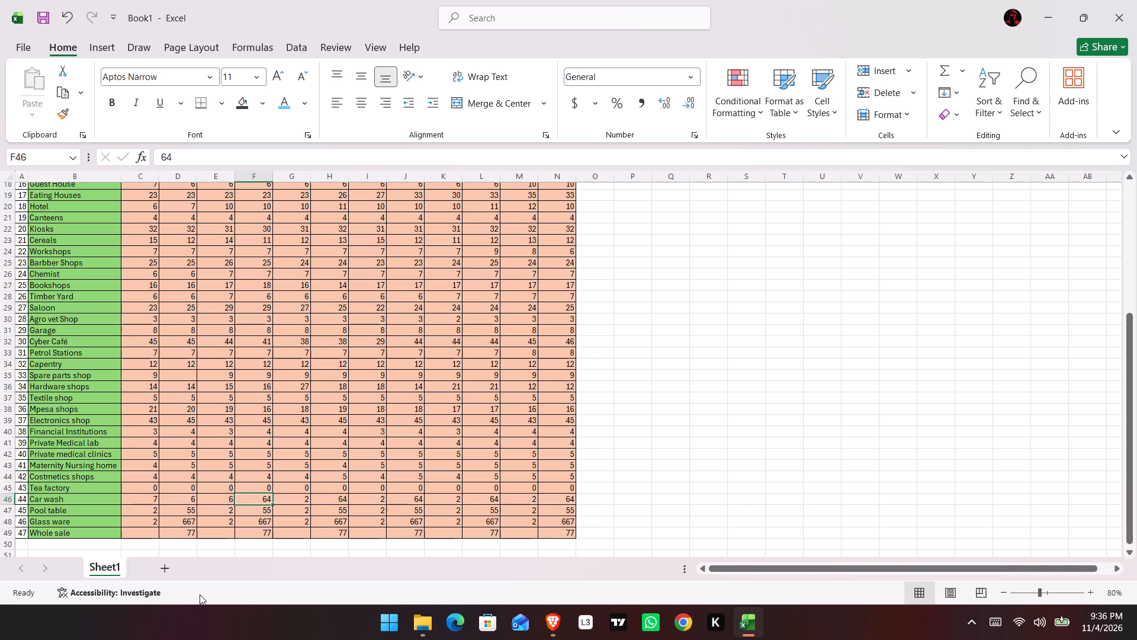
key("6")
key("Right")
key("6")
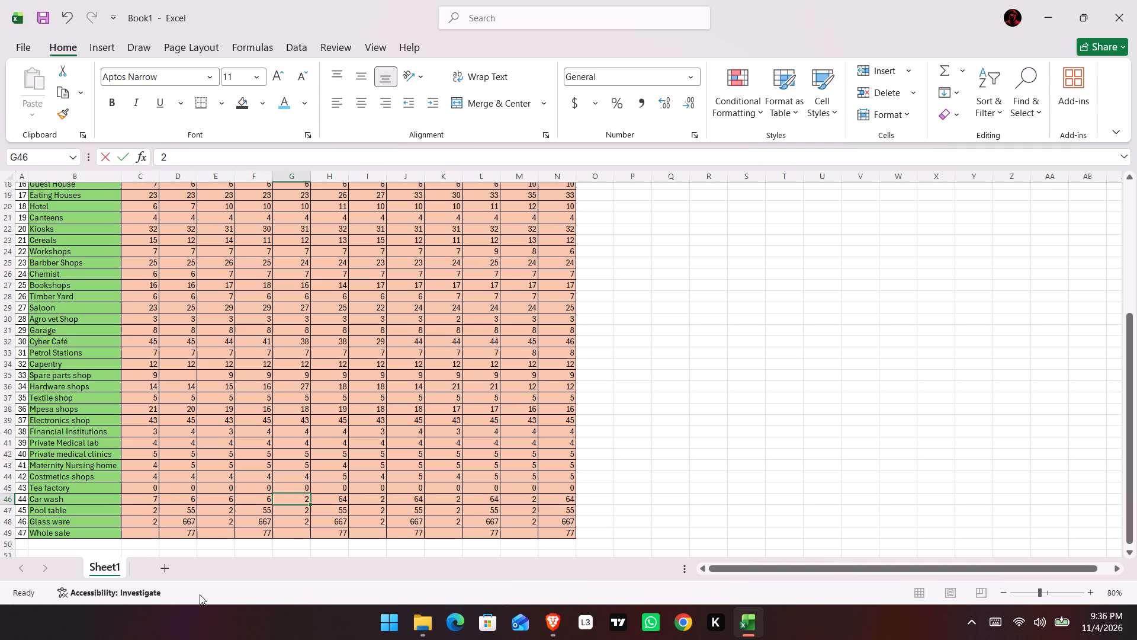
key("Right")
key("6")
key("Right")
key("6")
key("Right")
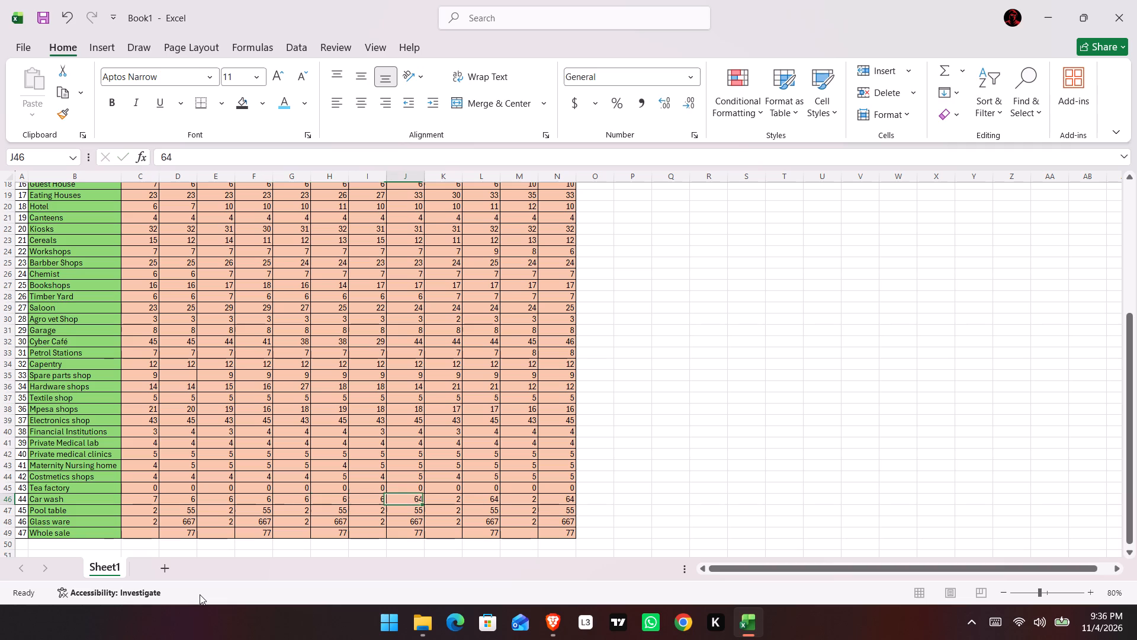
key("6")
key("Right")
key("6")
Set the Car wash values to 7 for Oct and 9 for Nov and Dec.
key("Right")
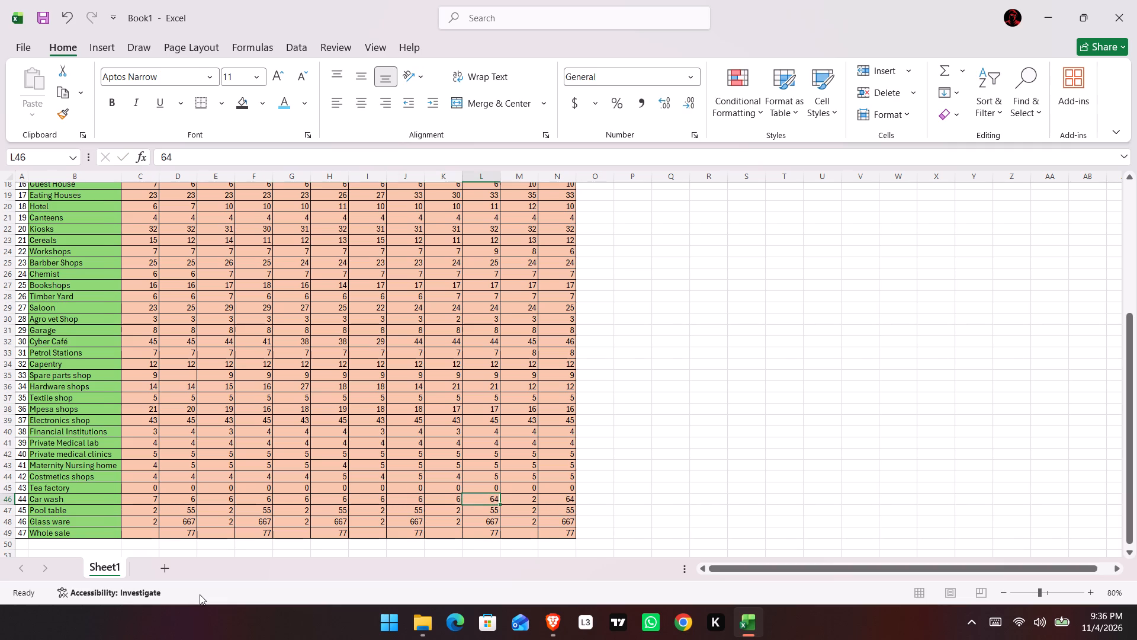
key("7")
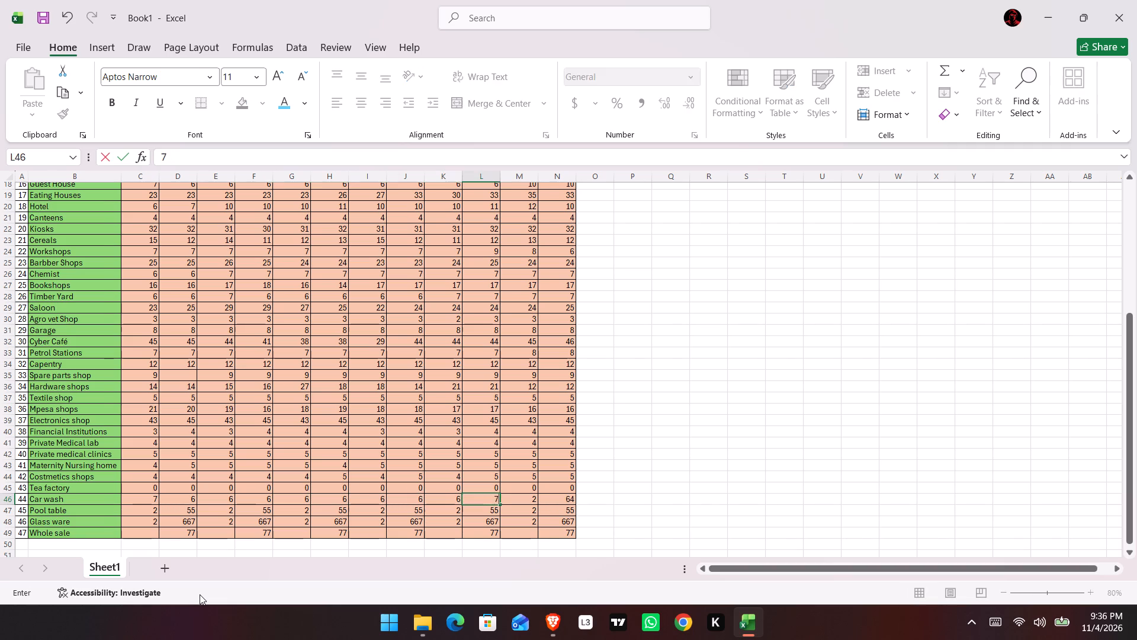
key("Right")
key("9")
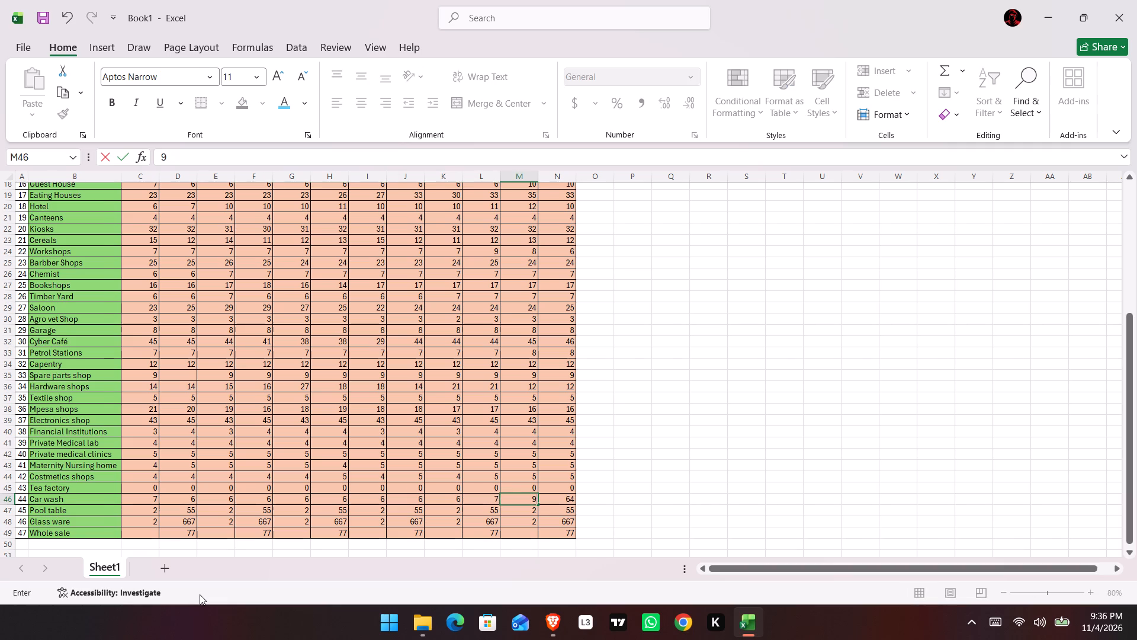
key("Right")
key("9")
Set the Pool table values to 5 for Jan and 10 for Feb through May.
key("Down")
key("Left")
key("Left")
key("Left")
key("Left")
key("Left")
key("Left")
key("Left")
key("Left")
key("Left")
key("Left")
key("Left")
key("Left")
key("Left")
key("Left")
key("Left")
key("Left")
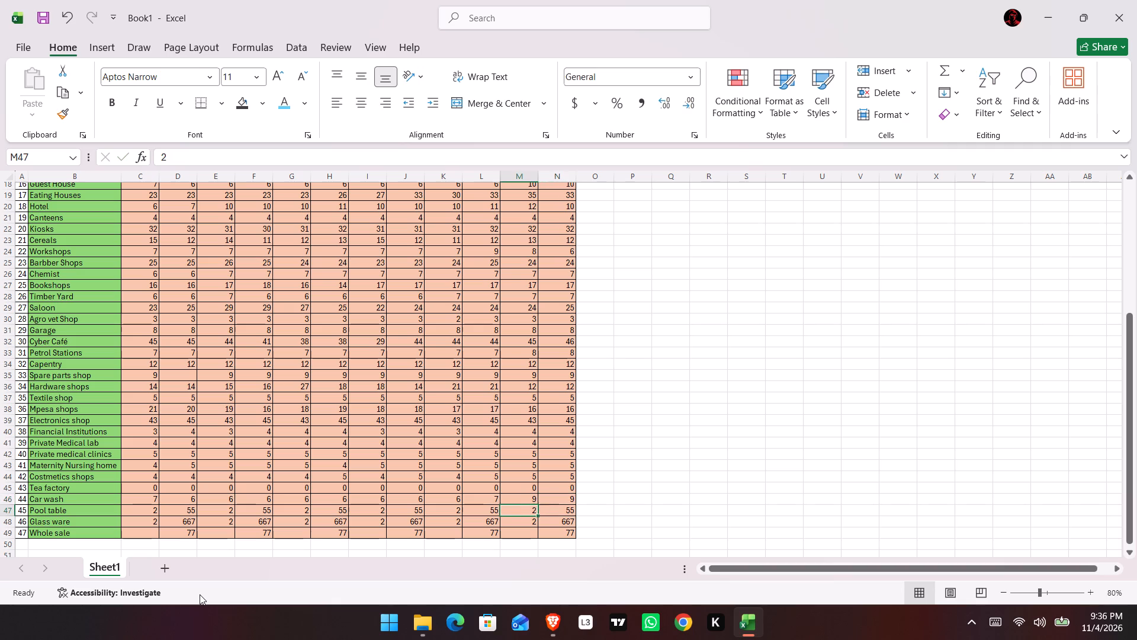
key("Right")
key("Right")
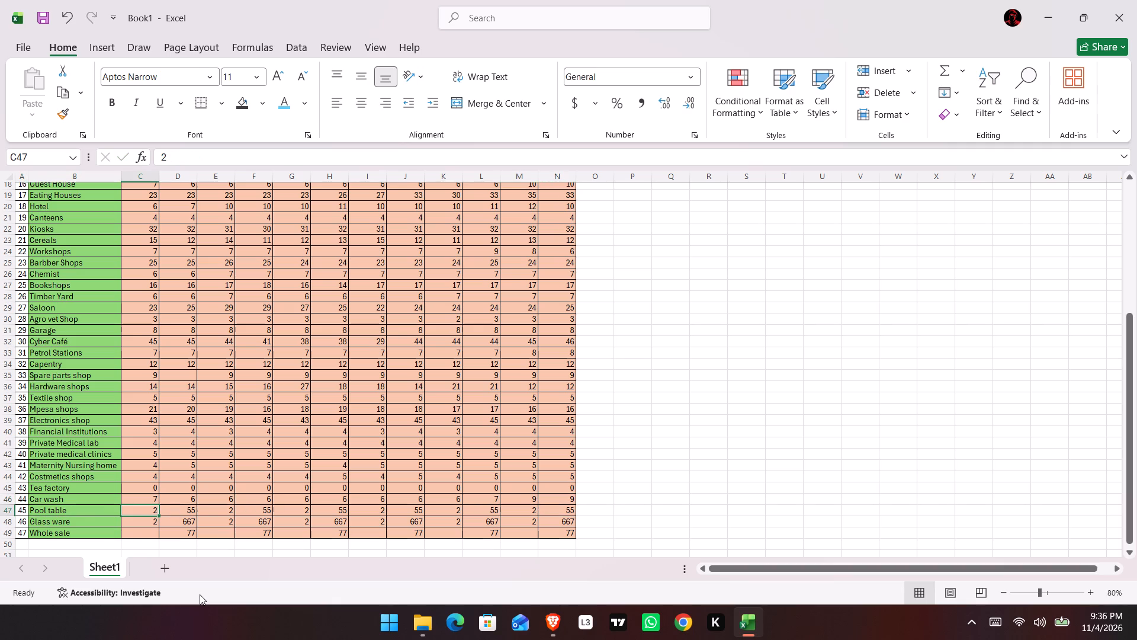
key("5")
key("Right")
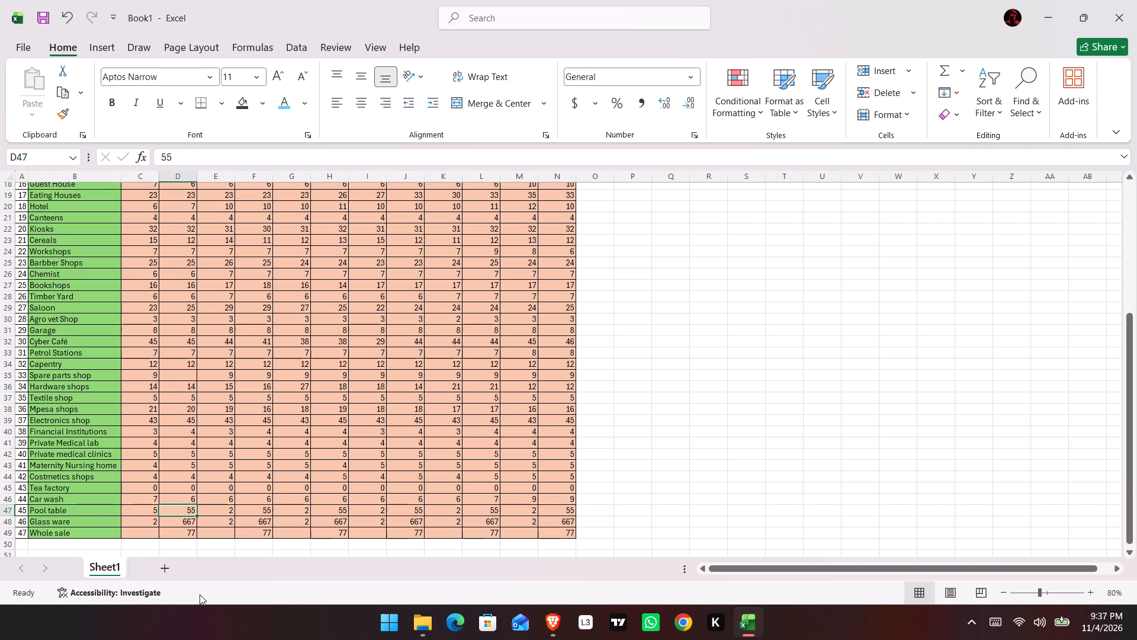
key("1")
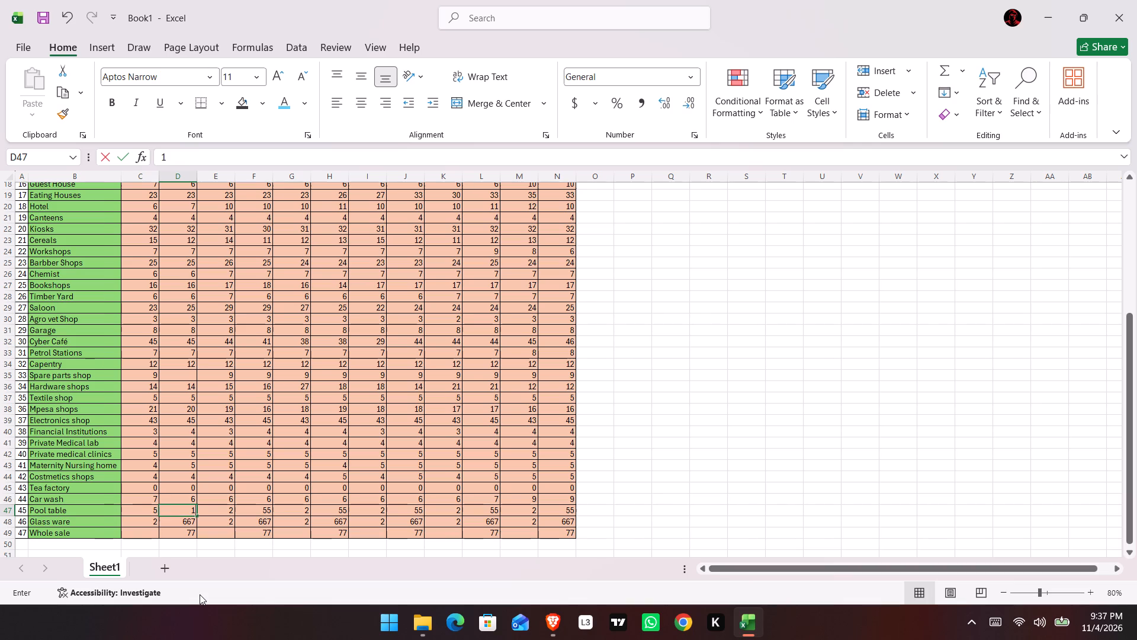
key("0")
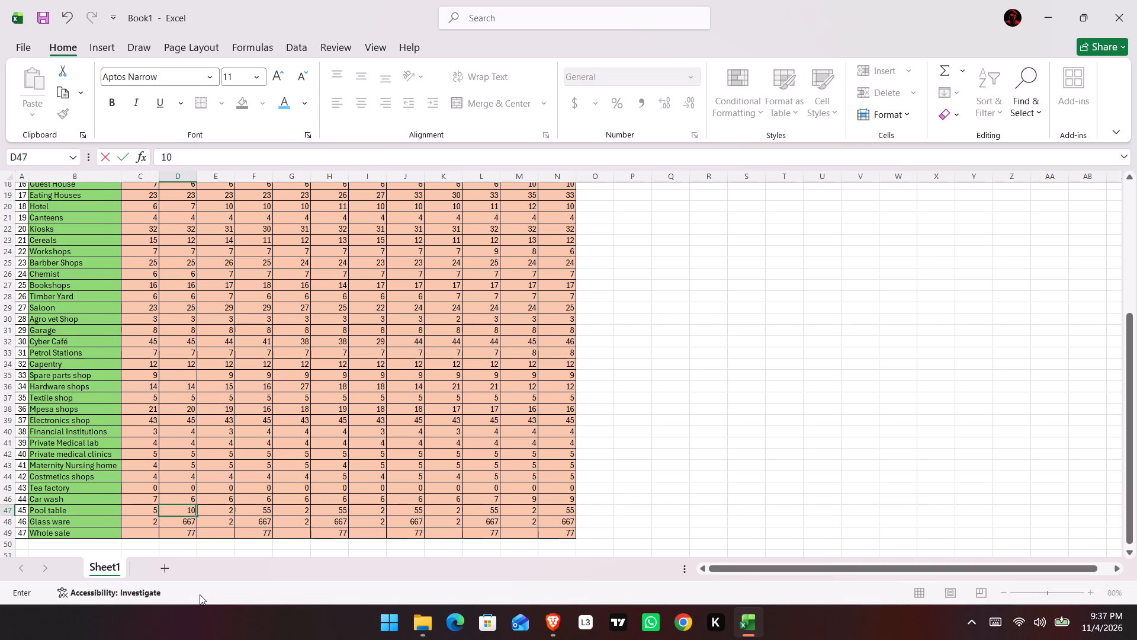
key("Right")
type("10")
key("Right")
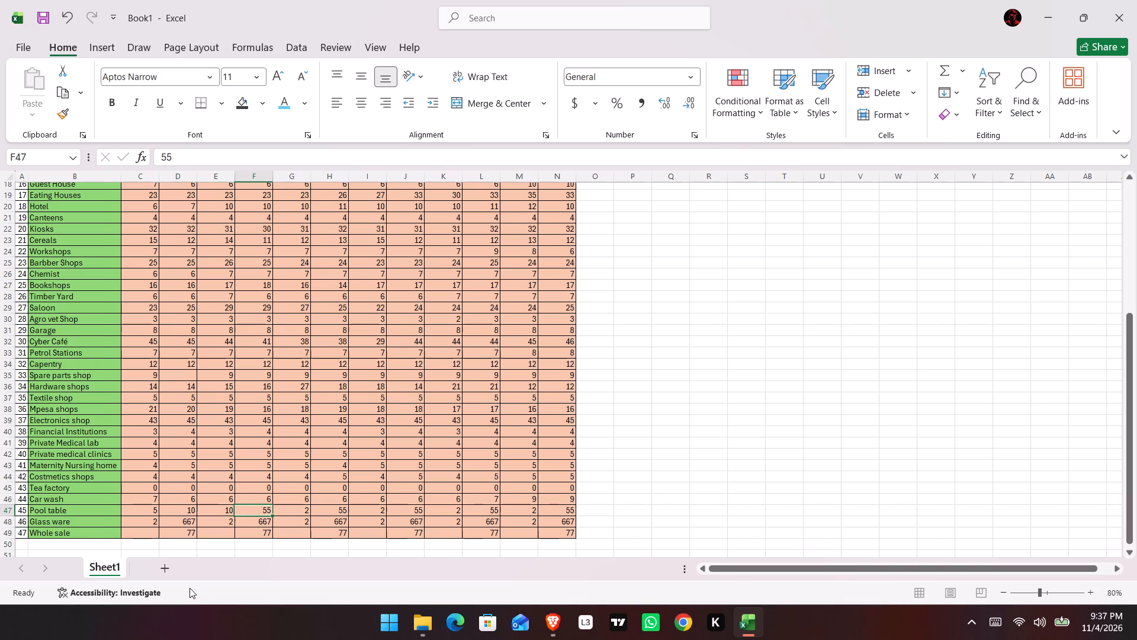
type("10")
key("Right")
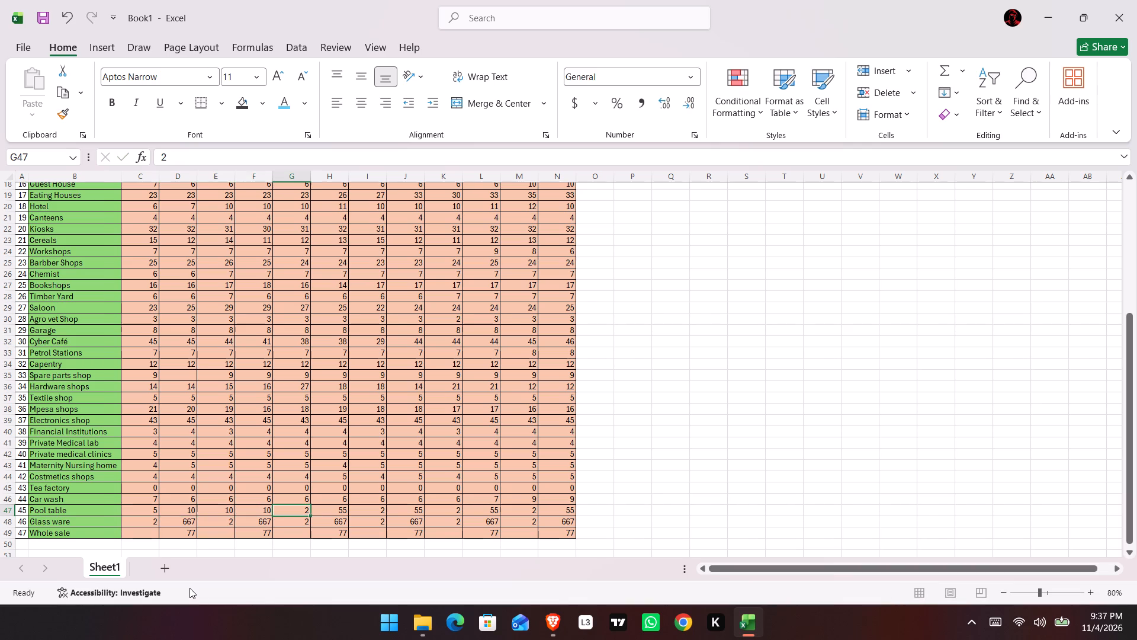
type("10")
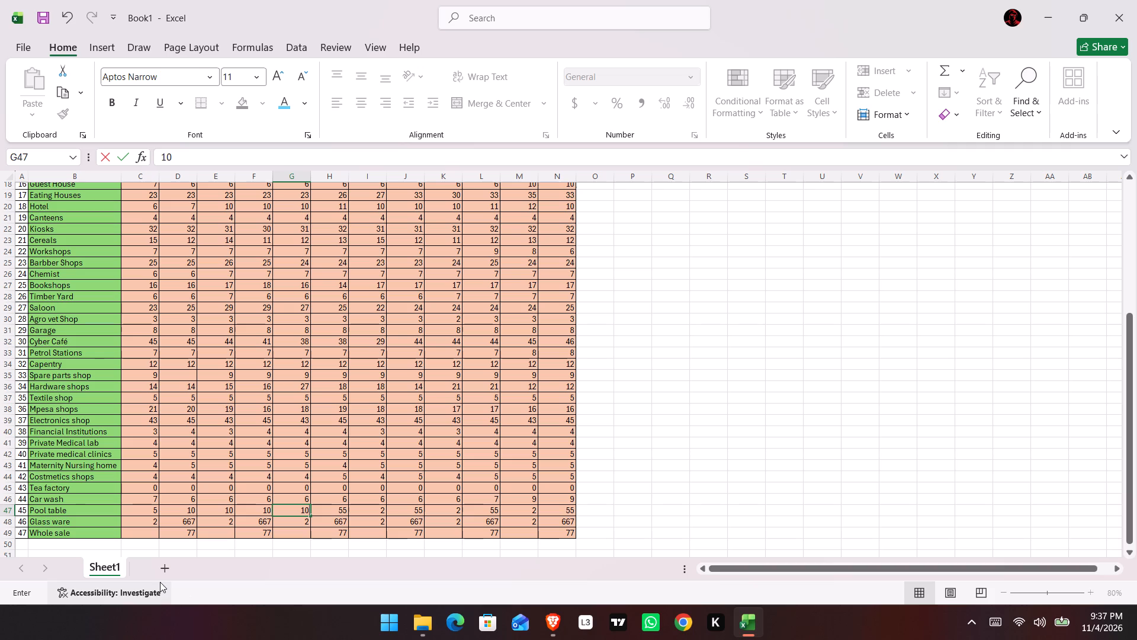
left_click(329, 514)
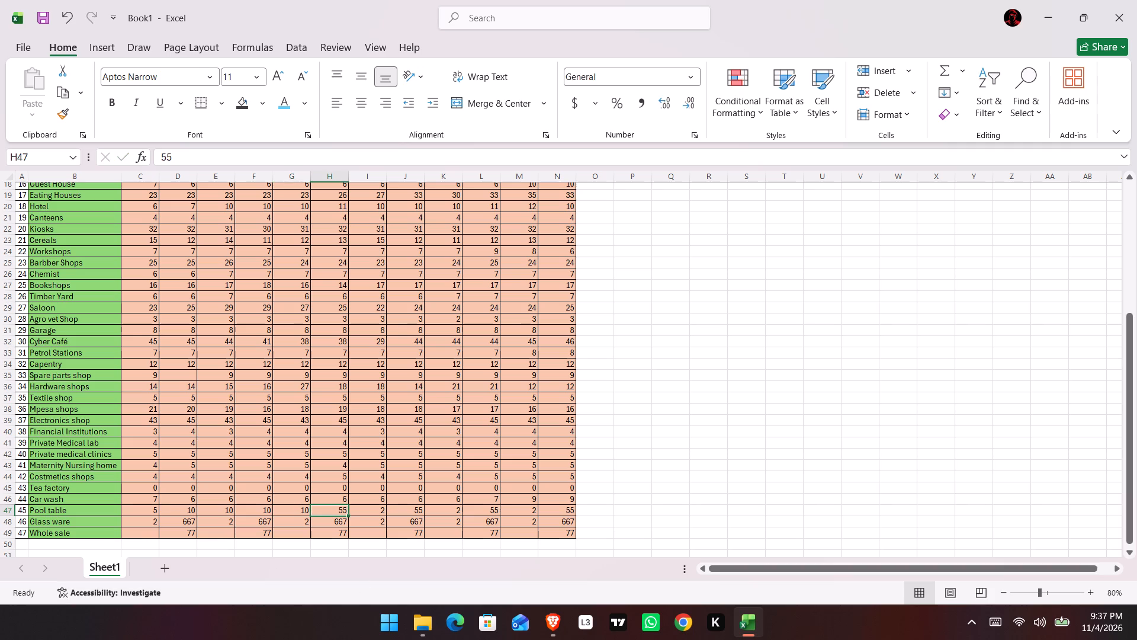
Copy the Pool table's May value of 10 into Jun through Nov of the same row.
left_click(290, 508)
key("ctrl+c")
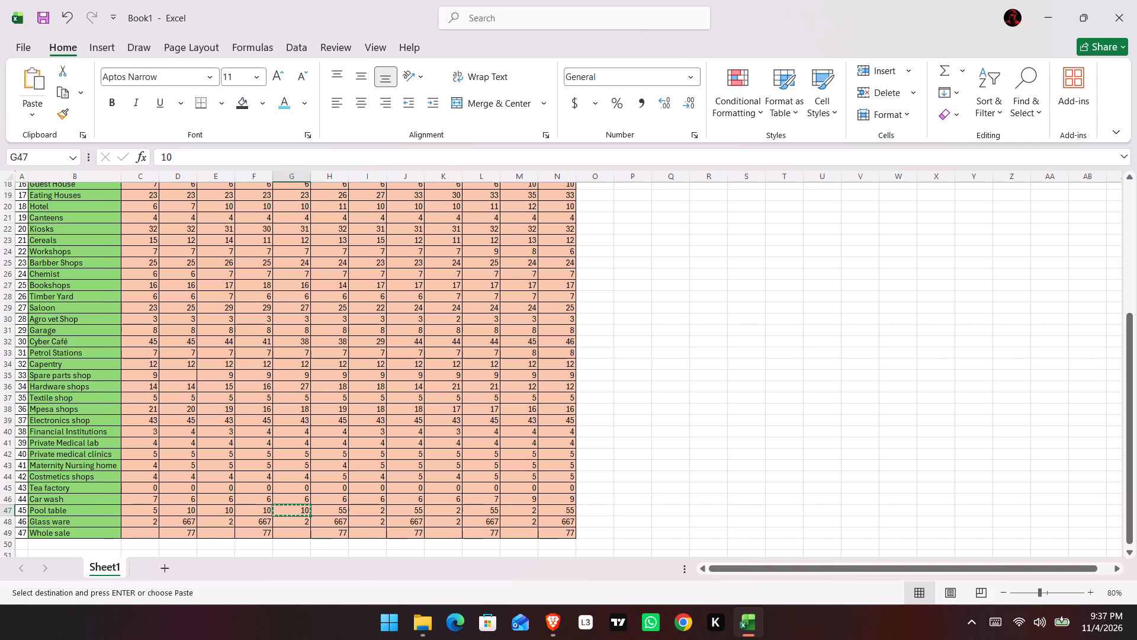
left_click(337, 515)
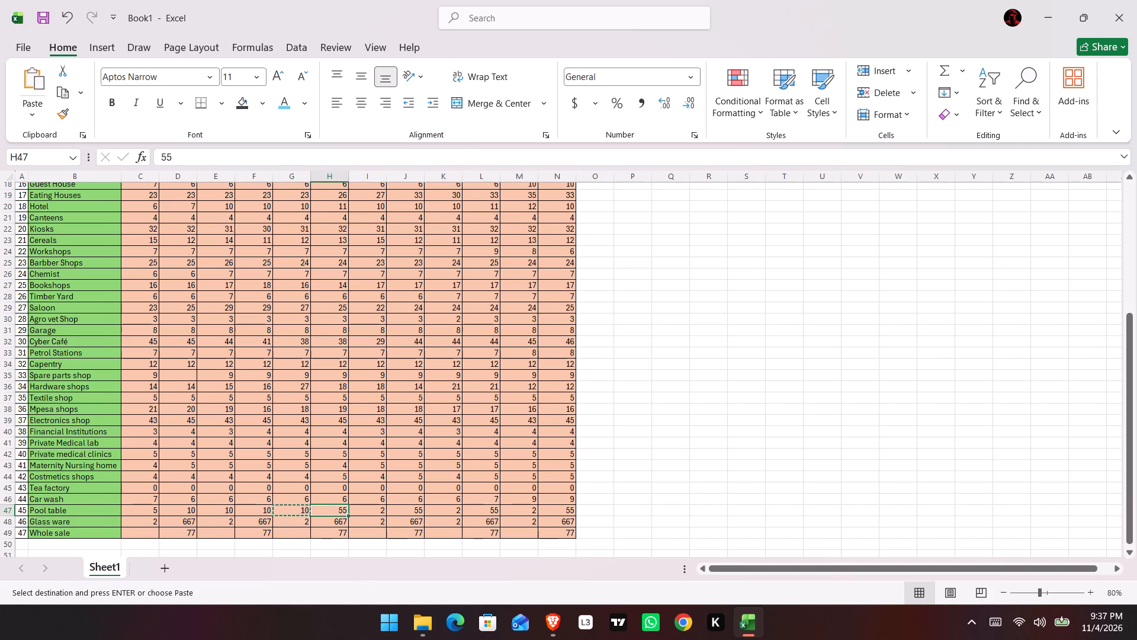
key("ctrl+v")
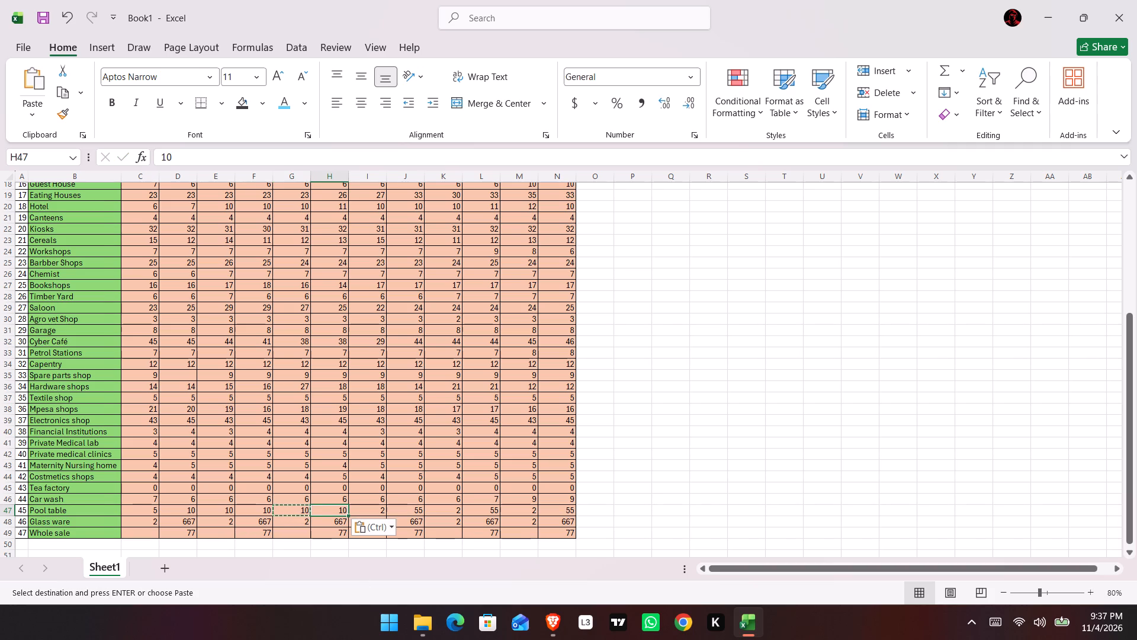
left_click(356, 513)
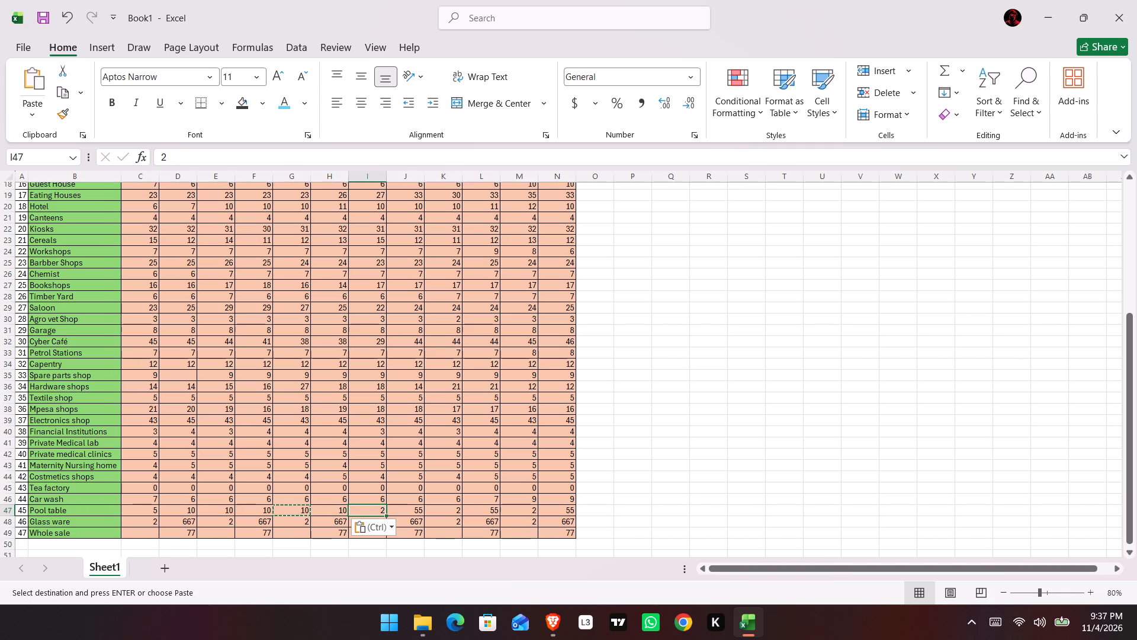
key("ctrl+v")
left_click(412, 516)
left_click(410, 511)
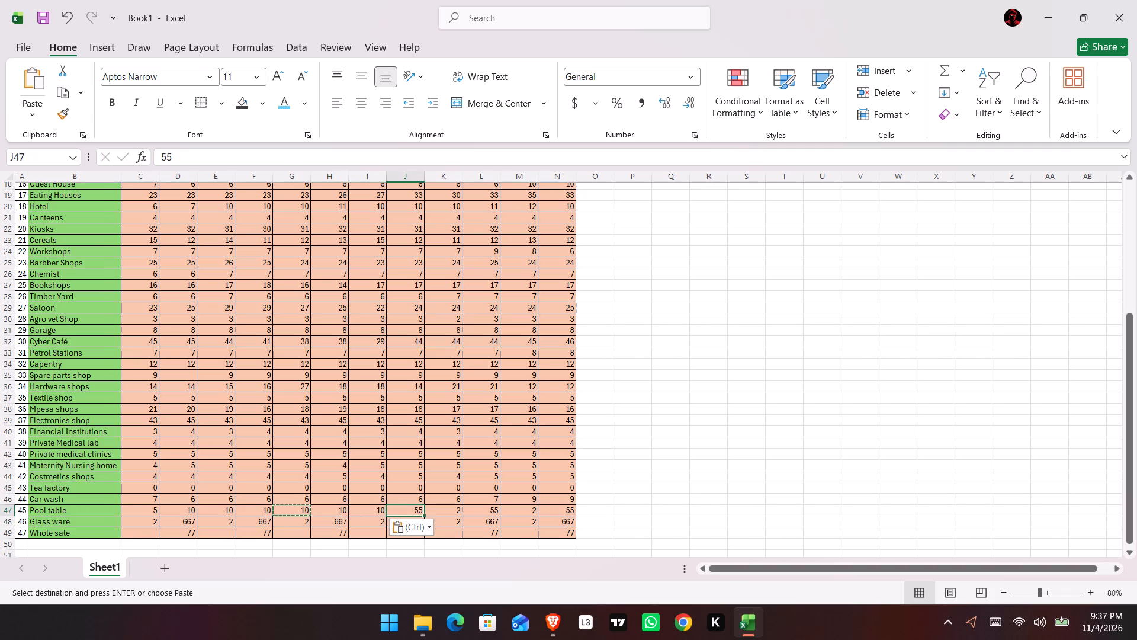
key("ctrl+v")
left_click(461, 511)
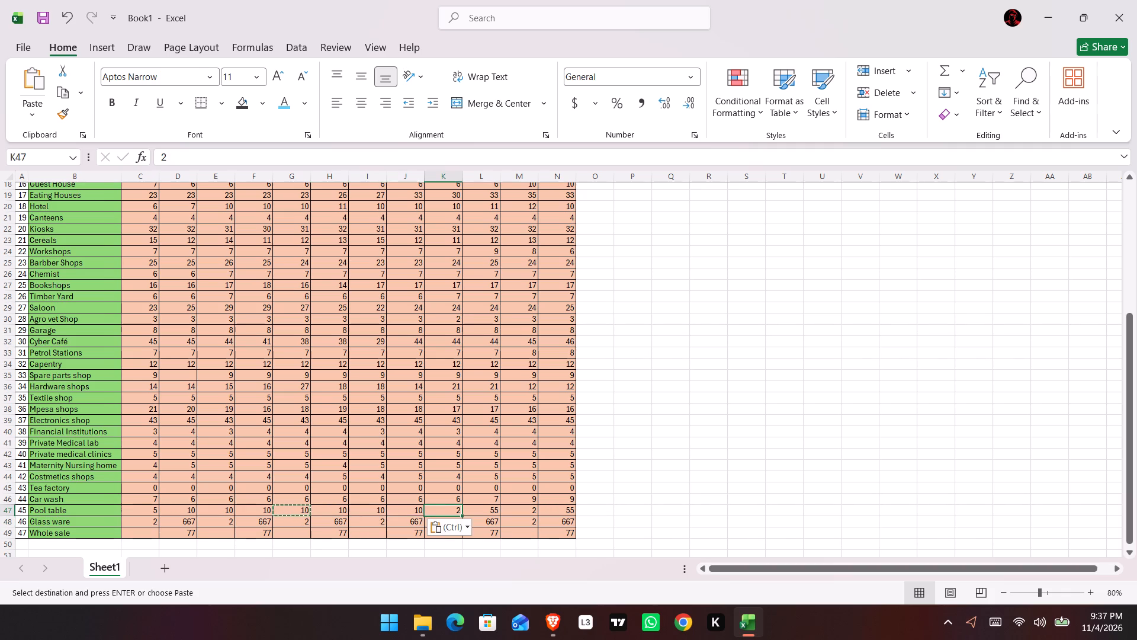
key("ctrl+v")
left_click(475, 510)
key("ctrl+v")
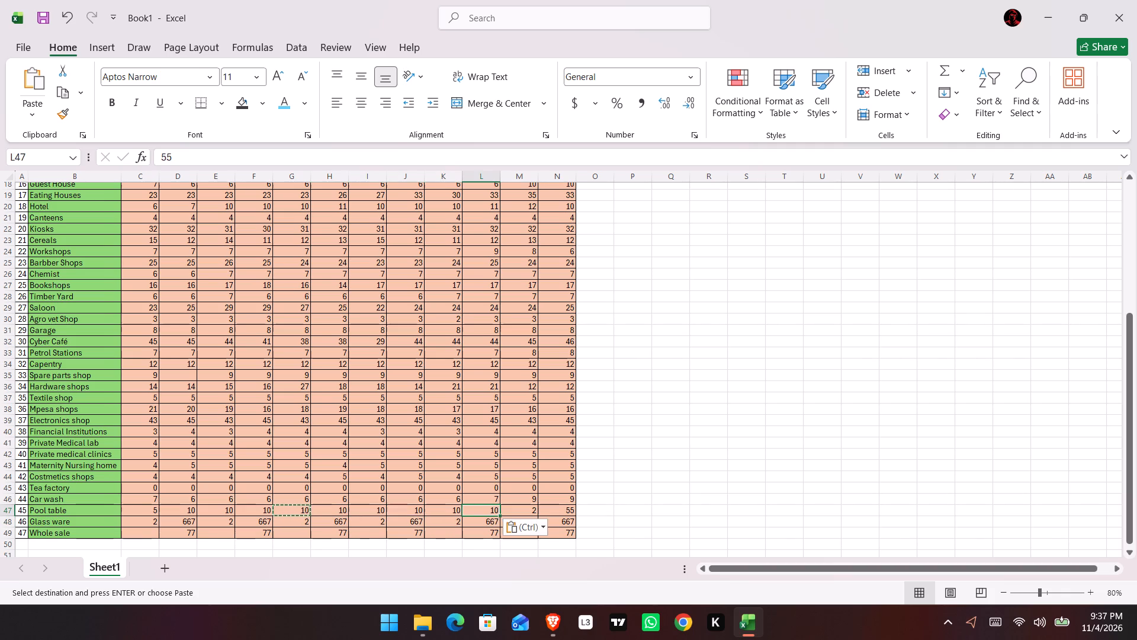
left_click(523, 513)
key("ctrl+v")
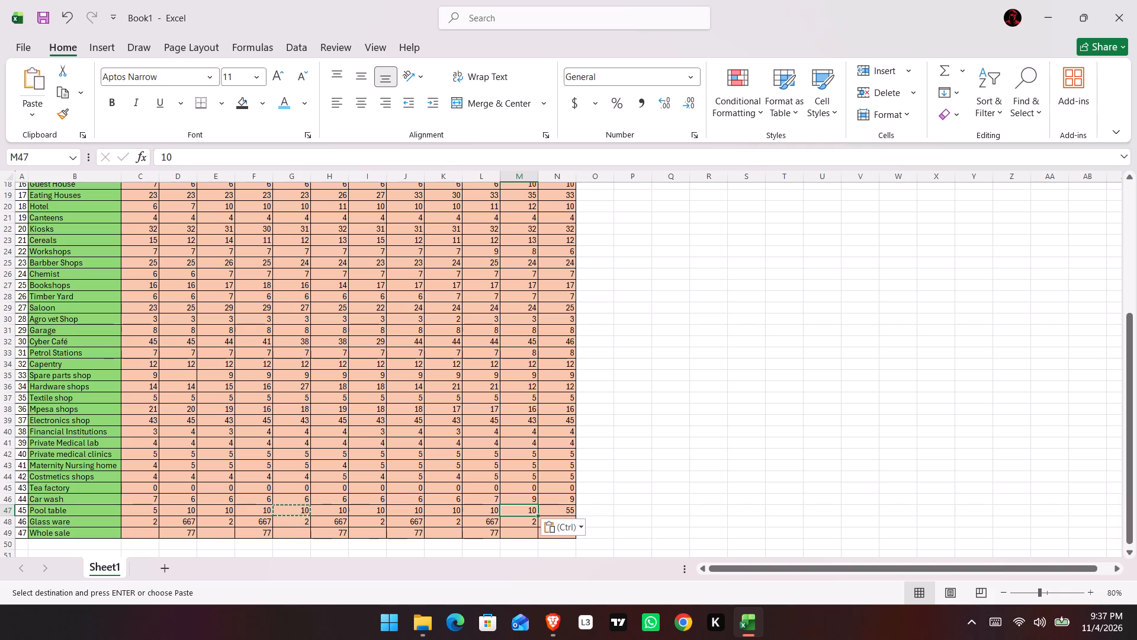
Set the Pool table value for Dec to 10.
left_click(562, 514)
key("v")
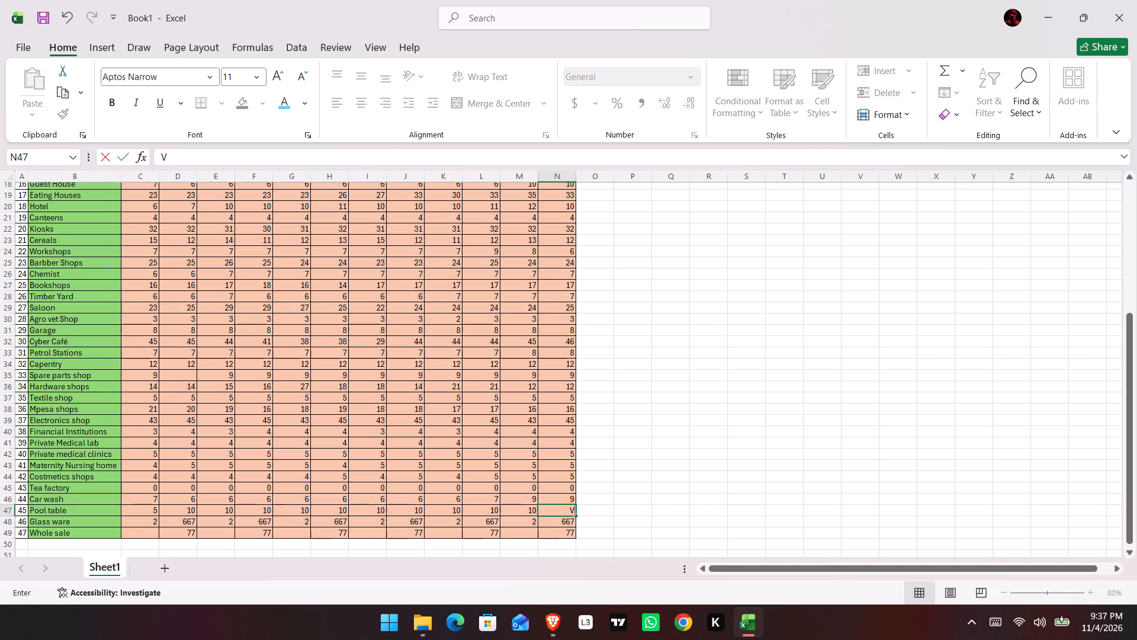
key("BackSpace")
key("v")
key("BackSpace")
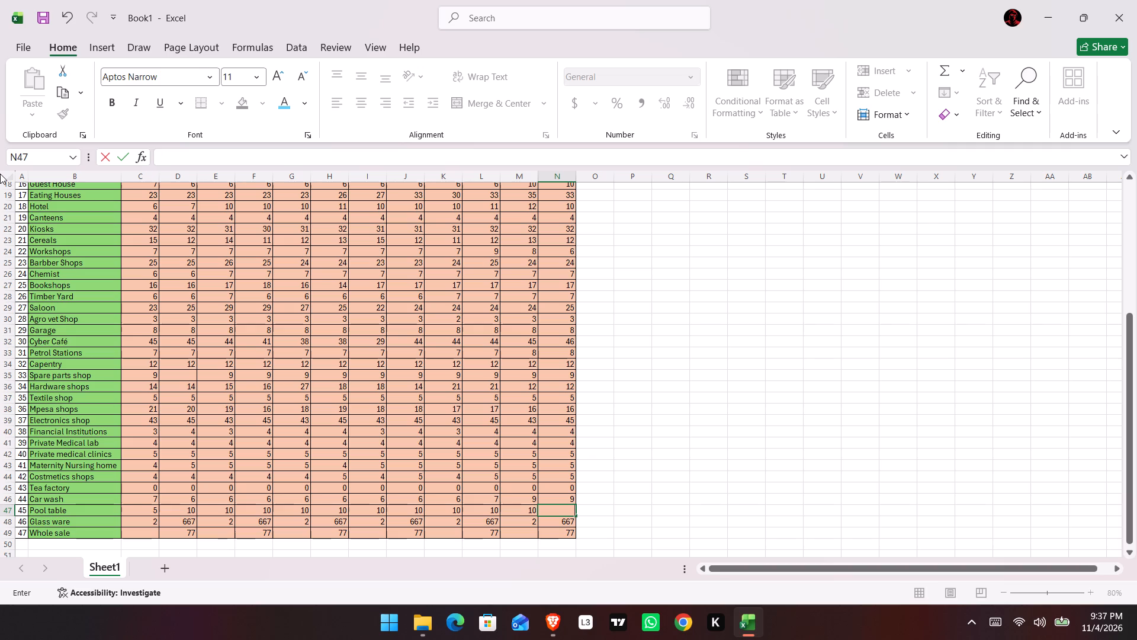
key("ctrl+v")
left_click(563, 507)
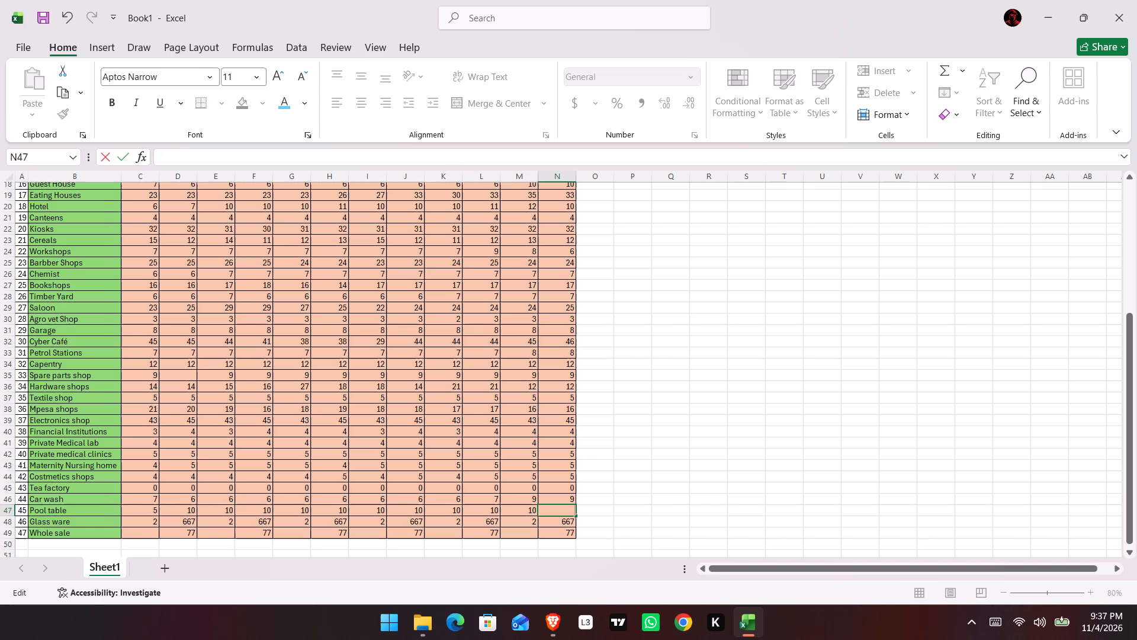
key("ctrl+v")
type("10")
key("Return")
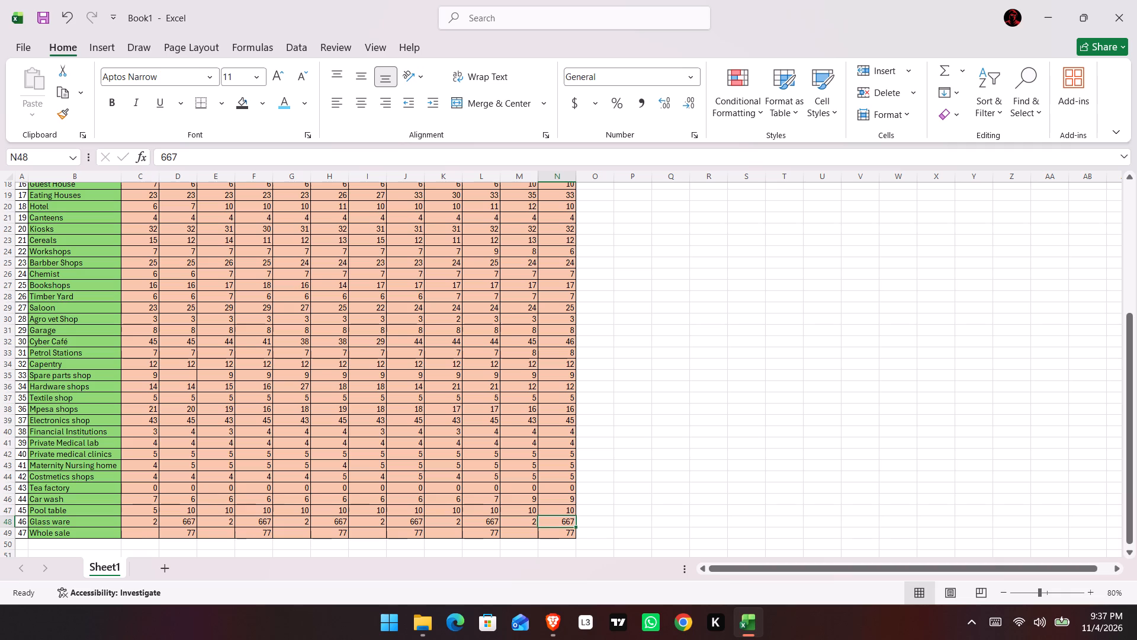
Set the Glass ware values for Feb, Mar and Apr to 2.
key("Left")
key("Left")
key("Left")
key("Left")
key("Left")
key("Left")
key("Left")
key("Left")
key("Left")
key("Left")
key("Left")
key("Left")
key("Left")
key("Left")
key("Left")
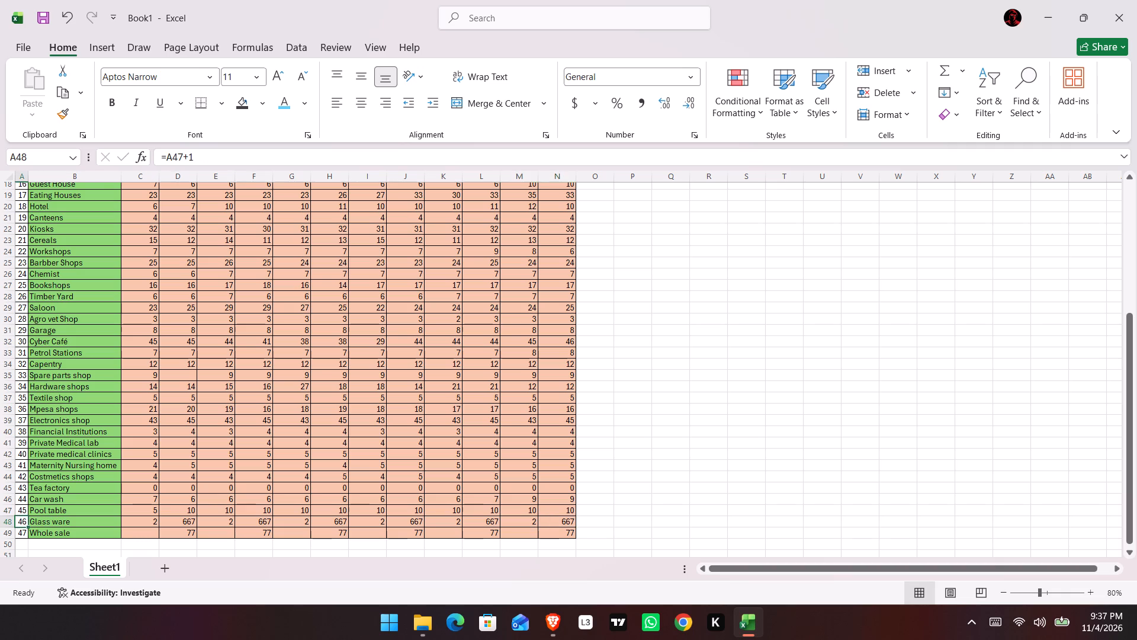
key("Right")
key("Right")
key("Right")
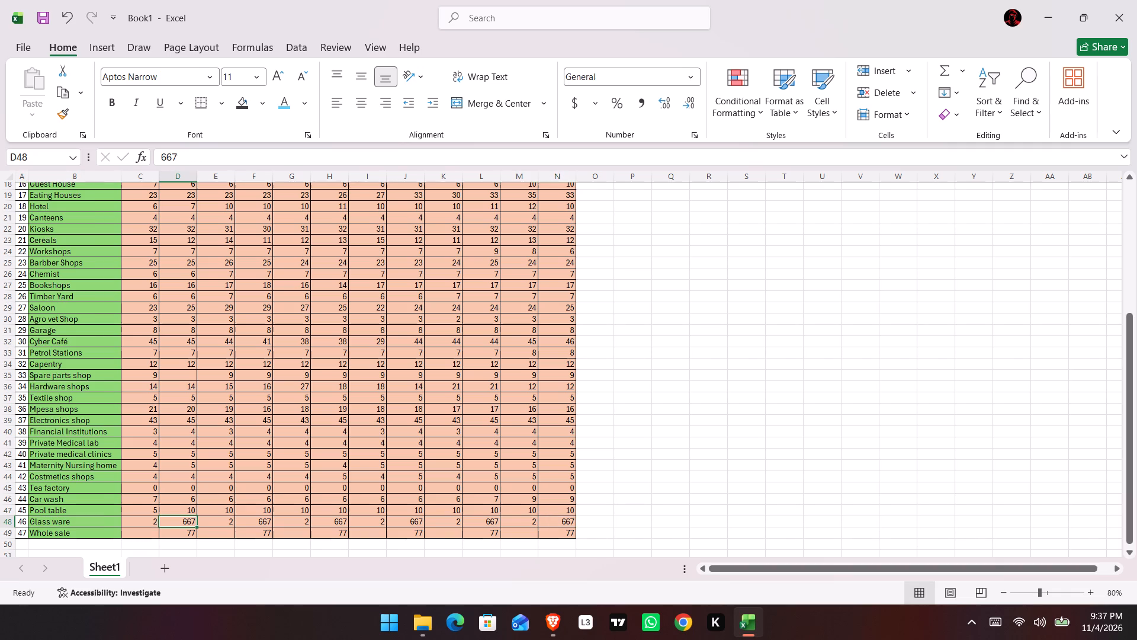
key("2")
key("Right")
key("2")
key("Right")
key("2")
Set the Glass ware values for Dec, Oct and Jun to 2.
key("Right")
key("Right")
key("Right")
key("Right")
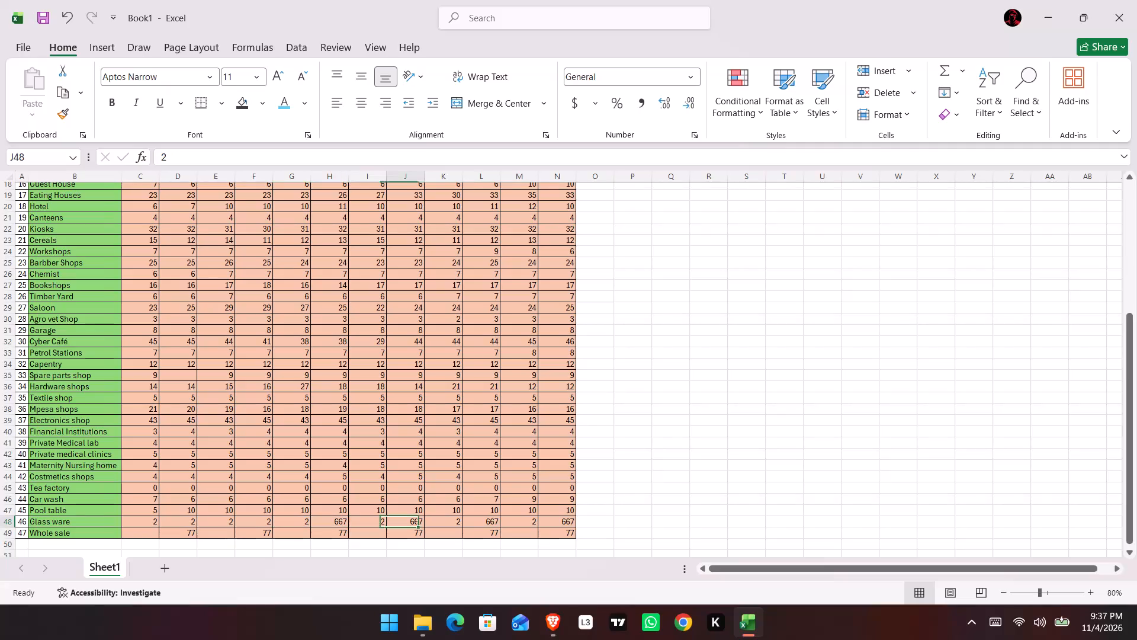
key("Right")
key("Right")
key("Right")
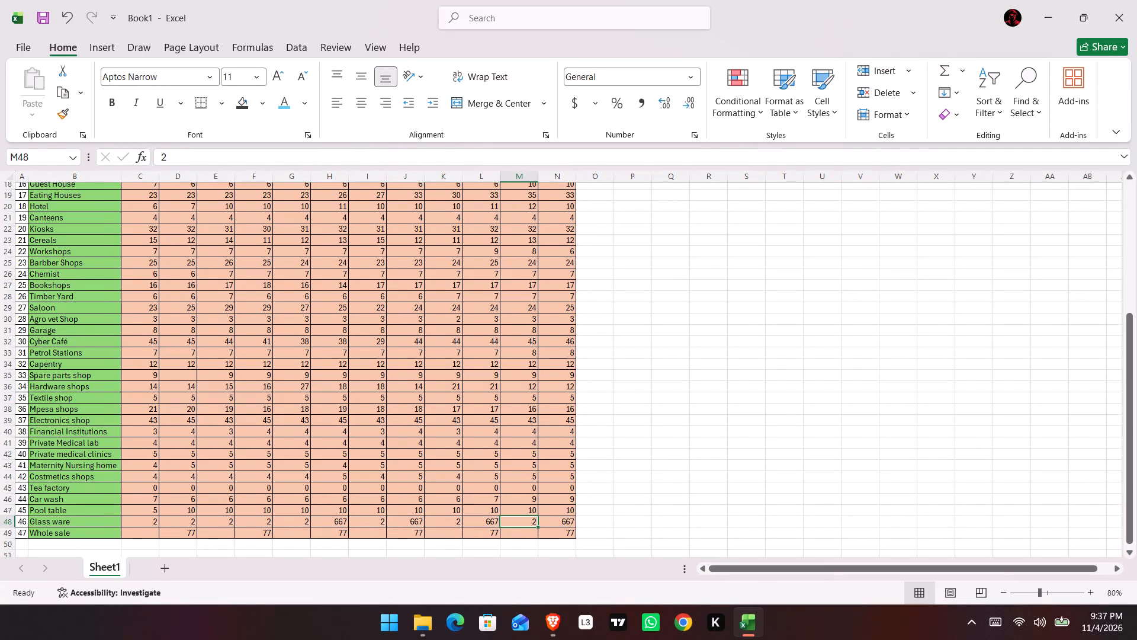
key("Right")
key("2")
key("Left")
key("Left")
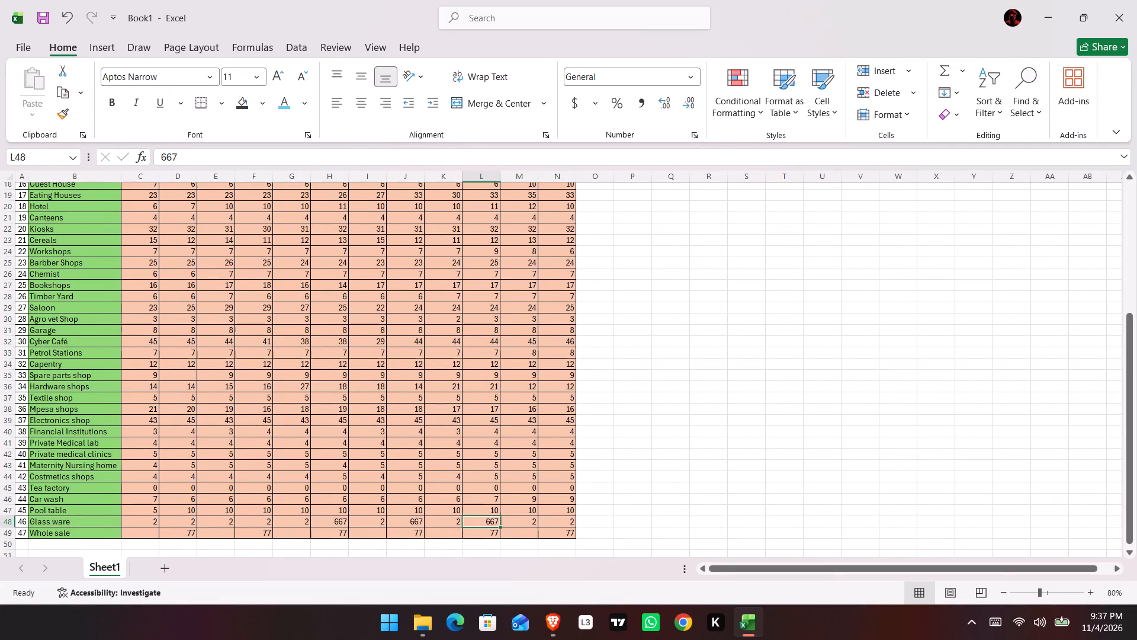
key("Right")
key("Left")
key("2")
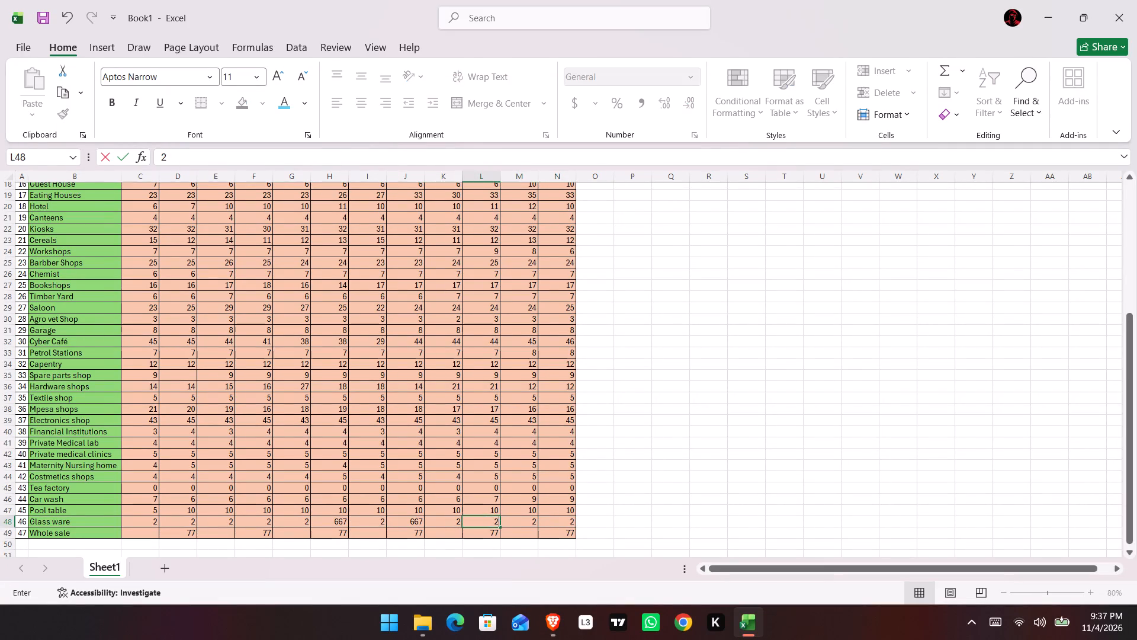
key("Left")
key("Left")
key("Left")
key("Left")
key("2")
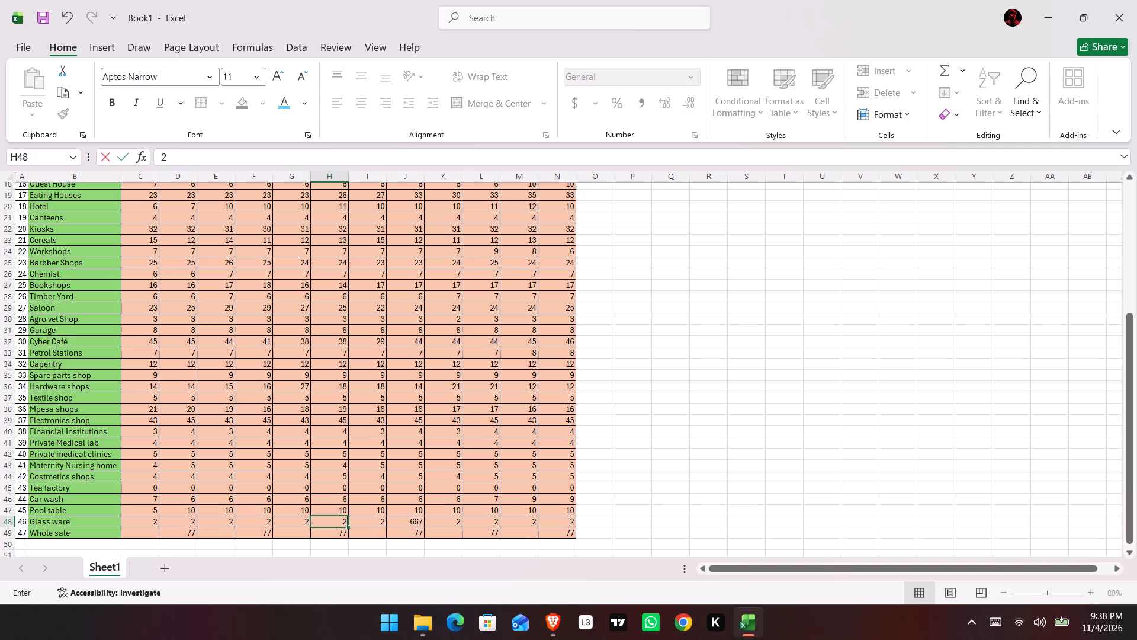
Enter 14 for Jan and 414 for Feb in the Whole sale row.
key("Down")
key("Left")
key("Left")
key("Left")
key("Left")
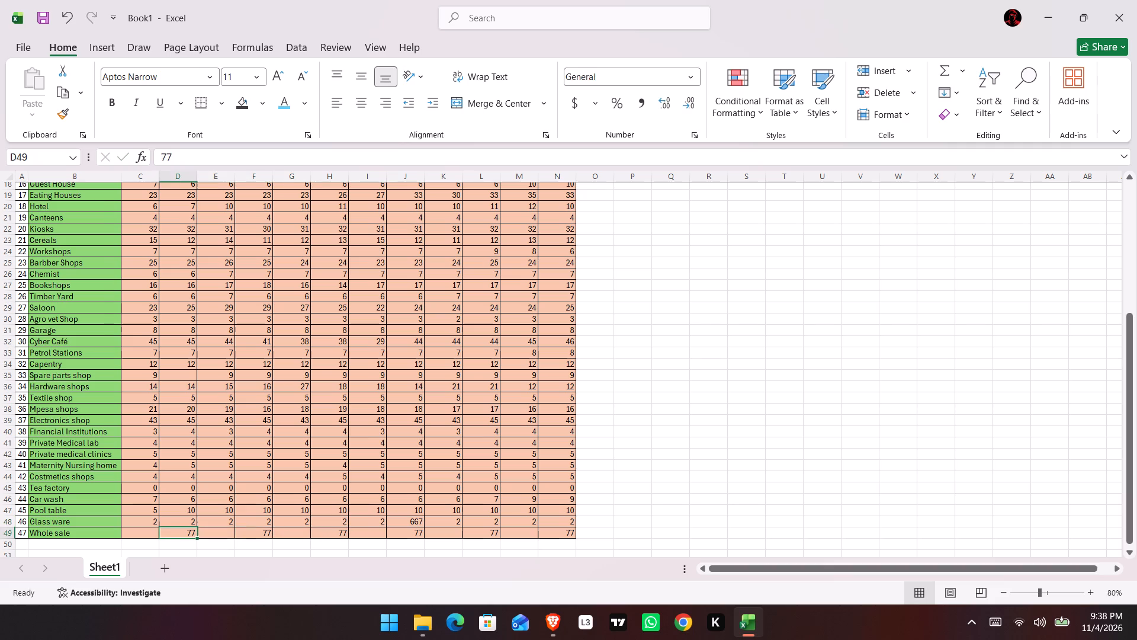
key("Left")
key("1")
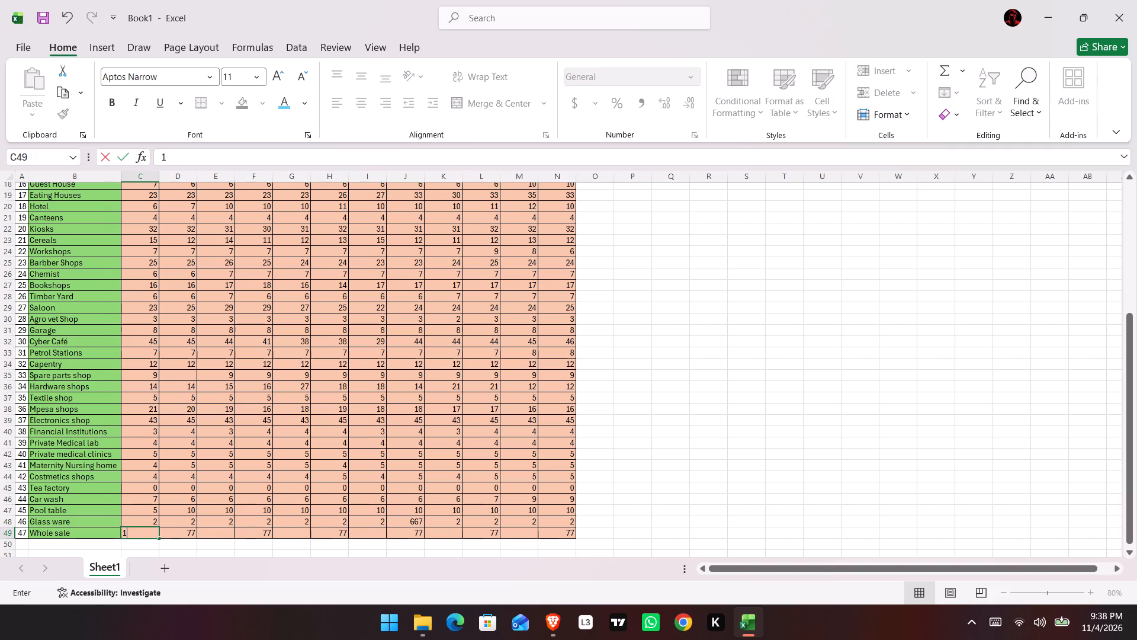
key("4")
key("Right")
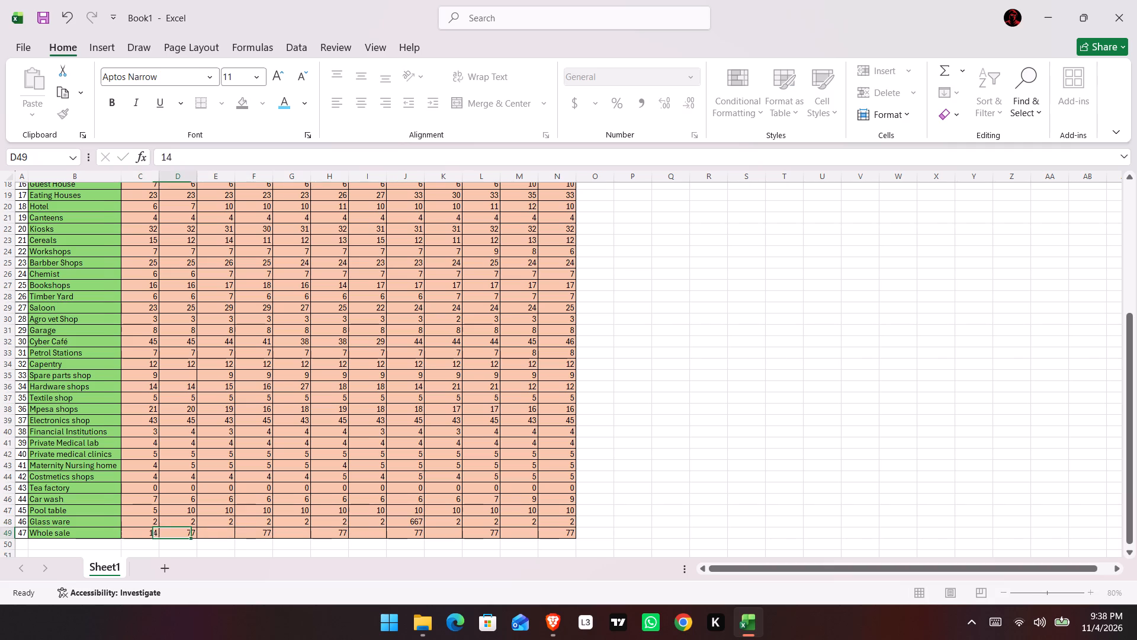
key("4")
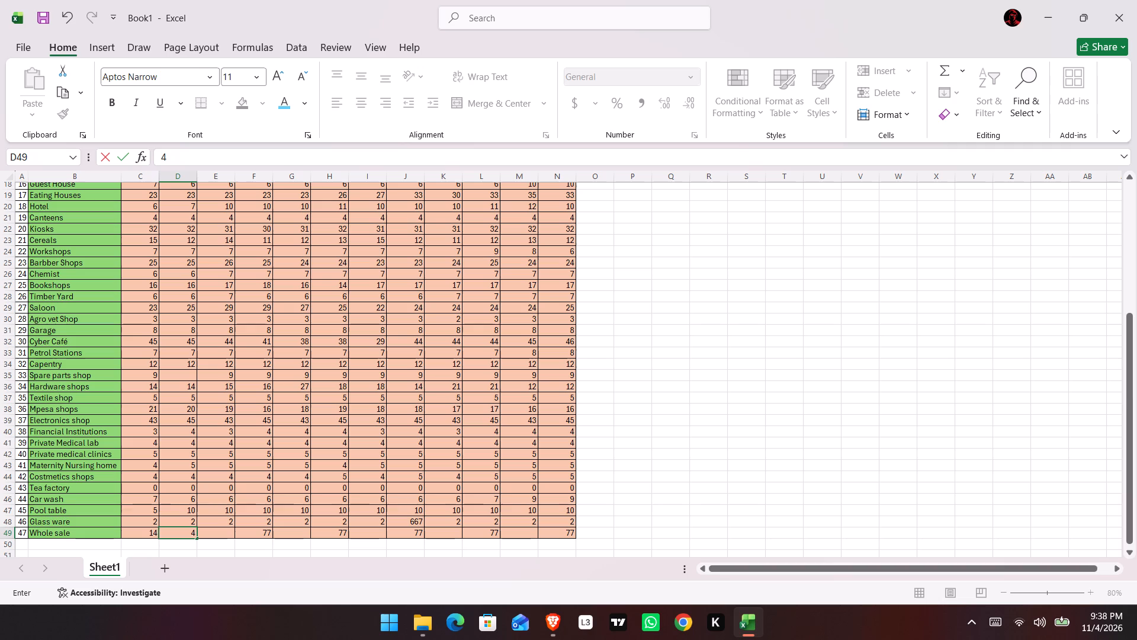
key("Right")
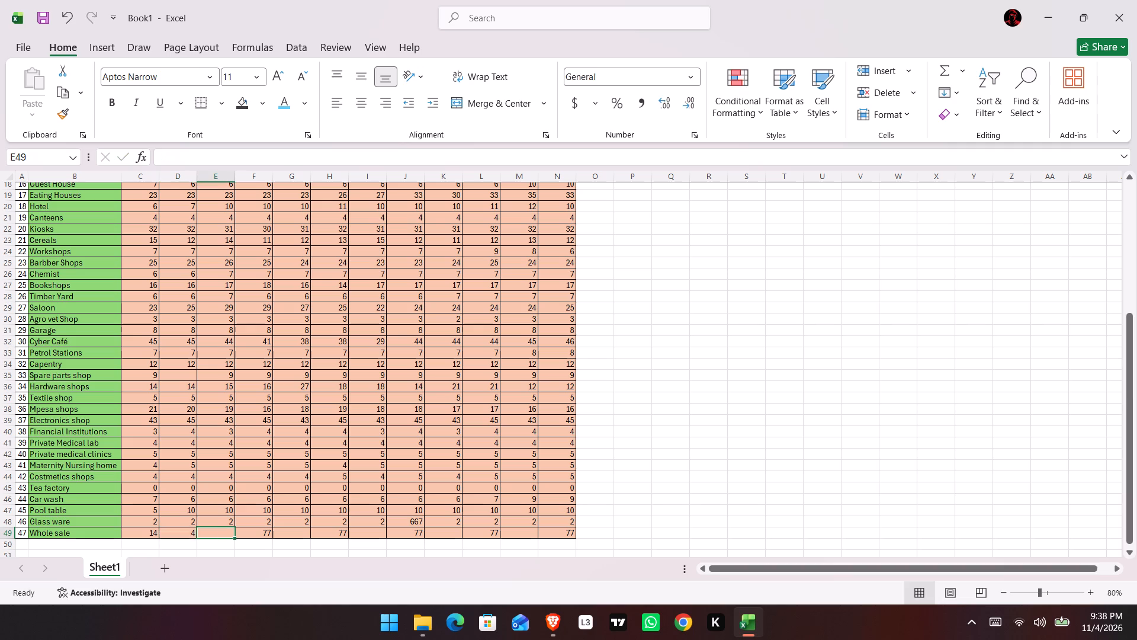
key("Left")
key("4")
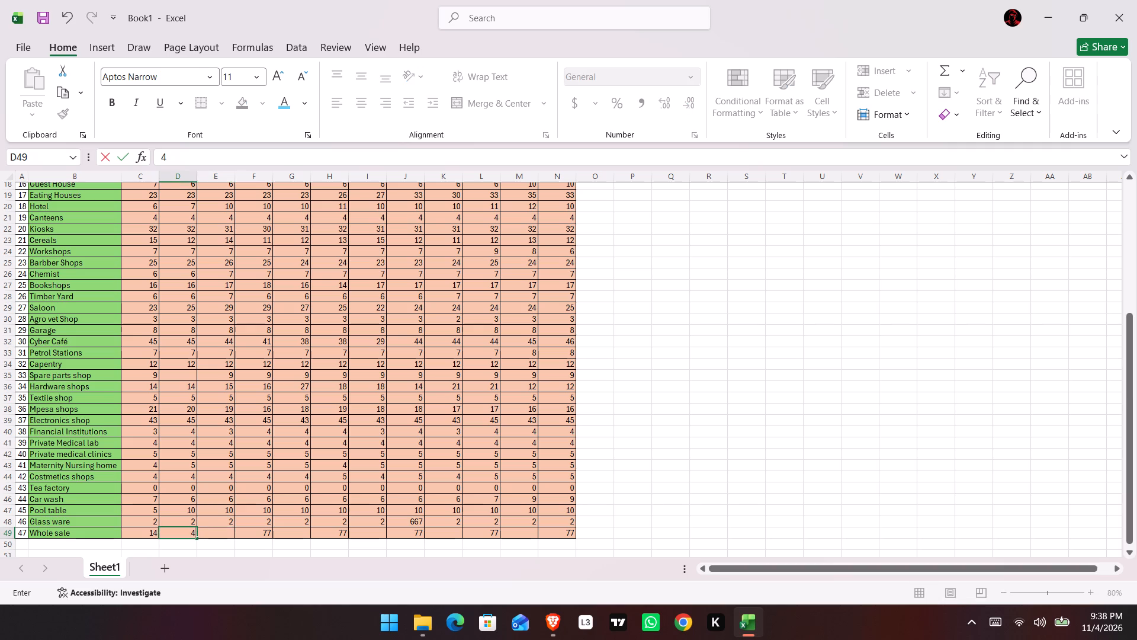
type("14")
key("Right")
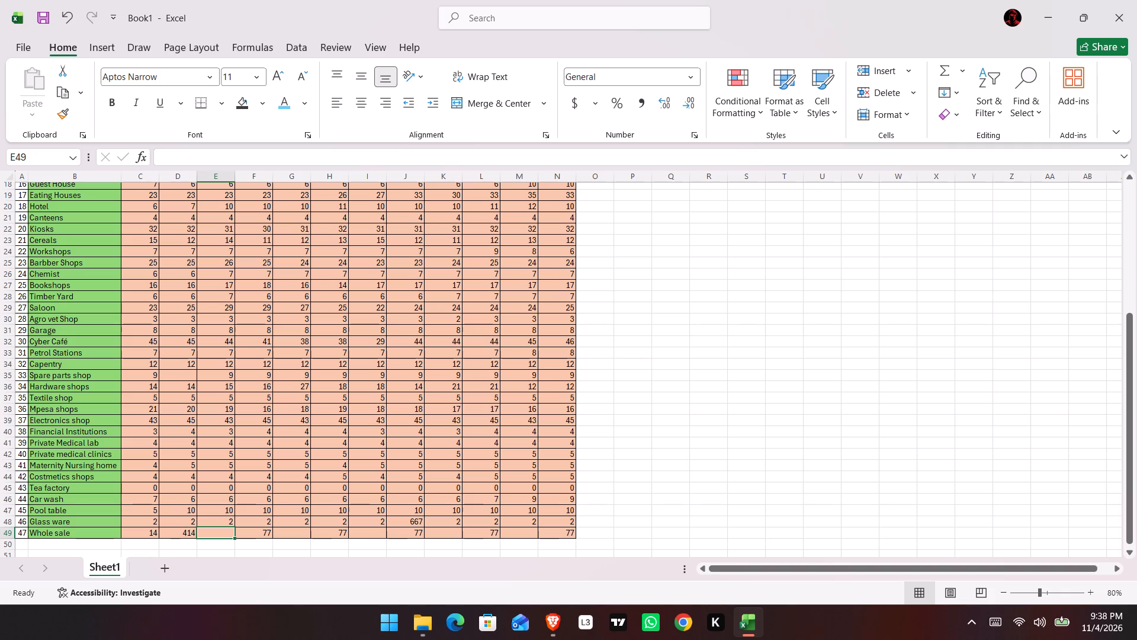
Set the Whole sale values for Jan through Sep to 1 each.
key("Right")
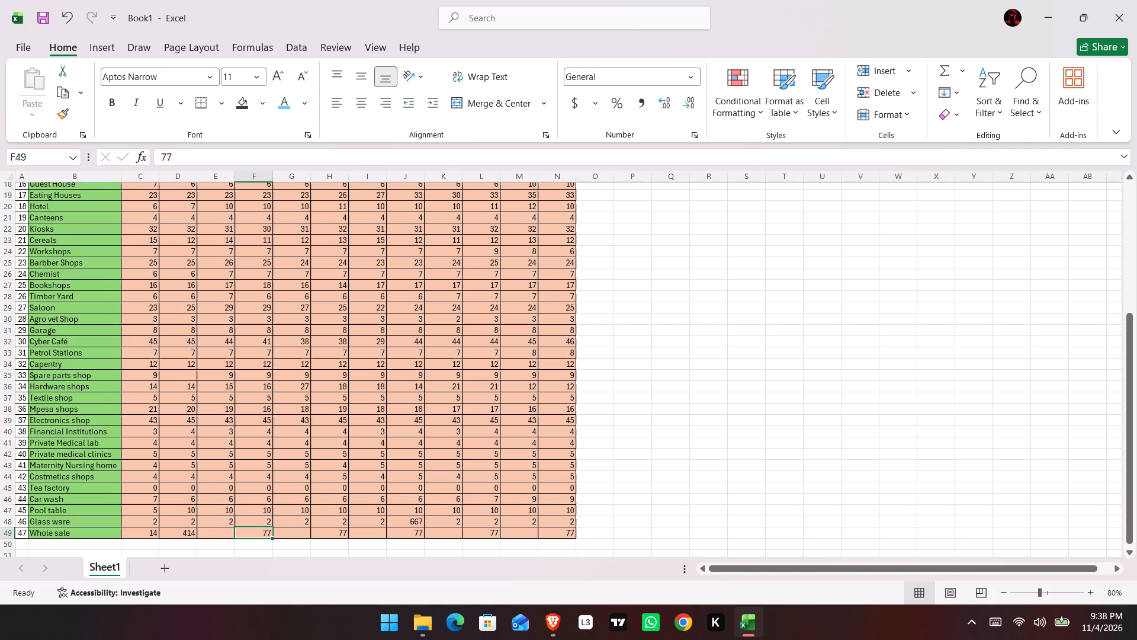
key("Left")
key("Left")
key("Left")
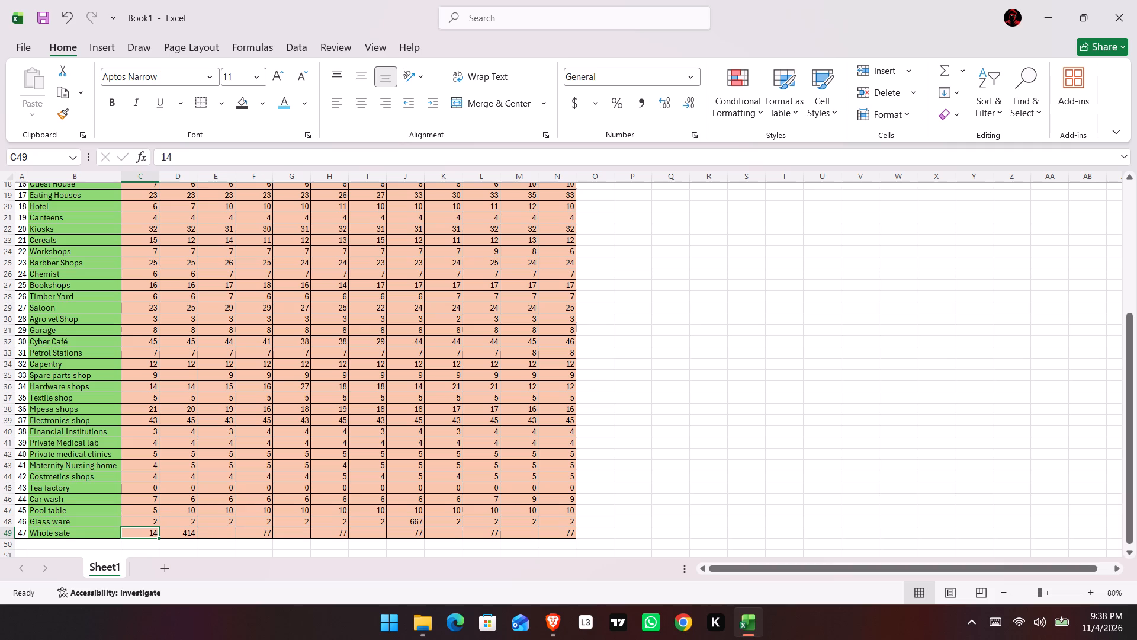
key("1")
key("Right")
key("1")
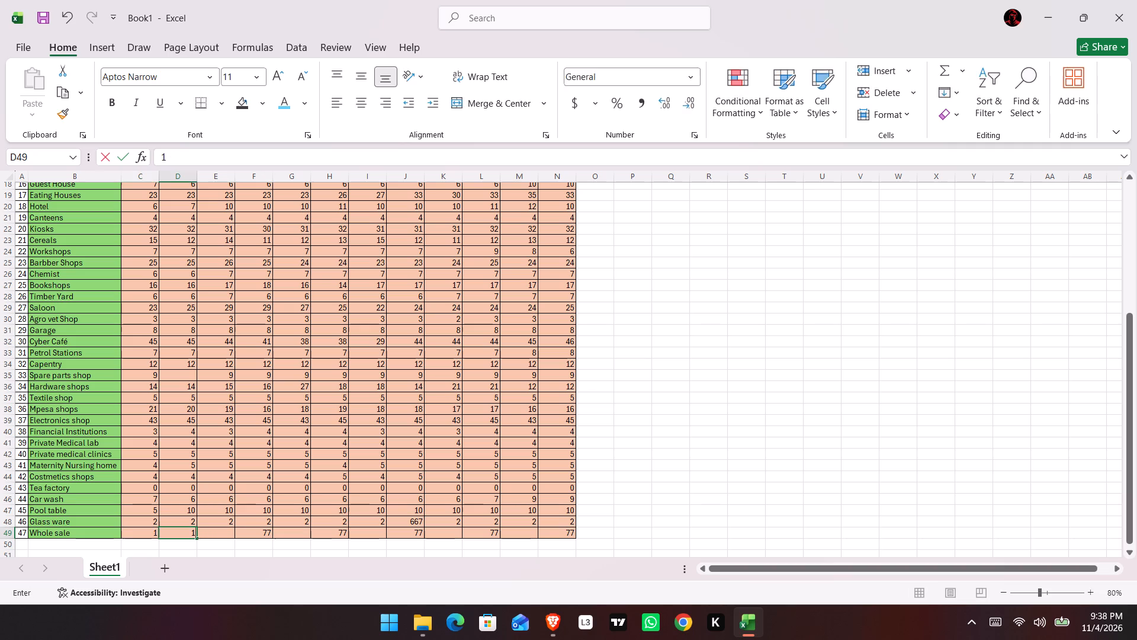
key("Right")
key("1")
key("Right")
key("1")
key("Right")
key("1")
key("Right")
key("1")
key("Right")
key("1")
key("Right")
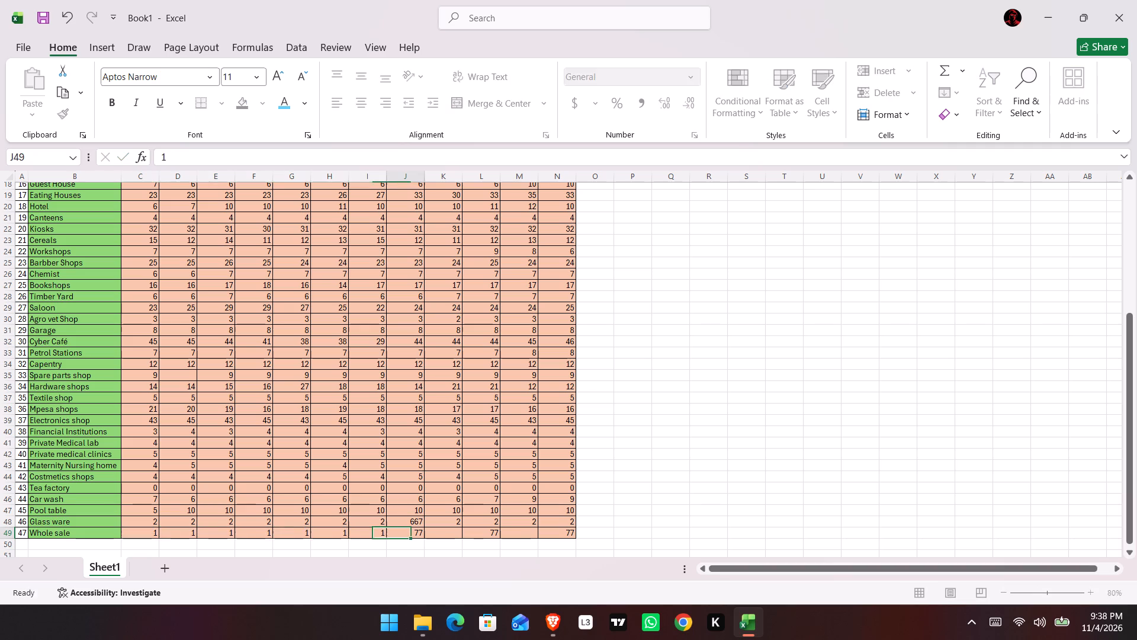
key("1")
key("Right")
key("1")
key("Right")
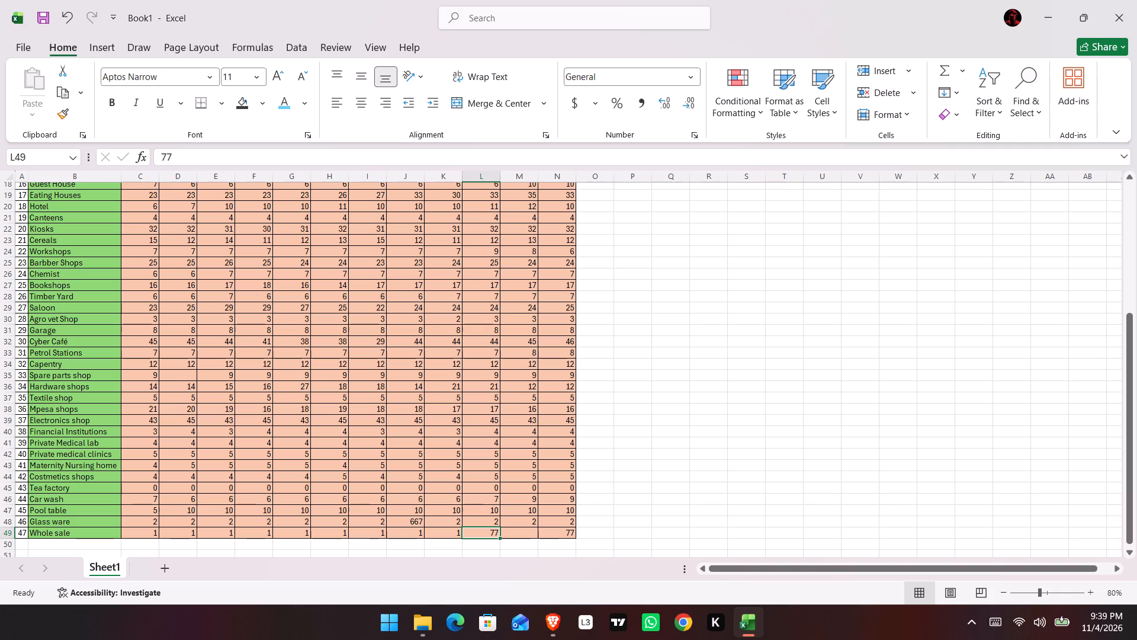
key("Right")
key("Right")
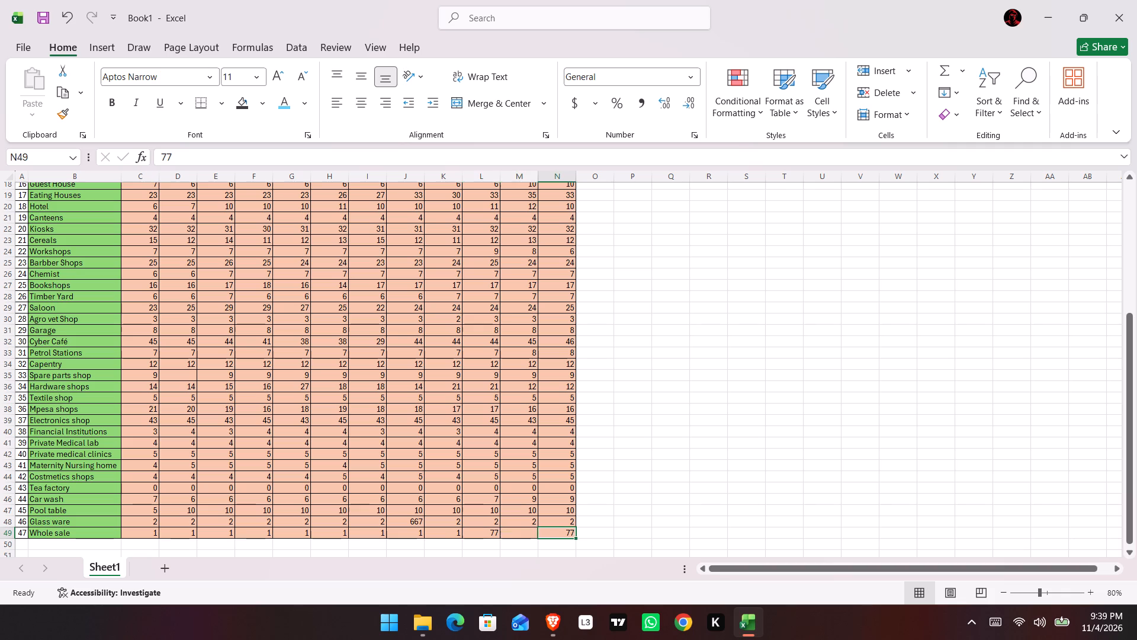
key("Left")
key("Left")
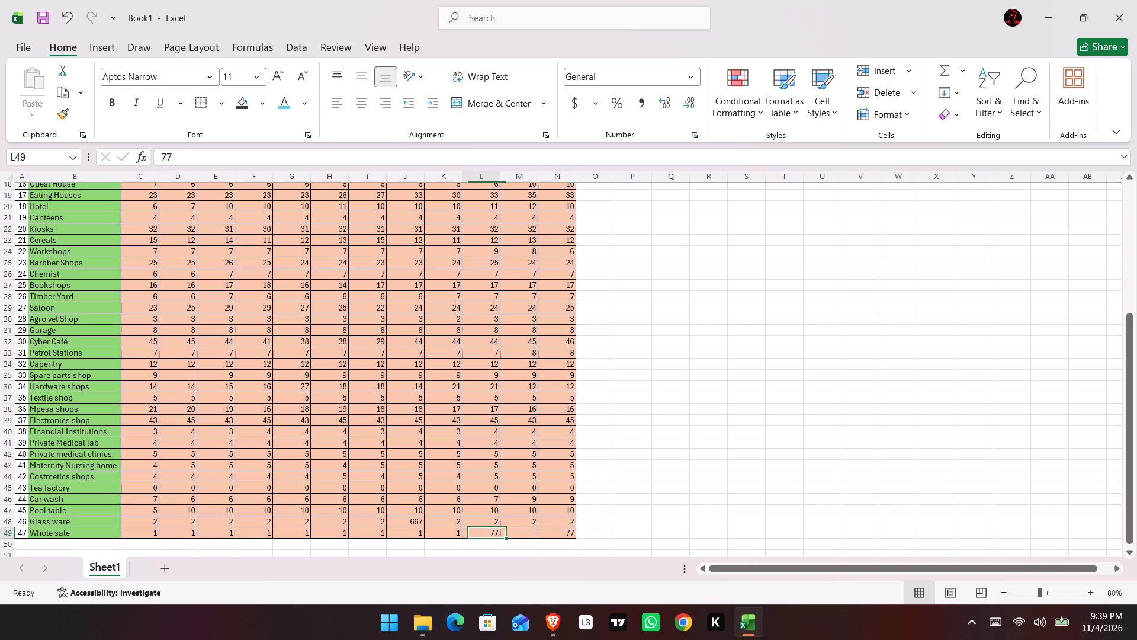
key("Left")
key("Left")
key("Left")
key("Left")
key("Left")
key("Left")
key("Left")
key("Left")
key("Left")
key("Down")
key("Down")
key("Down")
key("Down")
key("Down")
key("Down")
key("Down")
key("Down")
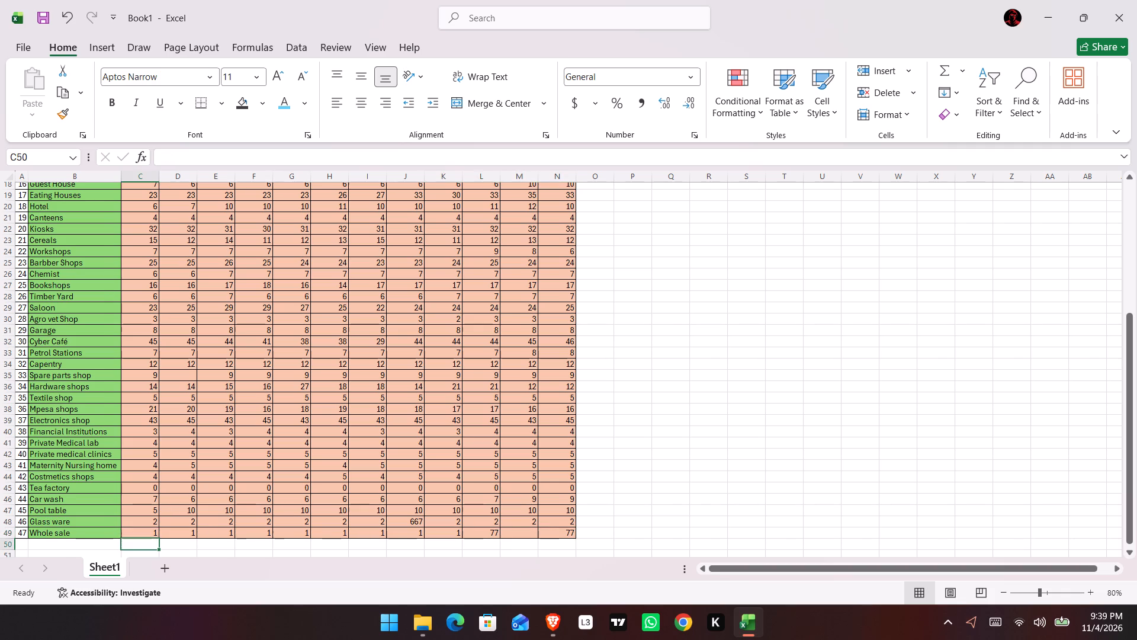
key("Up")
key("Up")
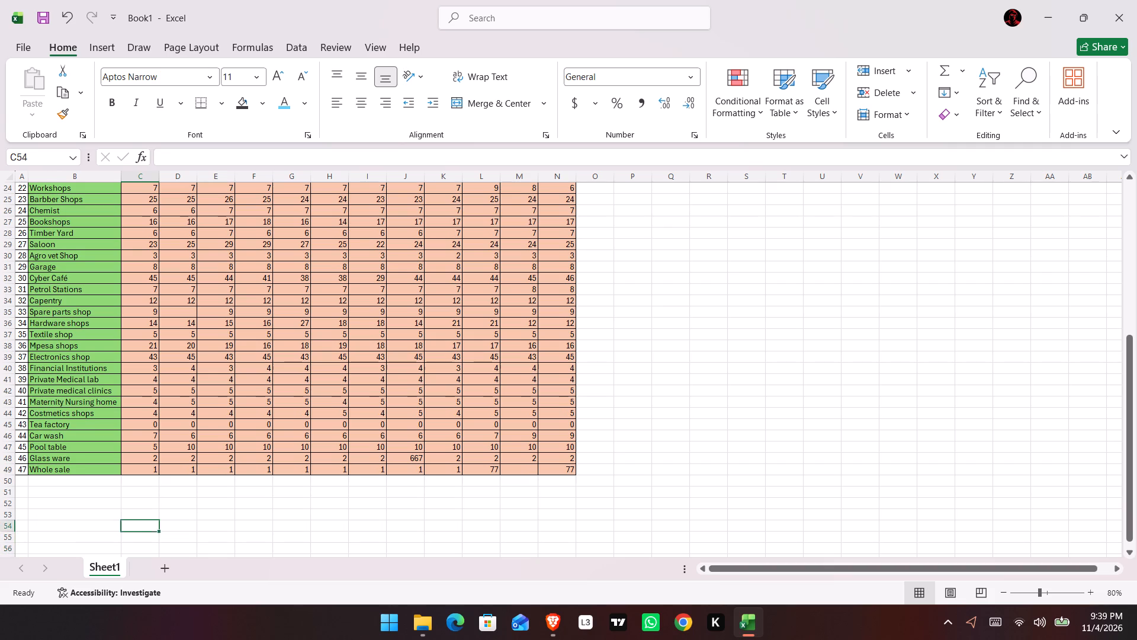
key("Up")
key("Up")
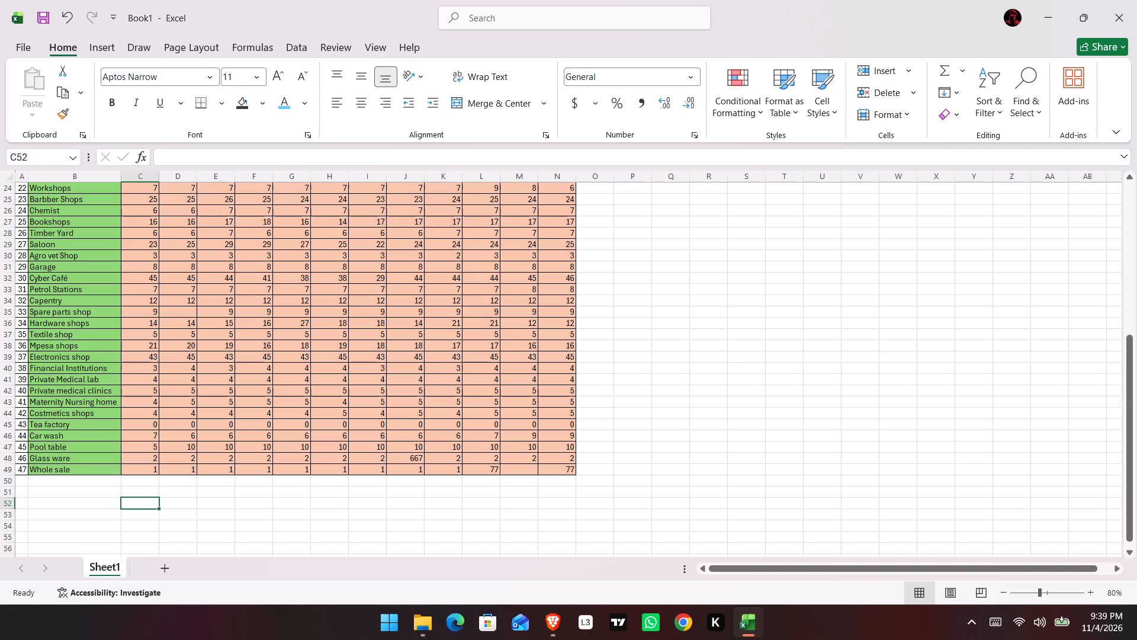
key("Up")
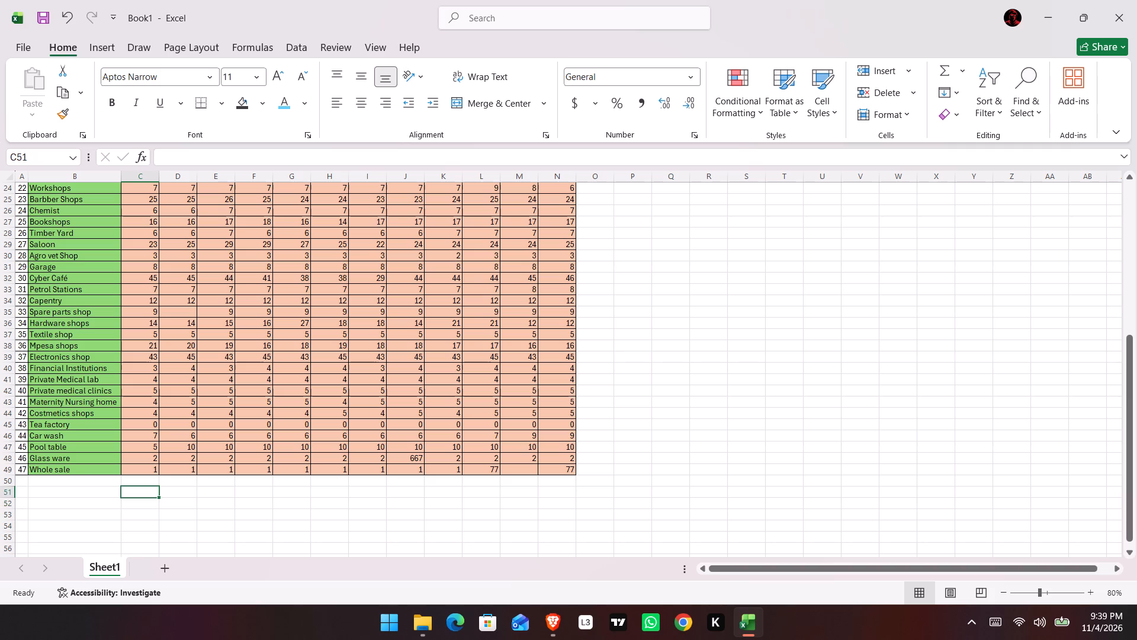
Set the Glass ware value for Aug to 2.
key("Right")
key("Up")
key("Up")
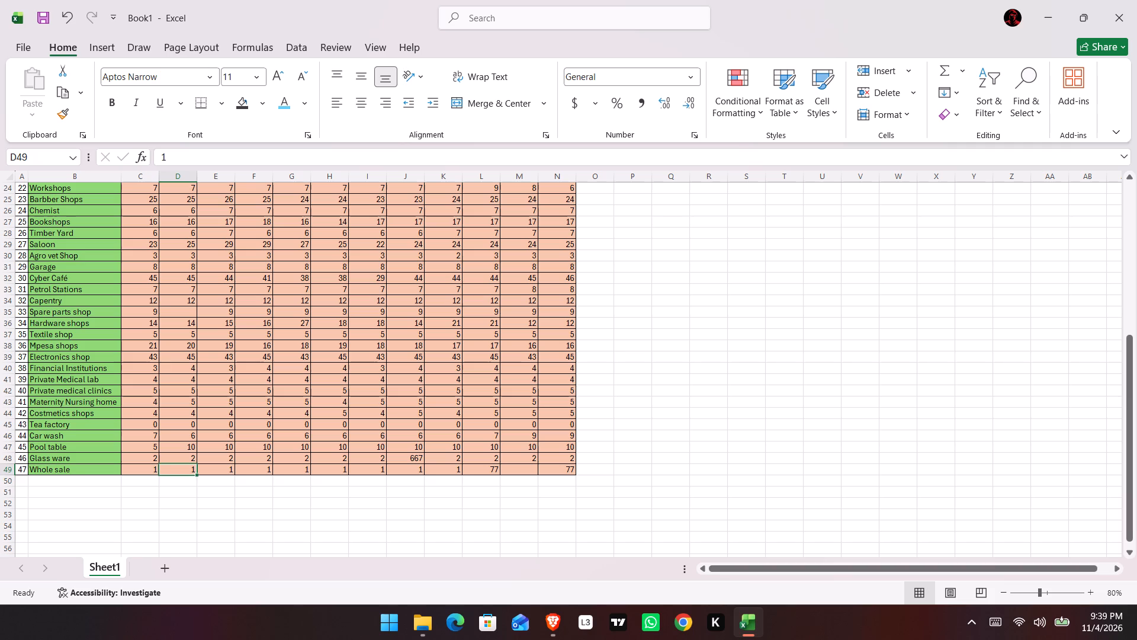
key("Right")
key("Right")
key("Right")
key("Right")
key("Right")
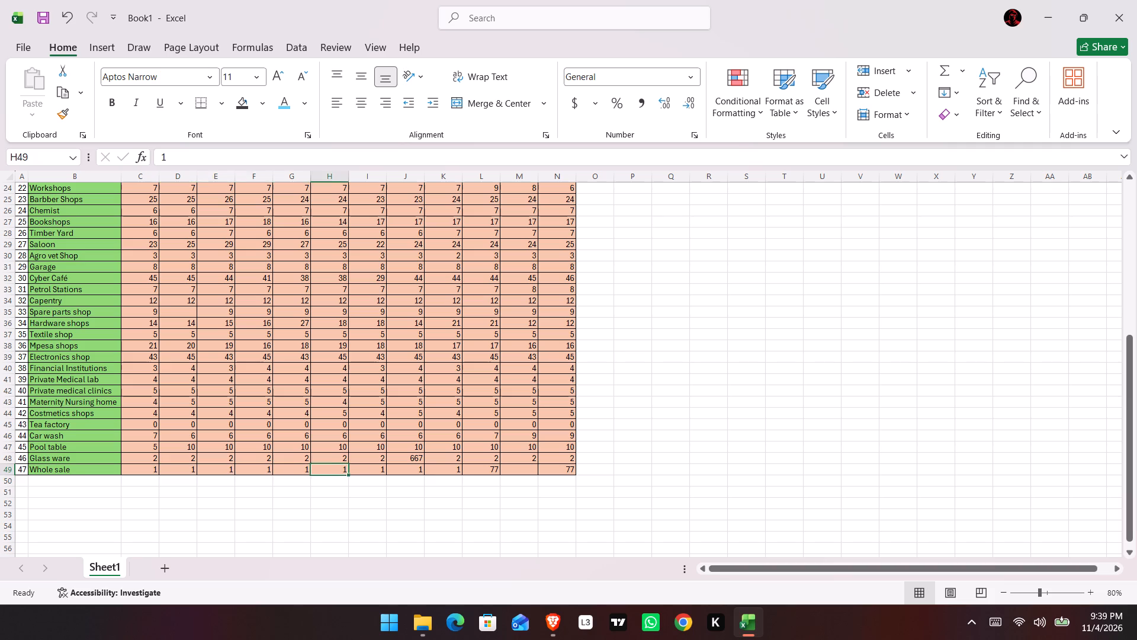
key("Right")
key("Up")
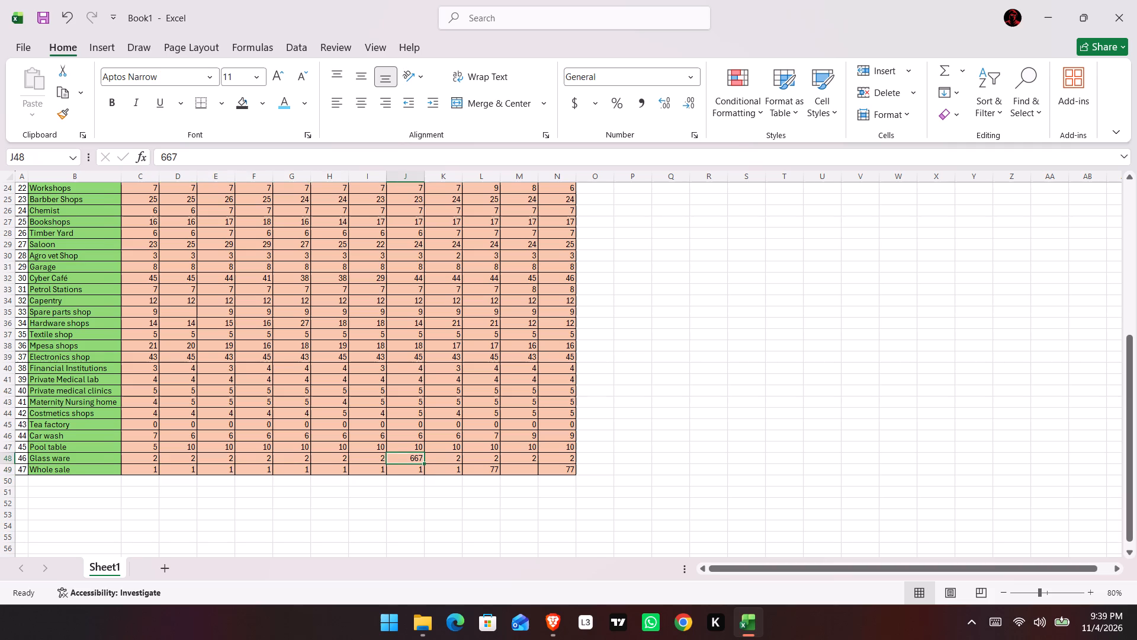
key("2")
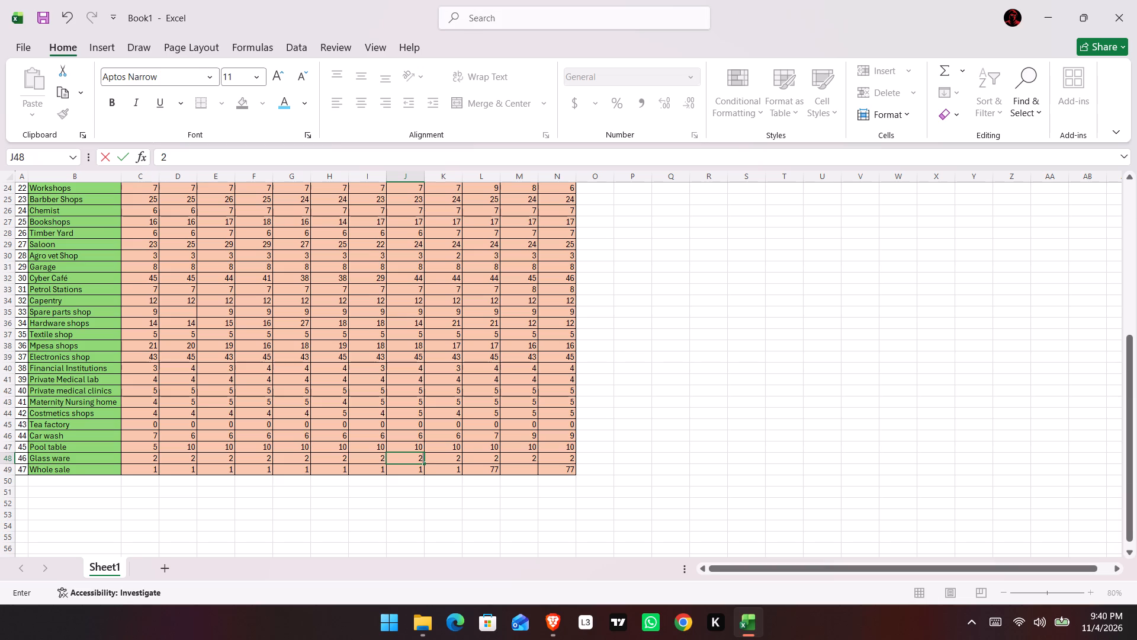
left_click(970, 621)
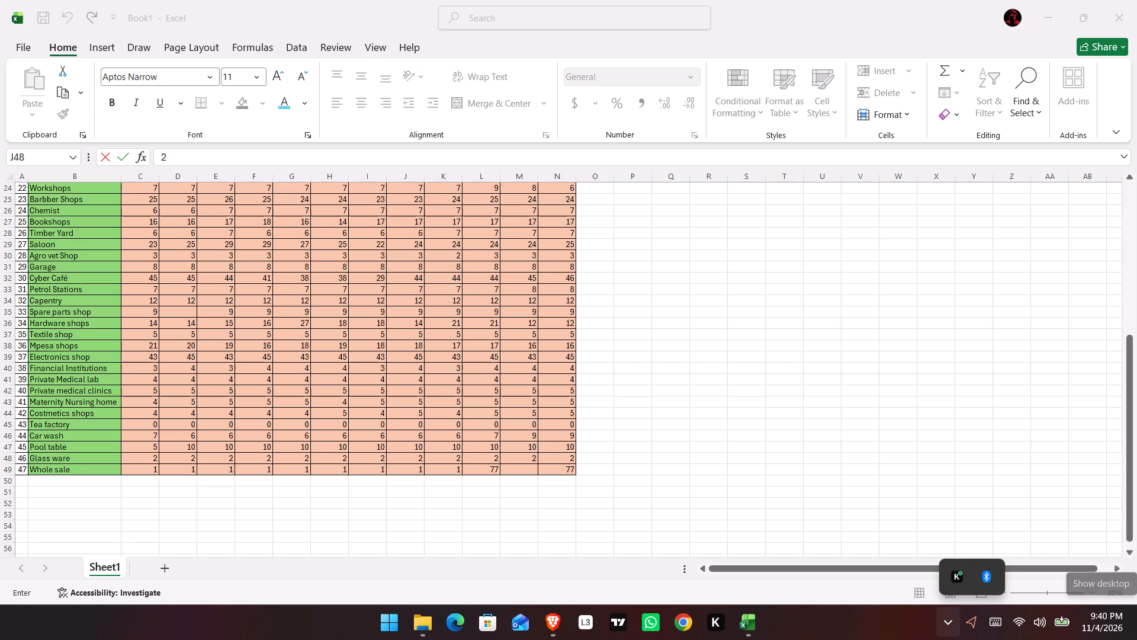
Set the Whole sale values for Oct, Nov and Dec to 1 each.
left_click(491, 468)
left_click(488, 468)
key("1")
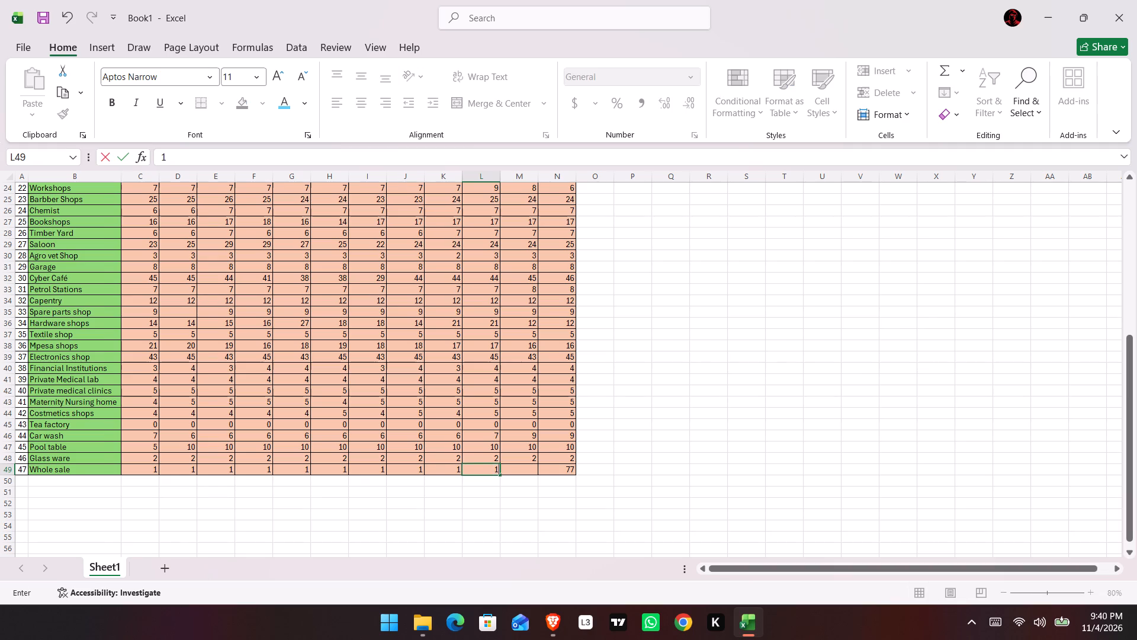
key("Right")
key("1")
key("Right")
type("11")
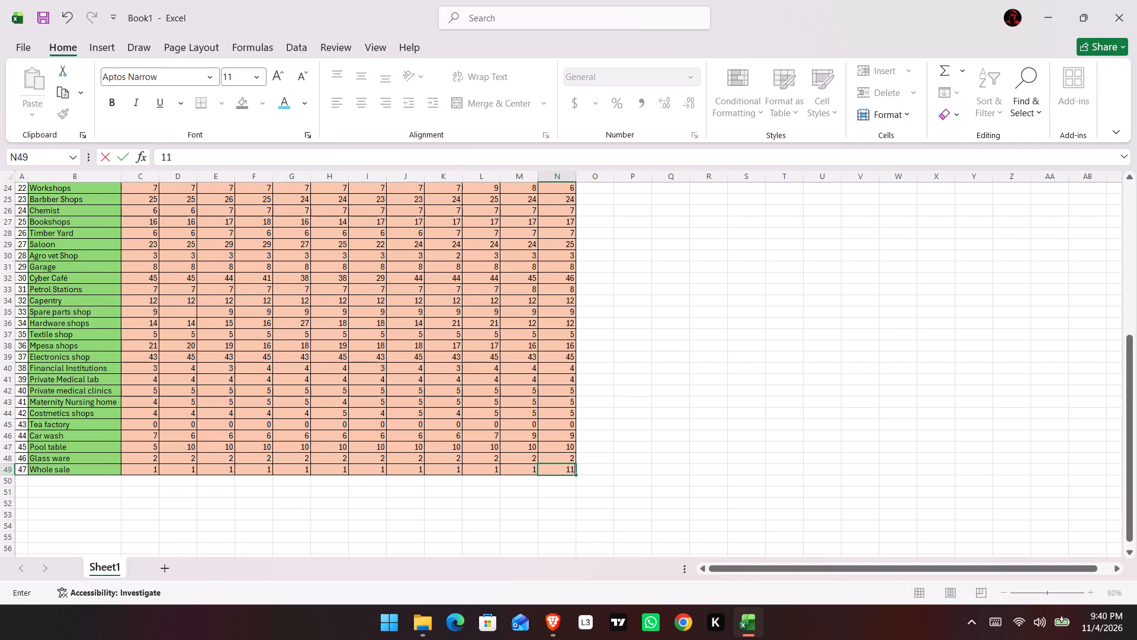
key("BackSpace")
Save the Book1 workbook with the completed table.
scroll(597, 364, "up", 9)
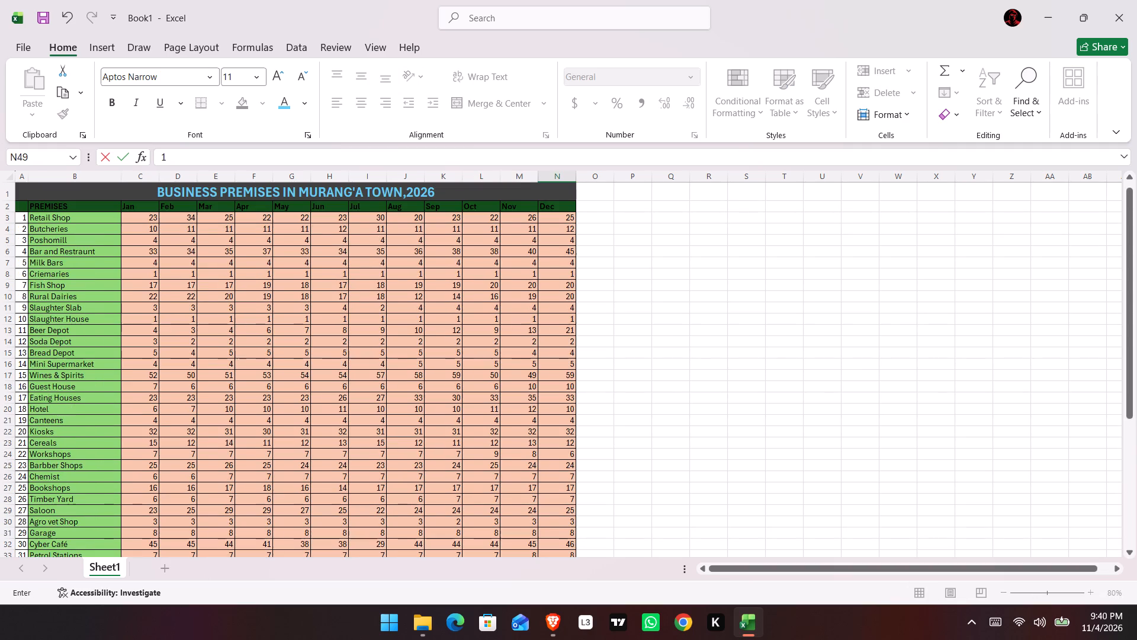
scroll(579, 372, "up", 8)
key("ctrl+s")
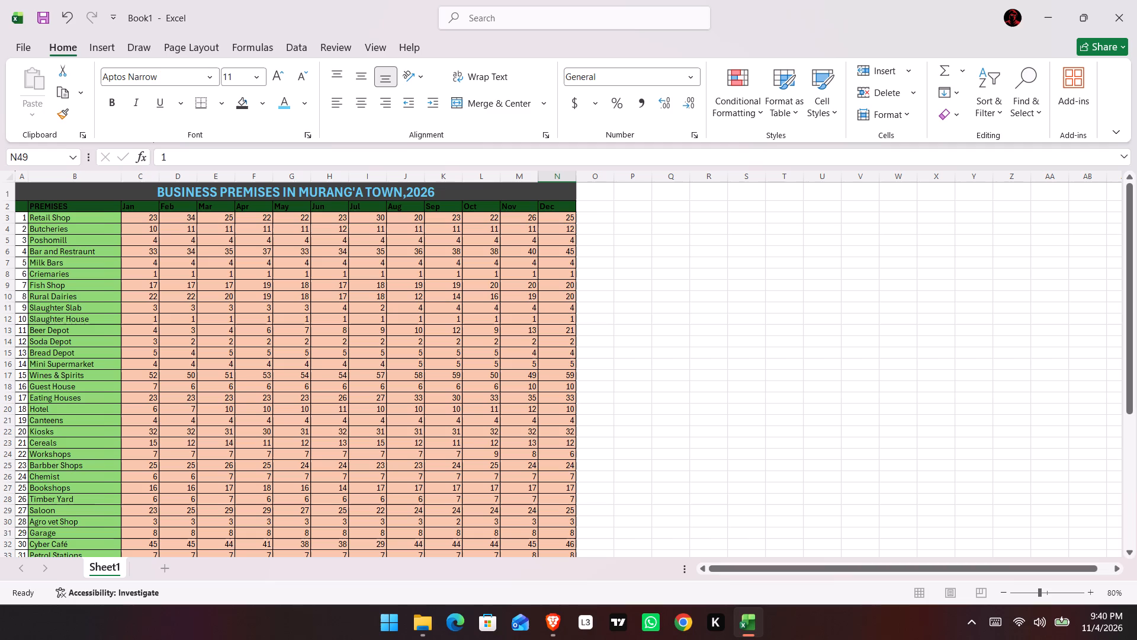
key("ctrl+s")
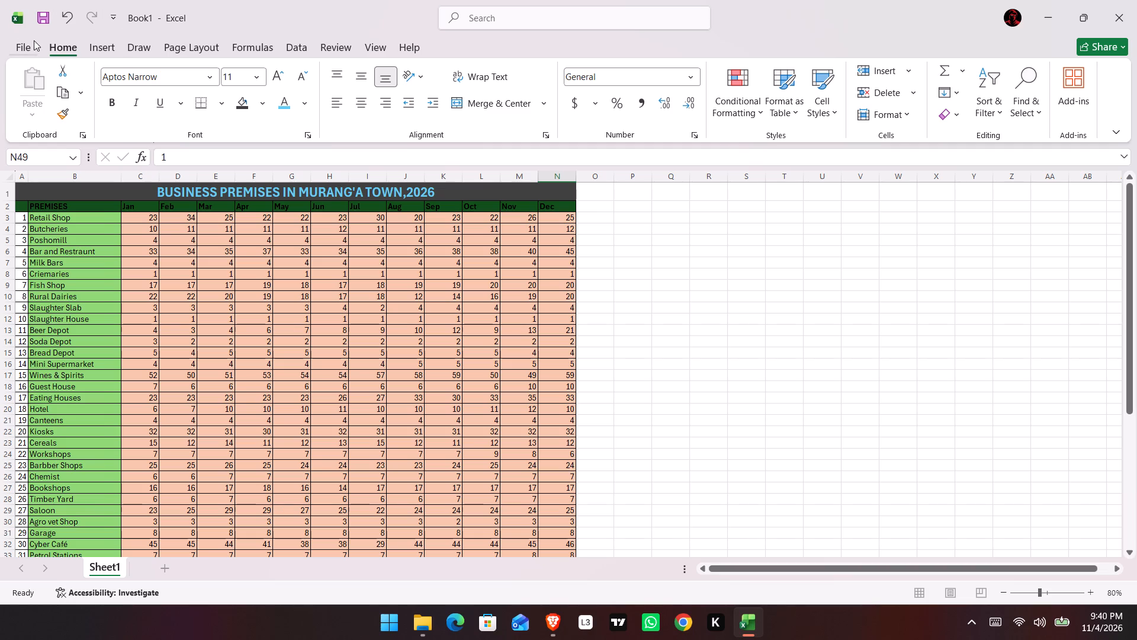
Save the Book1 workbook again.
left_click(34, 40)
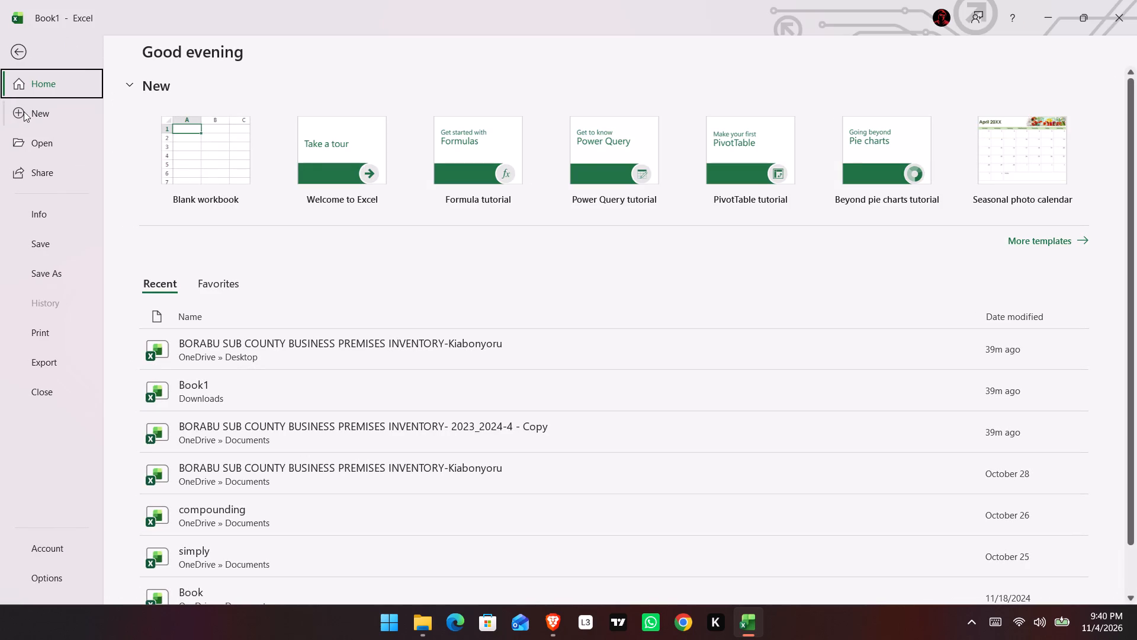
left_click(43, 244)
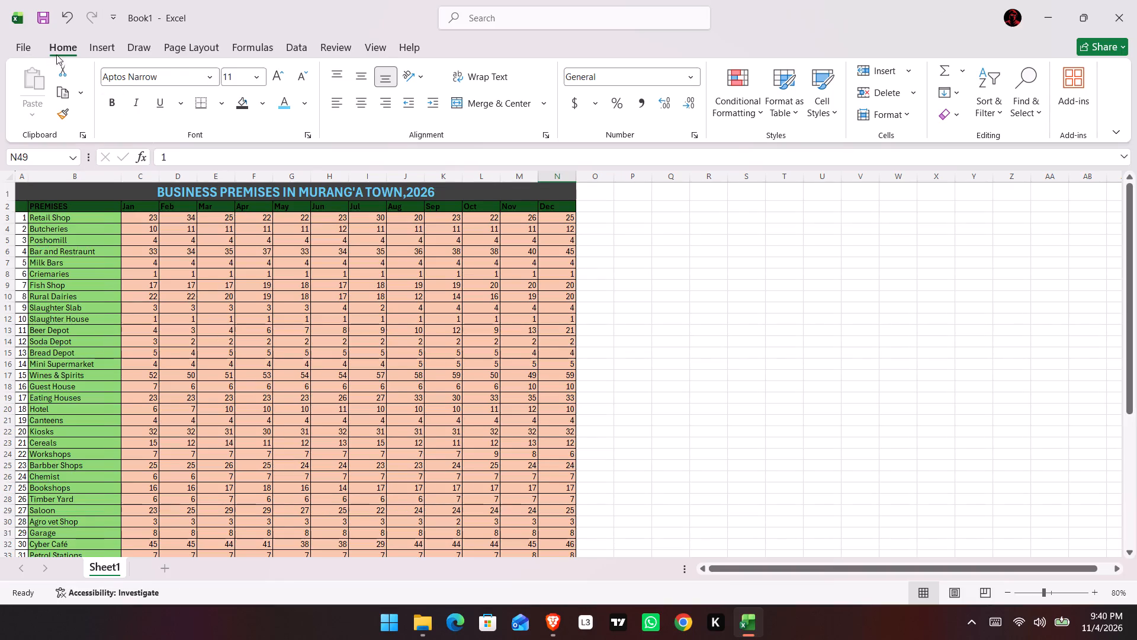
Save a copy of the workbook to the Desktop folder under the name Town premises.
left_click(14, 43)
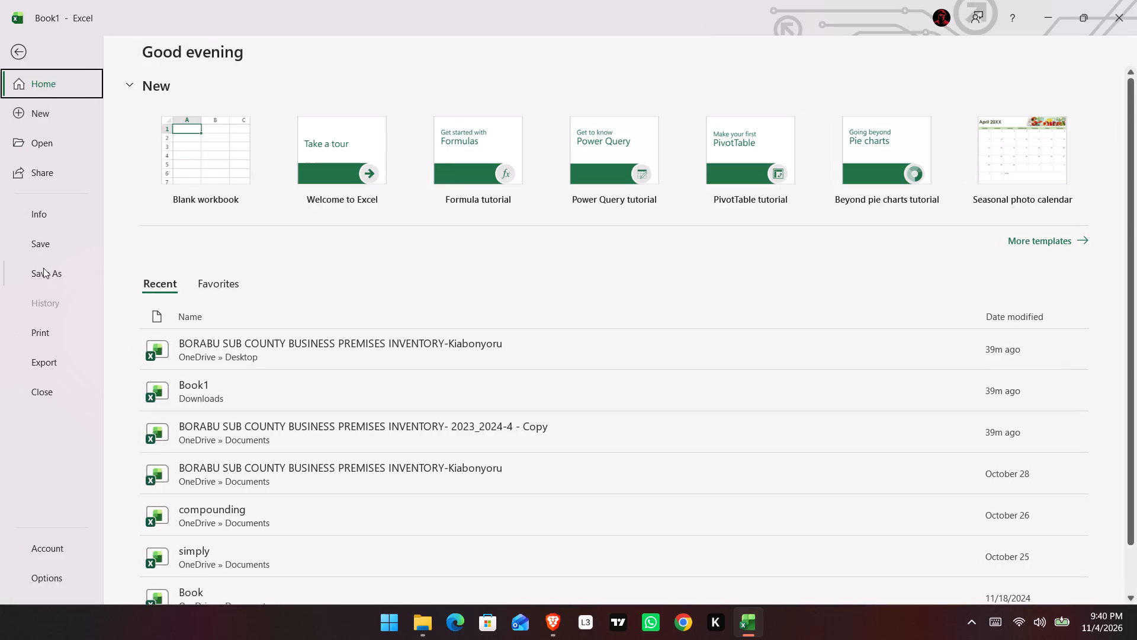
left_click(44, 273)
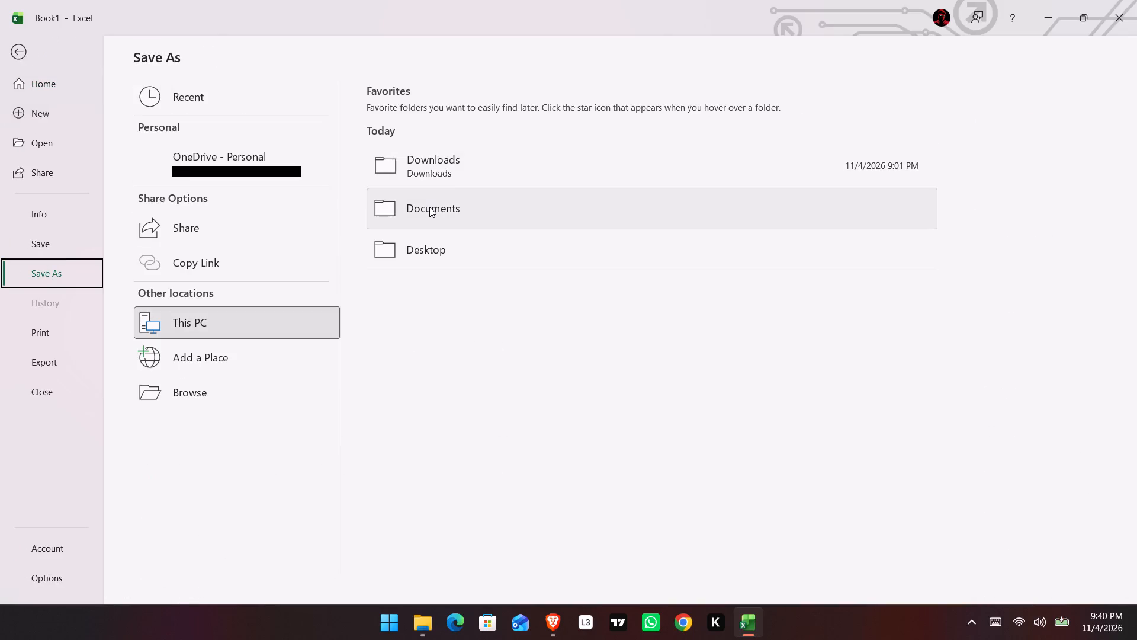
left_click(428, 245)
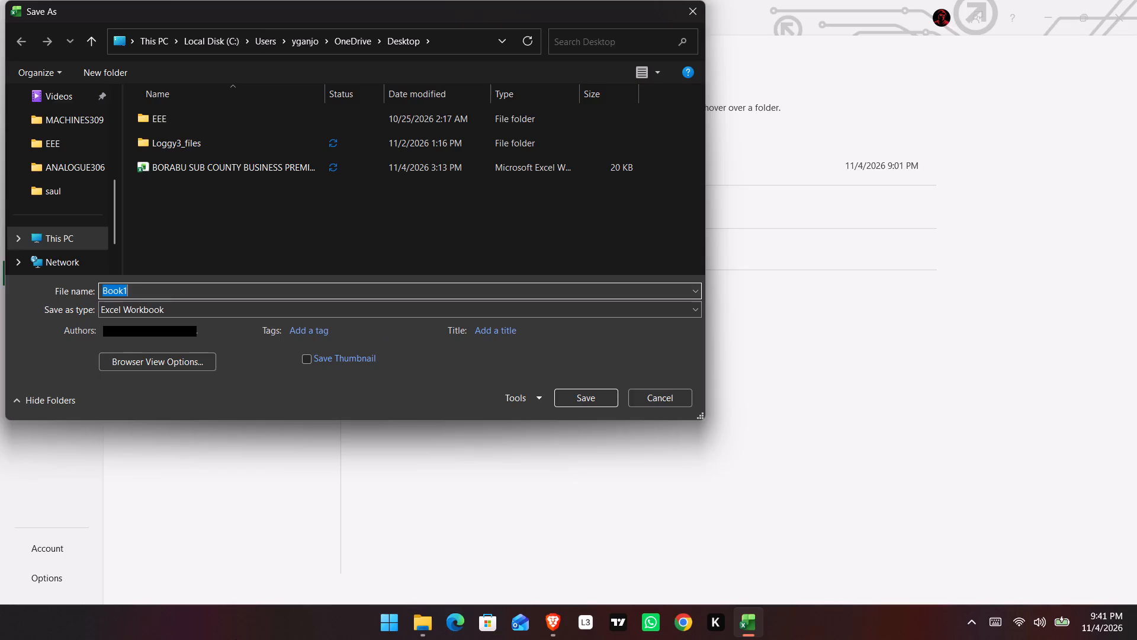
key("m")
key("BackSpace")
type("TOEN")
key("space")
key("BackSpace")
key("BackSpace")
key("BackSpace")
key("BackSpace")
type("own premisses")
key("BackSpace")
key("BackSpace")
key("BackSpace")
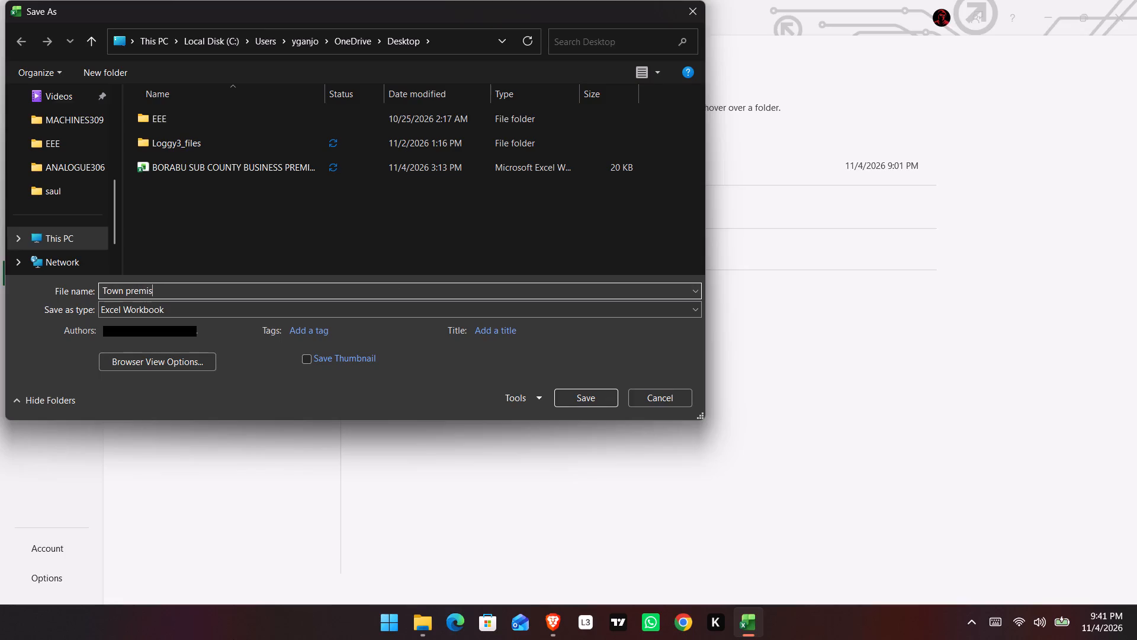
type("es")
left_click(600, 396)
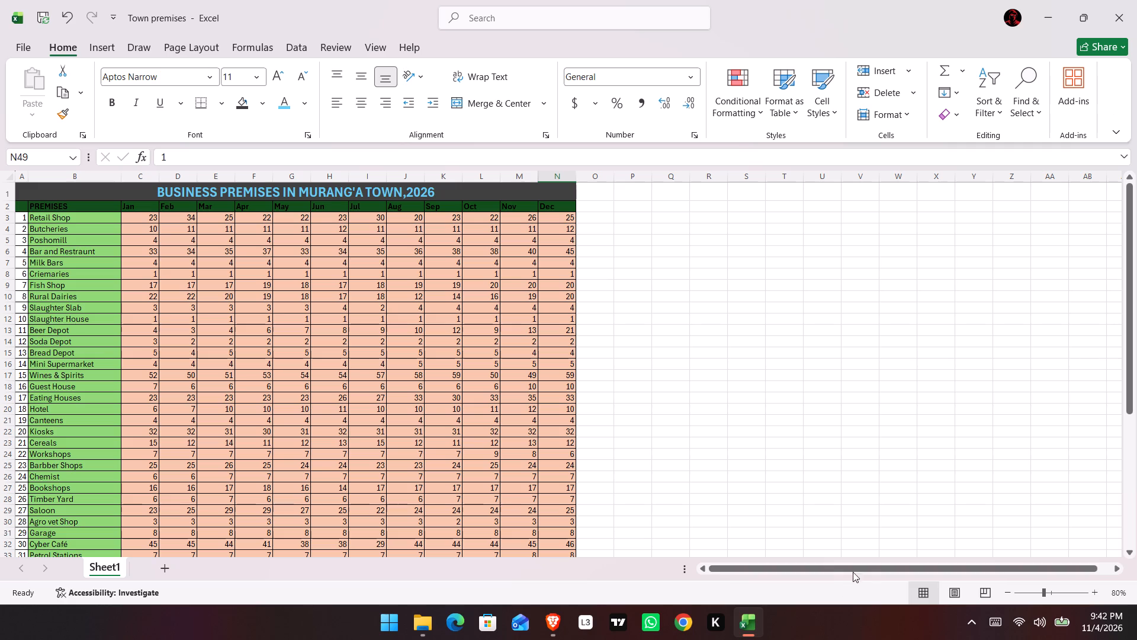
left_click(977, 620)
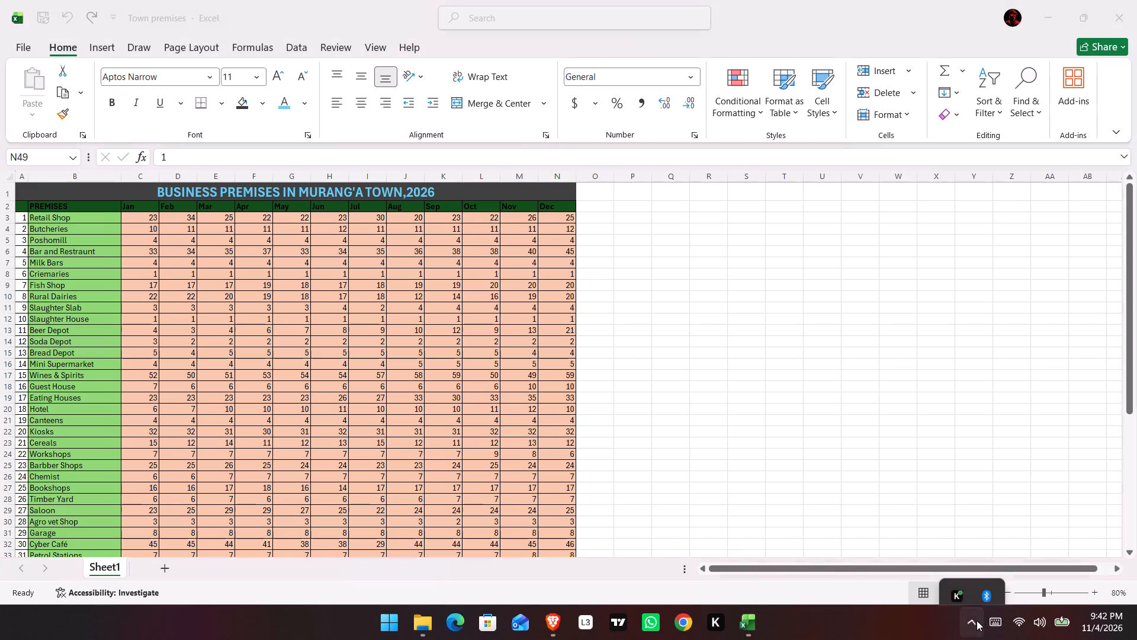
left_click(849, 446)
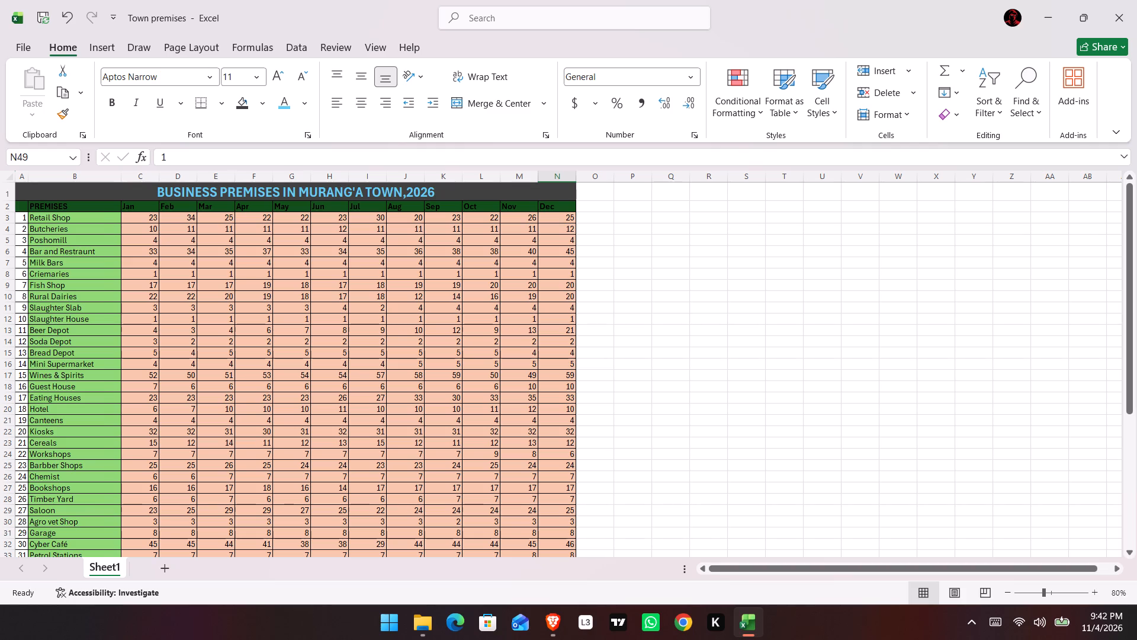
Switch to Google Chrome with the REDD profile, search for ucl and view the Champions League matches in a maximized window.
left_click(686, 614)
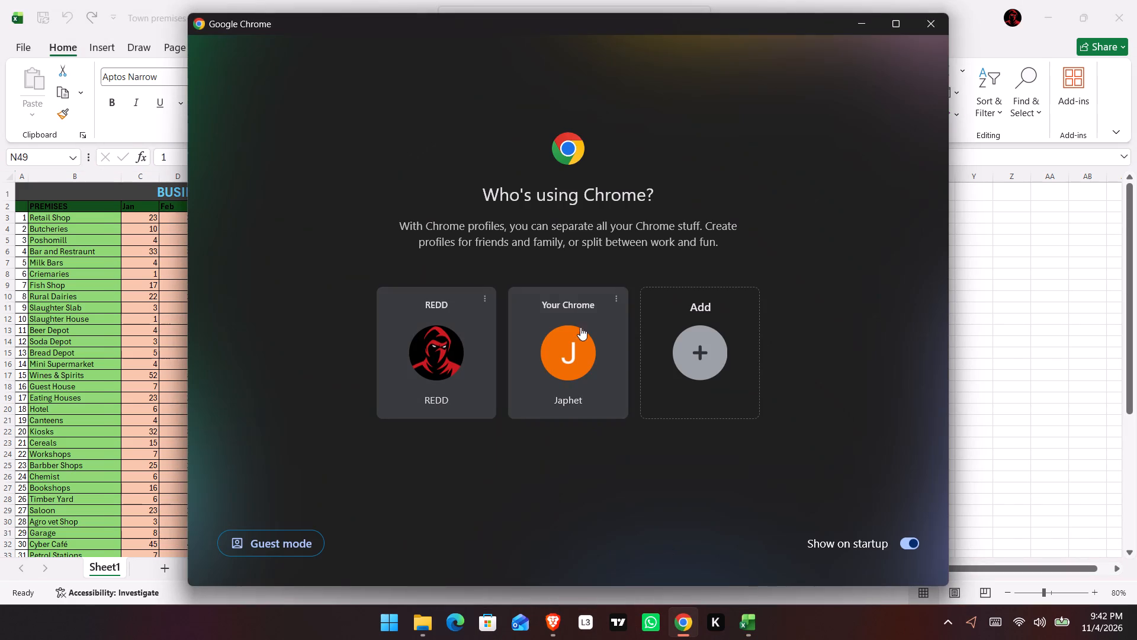
left_click(426, 380)
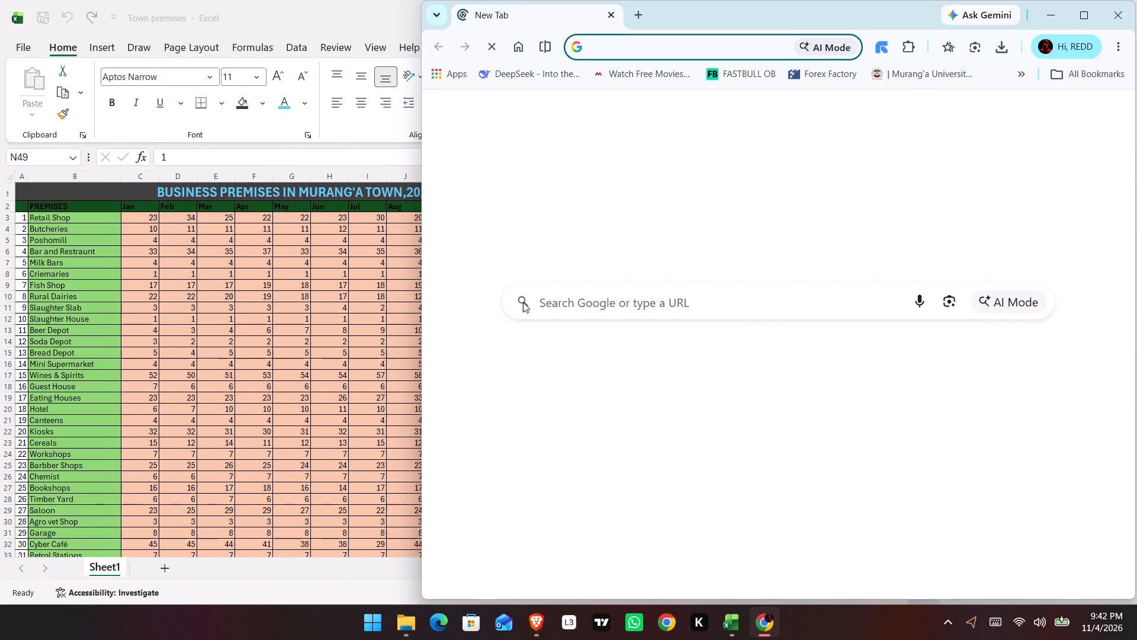
type("ul\\")
key("BackSpace")
key("BackSpace")
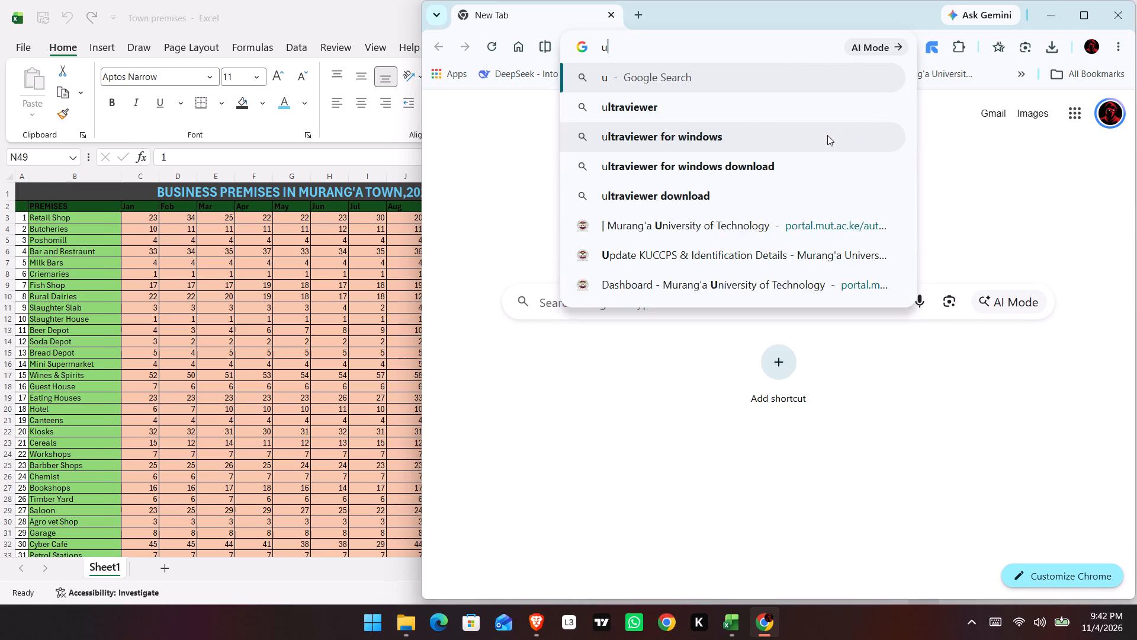
type("xc")
key("BackSpace")
key("BackSpace")
type("cl")
key("Return")
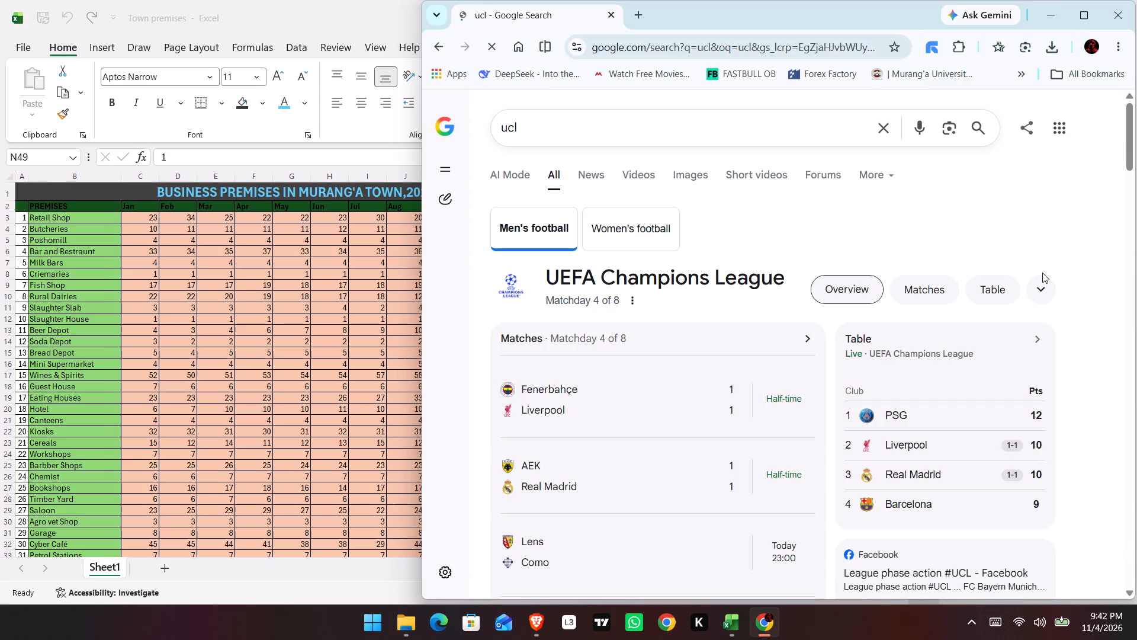
left_click(1088, 12)
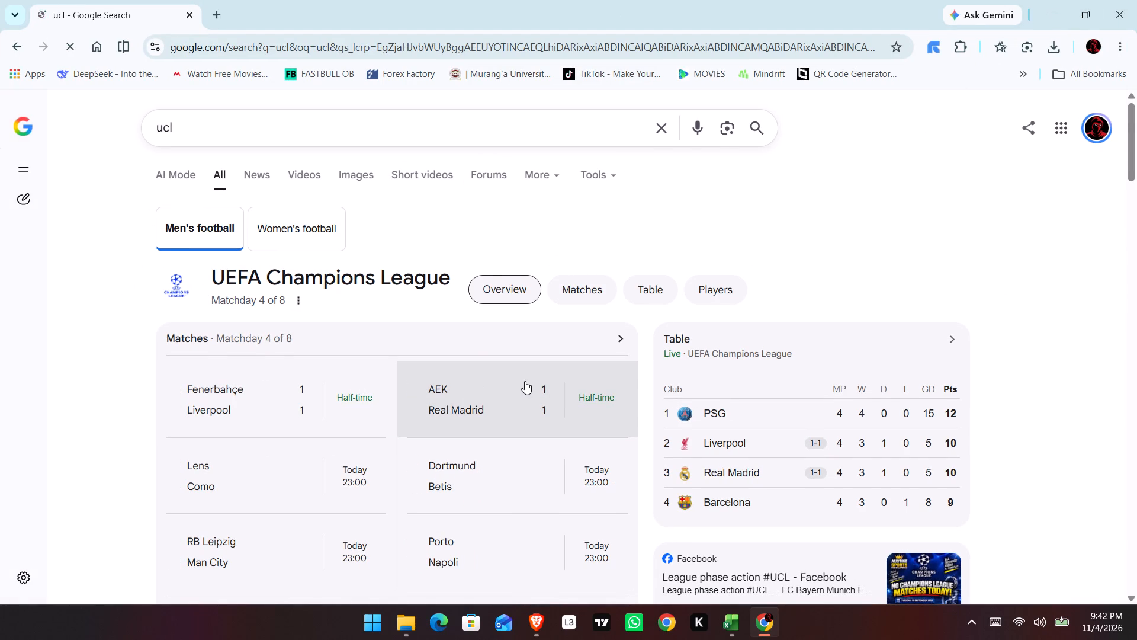
scroll(525, 381, "down", 2)
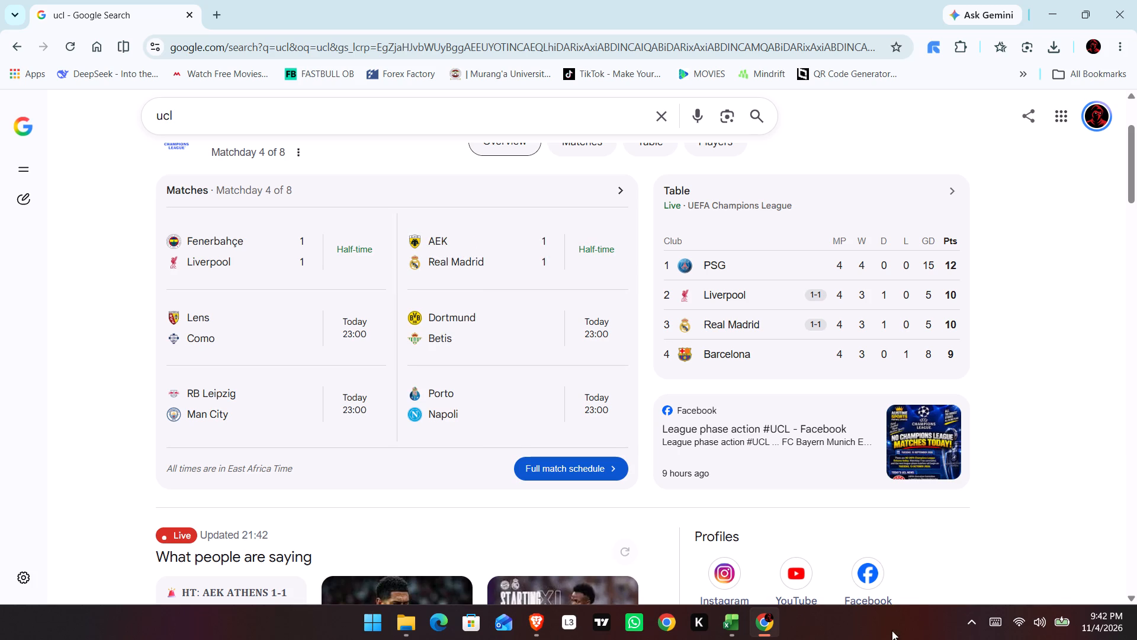
Open the AEK vs Real Madrid match and examine its team stats and the league standings.
left_click(976, 625)
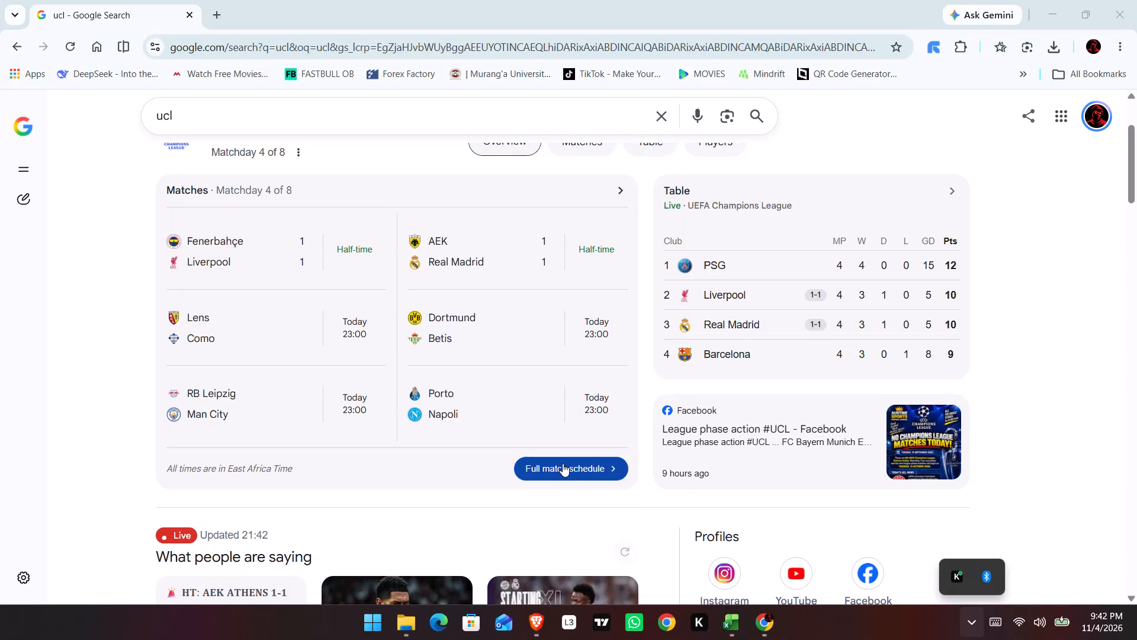
left_click(554, 239)
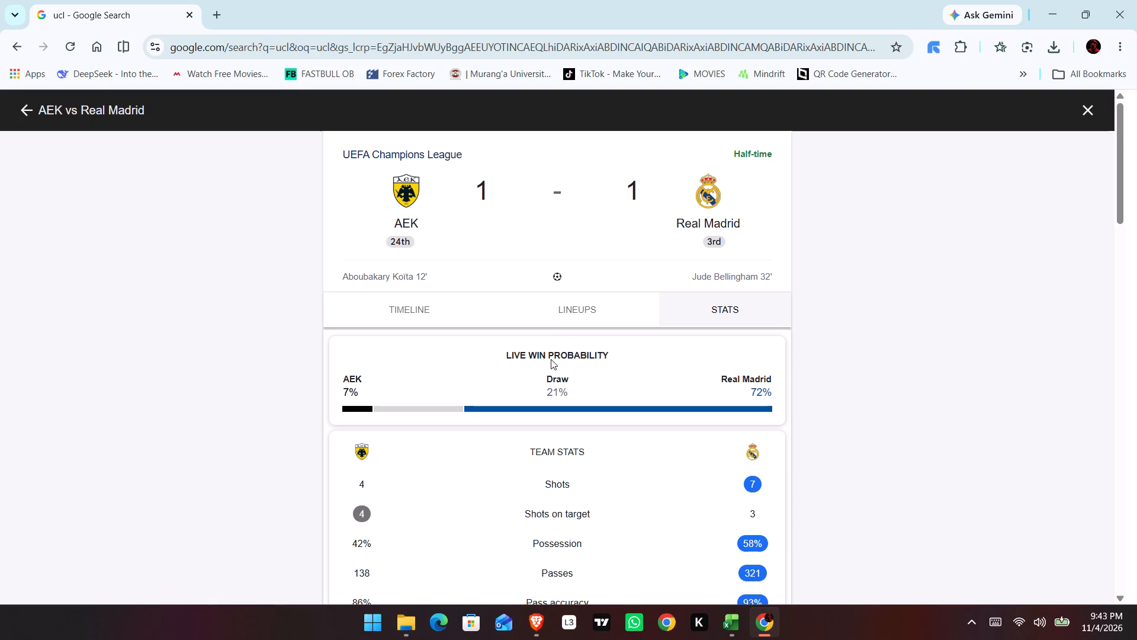
left_click(1015, 626)
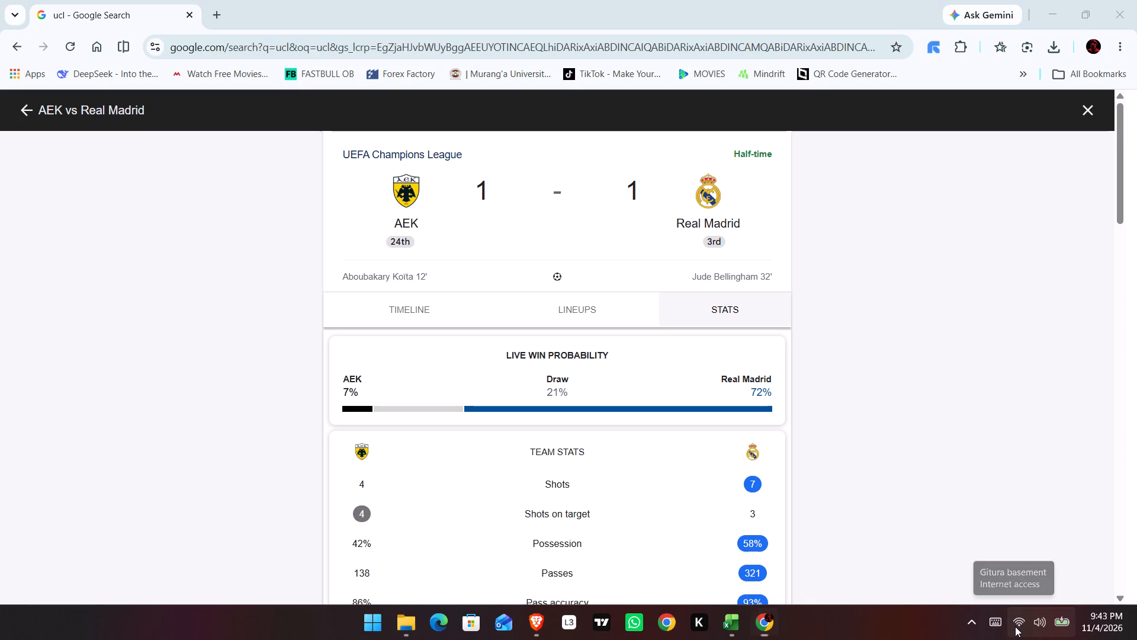
left_click(1015, 626)
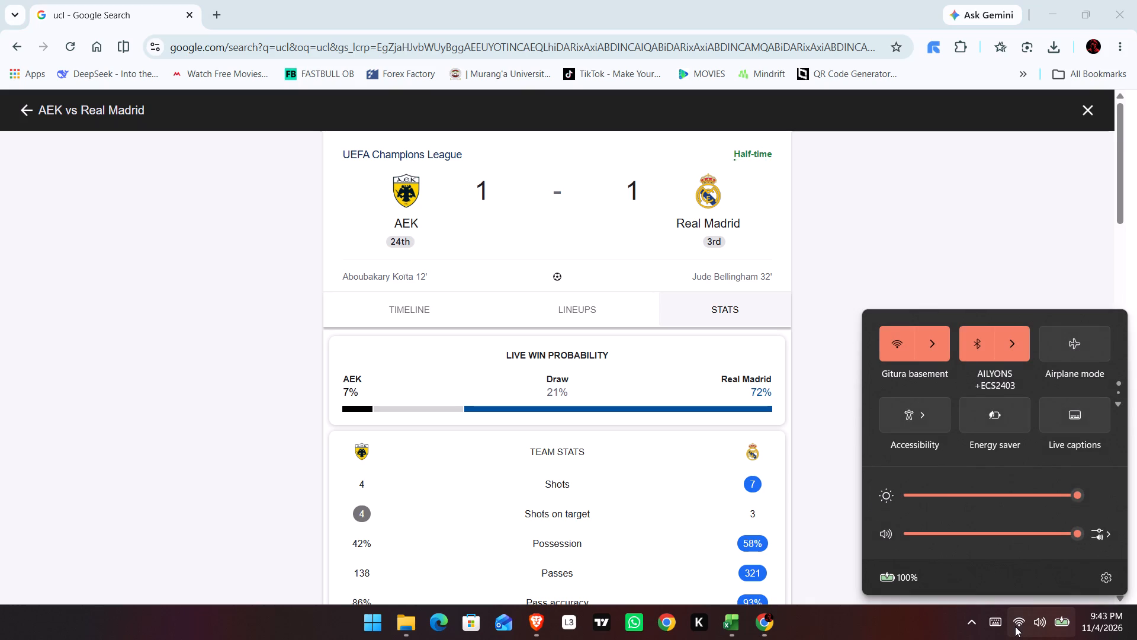
left_click(979, 622)
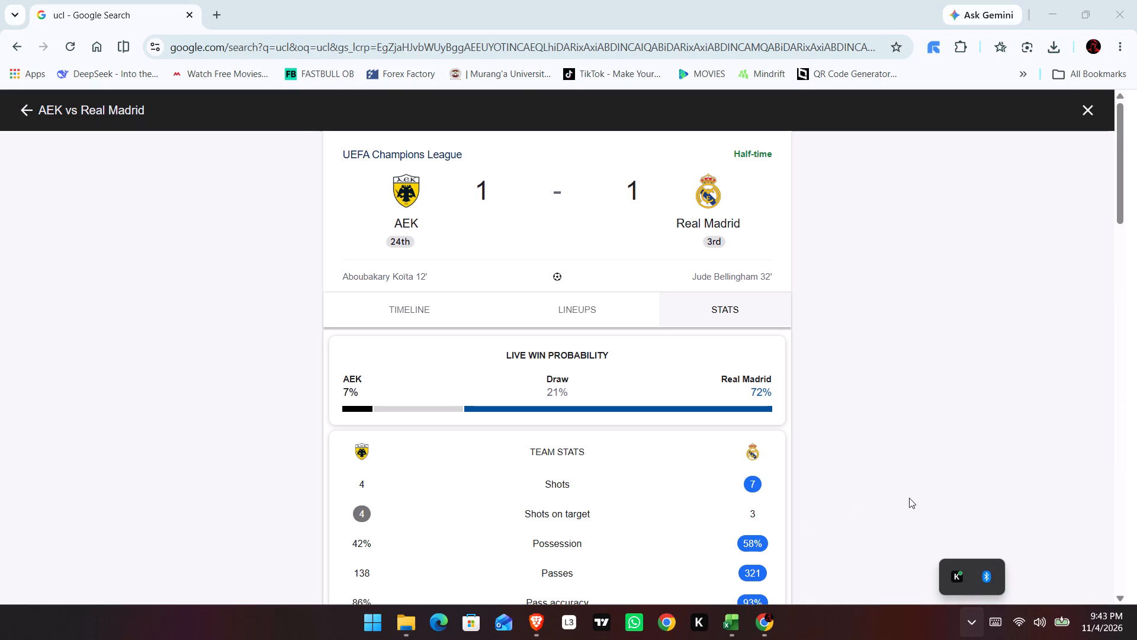
left_click(899, 487)
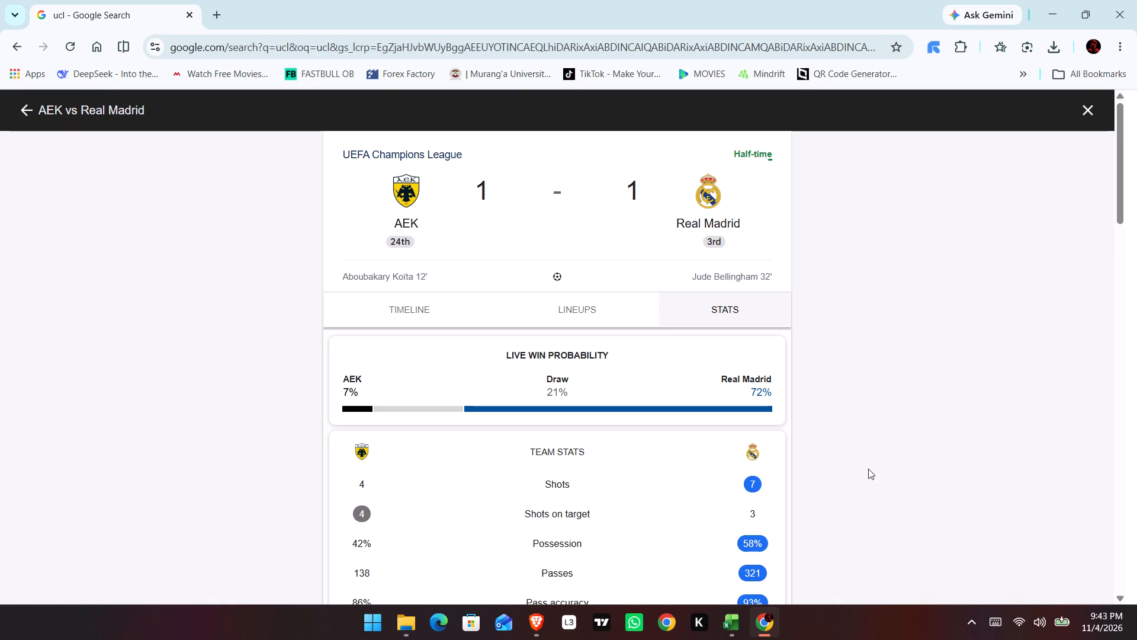
scroll(900, 466, "down", 3)
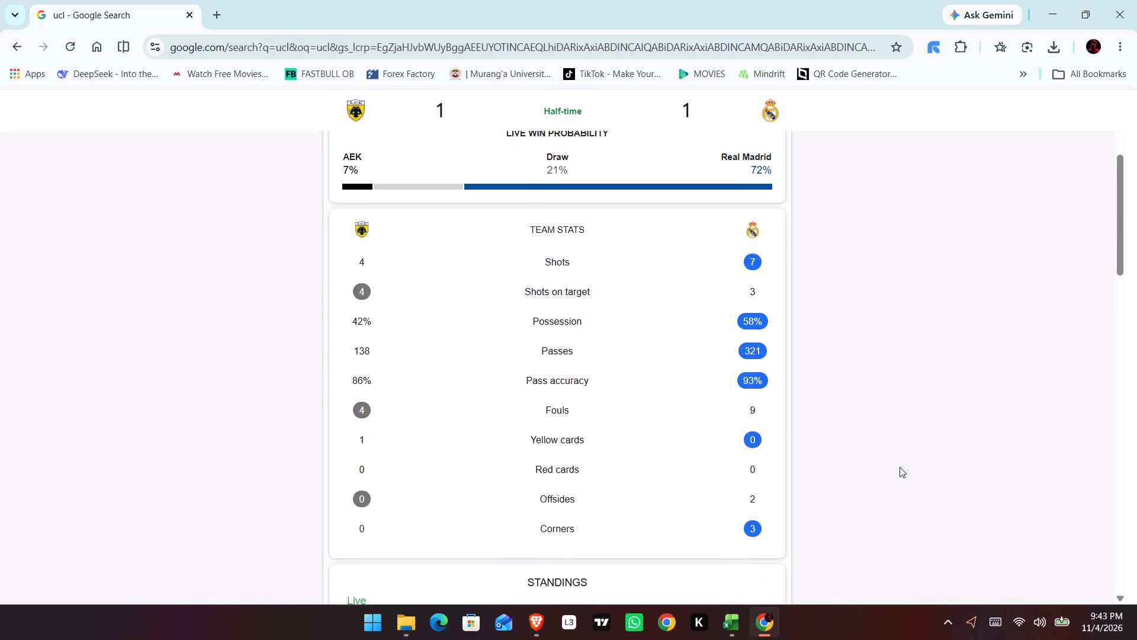
scroll(900, 467, "down", 5)
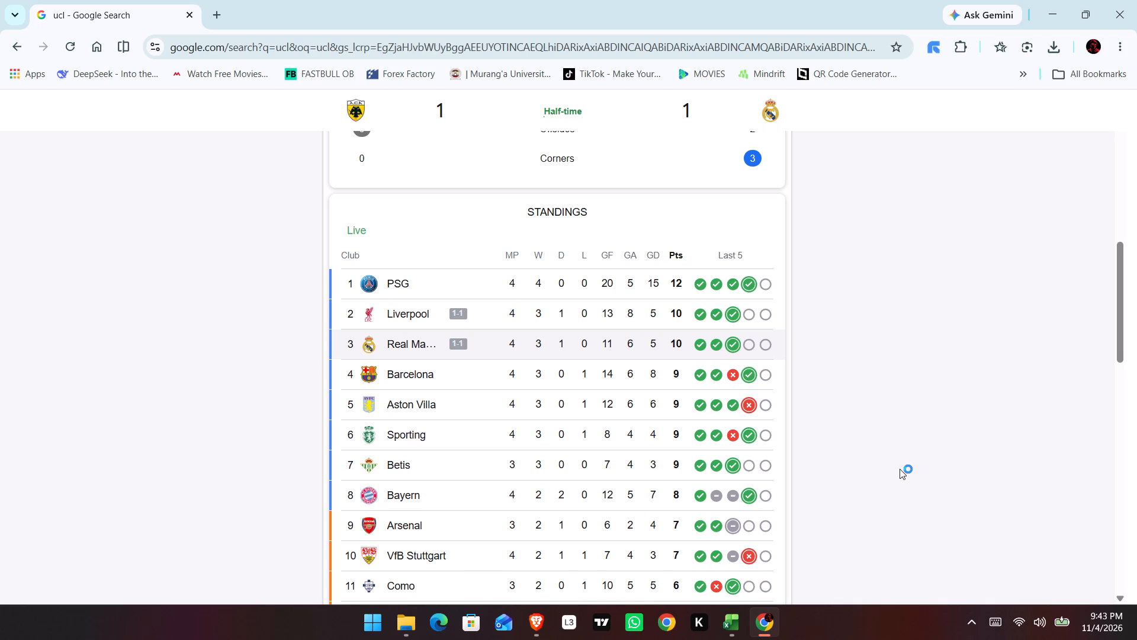
scroll(900, 469, "down", 4)
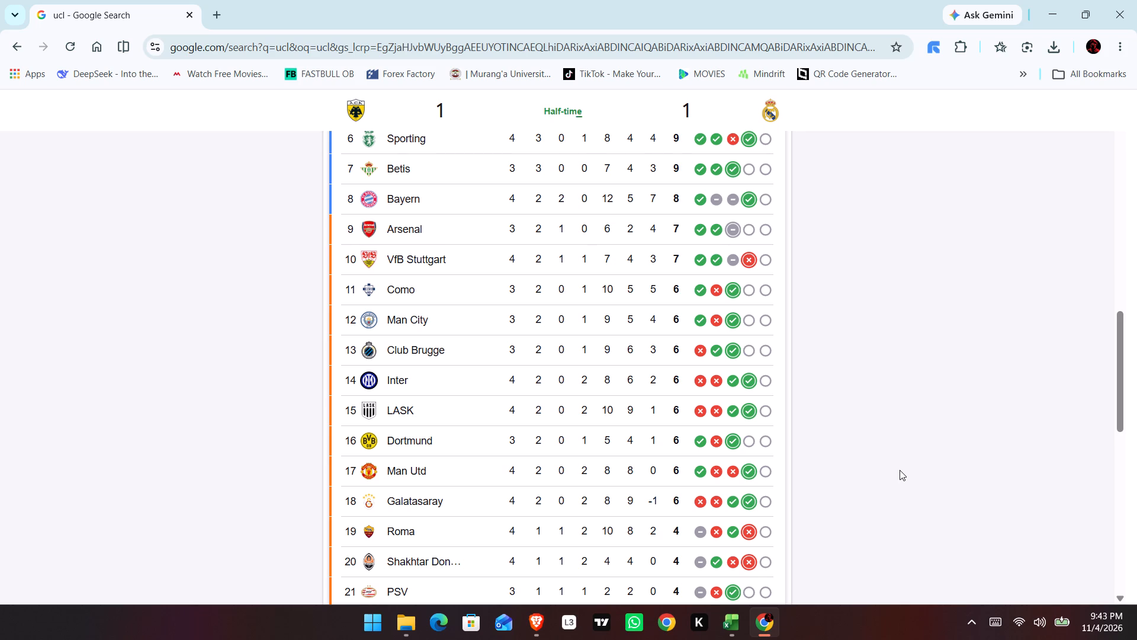
scroll(900, 470, "up", 10)
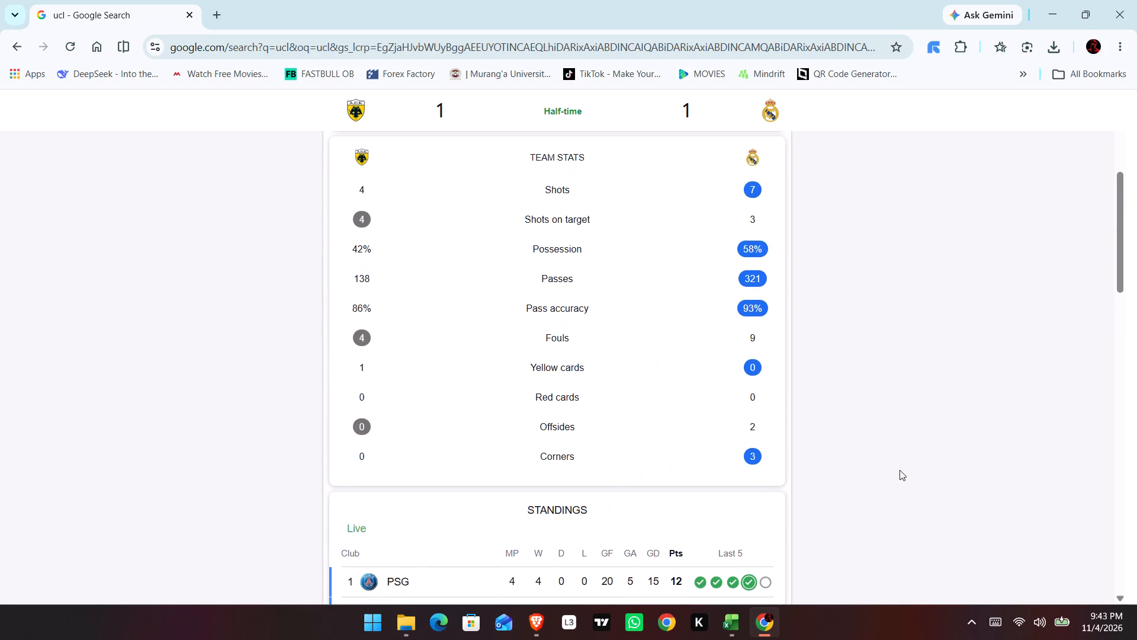
scroll(900, 470, "up", 6)
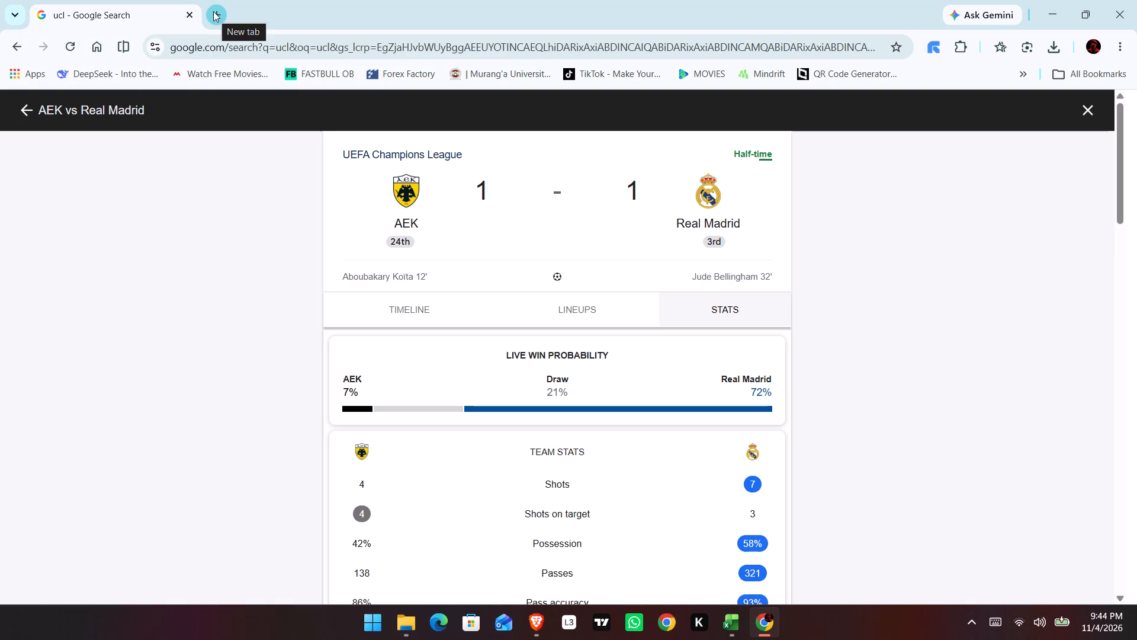
Switch back to the Town premises workbook in Excel and add the heading revenue in cell O2, beside the Dec column.
left_click(525, 623)
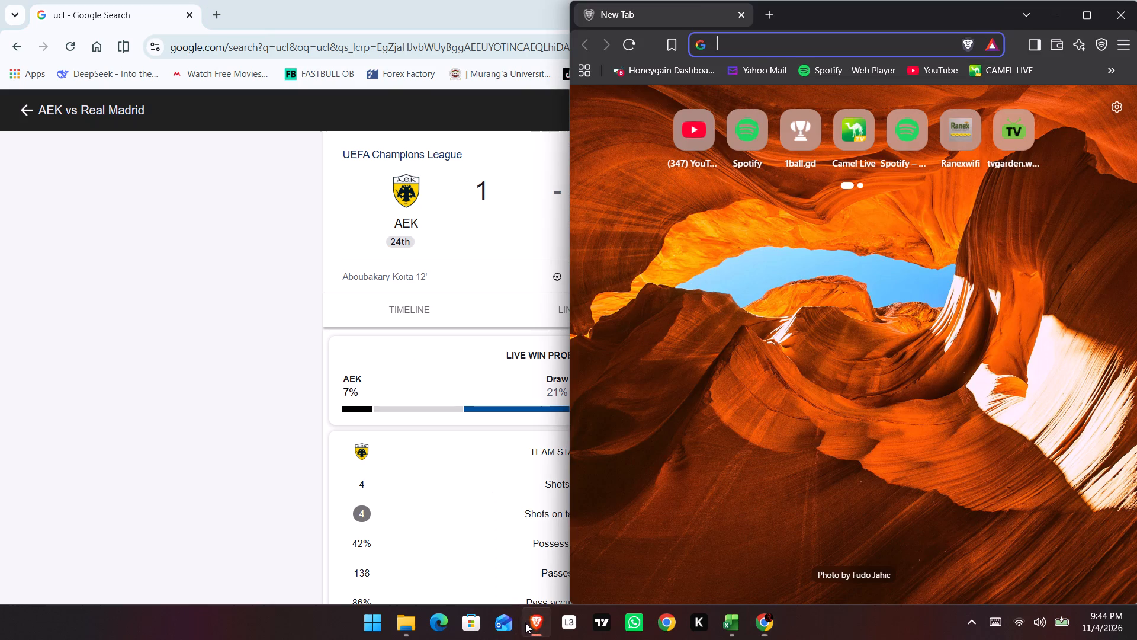
left_click(721, 630)
scroll(315, 255, "down", 2)
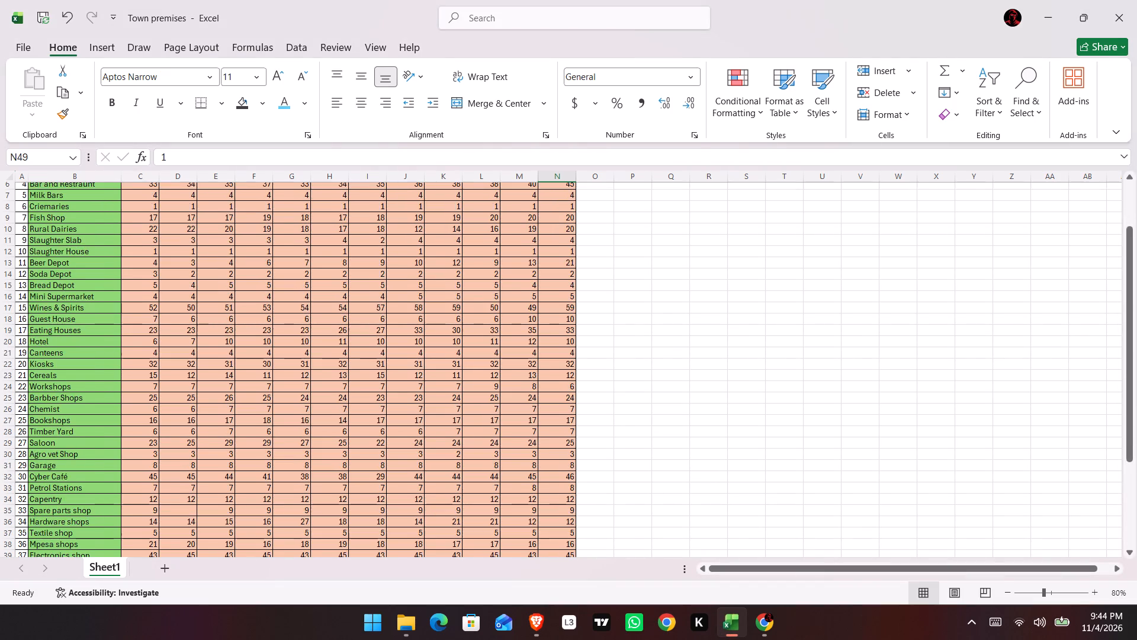
scroll(315, 255, "up", 5)
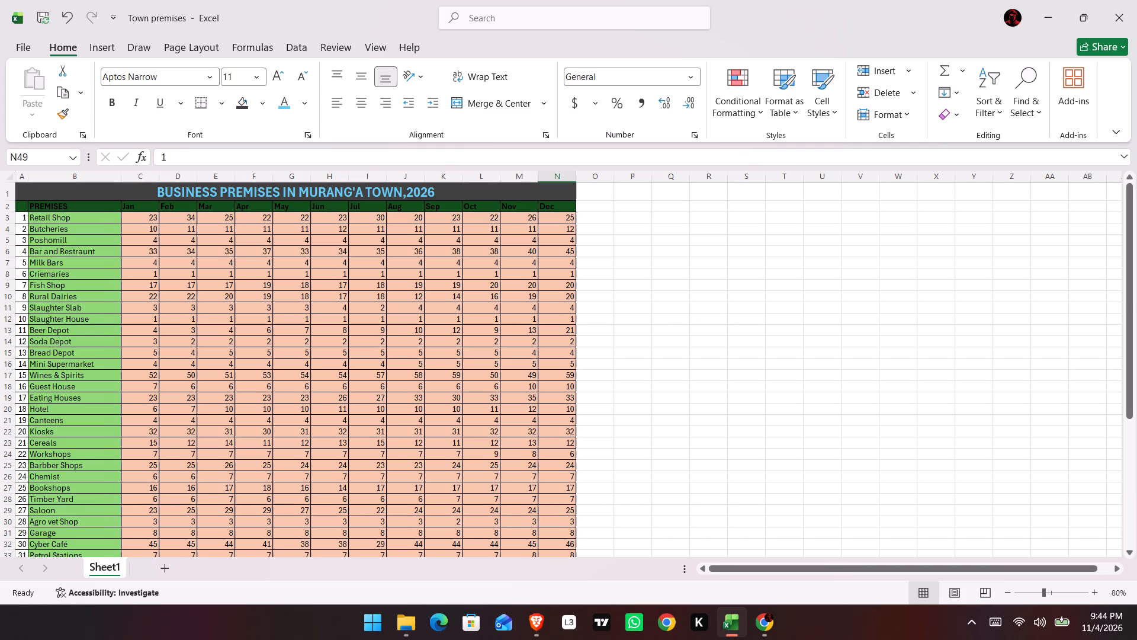
left_click(599, 188)
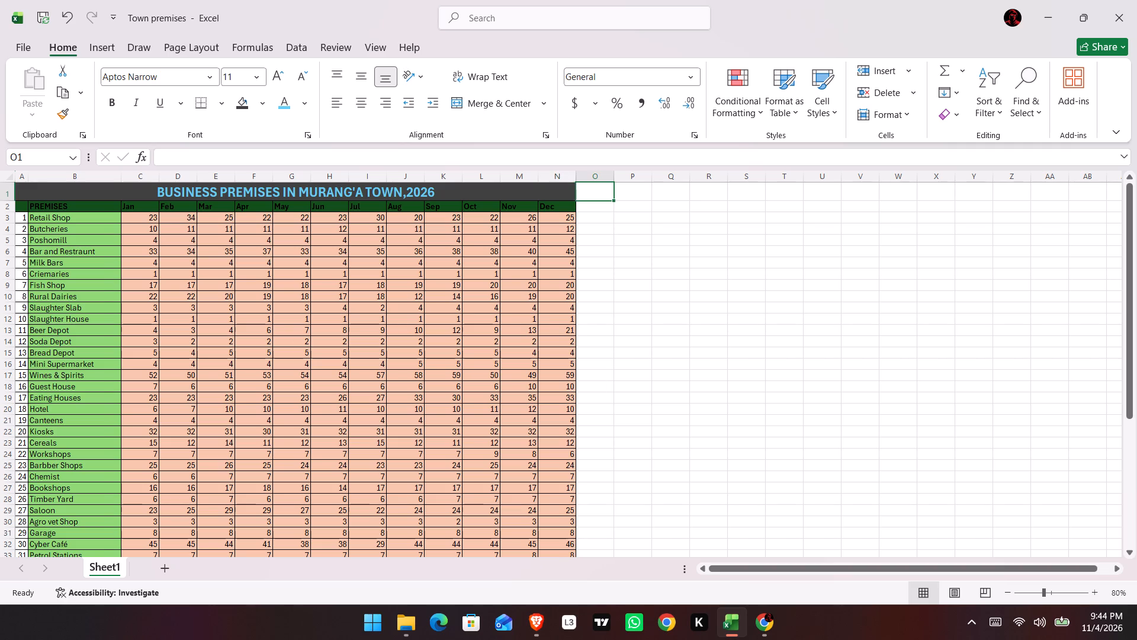
left_click(147, 192)
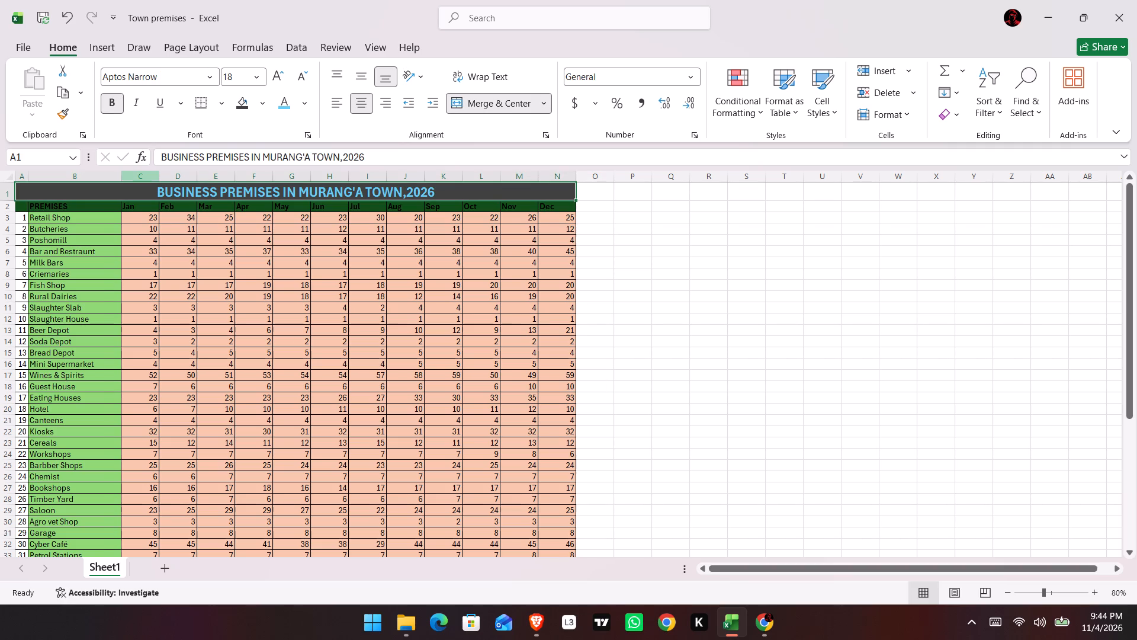
left_click(144, 173)
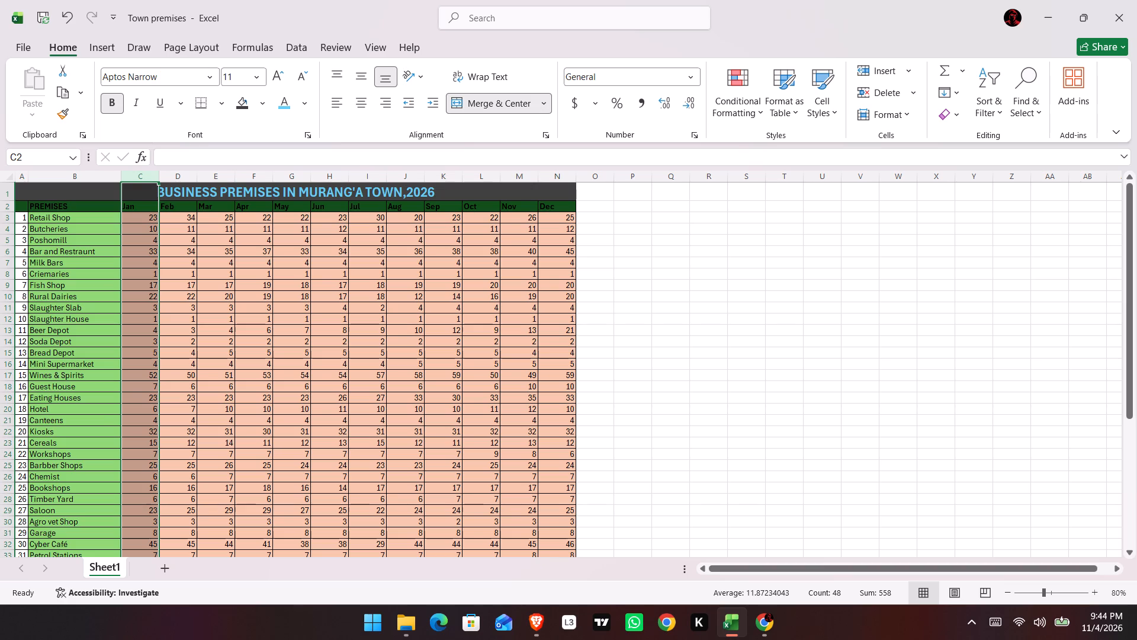
left_click(586, 186)
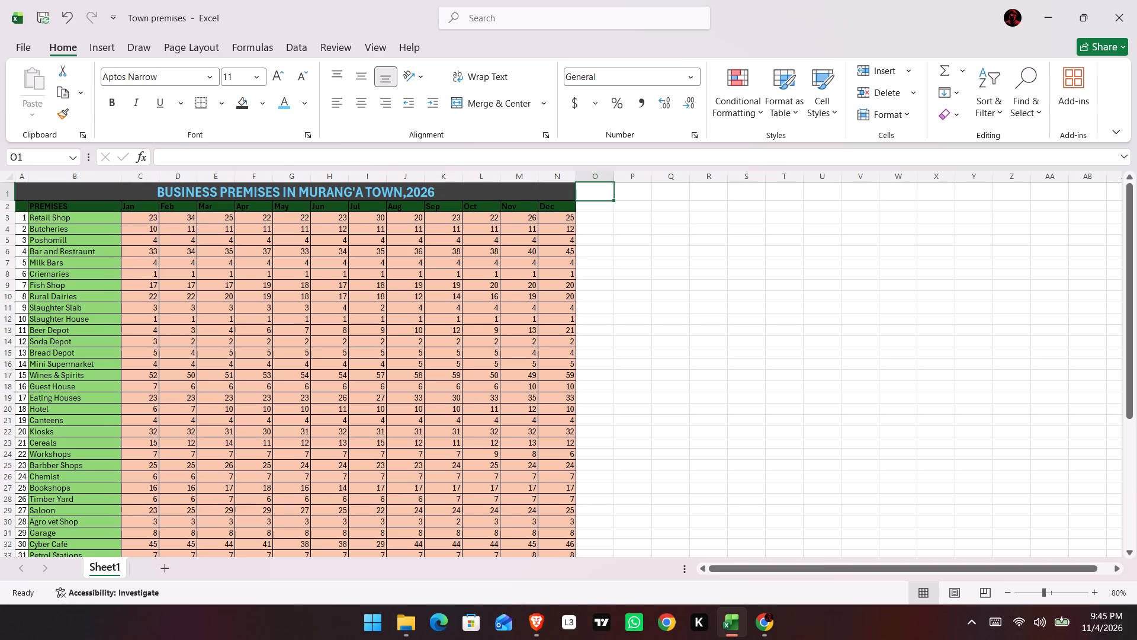
left_click(599, 215)
left_click(600, 203)
type("revenue")
Enter 1000 as the Retail Shop revenue in cell O3.
left_click(597, 221)
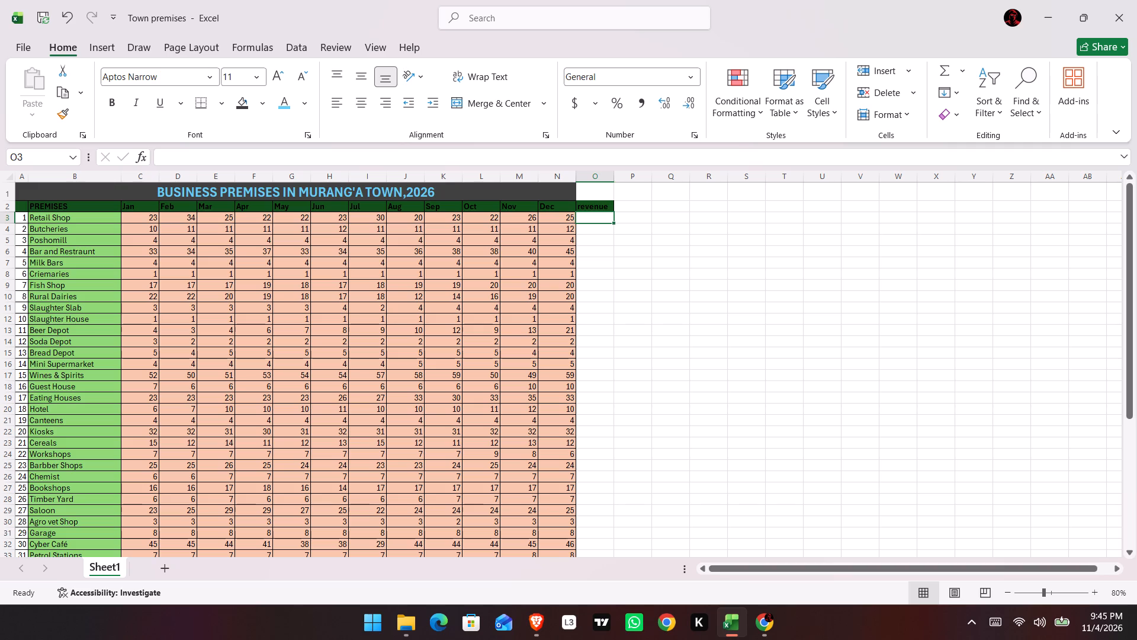
type("10")
type("00")
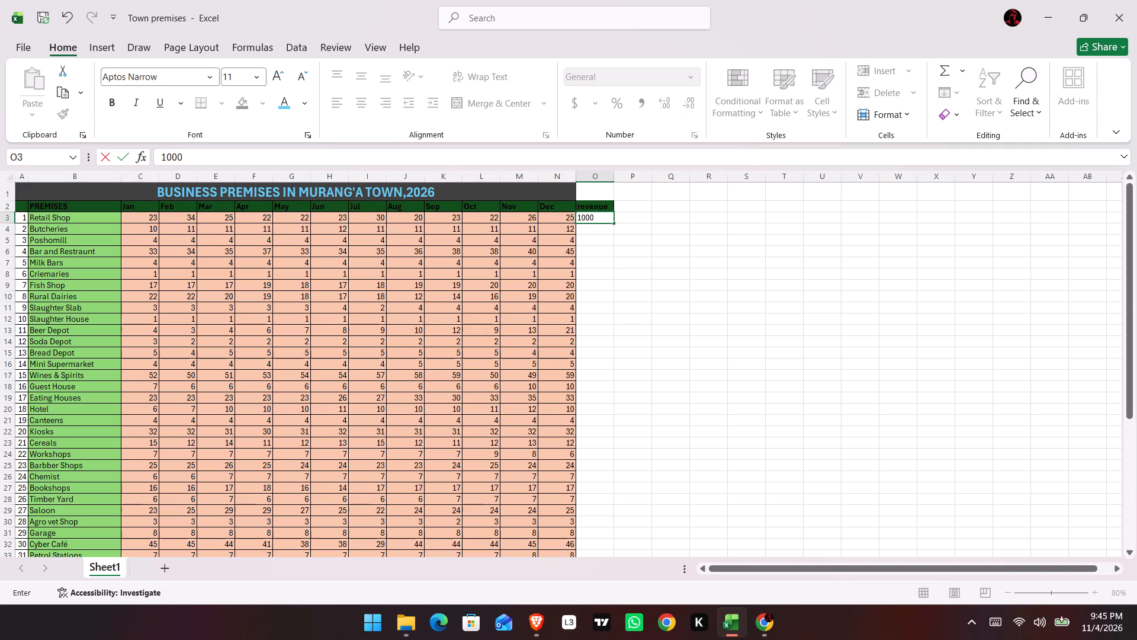
key("BackSpace")
key("0")
key("Down")
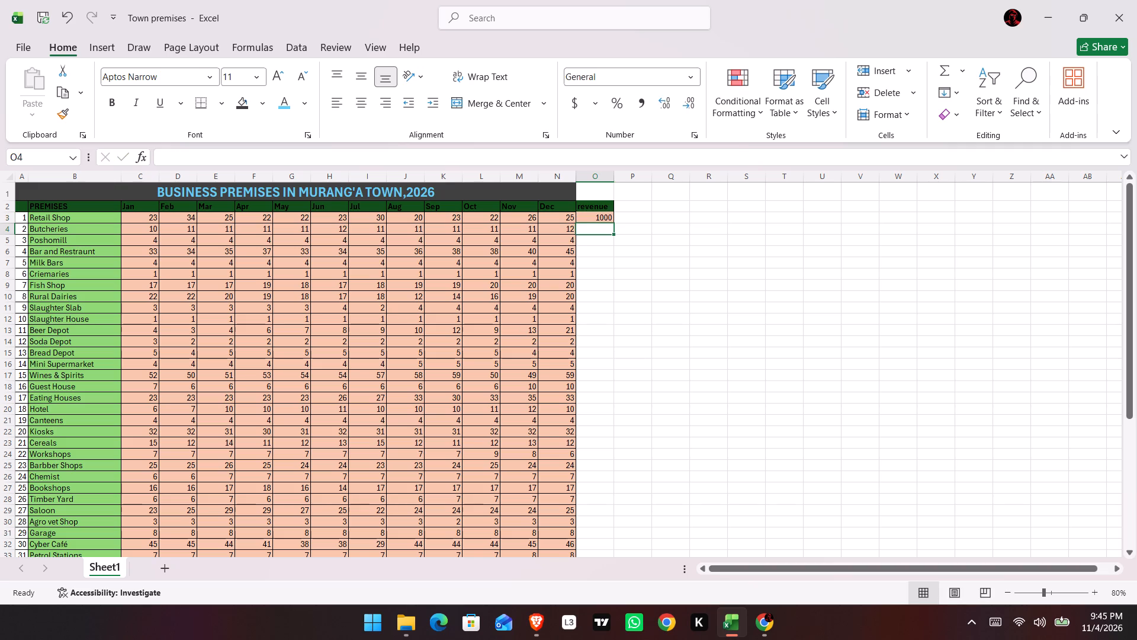
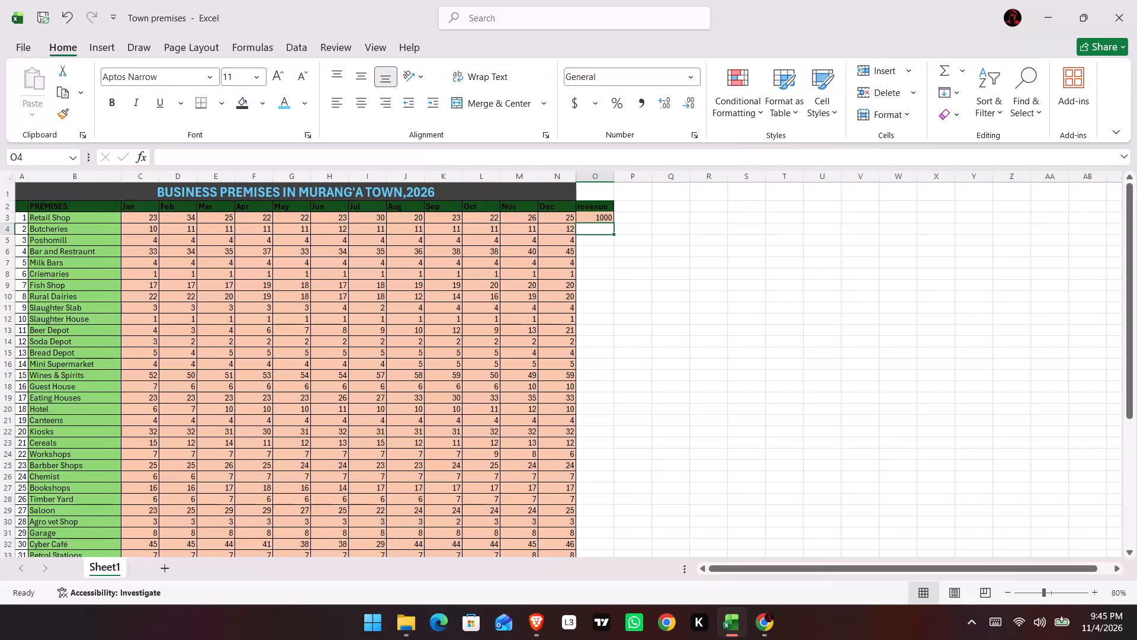
Enter 1500 as the Butcheries revenue in cell O4 and 500 as the Poshomill revenue in cell O5.
type("1500")
key("Down")
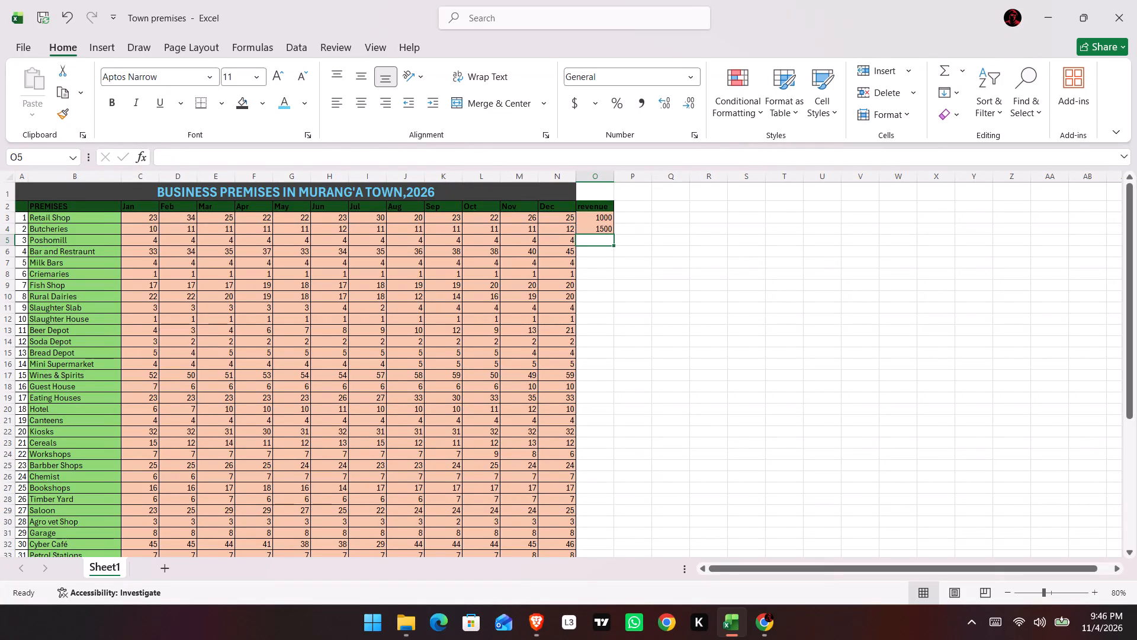
type("500")
key("Down")
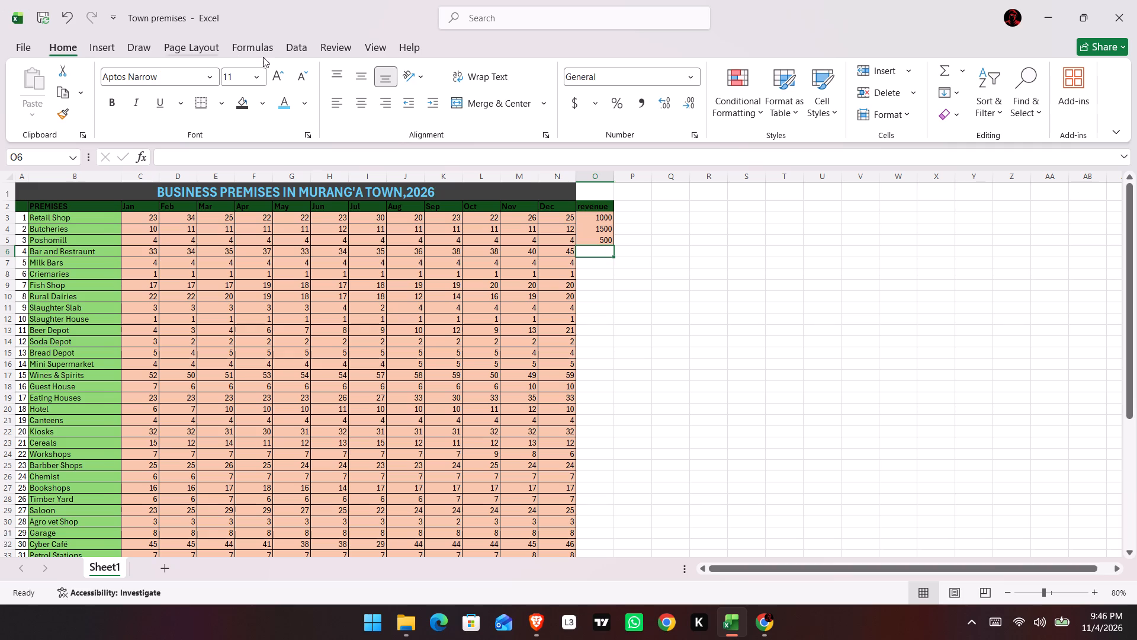
Apply borders around all cells of the revenue column O.
left_click(590, 167)
left_click(592, 177)
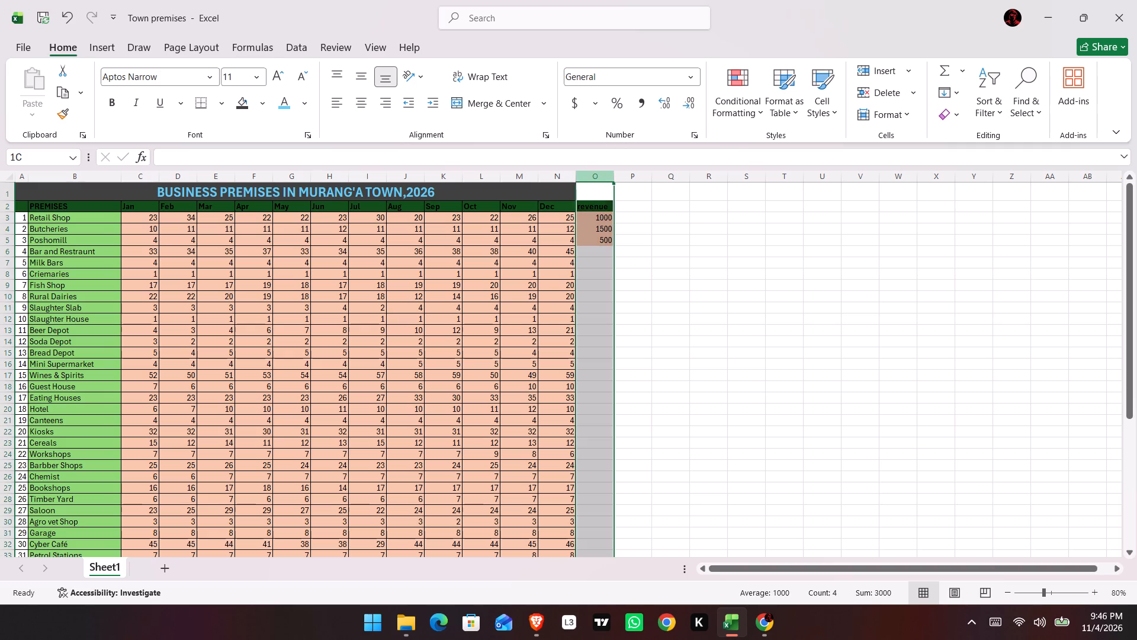
left_click(216, 106)
left_click(262, 262)
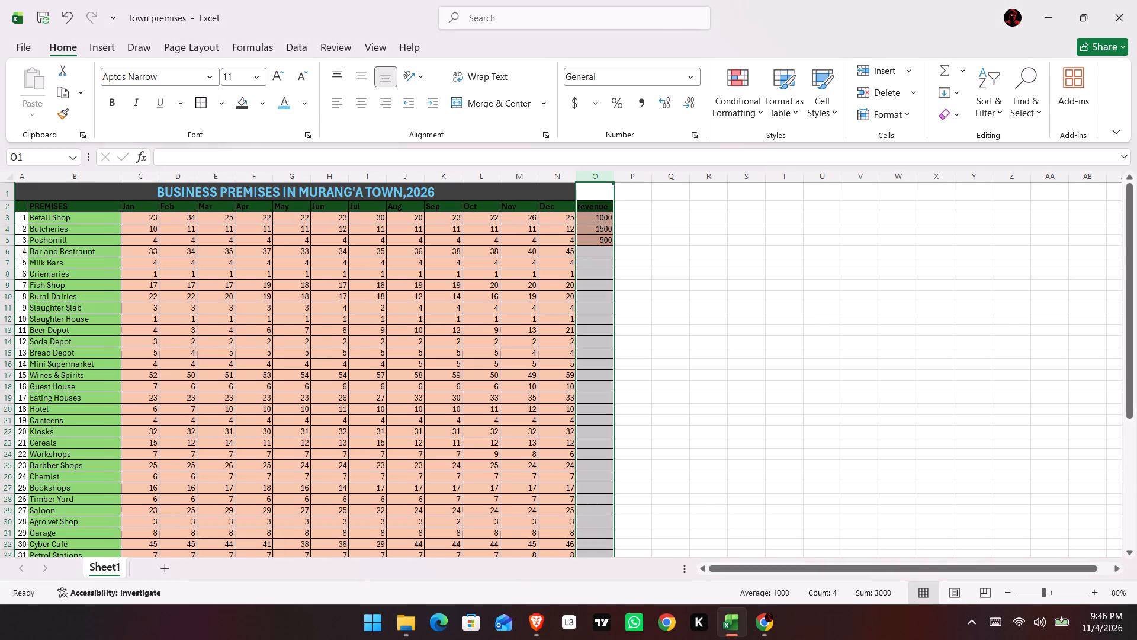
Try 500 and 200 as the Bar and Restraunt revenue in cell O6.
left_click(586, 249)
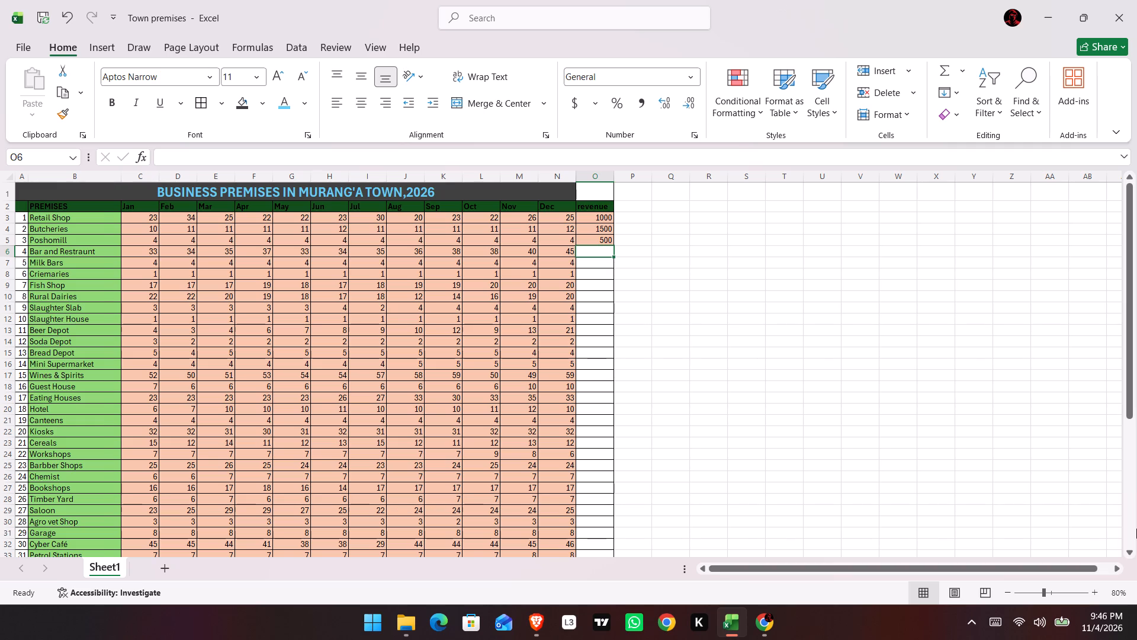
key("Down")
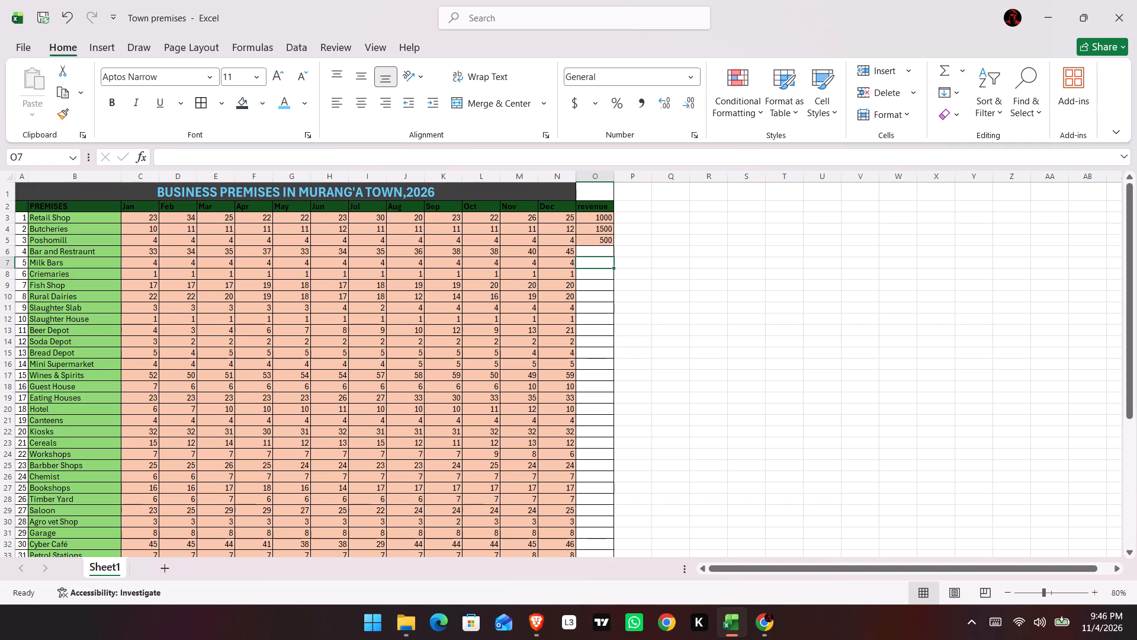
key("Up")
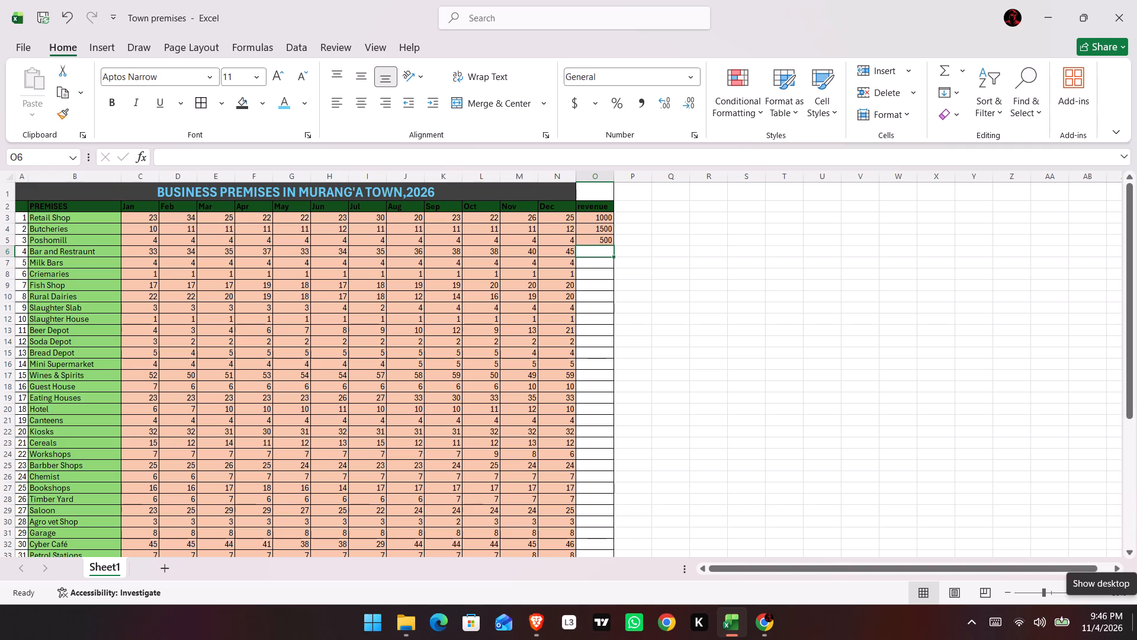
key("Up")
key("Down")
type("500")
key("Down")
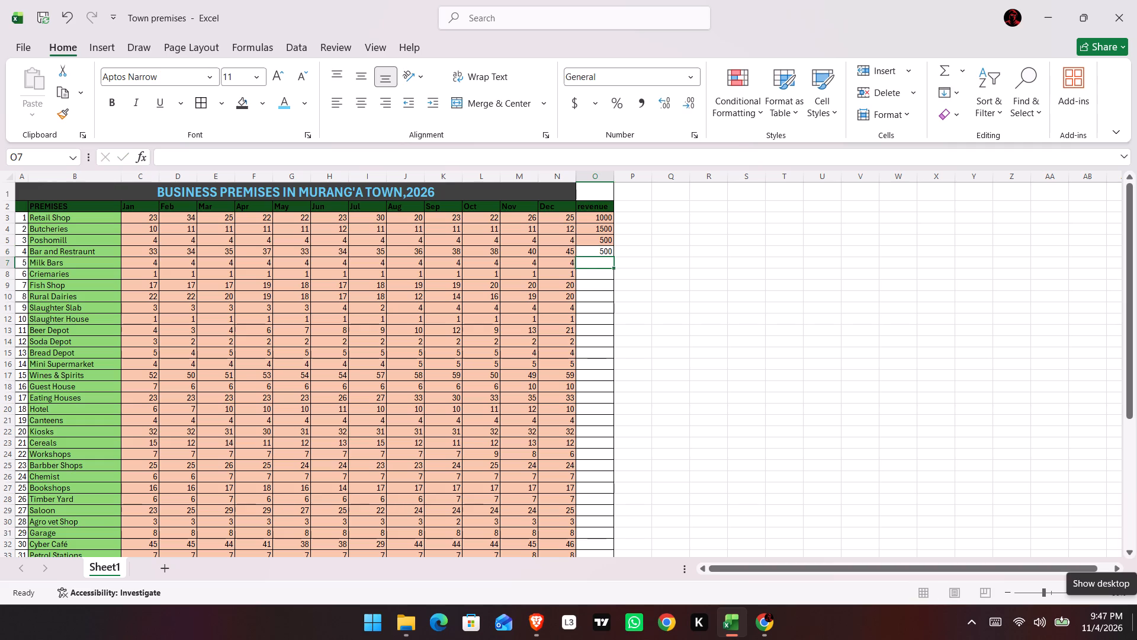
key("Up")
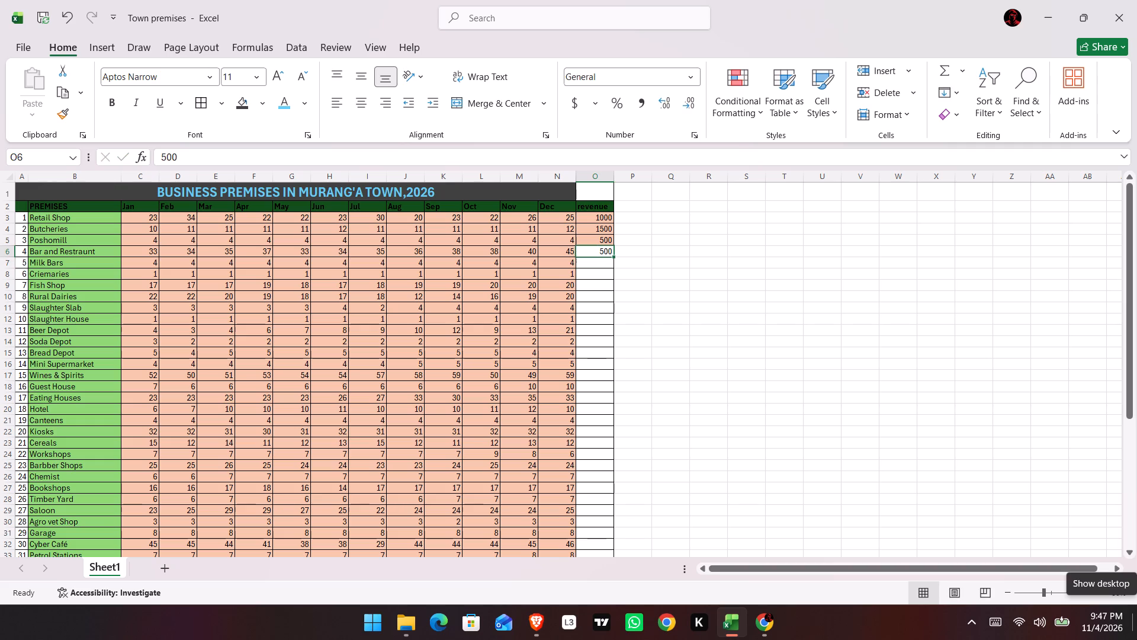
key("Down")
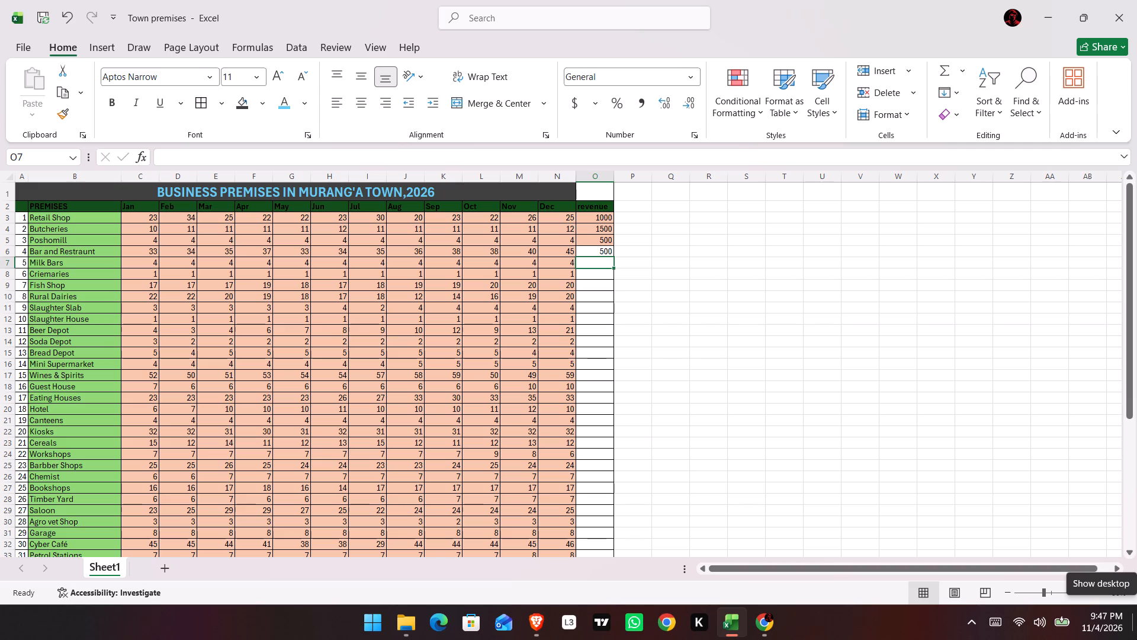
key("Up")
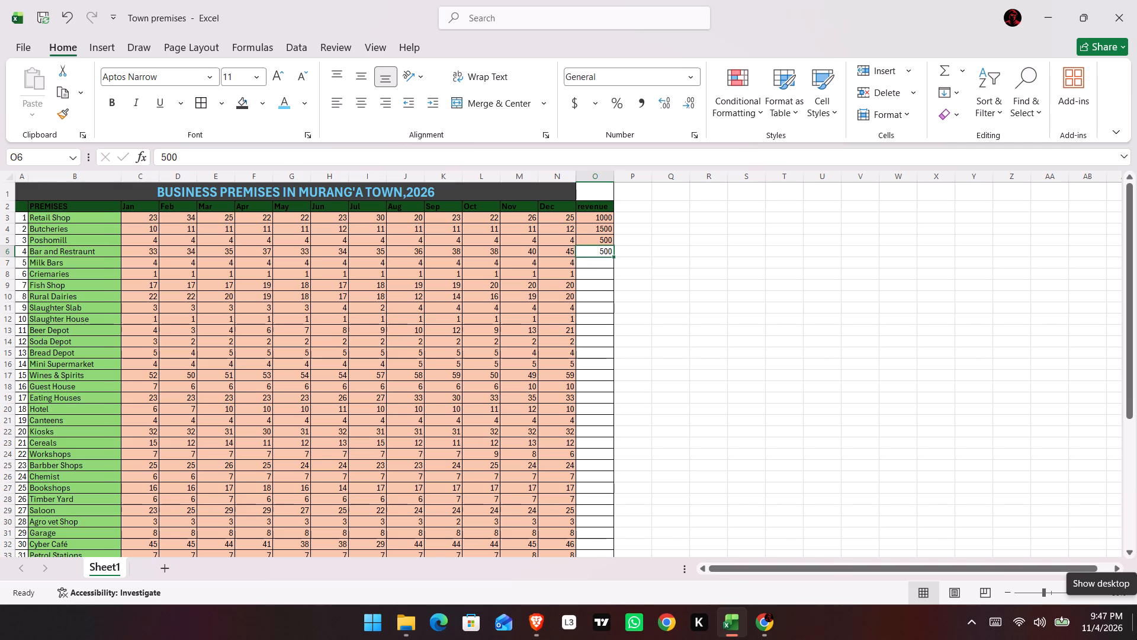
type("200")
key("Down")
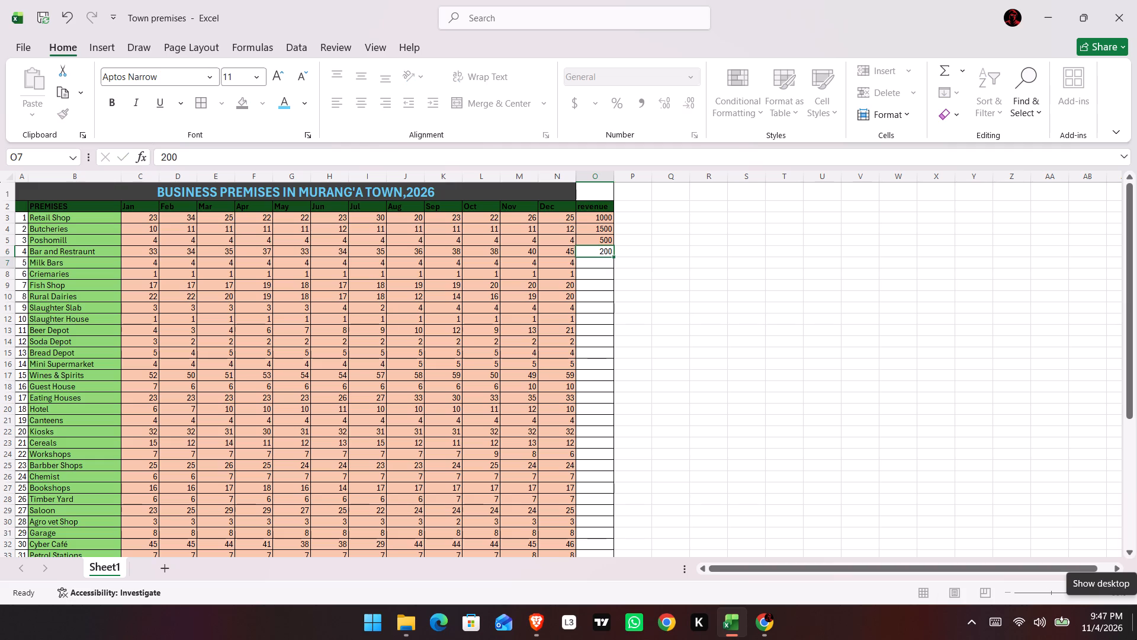
Enter revenues in O6 to O10: Bar and Restraunt 3000, Milk Bars 1000, Criemaries 2000, Fish Shop 2000, Rural Dairies 1000.
key("Up")
key("3")
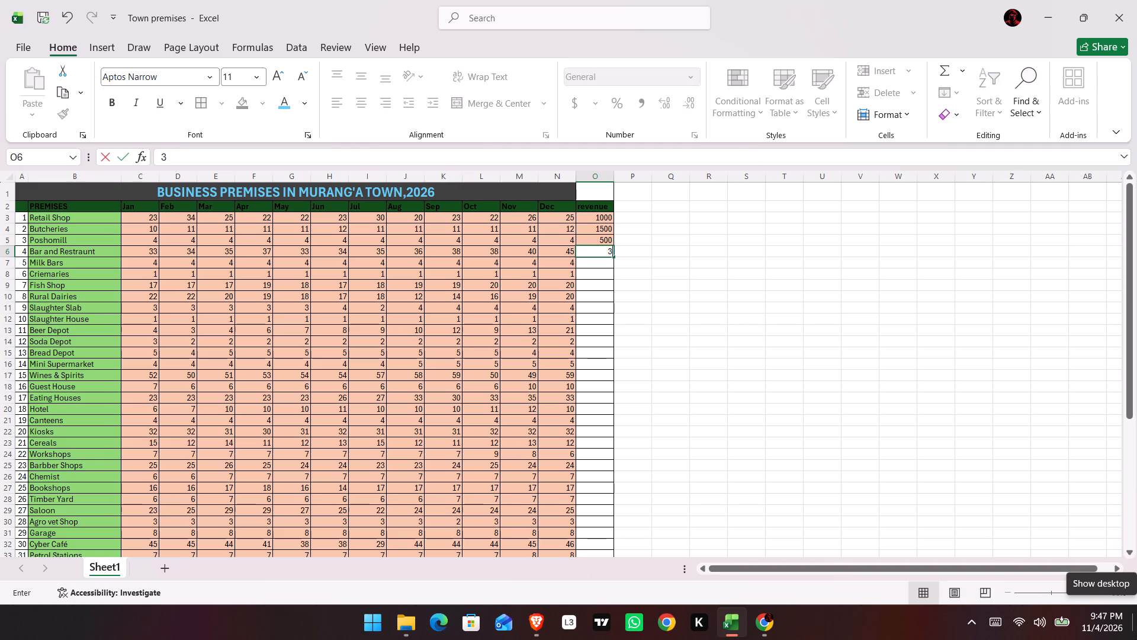
type("000")
key("Down")
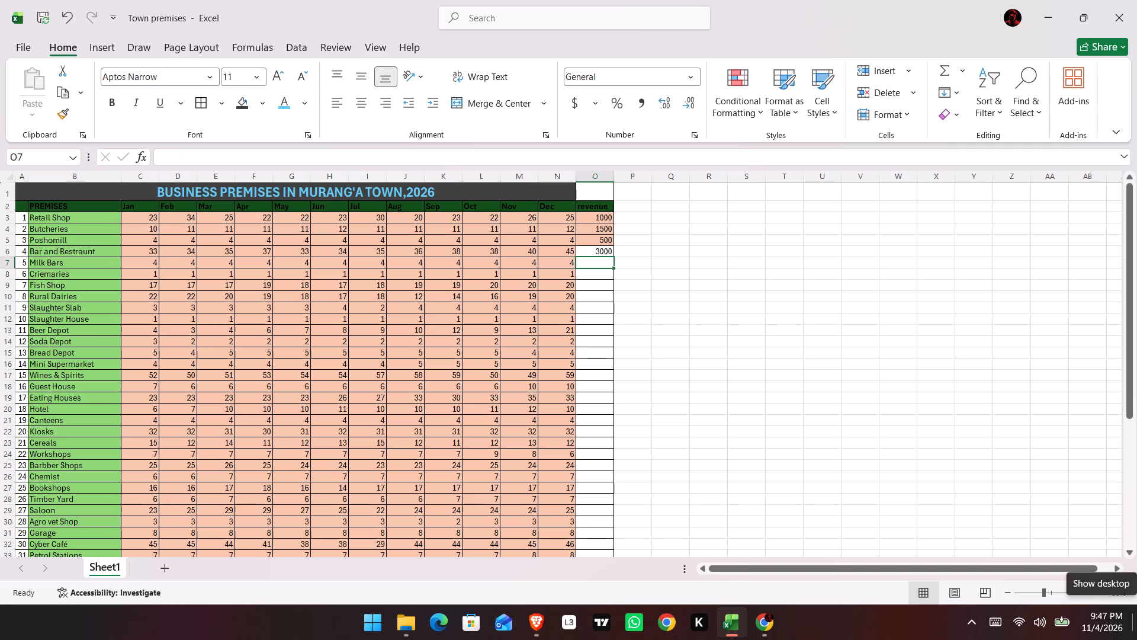
key("1")
type("000")
key("Down")
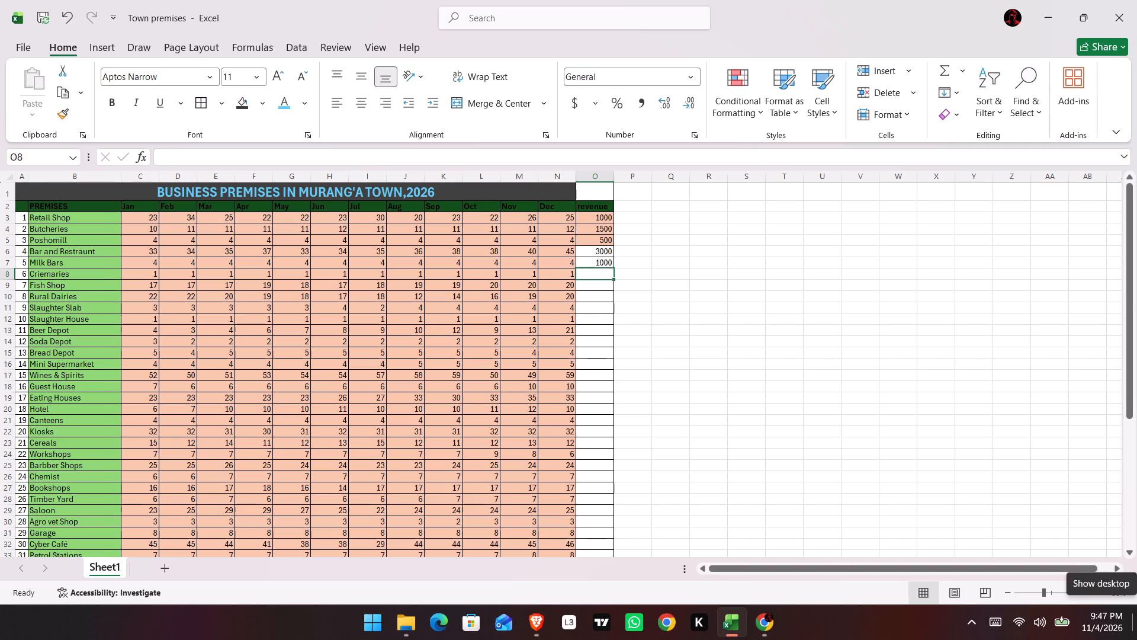
key("2")
type("000")
key("Down")
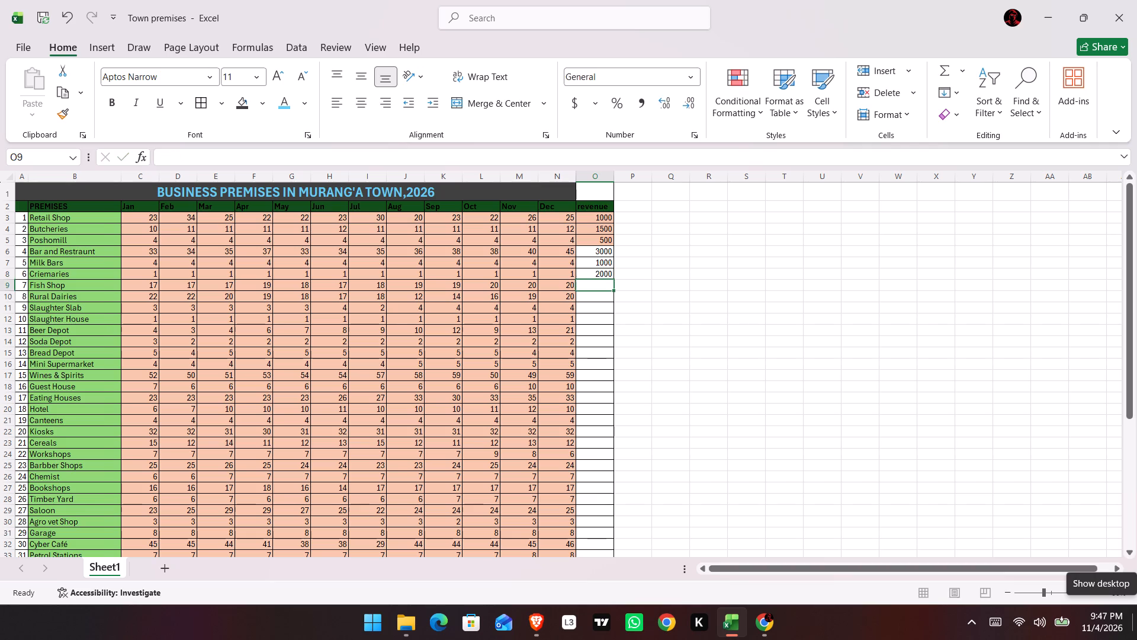
type("2000")
key("Down")
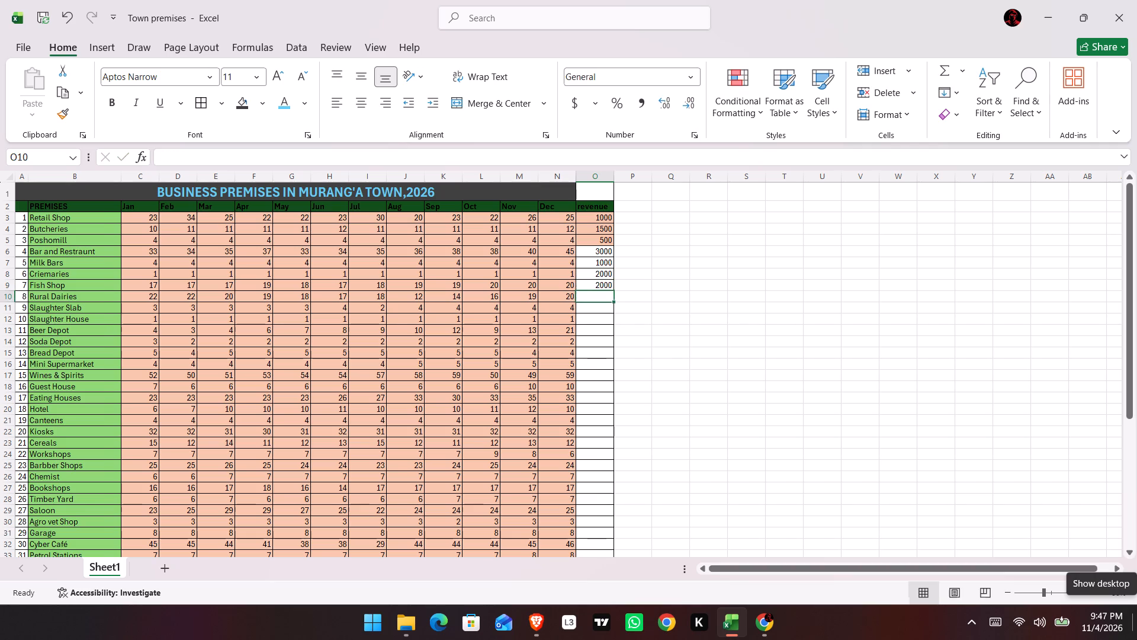
key("1")
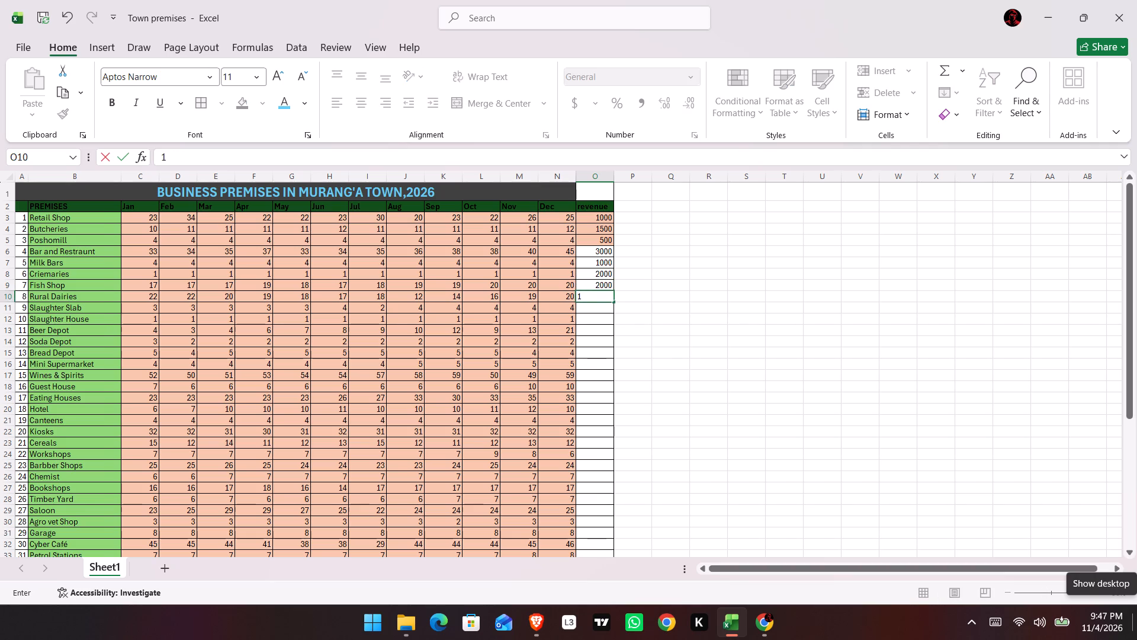
type("000")
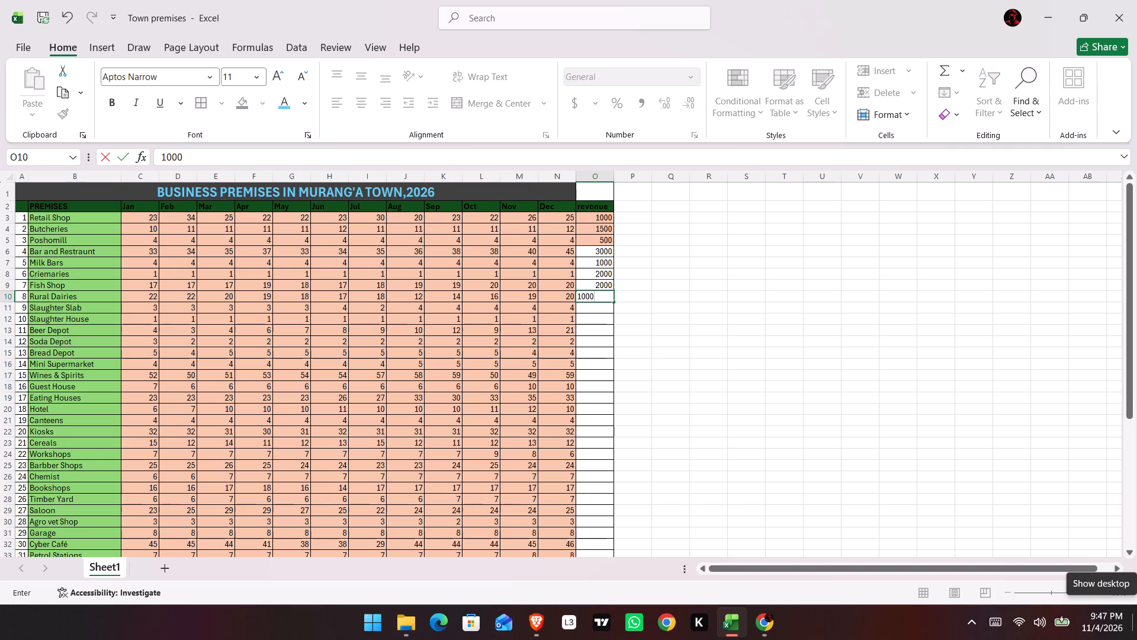
key("Down")
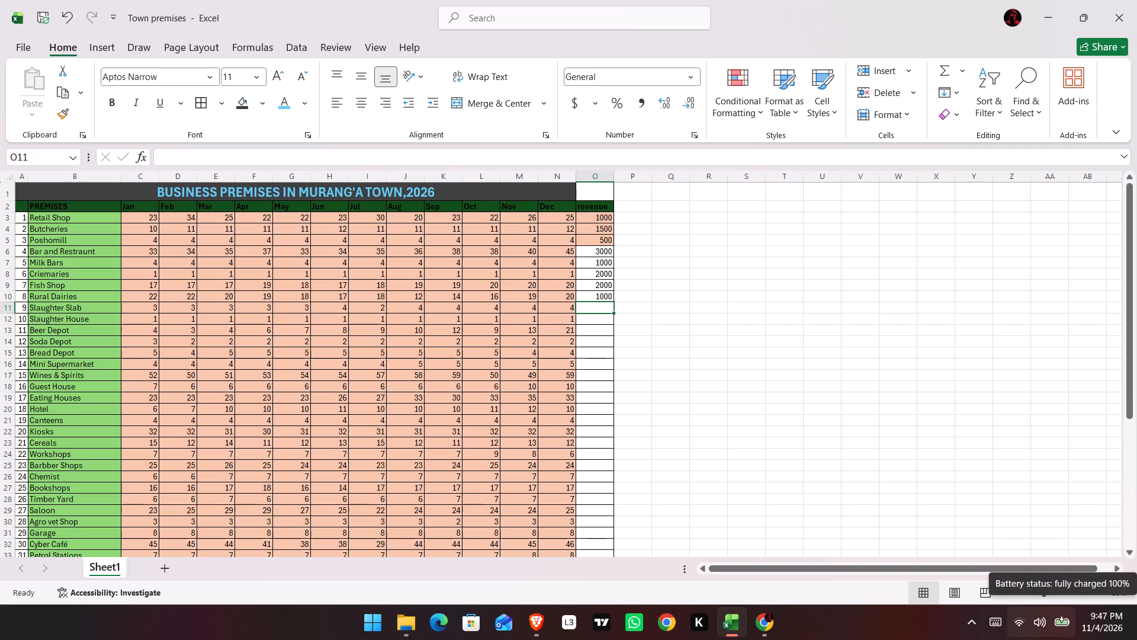
Enter 3000 as the revenue for Slaughter Slab, Slaughter House, Beer Depot and Soda Depot in cells O11 to O14.
key("3")
type("000")
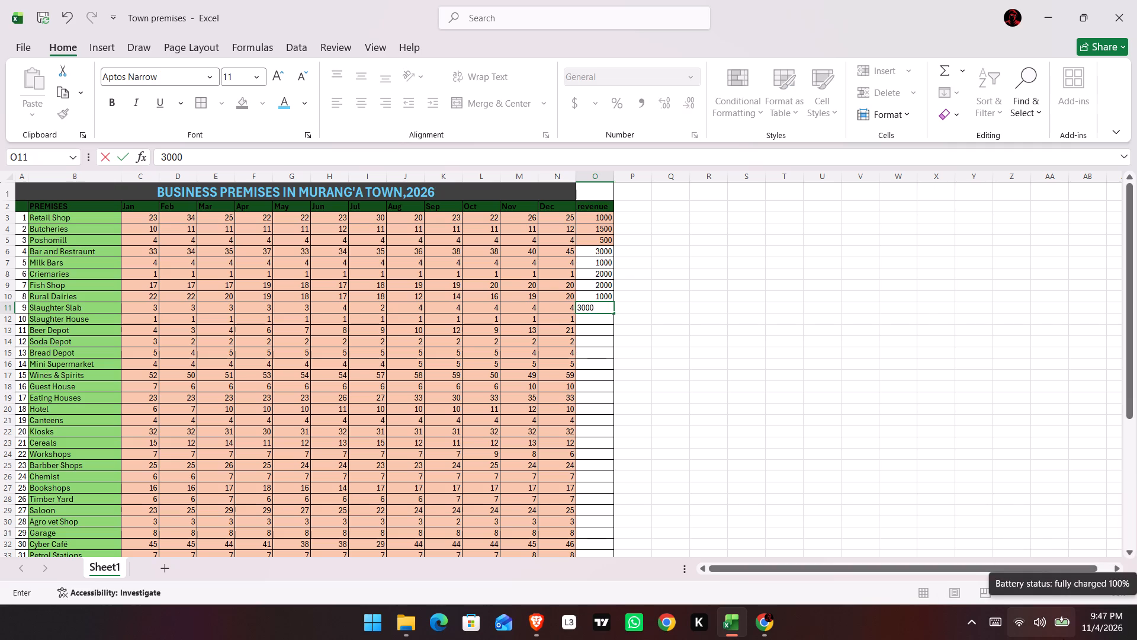
key("Down")
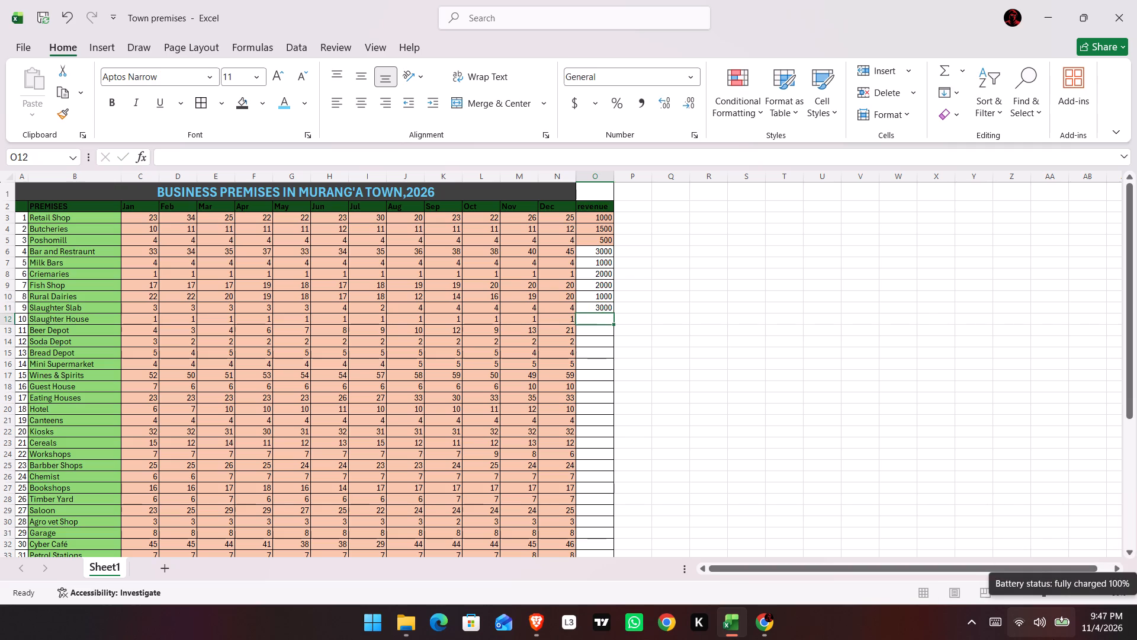
type("3000")
key("Down")
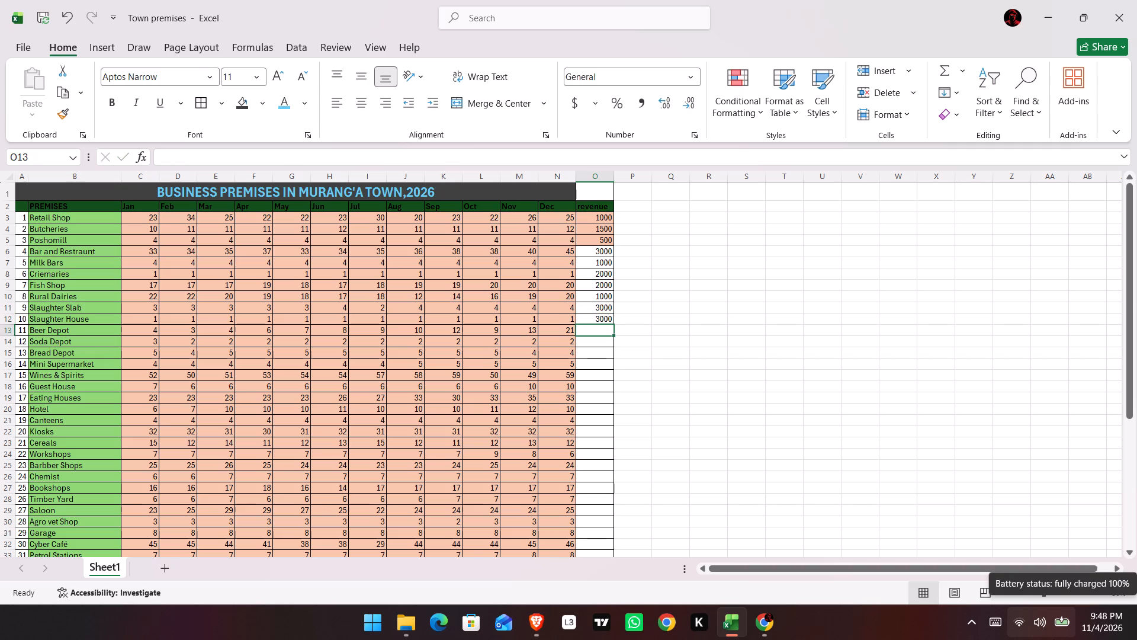
type("3000")
key("Down")
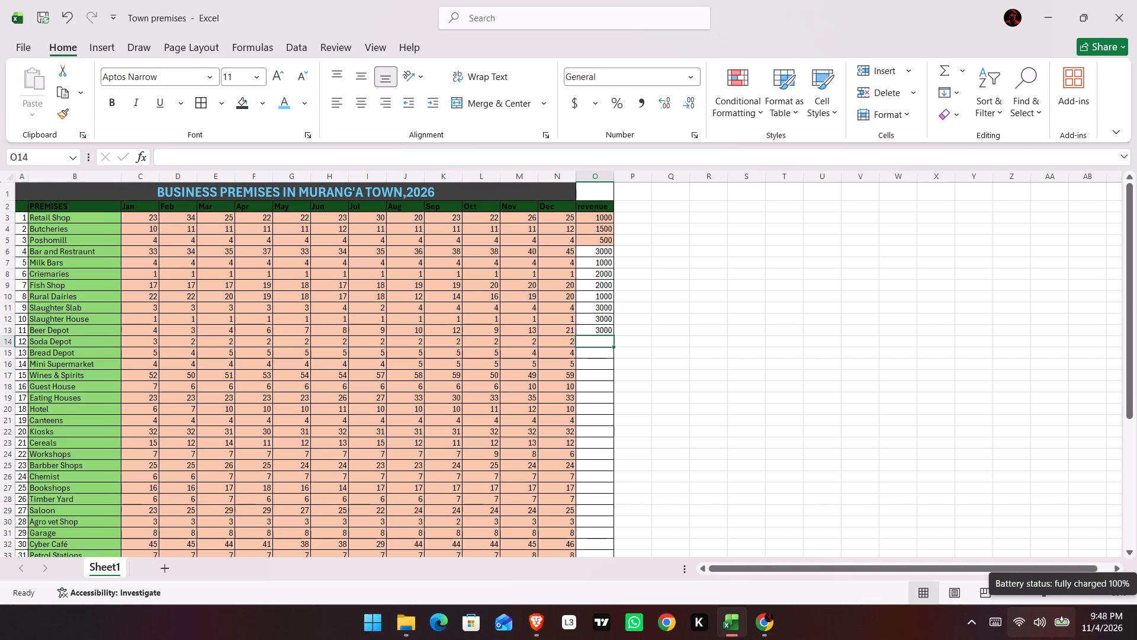
type("3000")
key("Down")
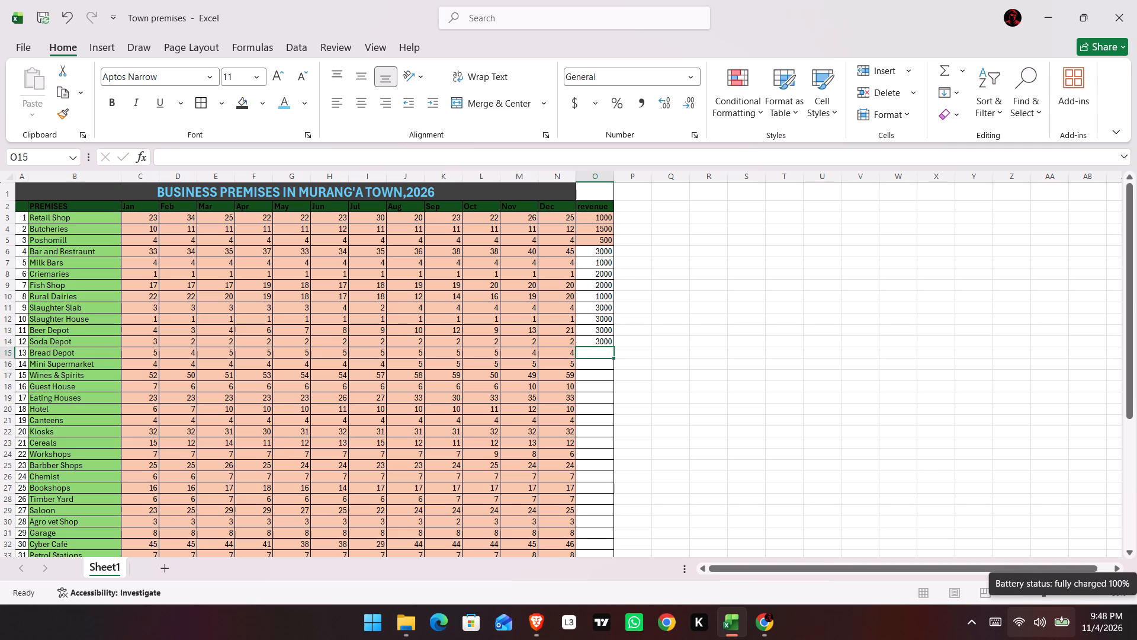
Enter 2000 as the Bread Depot revenue in cell O15 and 3000 as the Mini Supermarket revenue in cell O16.
type("000")
key("BackSpace")
key("BackSpace")
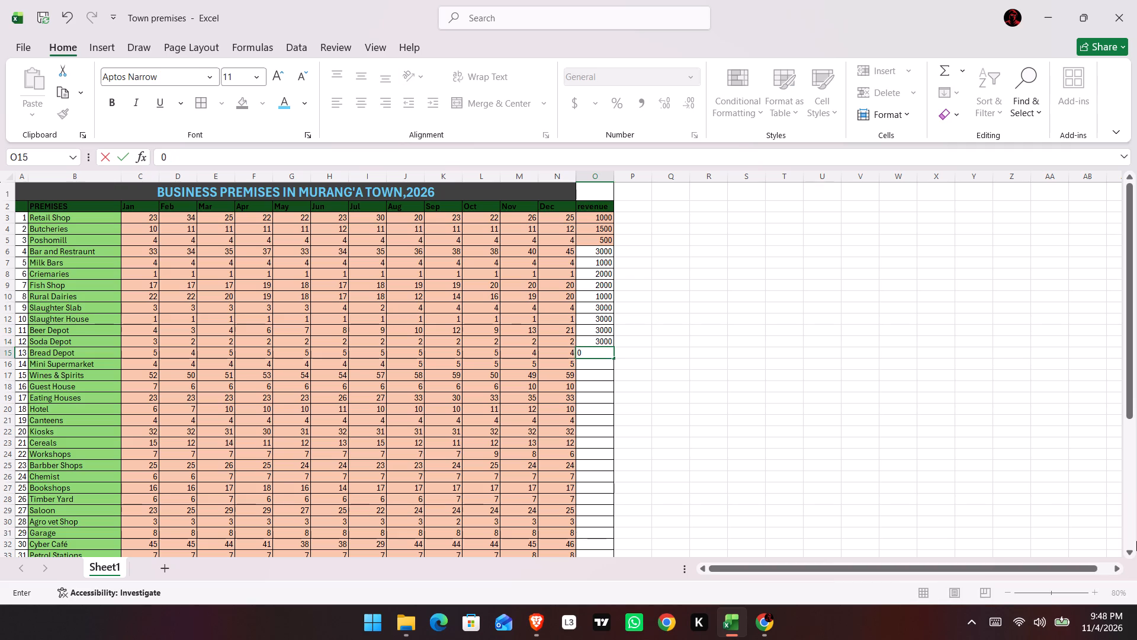
key("BackSpace")
key("BackSpace")
key("2")
type("000")
key("Down")
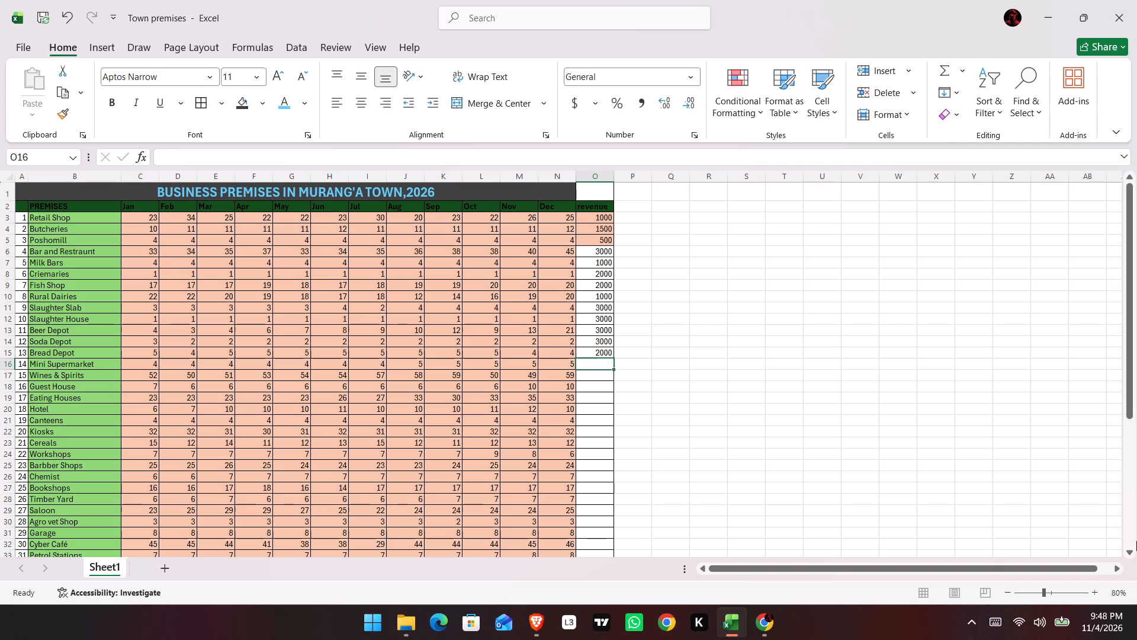
type("3000")
key("Down")
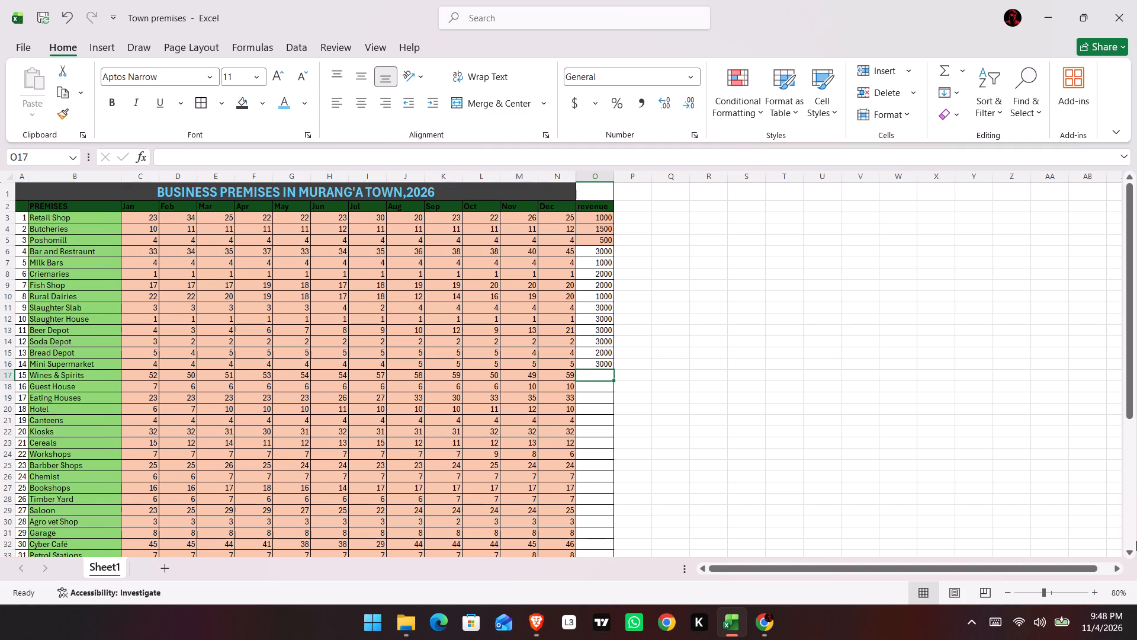
Enter 1500 as the Wines & Spirits revenue in cell O17.
key("1")
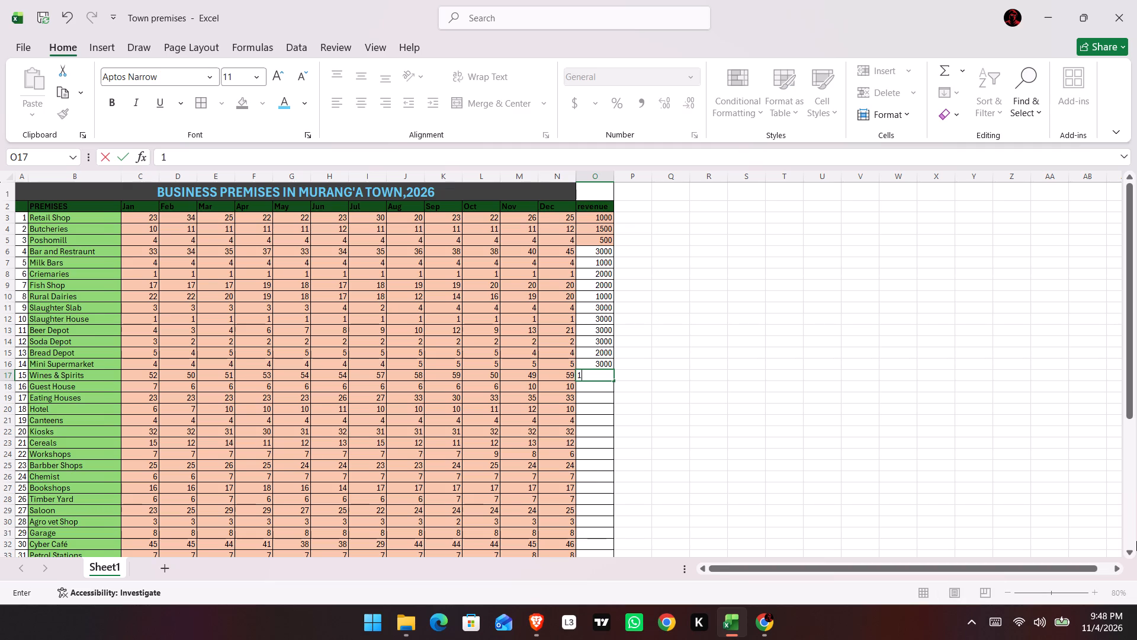
key("BackSpace")
type("500")
key("BackSpace")
key("BackSpace")
key("BackSpace")
key("BackSpace")
key("BackSpace")
key("BackSpace")
type("1500")
key("Down")
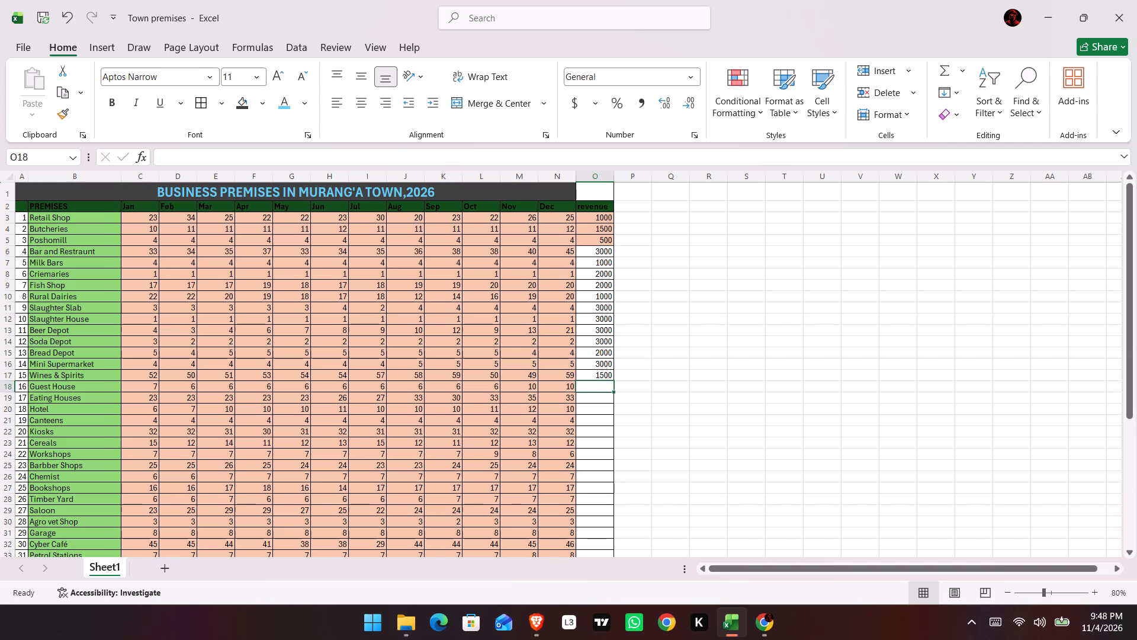
Apply the comma-style Accounting number format to the whole revenue column O.
left_click(600, 175)
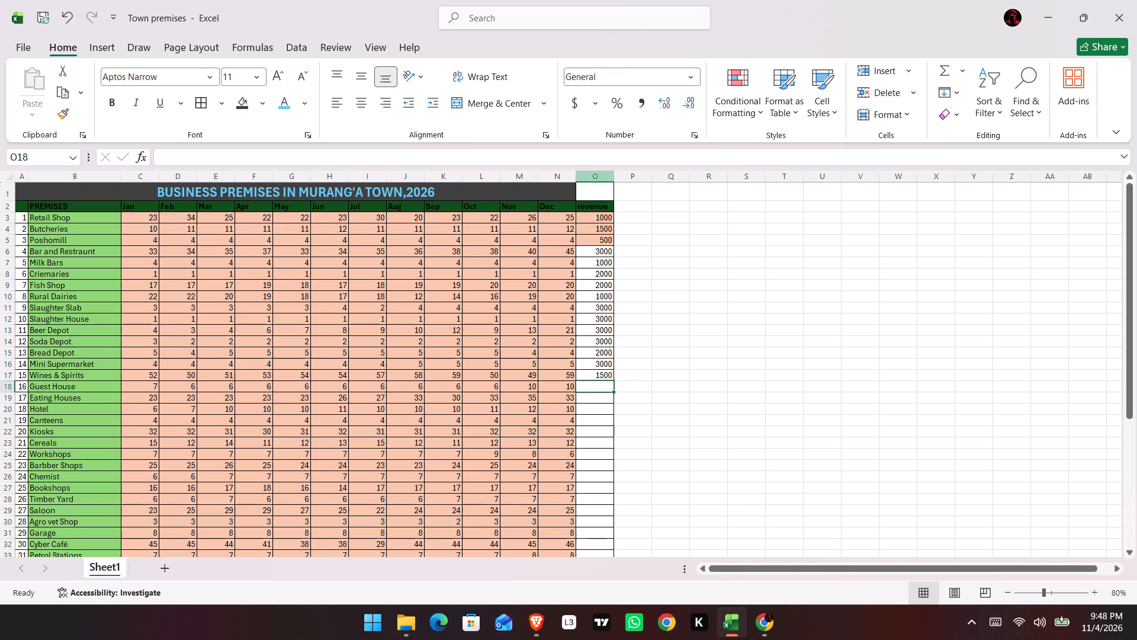
left_click(643, 104)
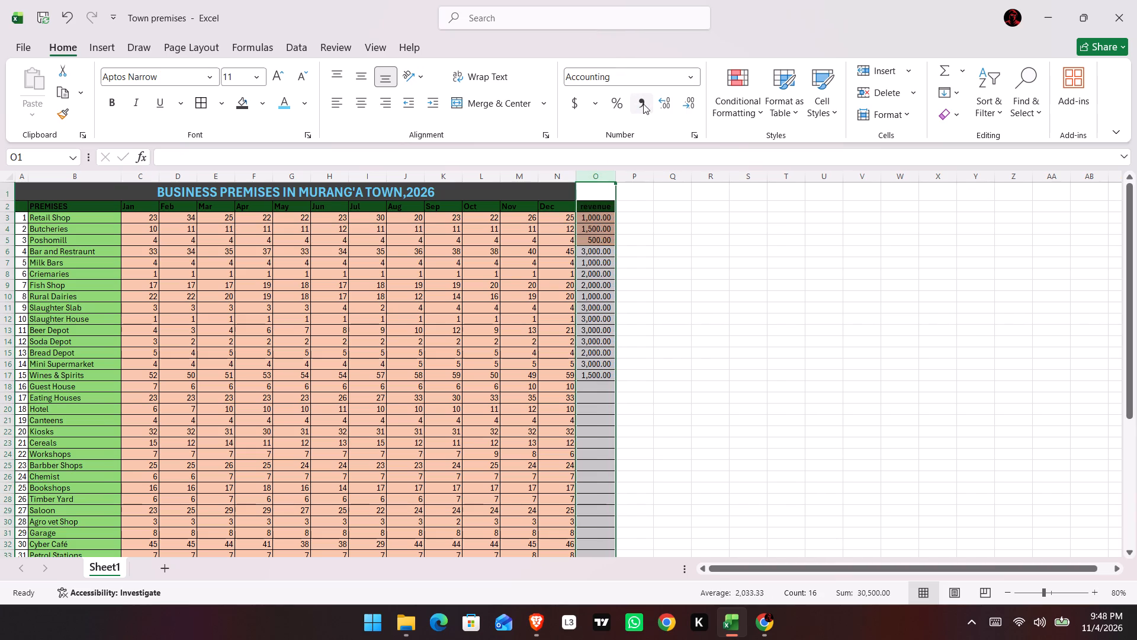
Reduce the number format of the whole revenue column O to zero decimal places.
left_click(686, 98)
left_click(686, 98)
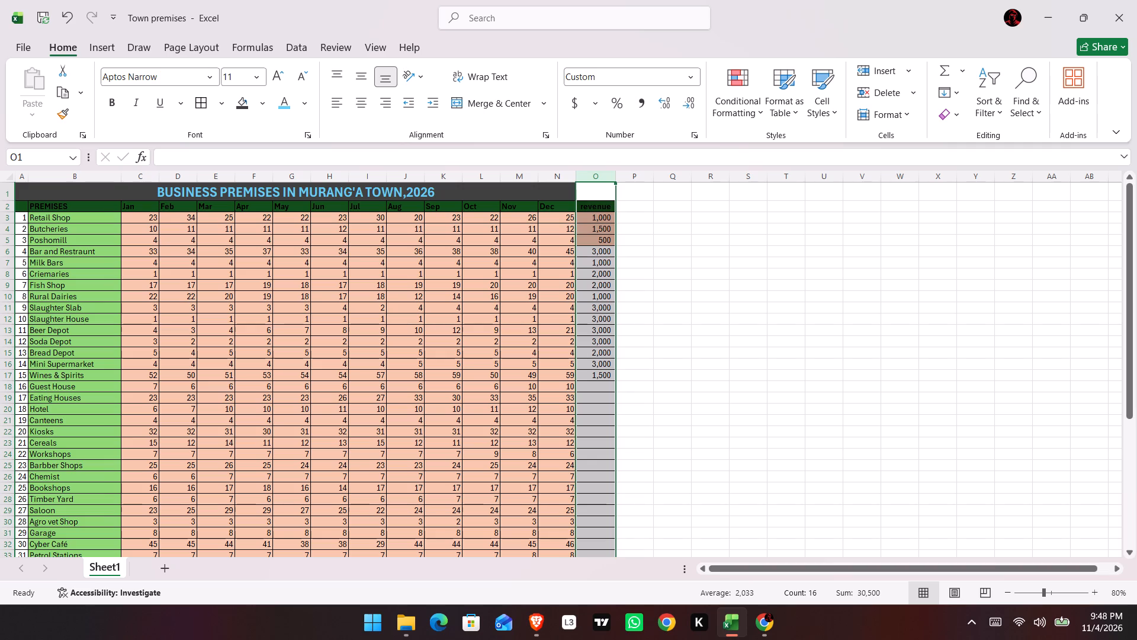
left_click(663, 101)
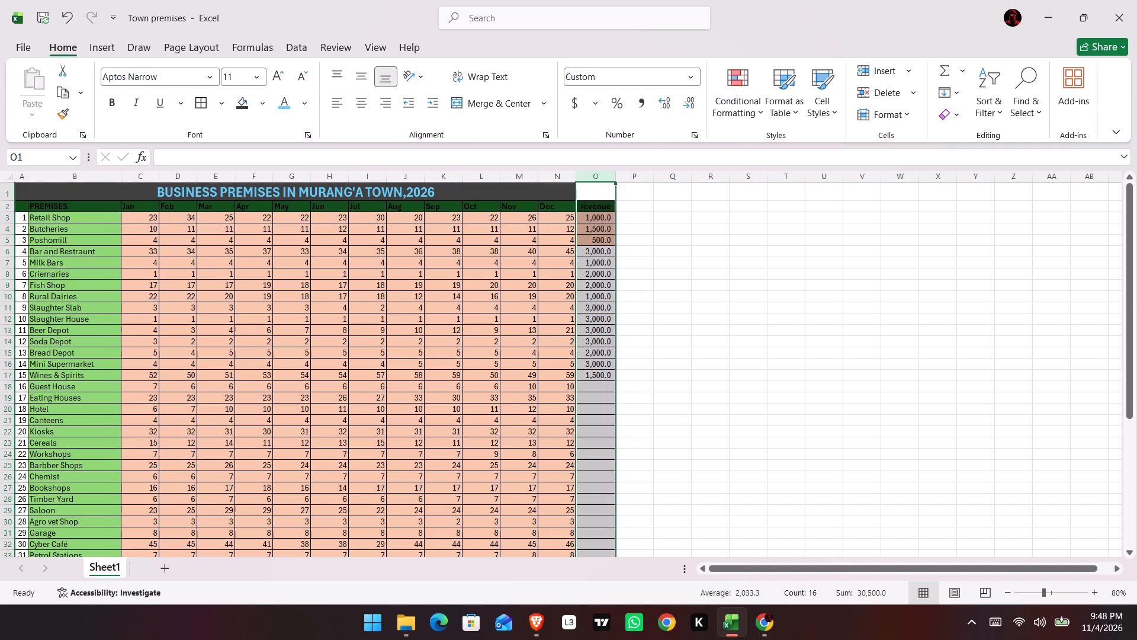
left_click(603, 383)
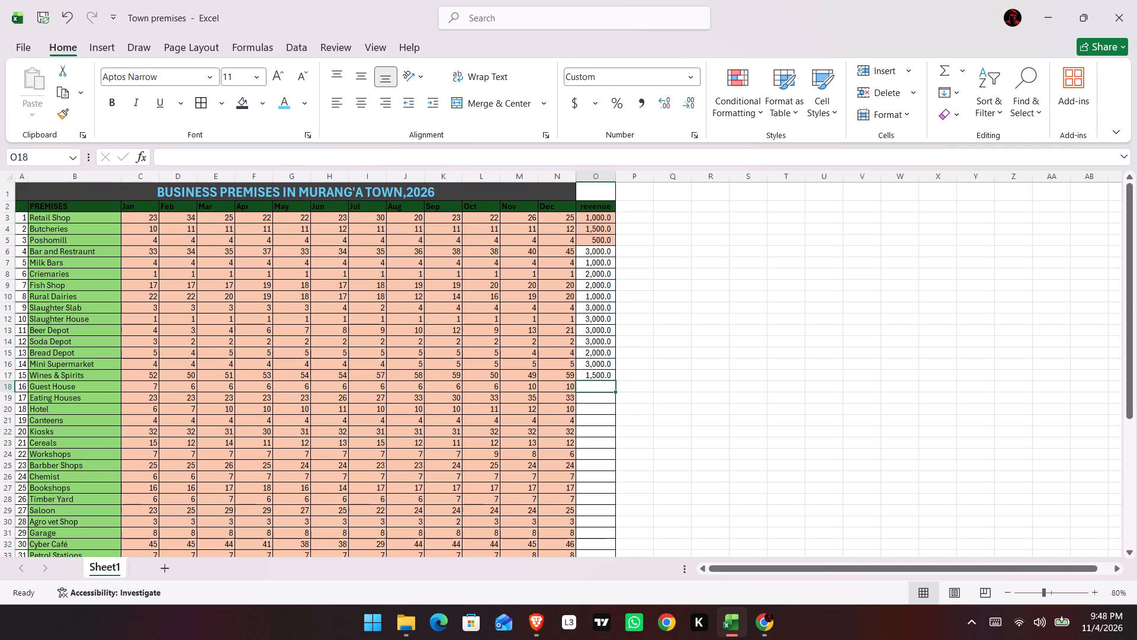
left_click(603, 175)
left_click(683, 105)
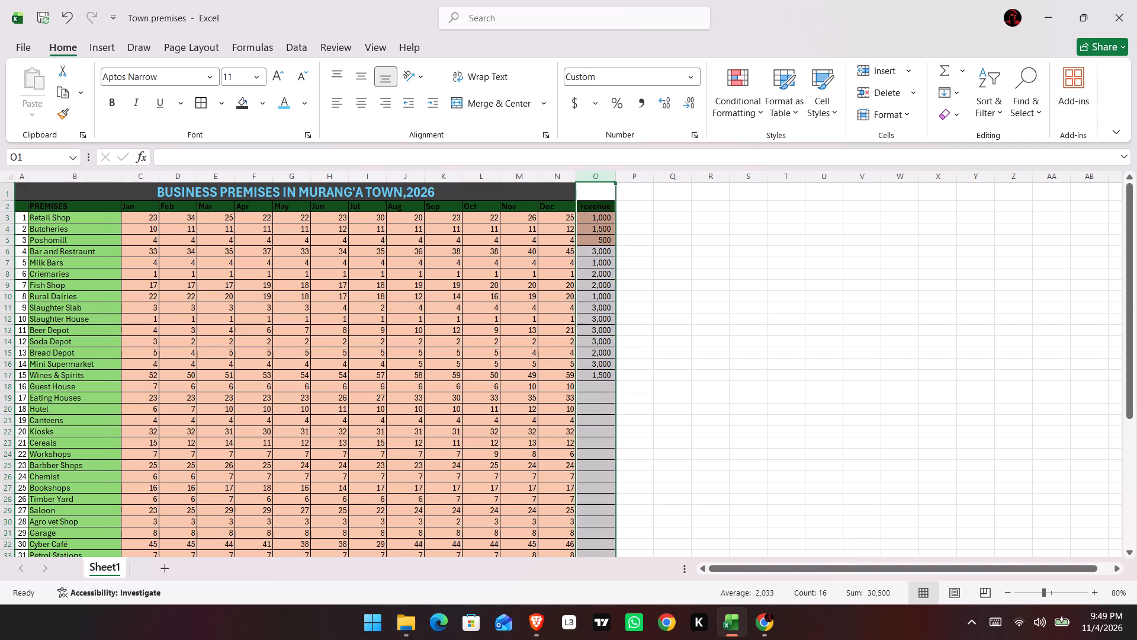
Enter 2000 as the revenue for both Guest House and Eating Houses in cells O18 and O19.
left_click(594, 389)
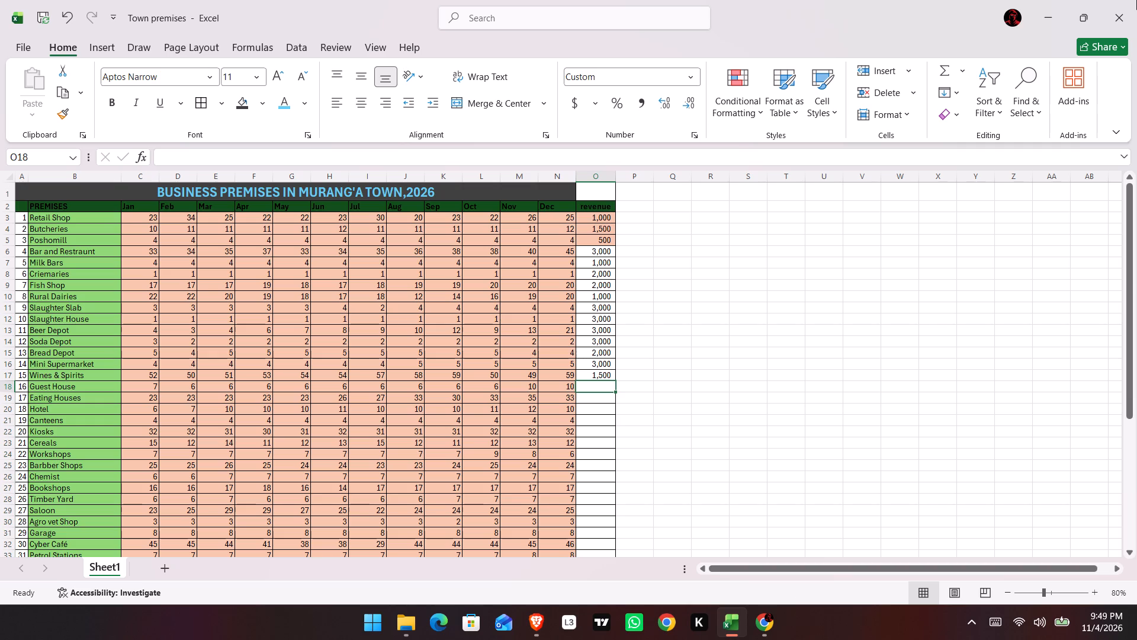
key("2")
type("000")
key("Down")
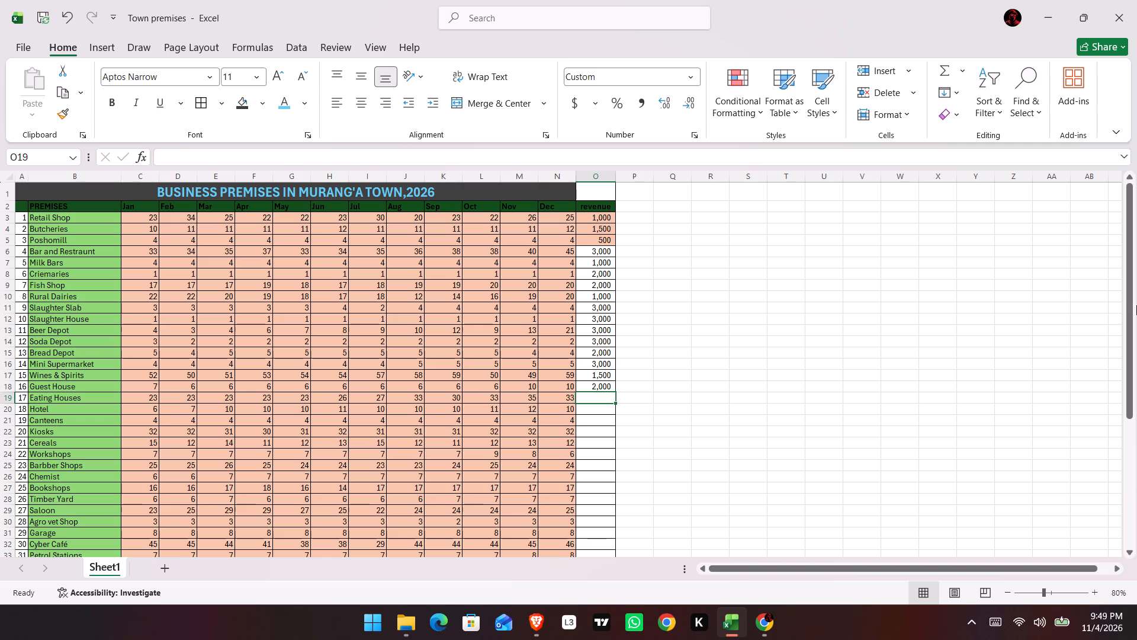
key("2")
type("000")
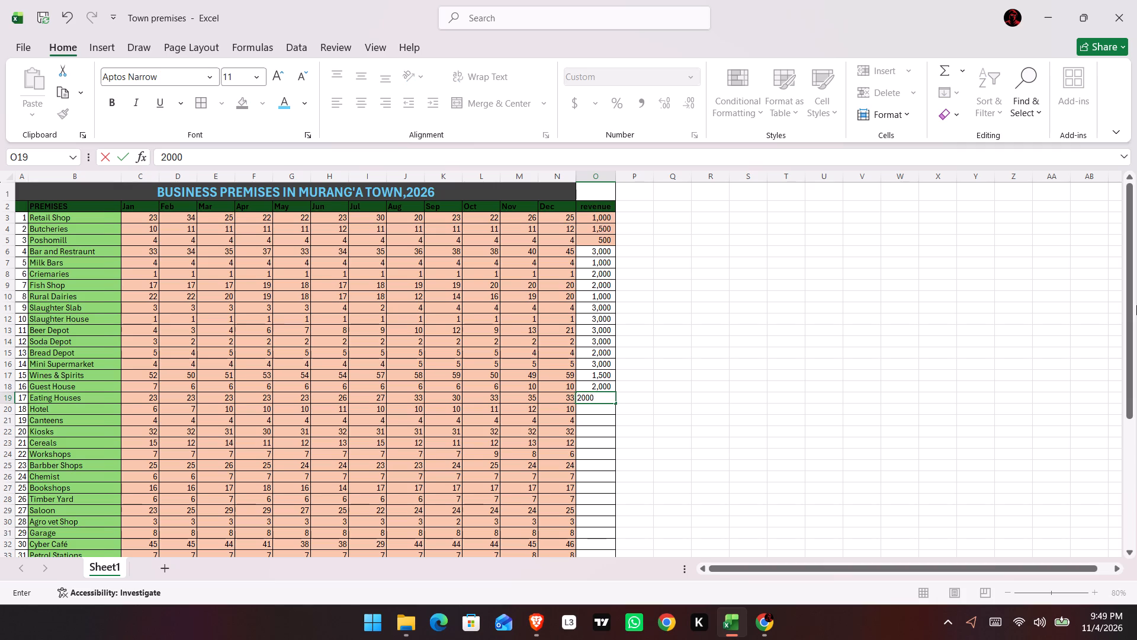
key("Down")
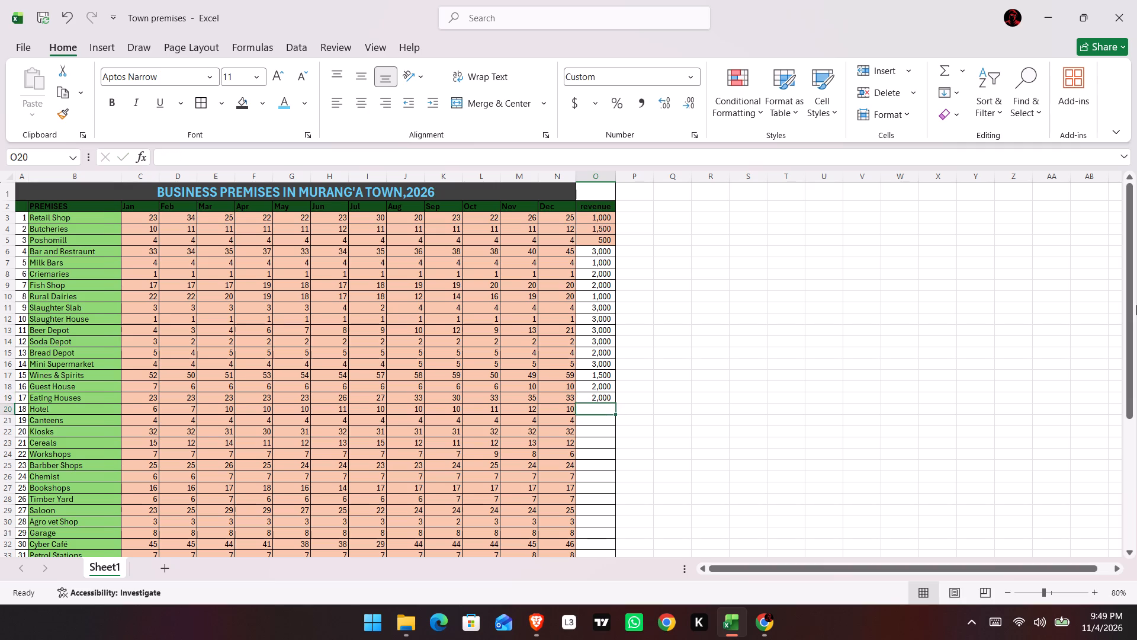
Enter 3000 as the Hotel revenue in cell O20 and 1500 as the Canteens revenue in cell O21.
type("3000")
key("Down")
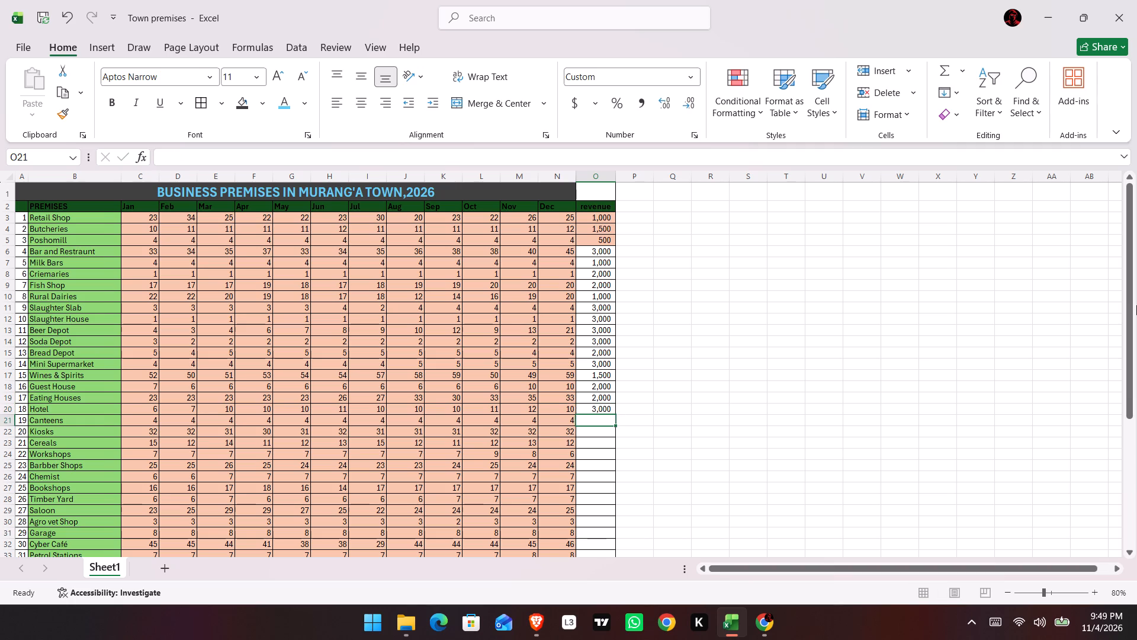
type("15000")
key("BackSpace")
key("Down")
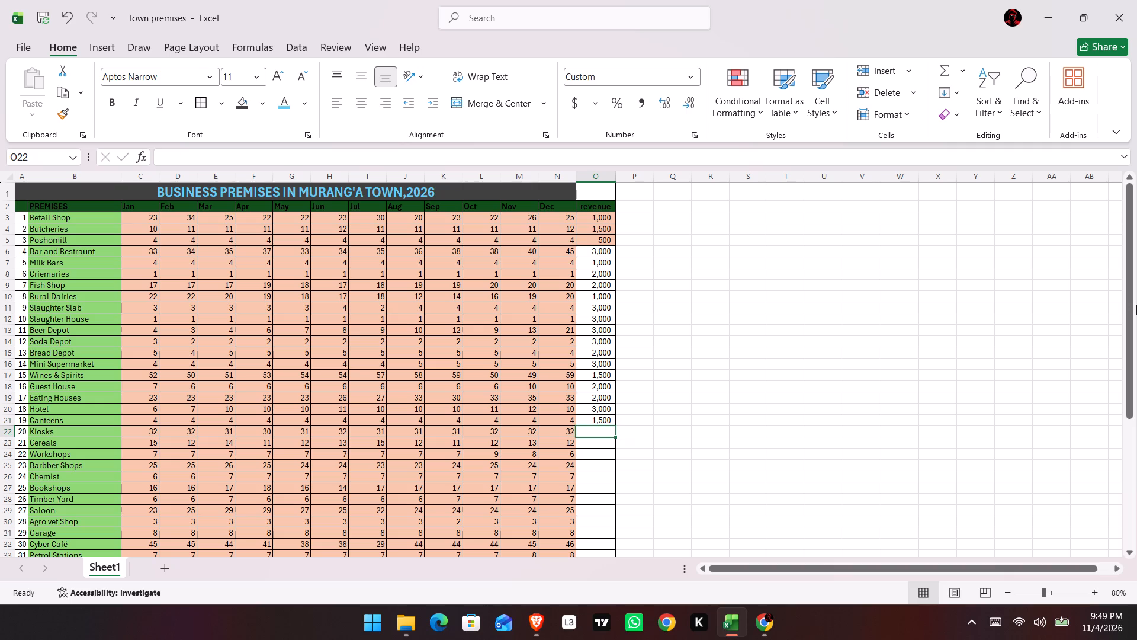
Enter 1000 as the Kiosks revenue in cell O22 and 2000 as the Cereals revenue in cell O23.
type("1000")
key("Down")
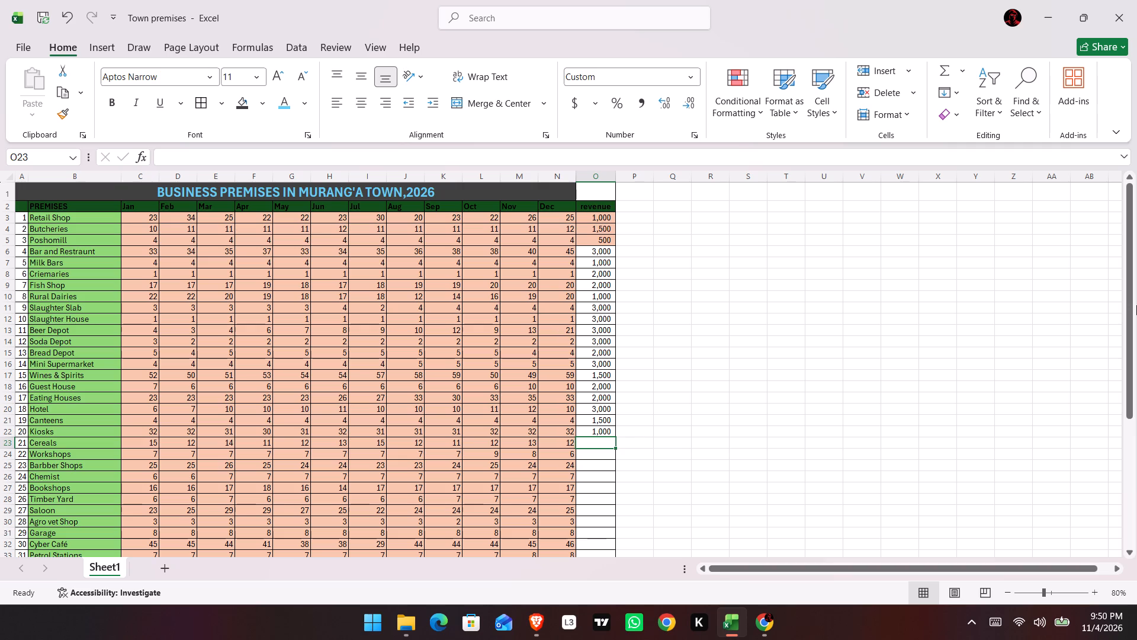
key("Down")
key("Up")
type("2000")
key("Down")
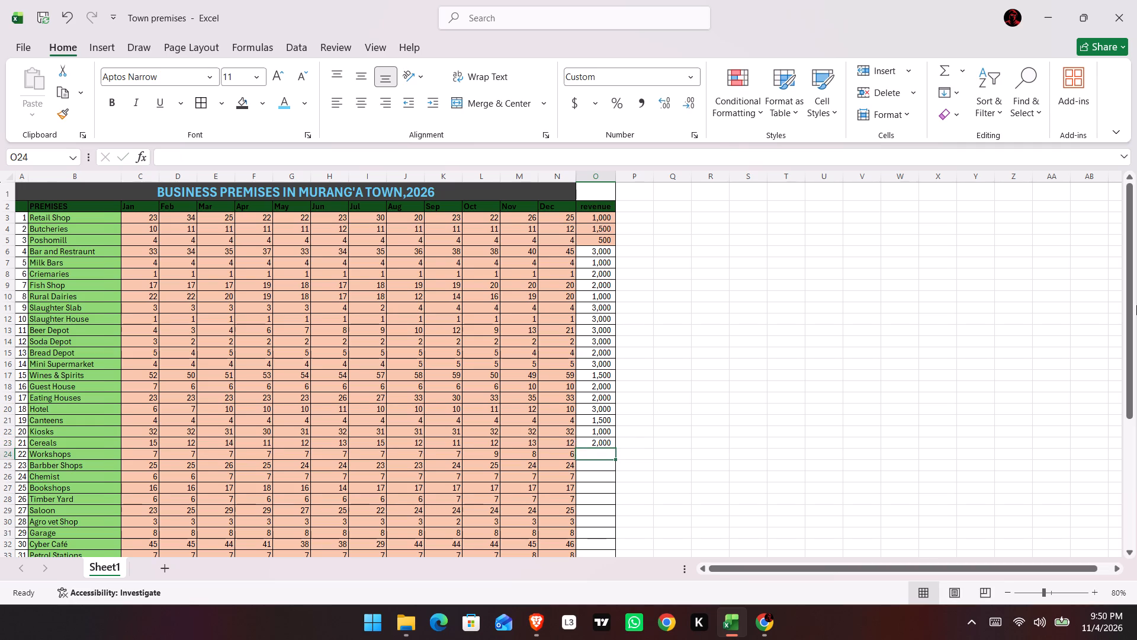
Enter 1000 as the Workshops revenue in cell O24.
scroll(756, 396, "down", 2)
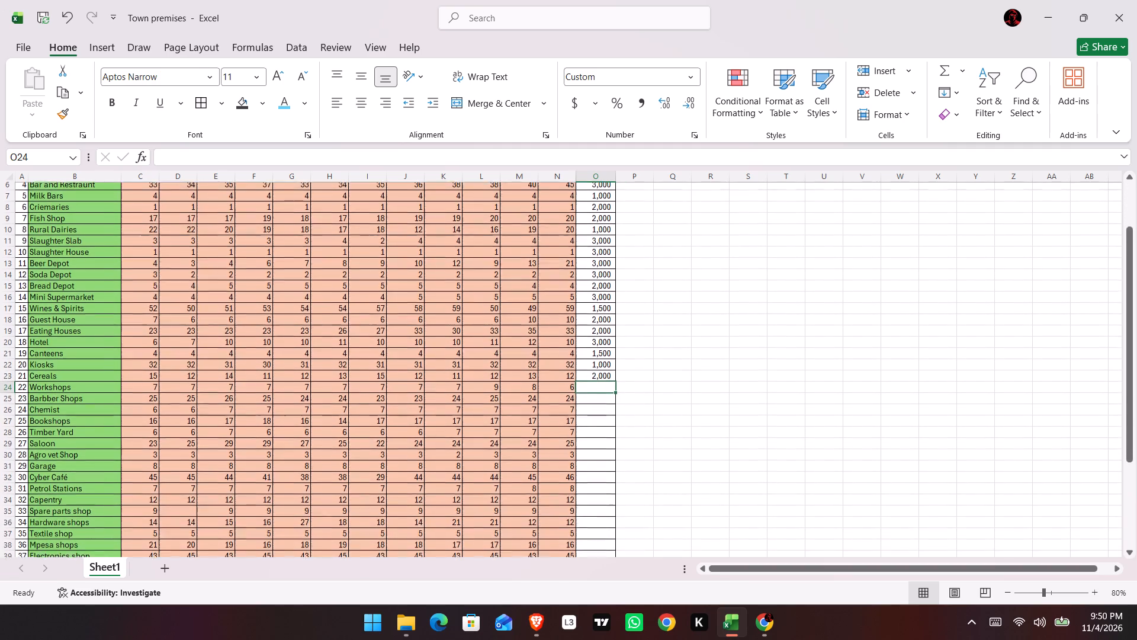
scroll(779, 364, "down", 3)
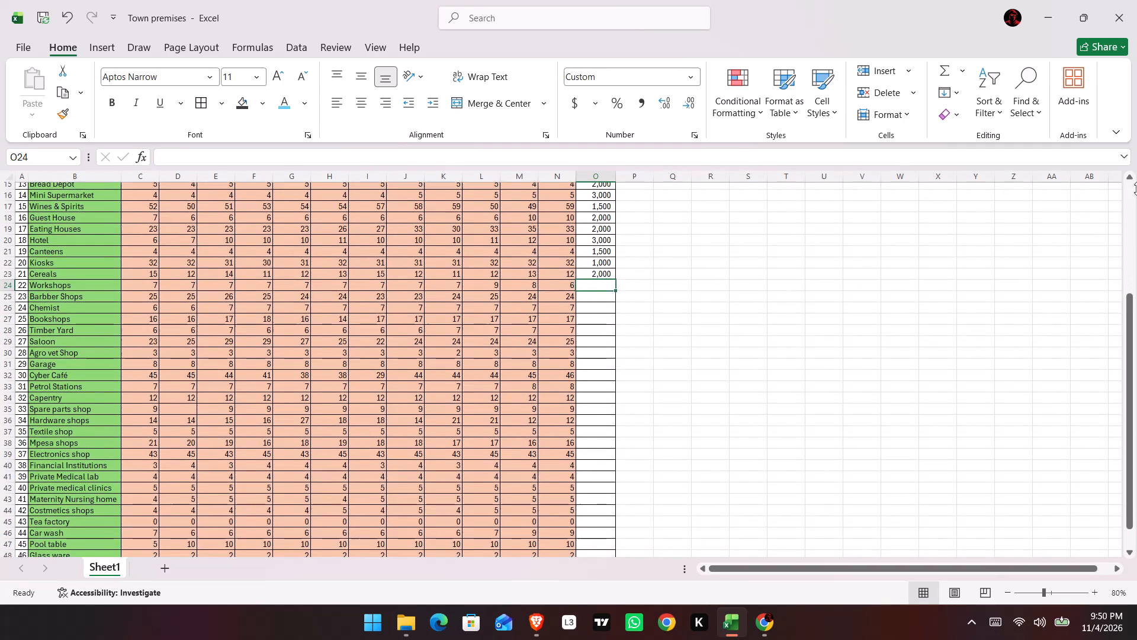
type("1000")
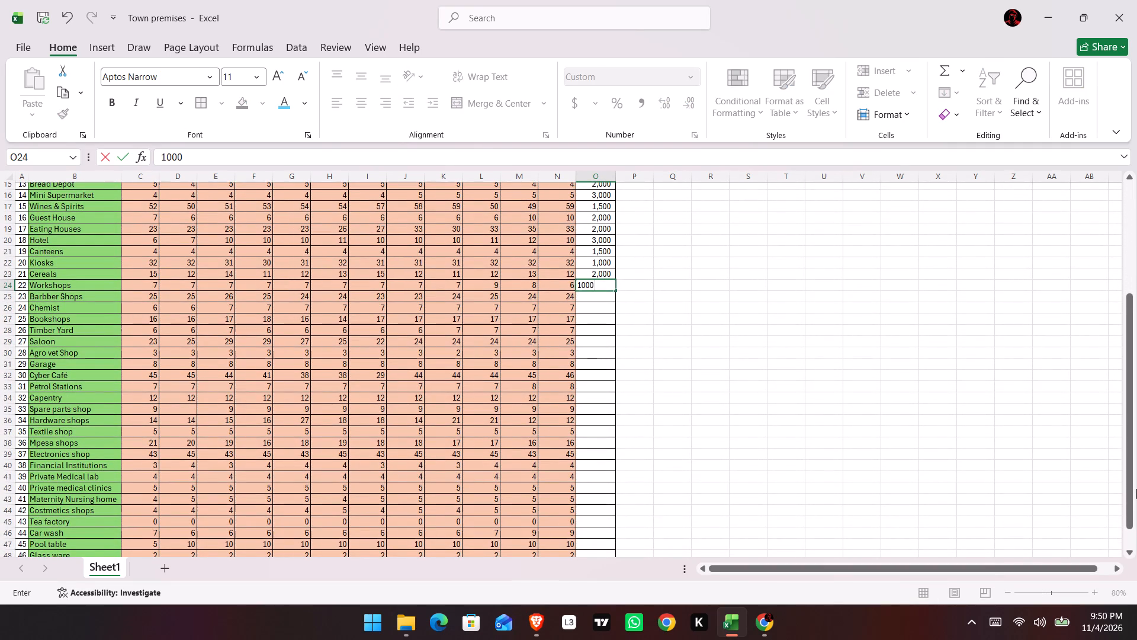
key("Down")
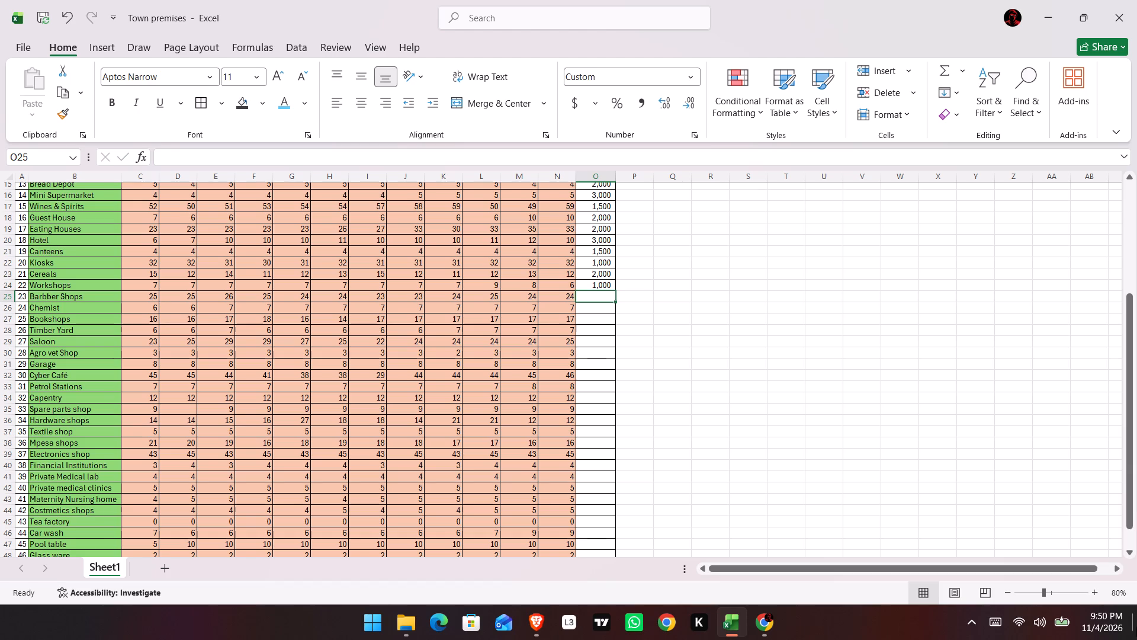
Change the Workshops revenue in cell O24 to 2000.
key("Up")
type("2000")
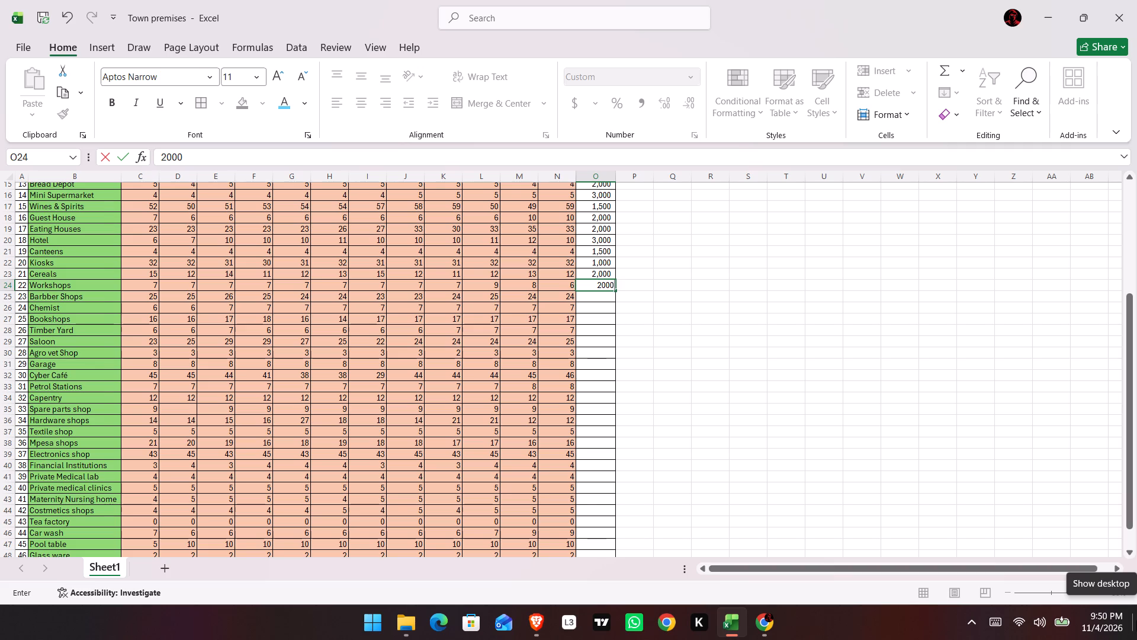
key("Down")
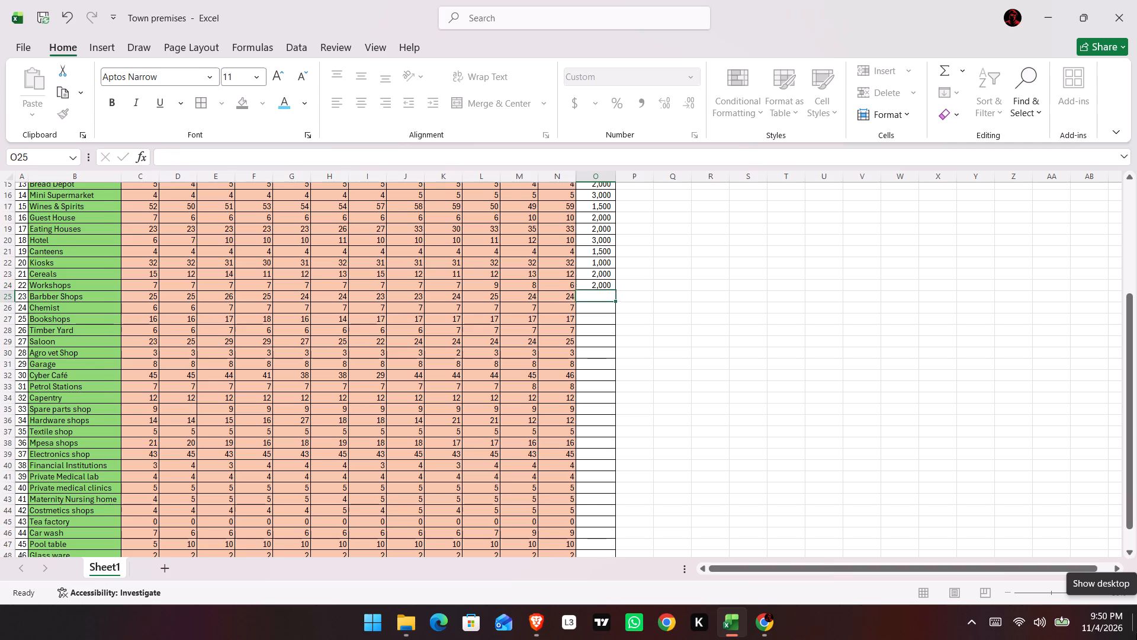
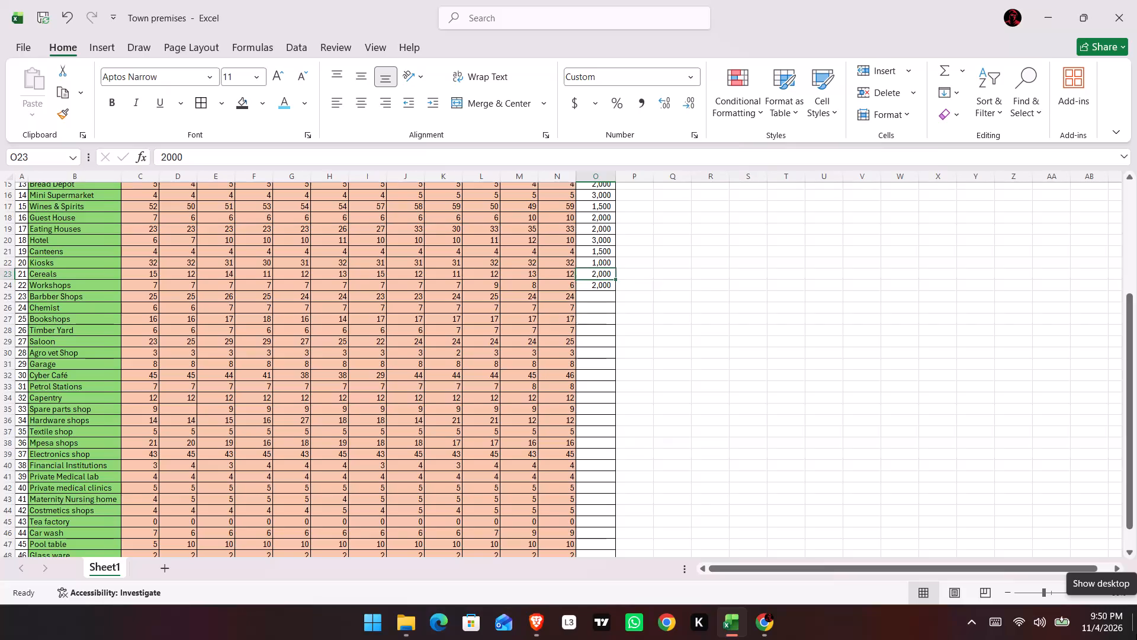
Enter 500 as the Barbber Shops revenue in cell O25.
key("Down")
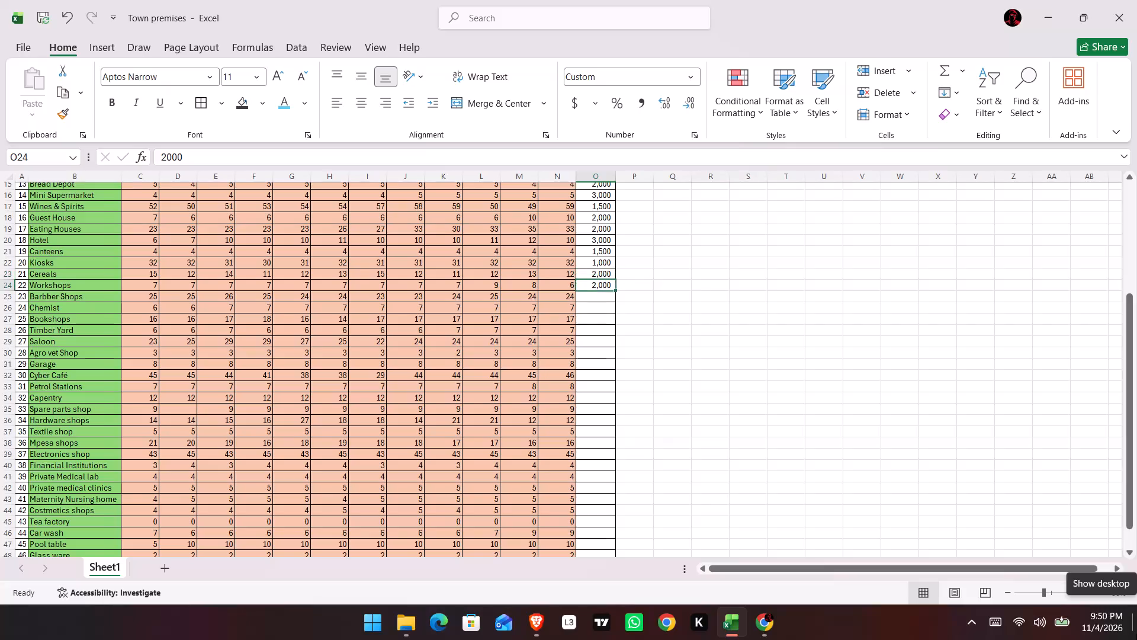
key("Down")
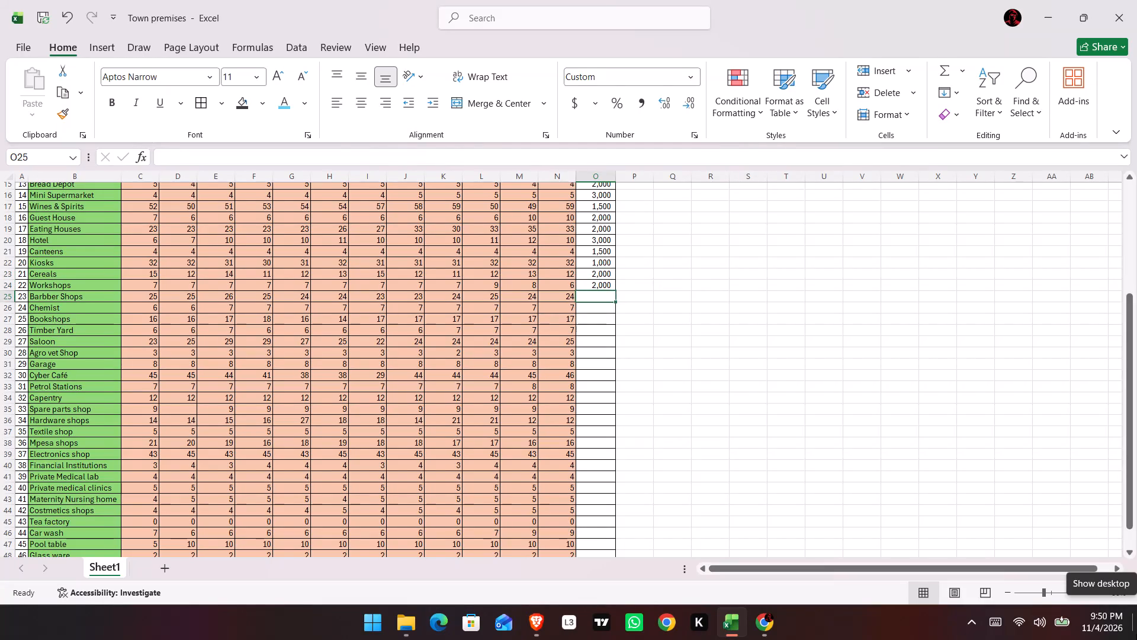
type("100")
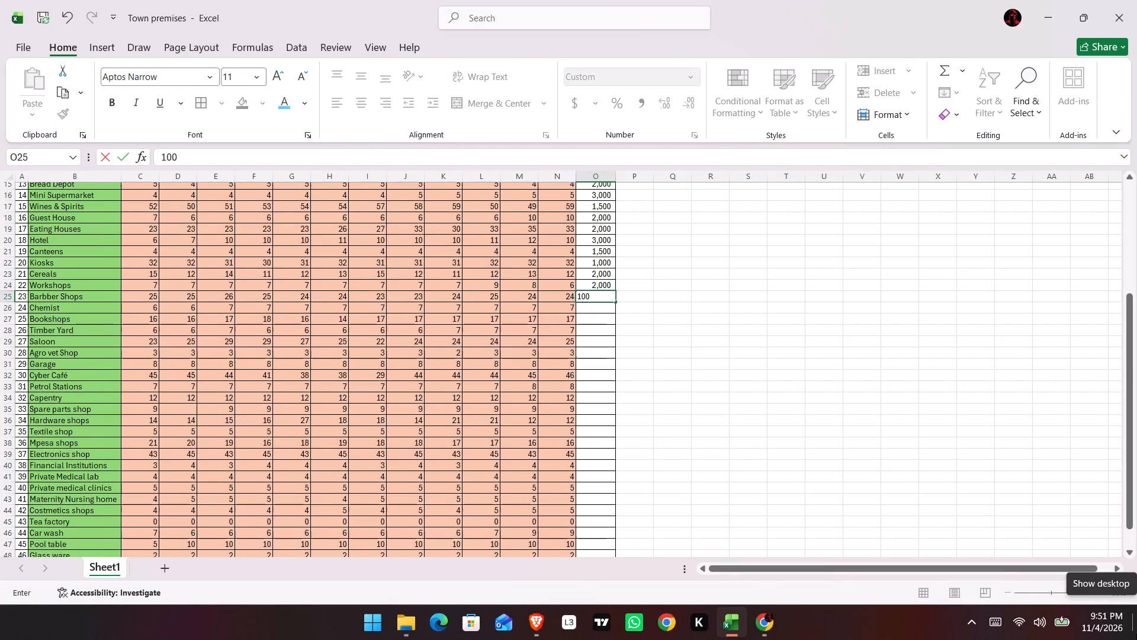
key("BackSpace")
key("BackSpace")
key("BackSpace")
type("500")
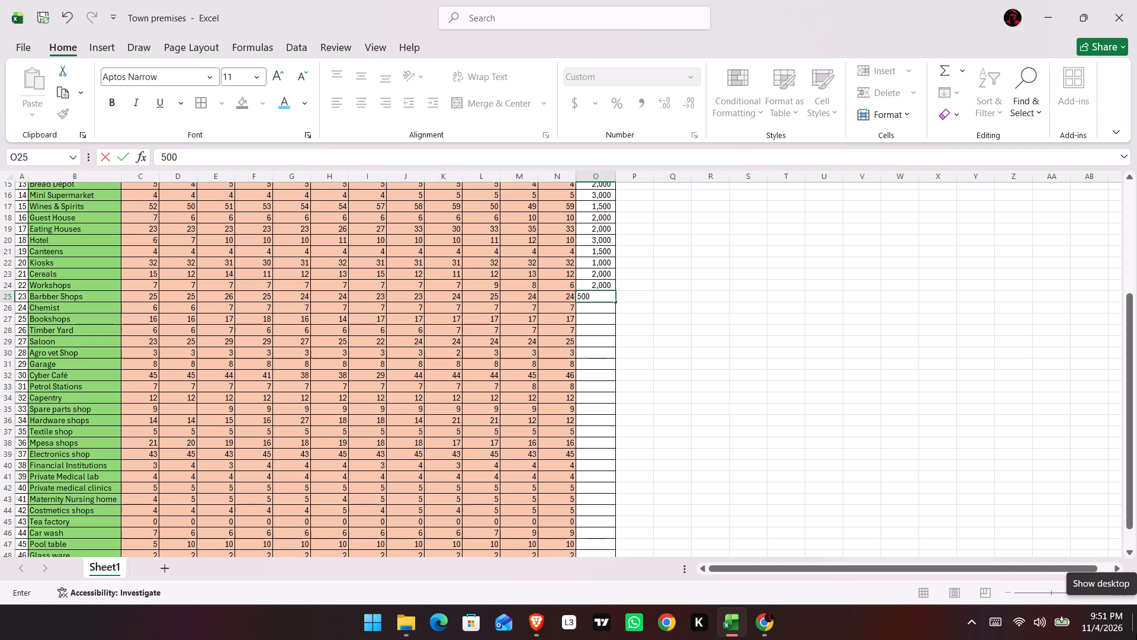
key("Down")
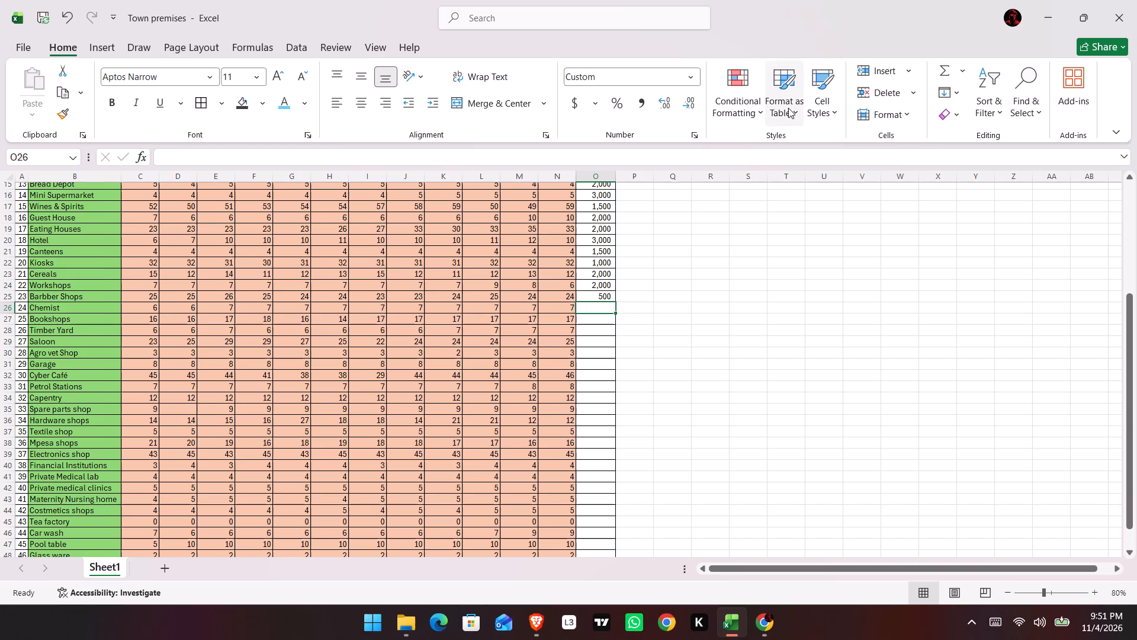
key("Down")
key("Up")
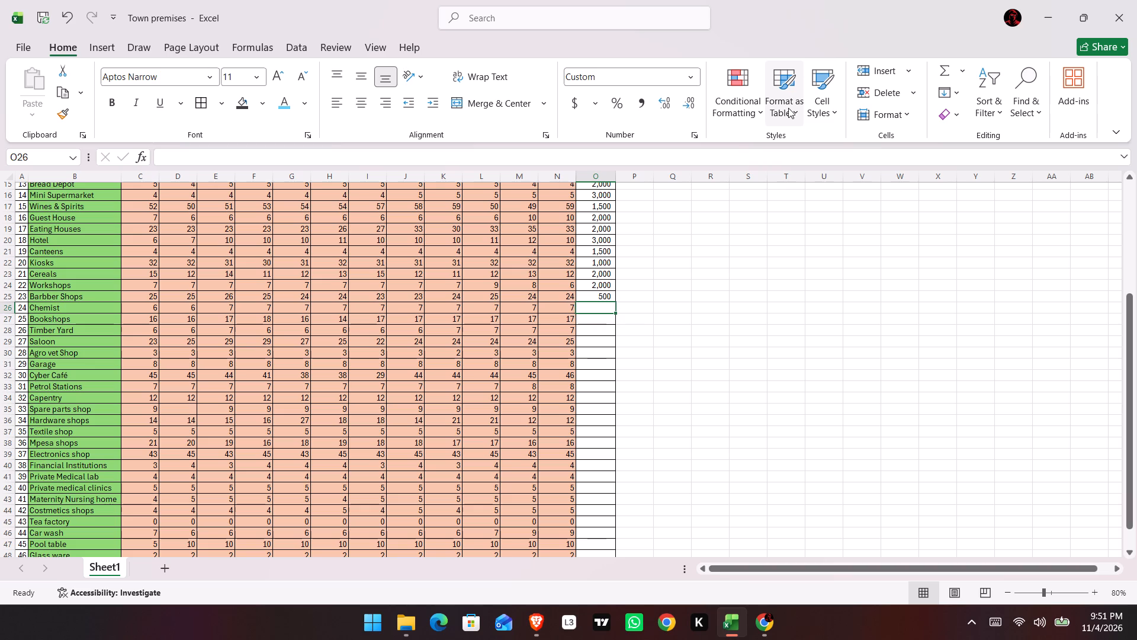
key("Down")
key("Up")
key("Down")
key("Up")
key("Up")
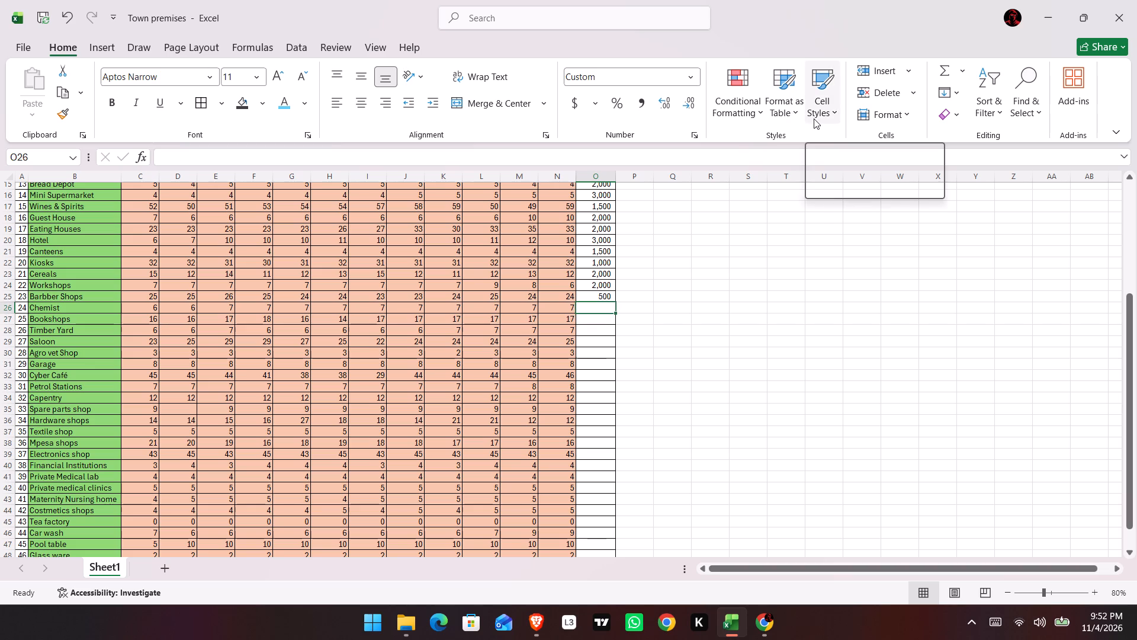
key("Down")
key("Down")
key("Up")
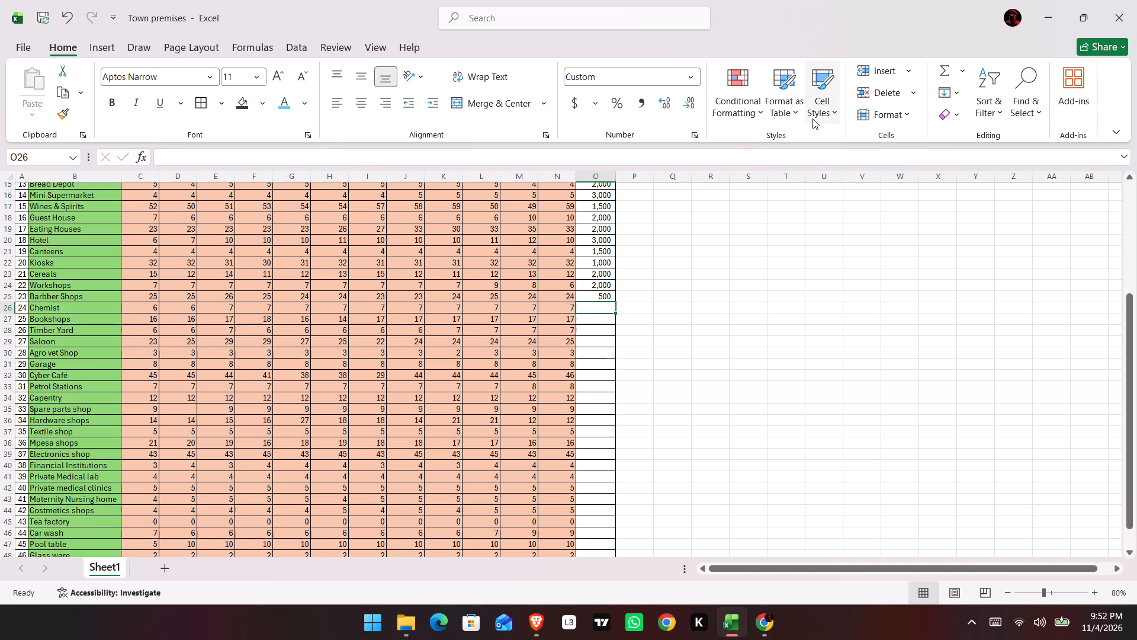
Enter 1000 as the Chemist revenue in cell O26 and 1000 as the Bookshops revenue in cell O27.
type("1000")
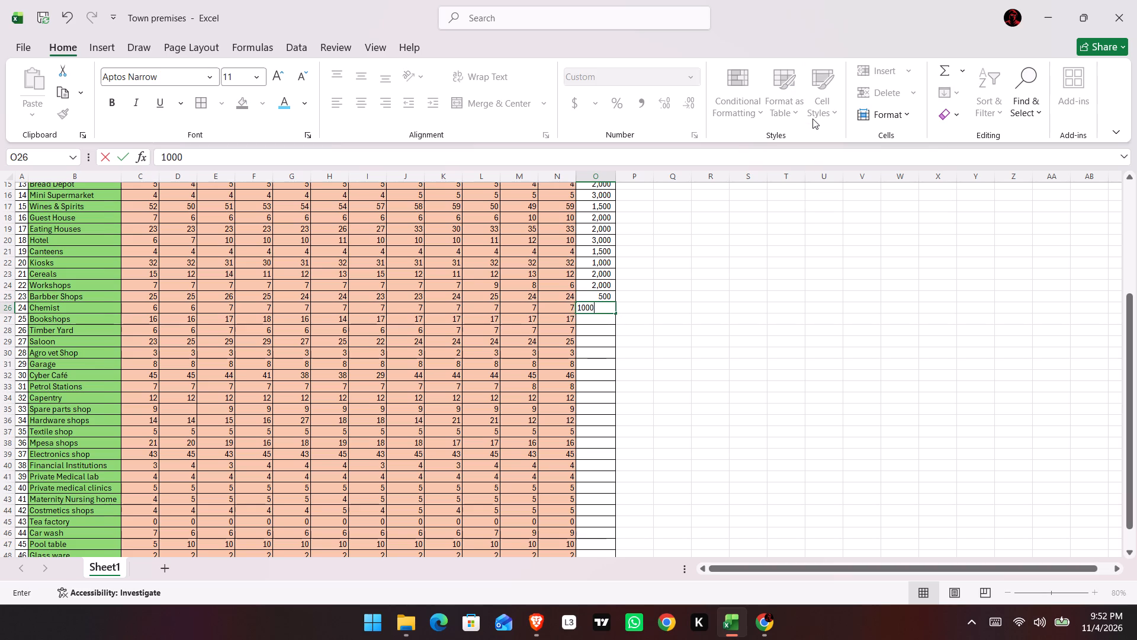
key("Down")
type("1000")
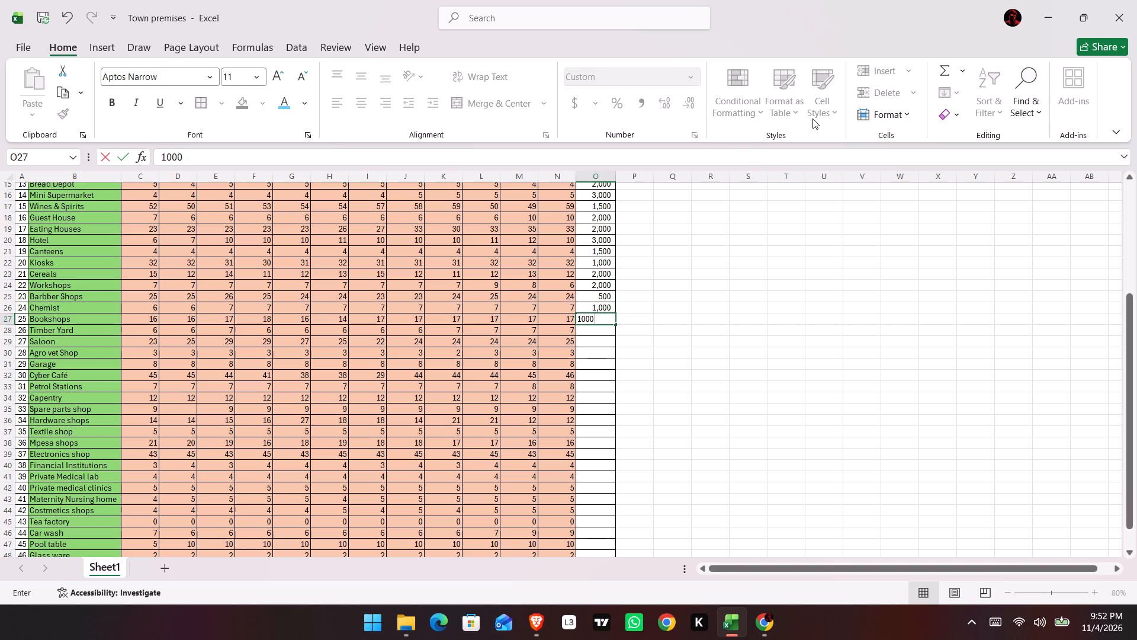
key("Down")
Enter 2000 as the Timber Yard revenue in cell O28.
key("1")
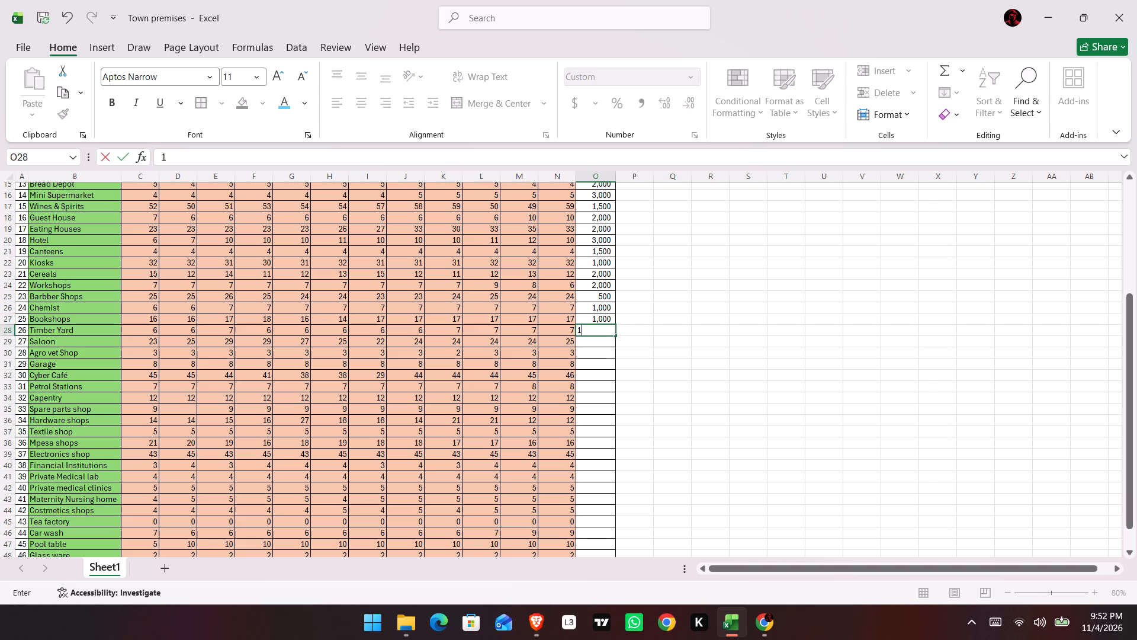
key("BackSpace")
type("000")
key("BackSpace")
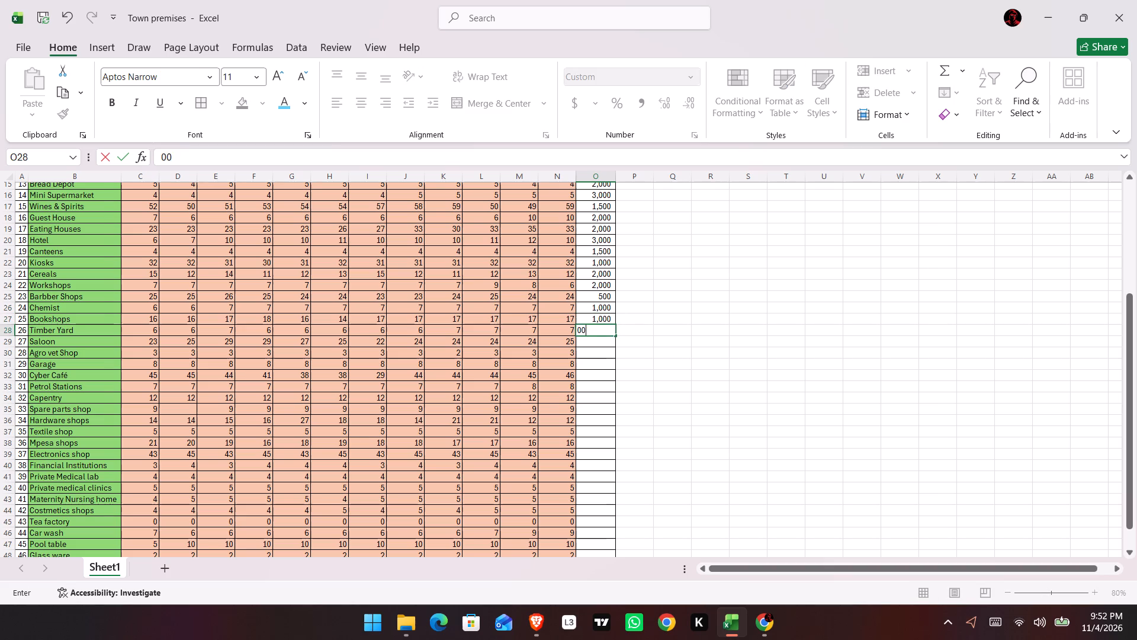
key("BackSpace")
key("BackSpace")
key("2")
type("000")
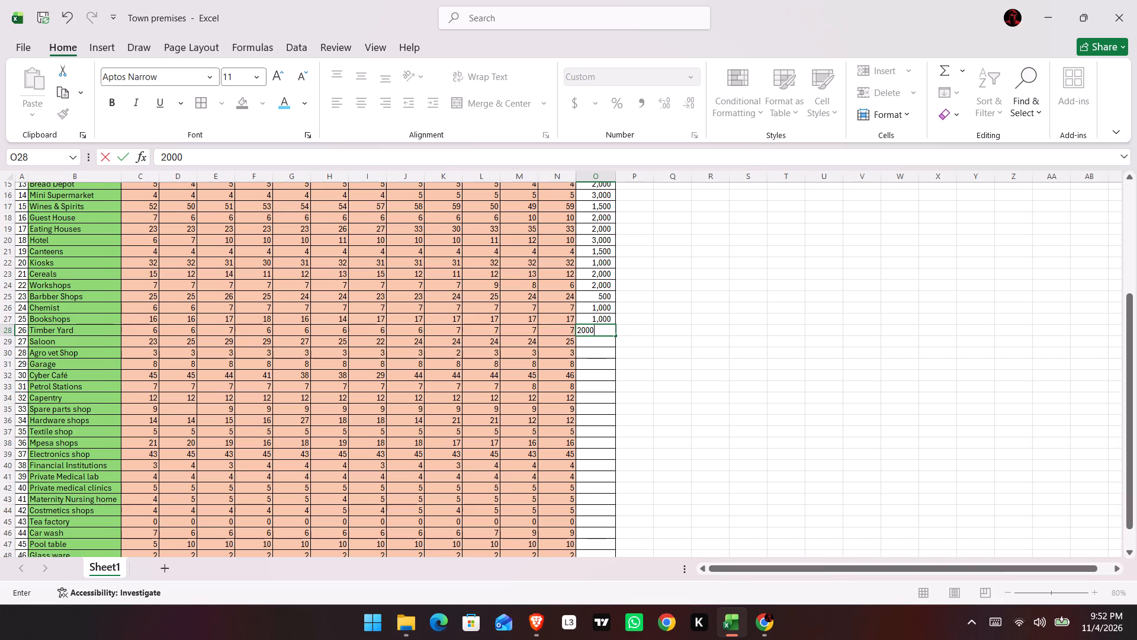
key("Down")
Enter 1000 as the Saloon revenue in cell O29 and 2000 as the Agro vet Shop revenue in cell O30.
type("1000")
key("Down")
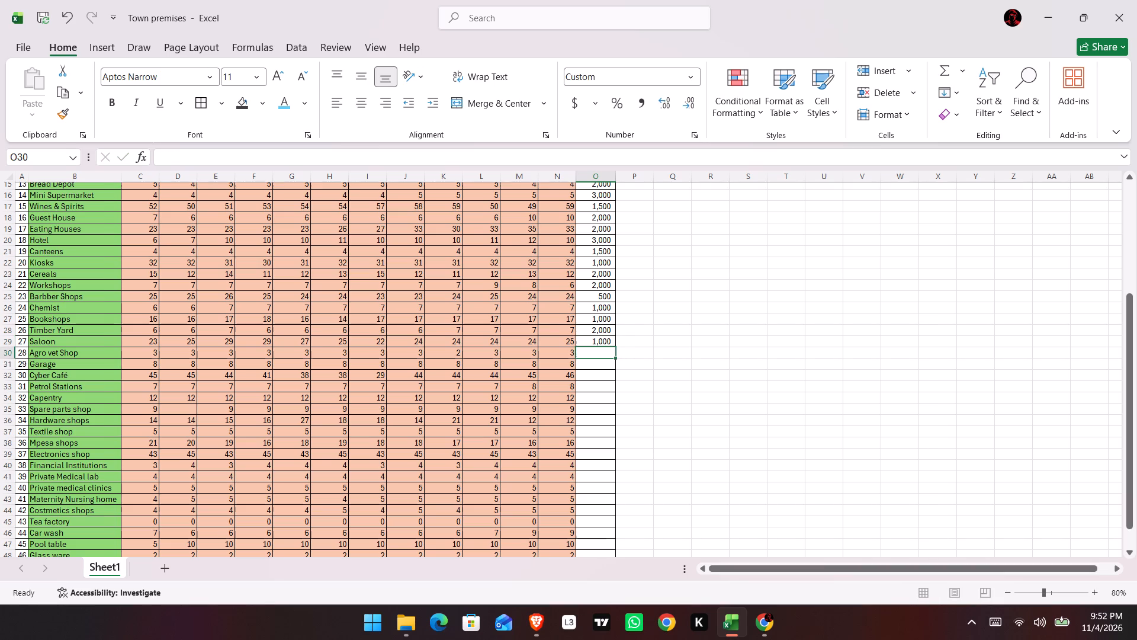
type("2000")
key("Down")
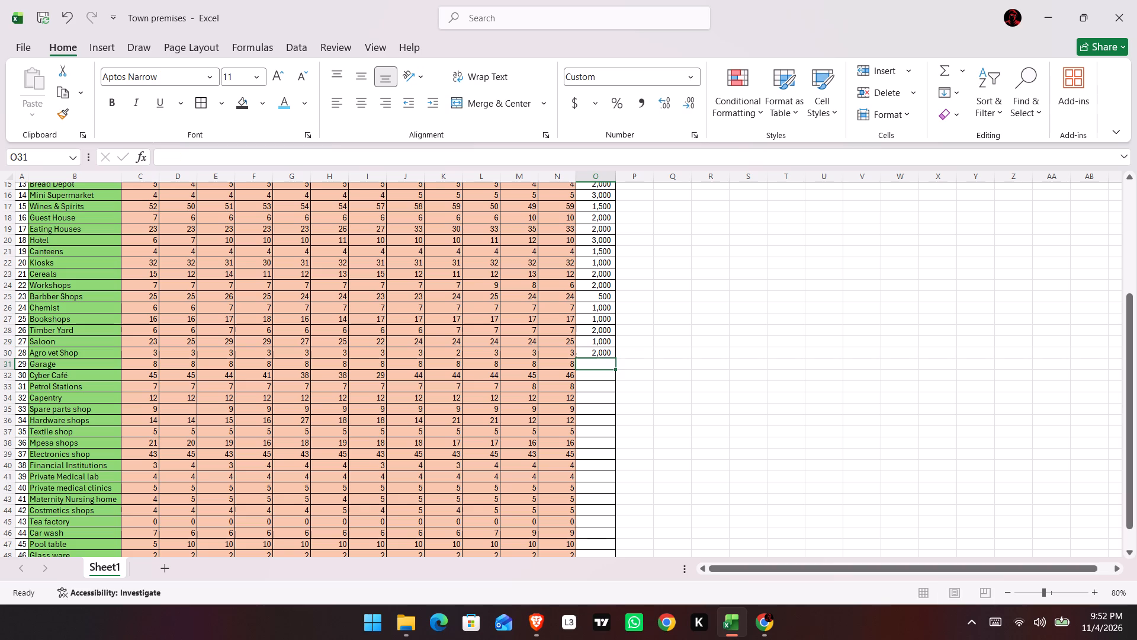
Enter 2500 as the Garage revenue in cell O31.
type("00")
key("BackSpace")
key("BackSpace")
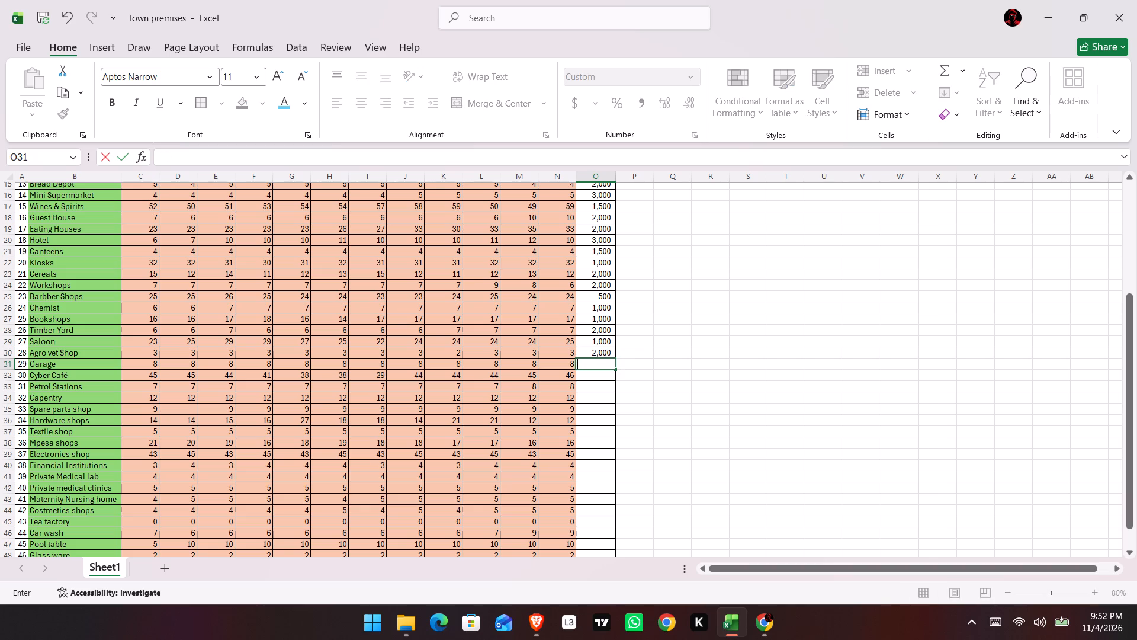
type("500")
key("BackSpace")
key("BackSpace")
key("BackSpace")
key("2")
type("500")
key("Down")
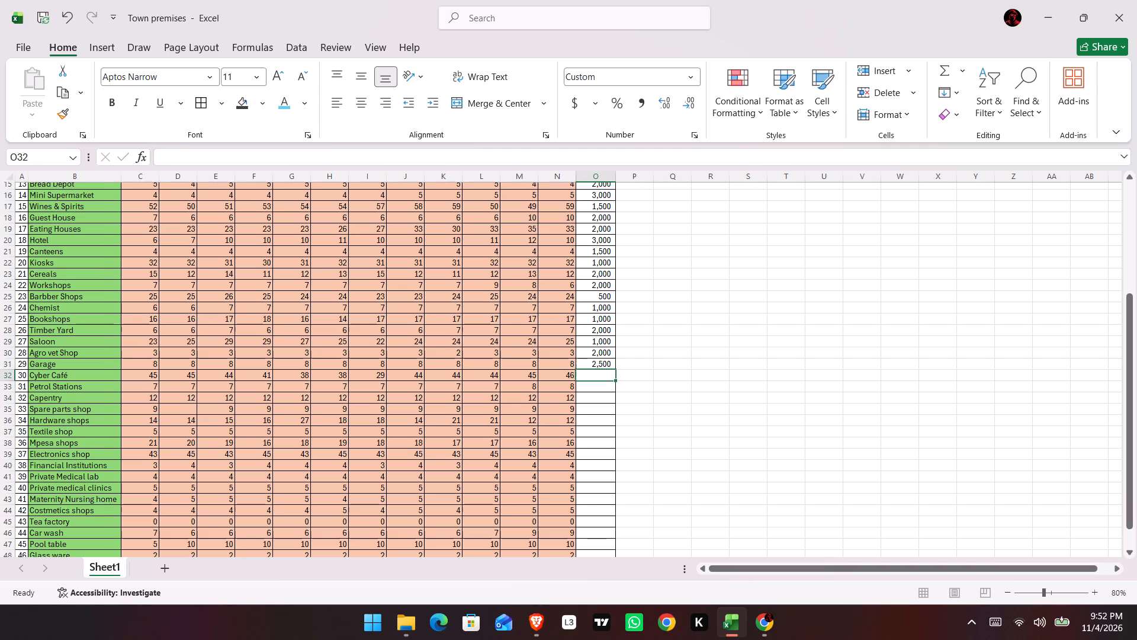
Enter 1000 as the Cyber Café revenue in cell O32 and 3000 as the Petrol Stations revenue in cell O33.
type("1000")
key("Down")
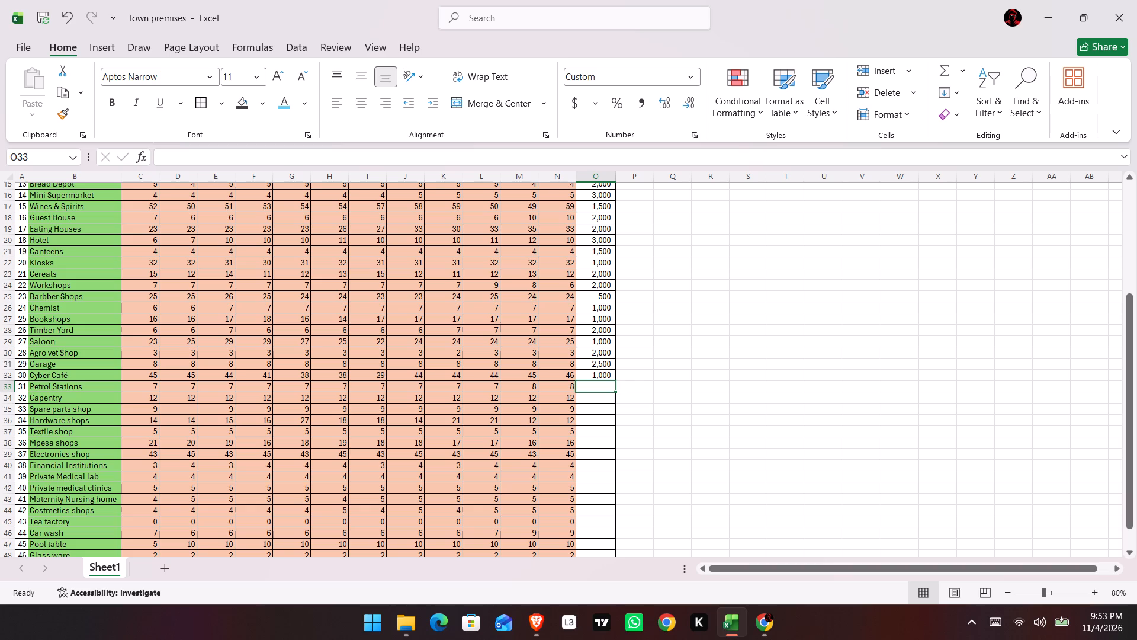
key("Up")
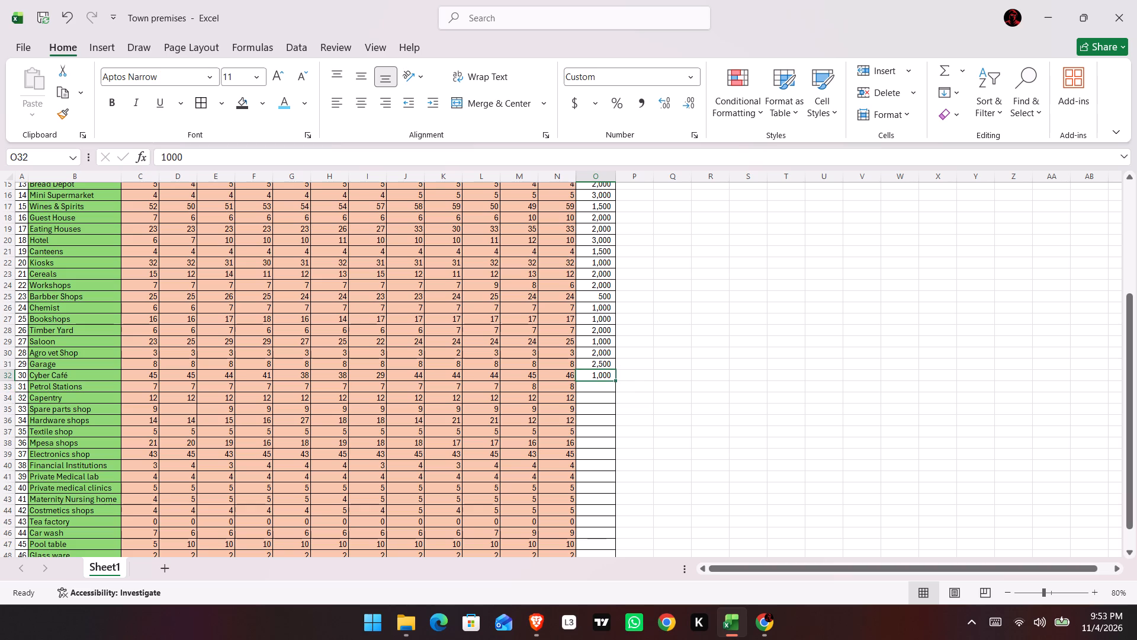
key("Down")
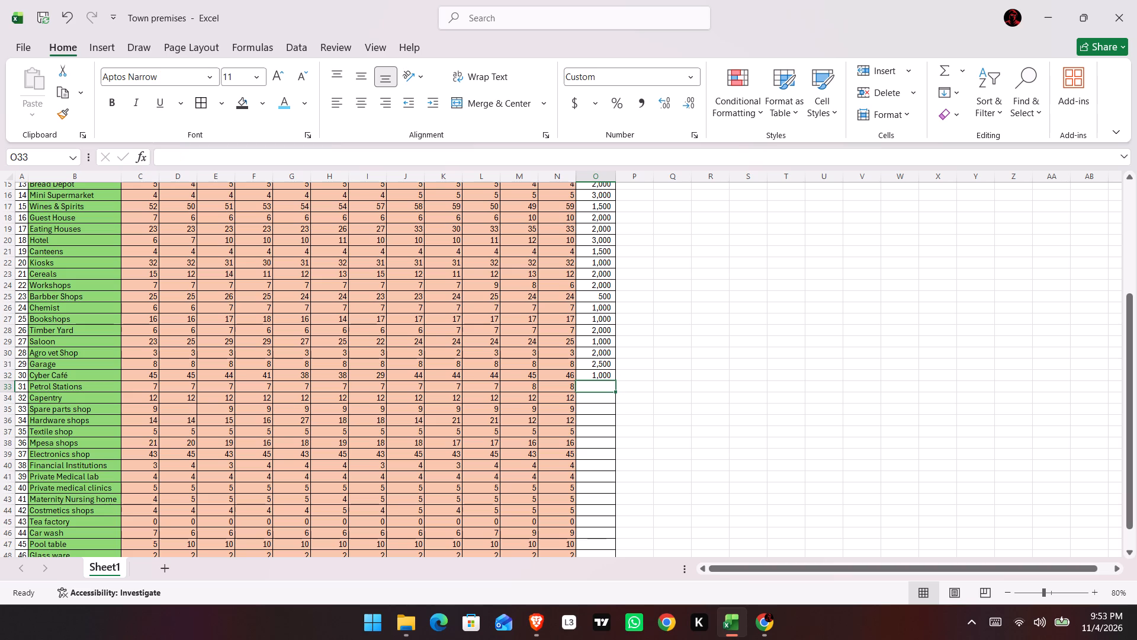
key("3")
type("000")
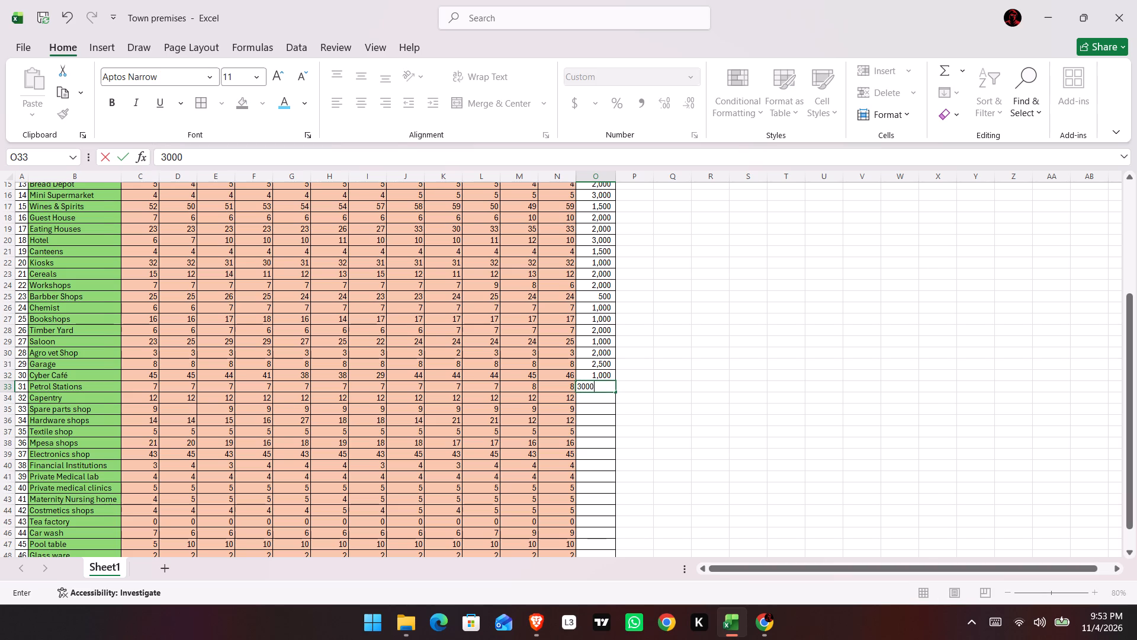
key("Down")
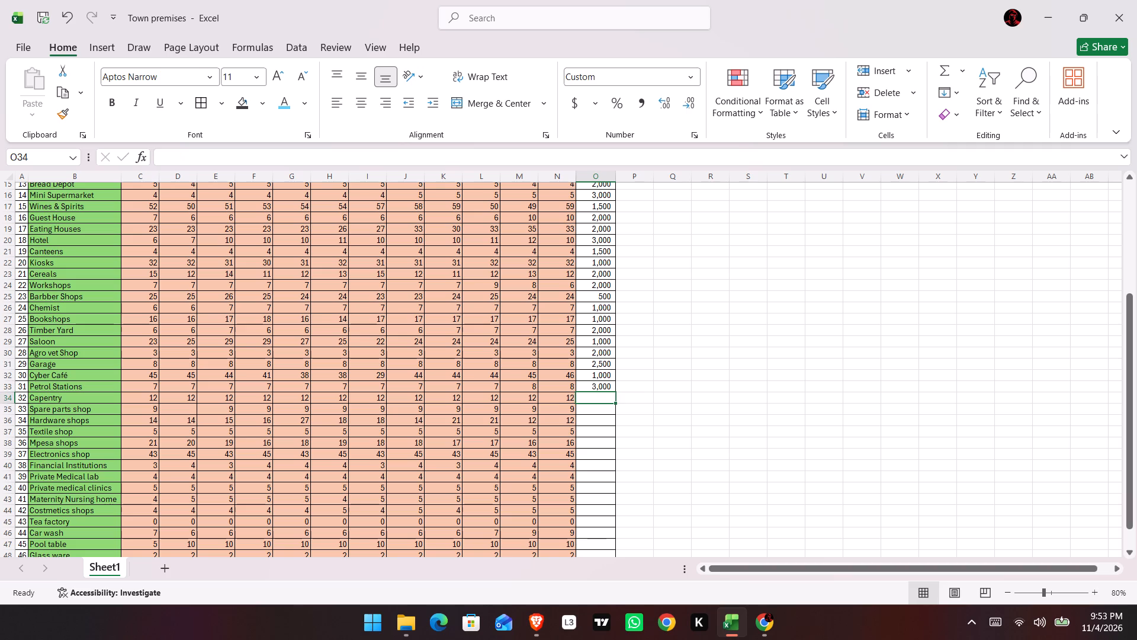
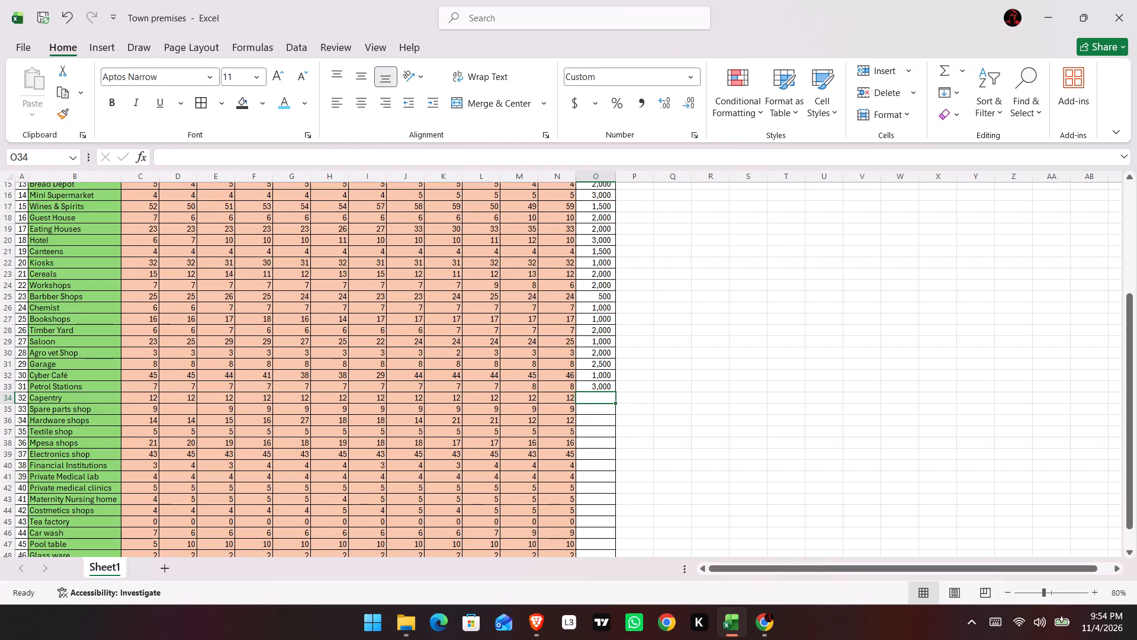
Enter 2000 as the Capentry revenue in cell O34.
key("Down")
key("Up")
type("200")
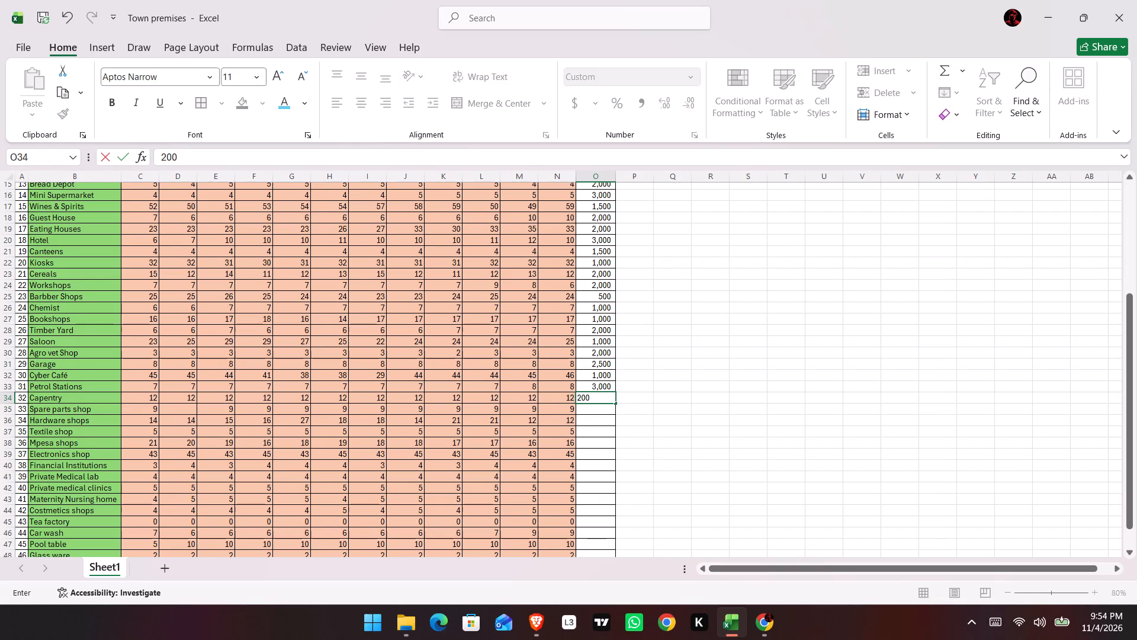
key("0")
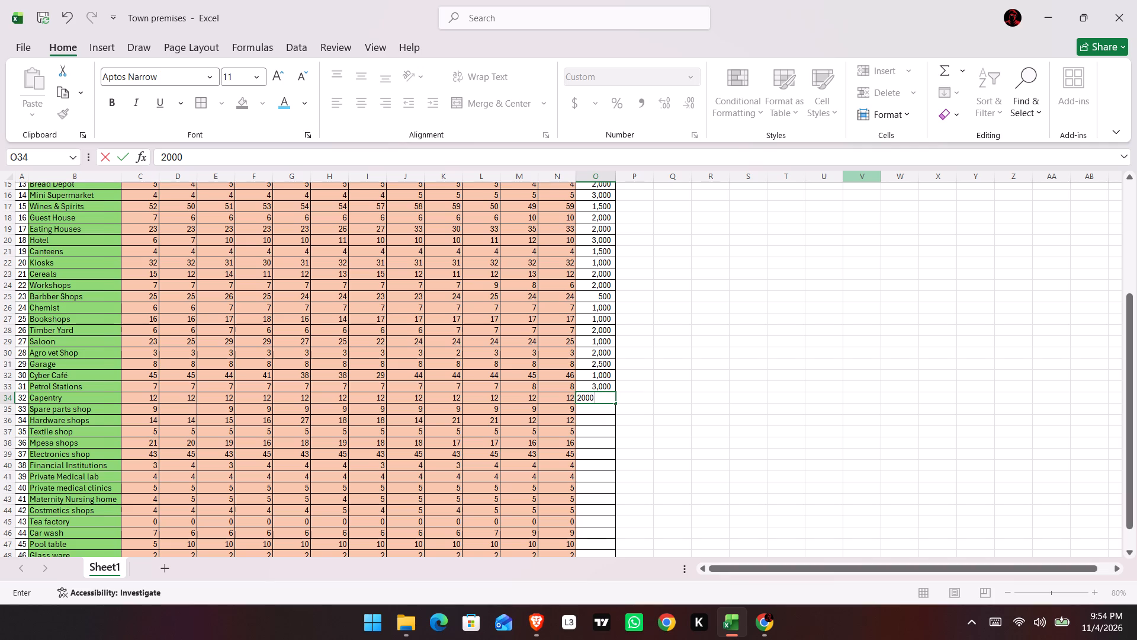
key("Down")
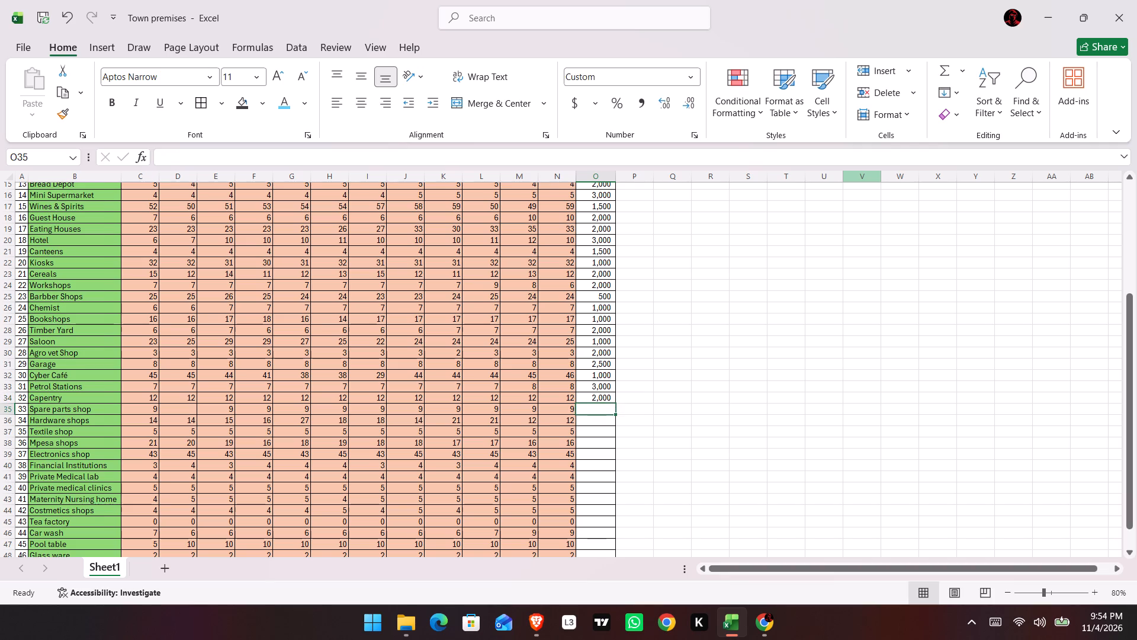
Enter 2000 as the Spare parts shop revenue in cell O35.
key("Down")
key("Up")
key("Down")
key("Up")
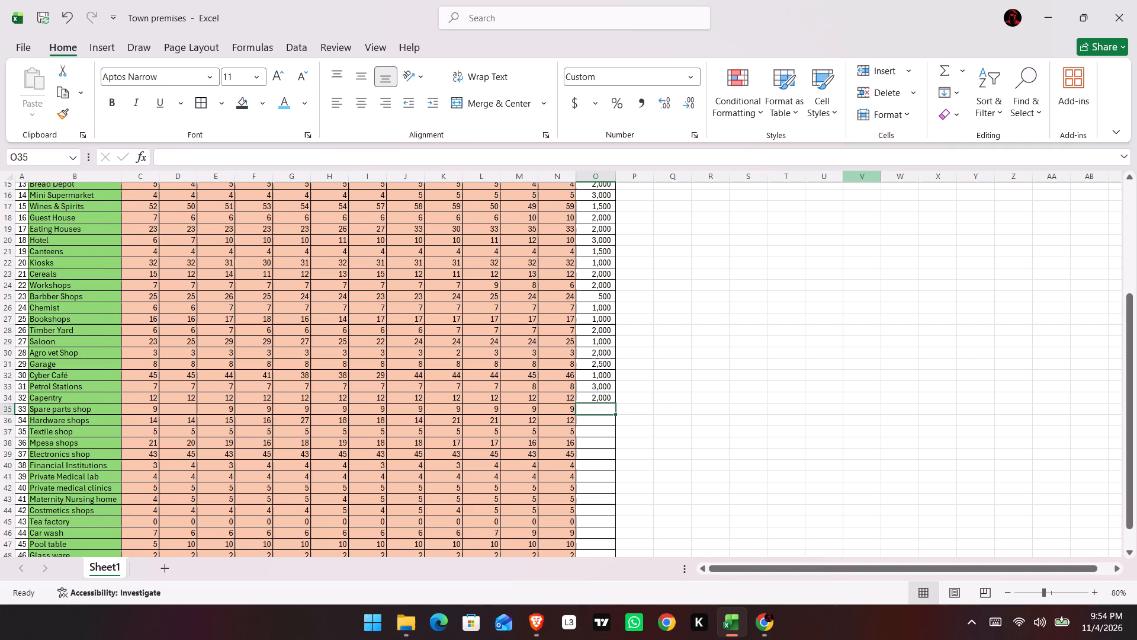
type("1500")
key("BackSpace")
key("BackSpace")
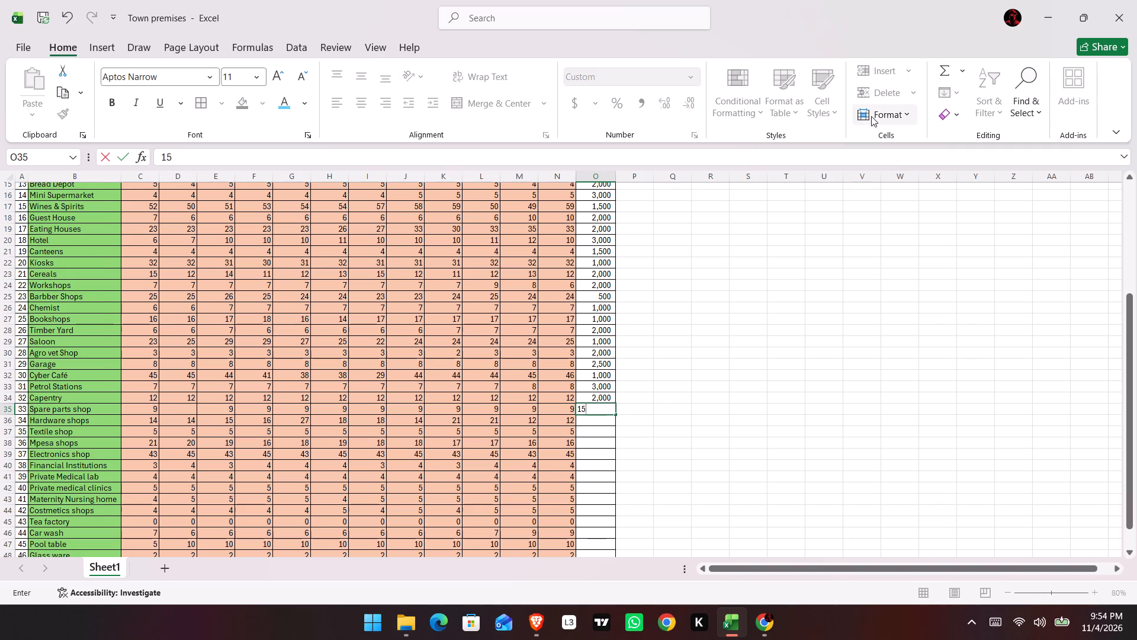
key("BackSpace")
key("BackSpace")
type("3000")
key("BackSpace")
key("BackSpace")
key("BackSpace")
key("BackSpace")
type("2000")
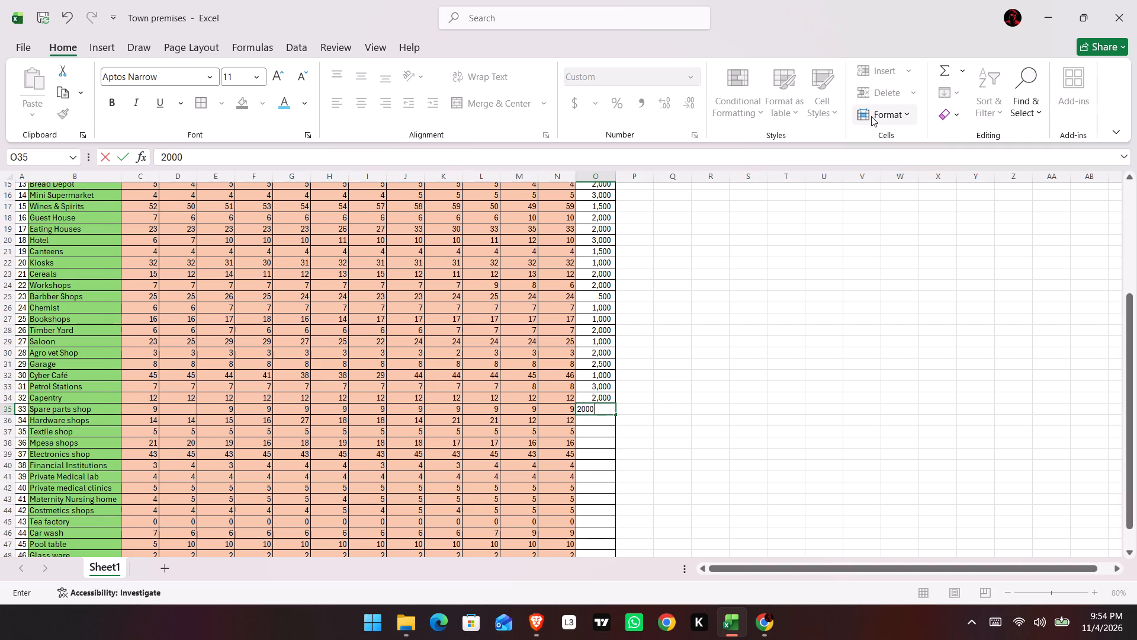
key("Down")
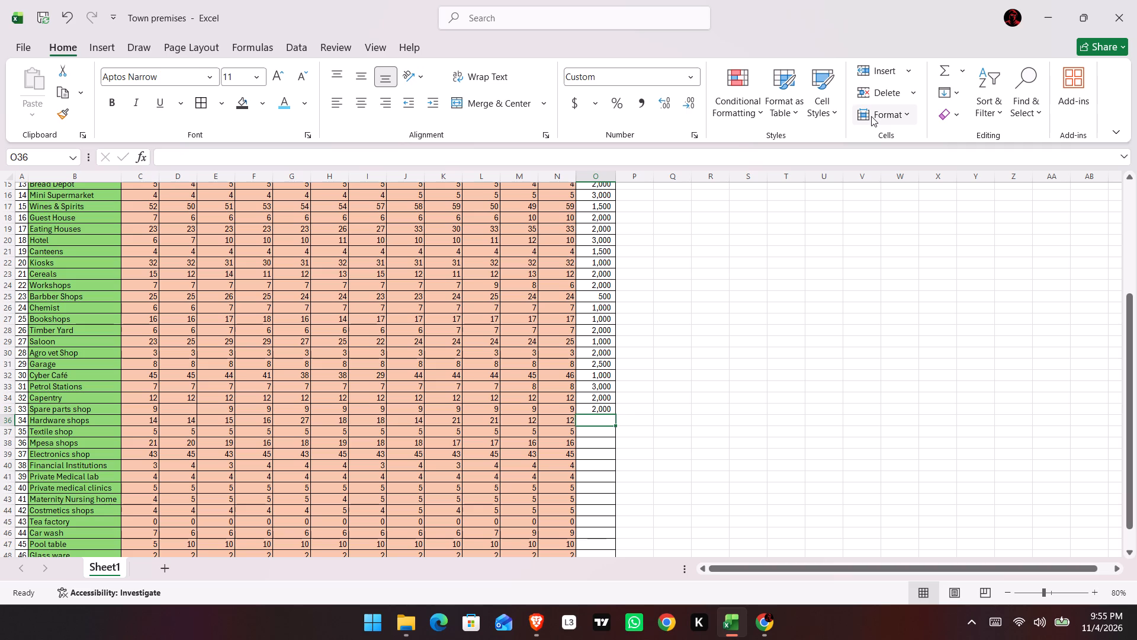
Enter 2500 as the Hardware shops revenue in cell O36.
key("2")
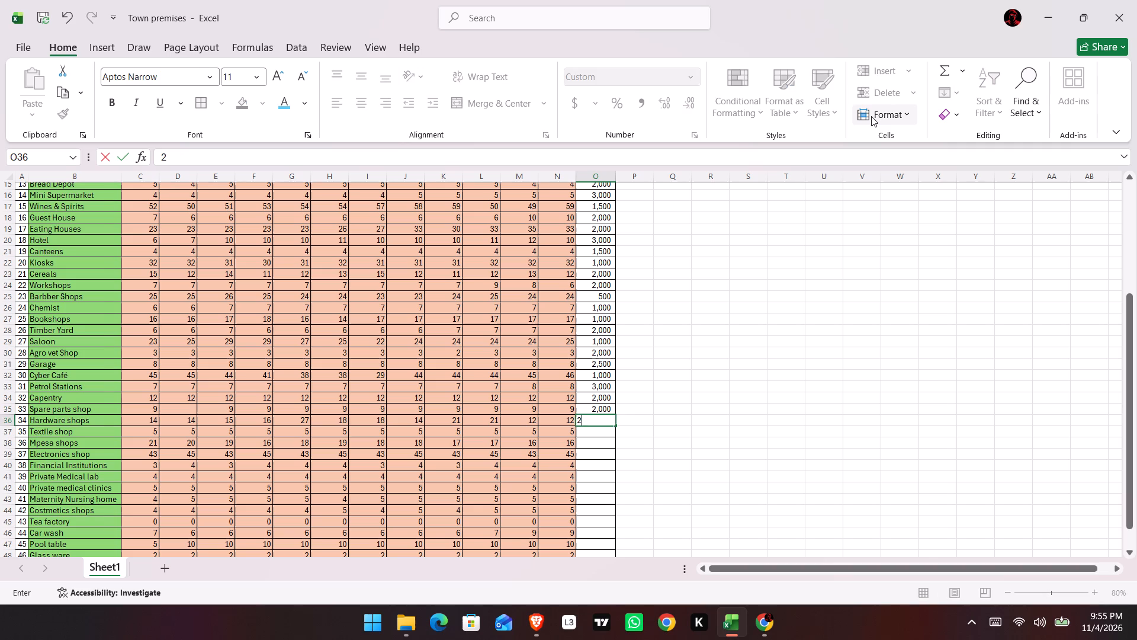
key("6")
key("0")
key("0")
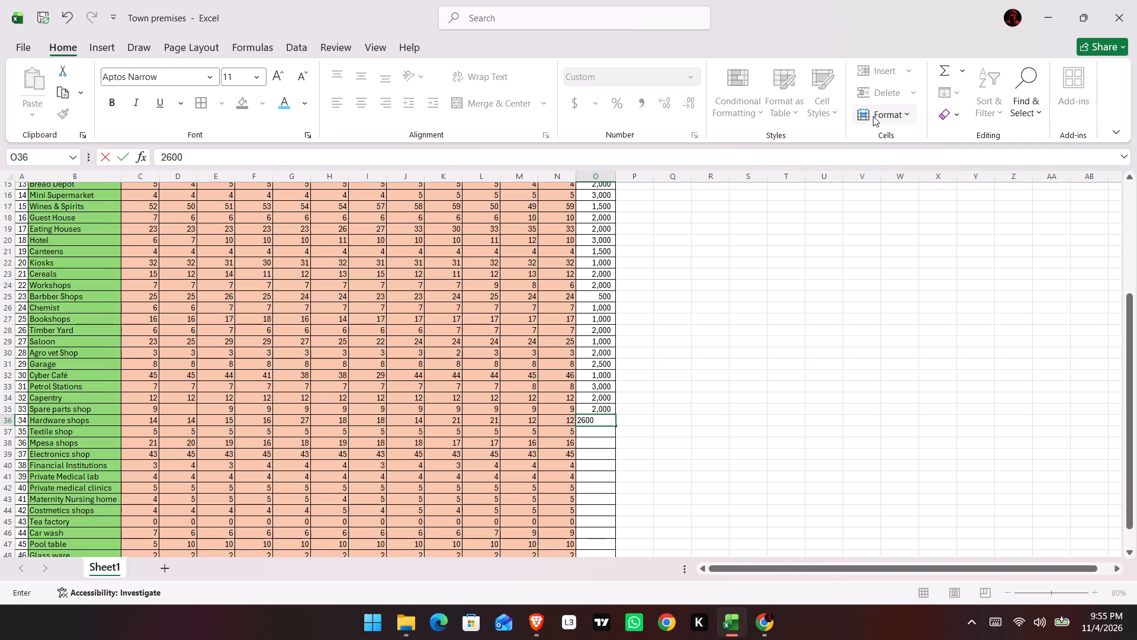
key("BackSpace")
key("BackSpace")
key("BackSpace")
key("5")
type("000")
key("BackSpace")
key("Down")
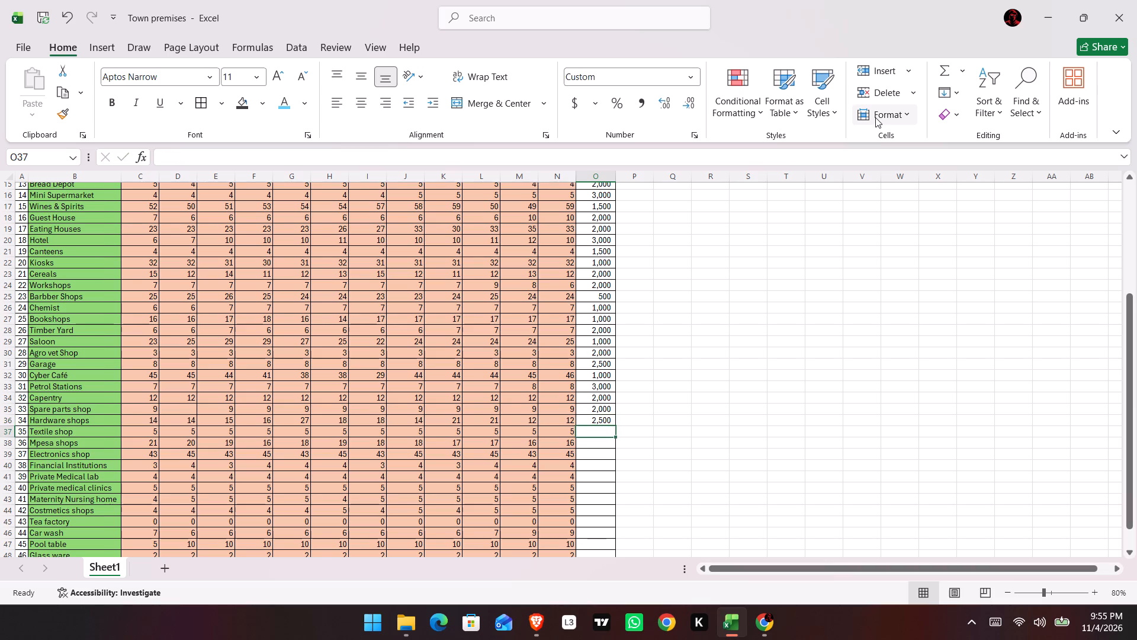
Enter 2000 as the revenue for Textile shop, Mpesa shops and Electronics shop in cells O37 to O39.
type("2000")
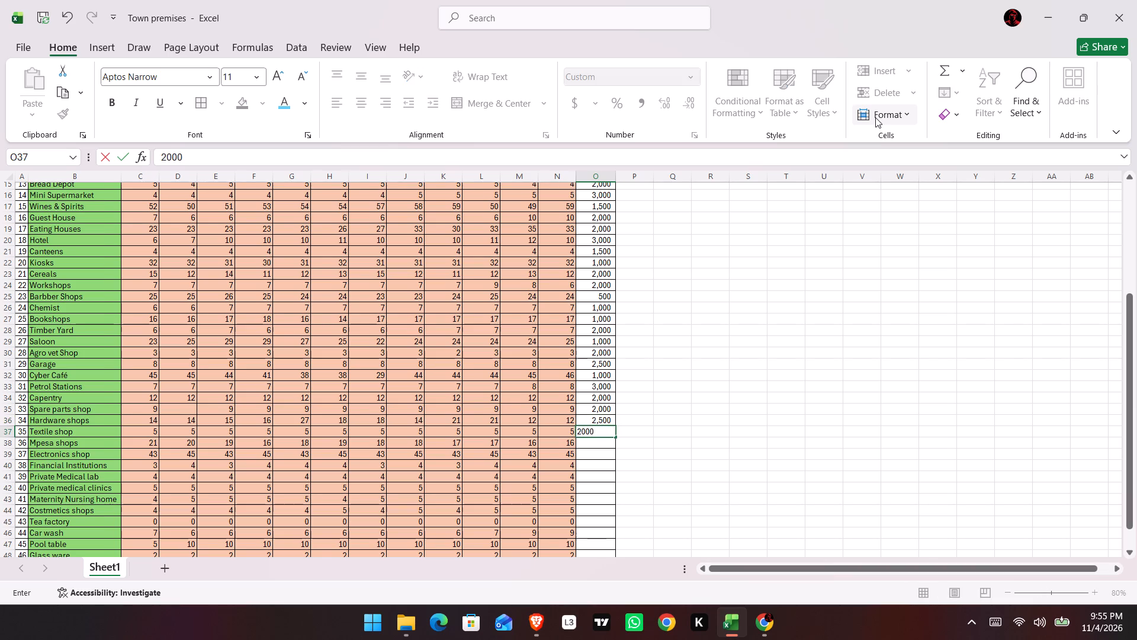
key("Down")
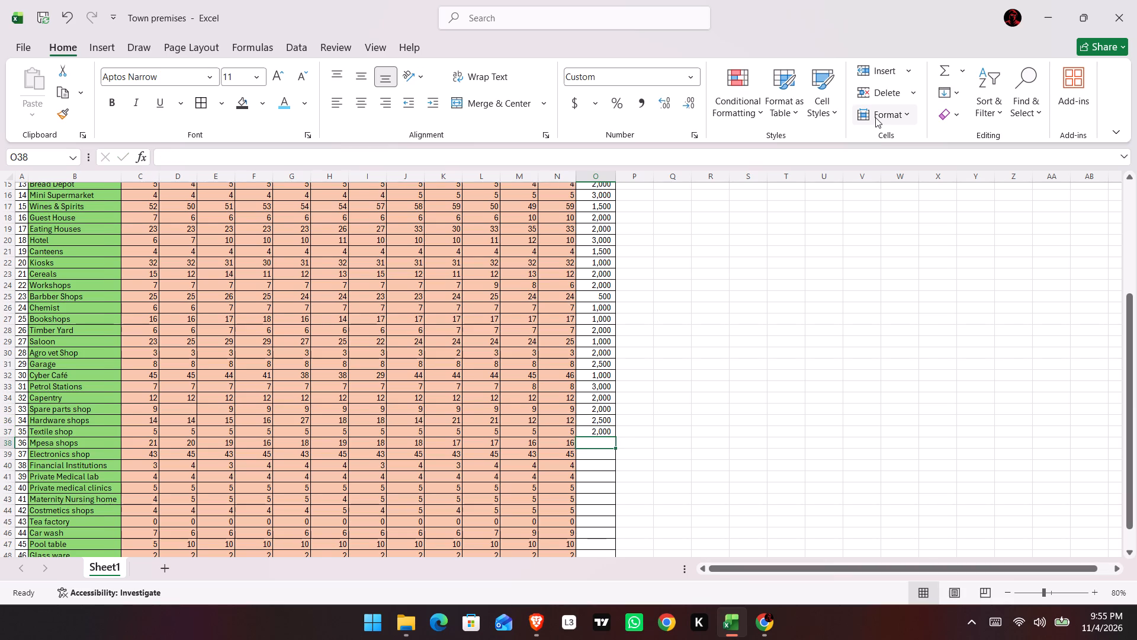
type("2000")
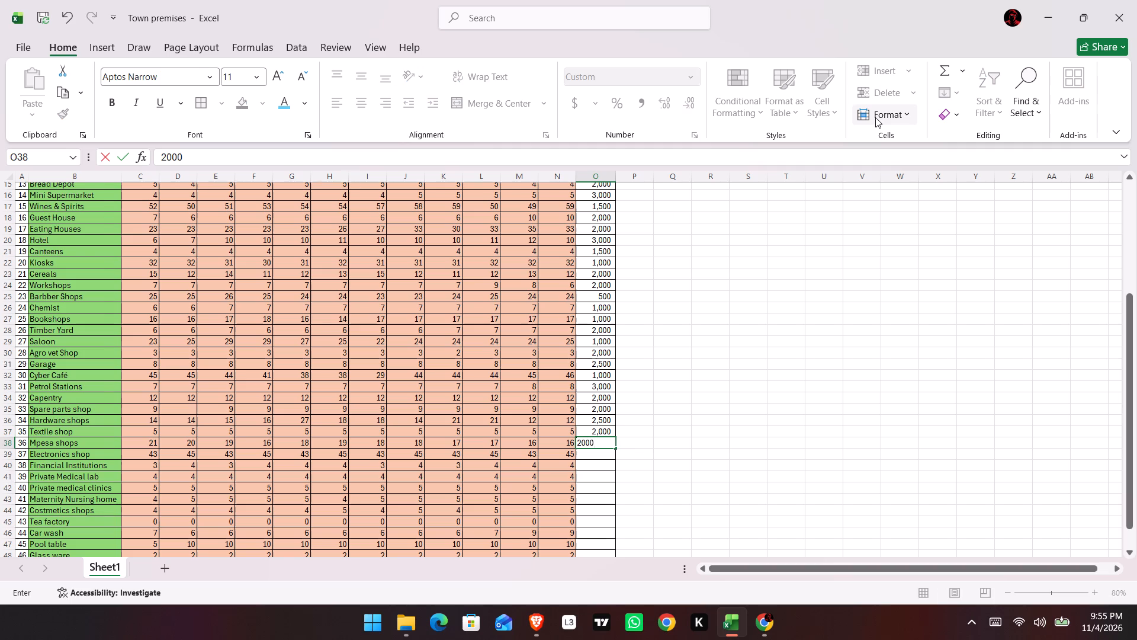
key("Down")
type("2000")
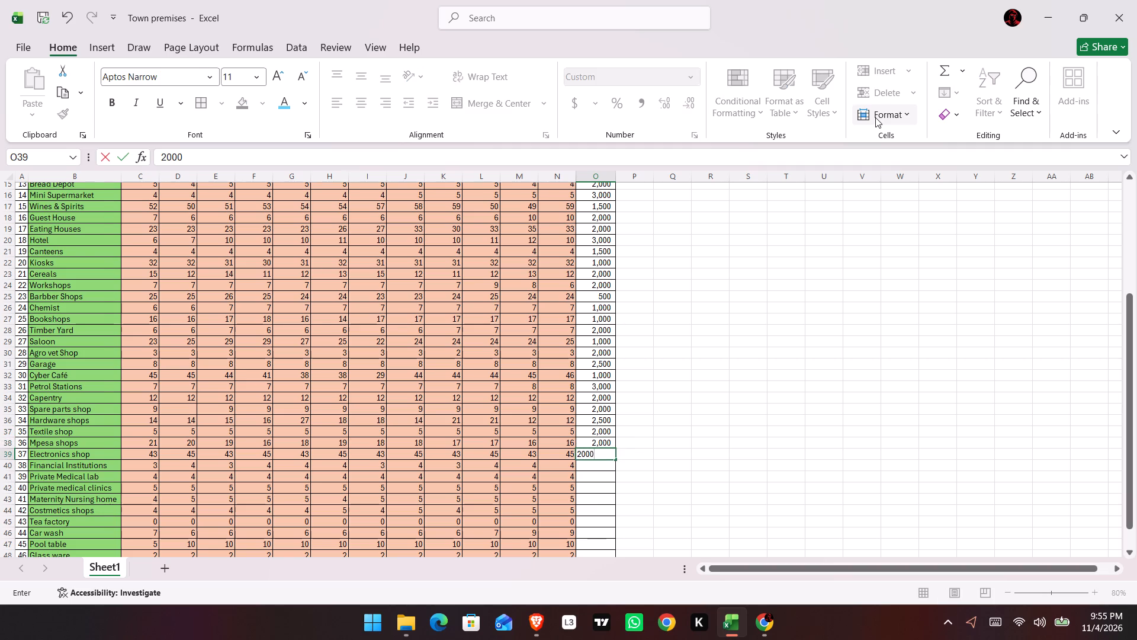
key("Down")
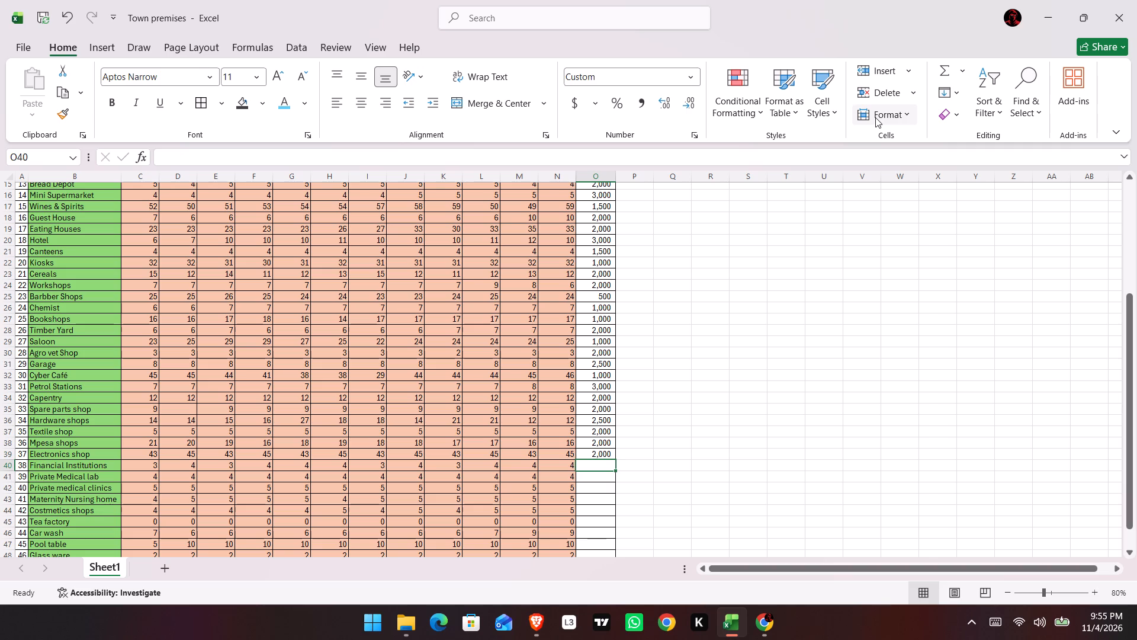
Enter 1500 as the Financial Institutions revenue in cell O40.
key("2")
type("500")
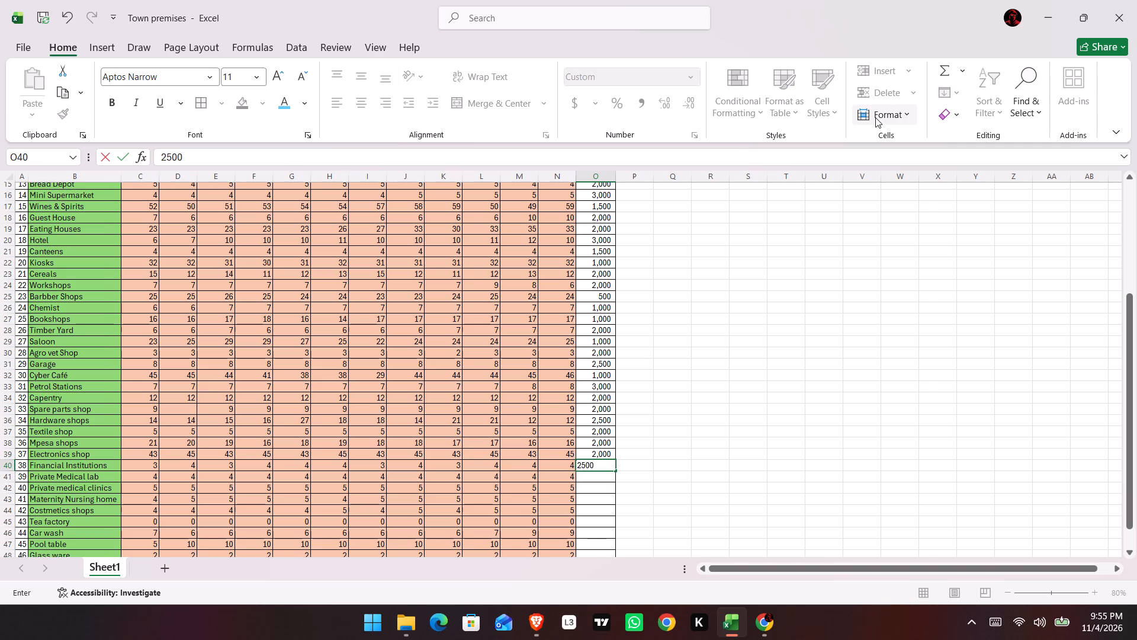
key("BackSpace")
key("BackSpace")
key("BackSpace")
key("BackSpace")
key("1")
key("4")
key("BackSpace")
type("5000")
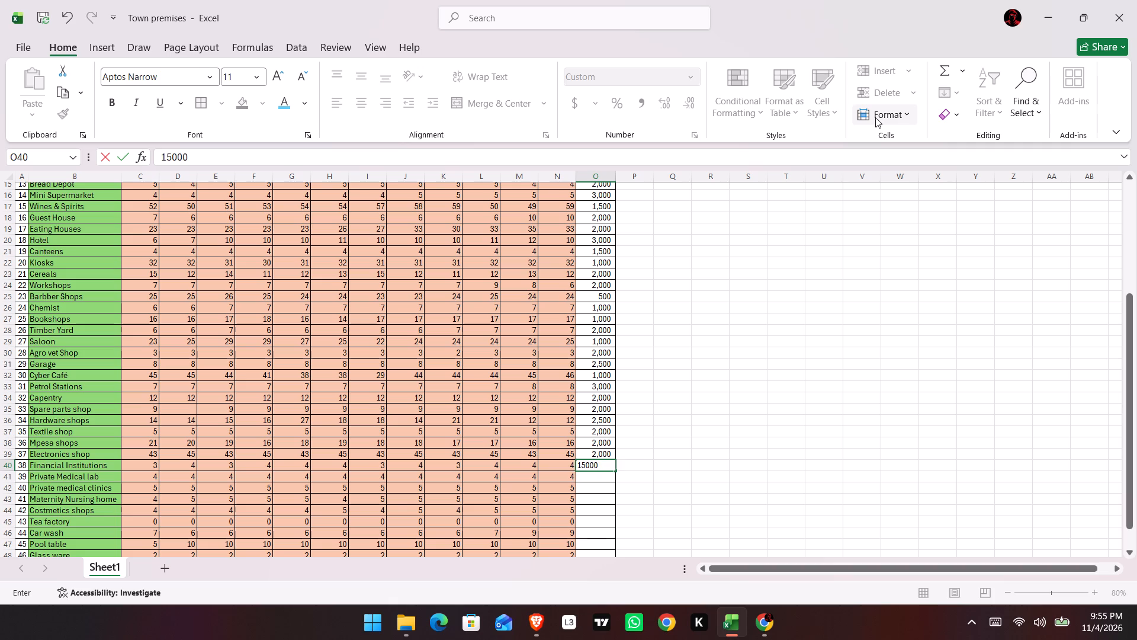
key("BackSpace")
key("Down")
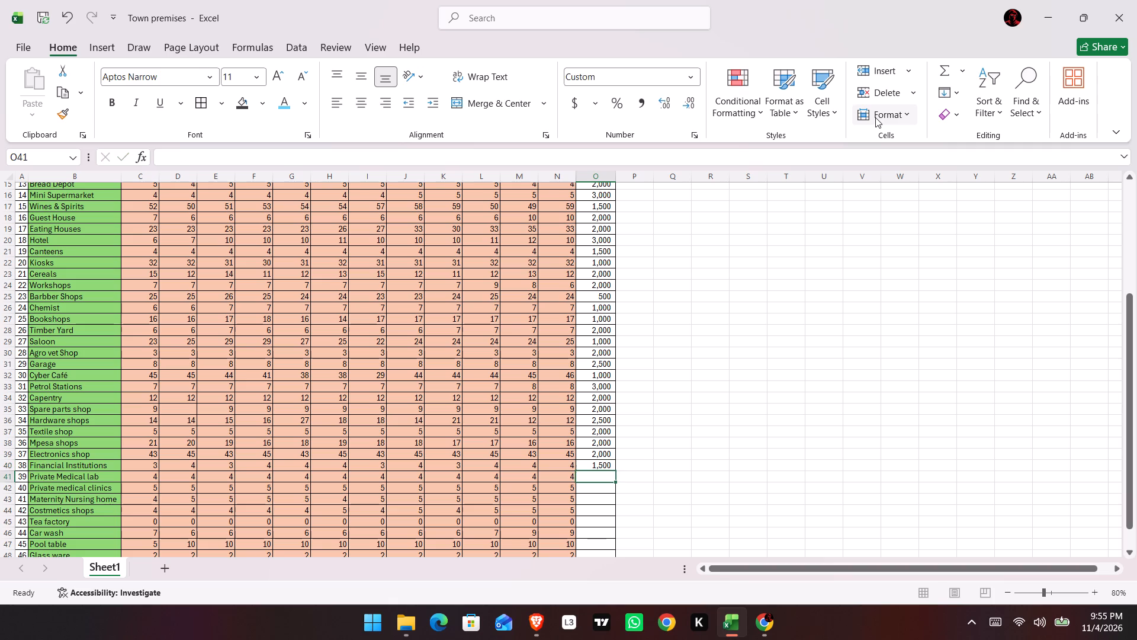
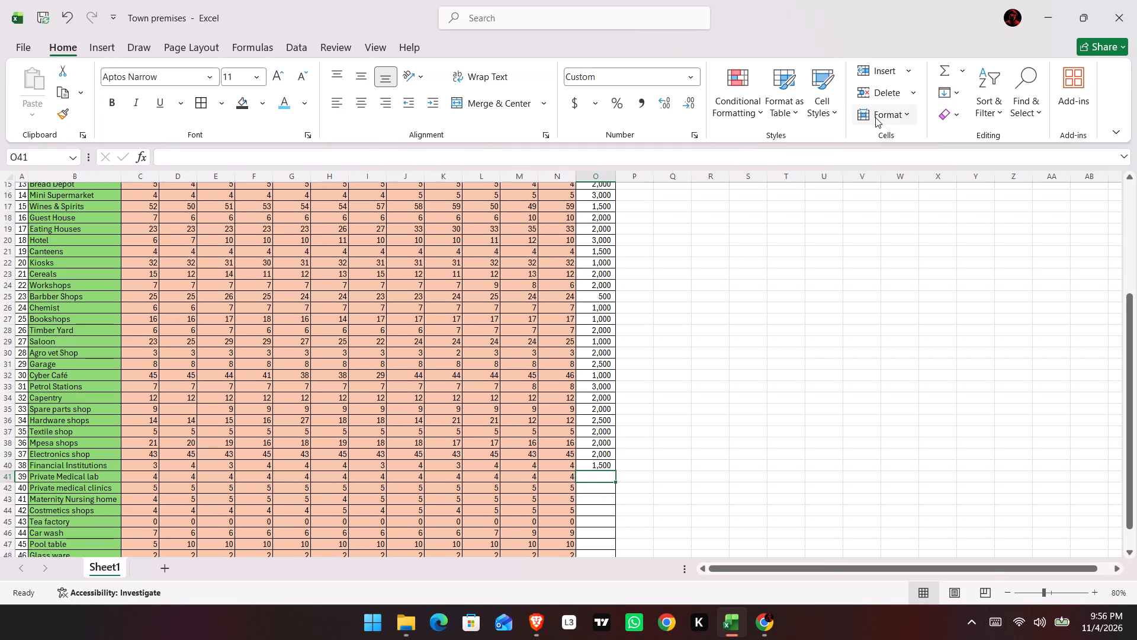
Enter 2500 as the revenue for Private Medical lab and Private medical clinics in cells O41 and O42.
type("2000")
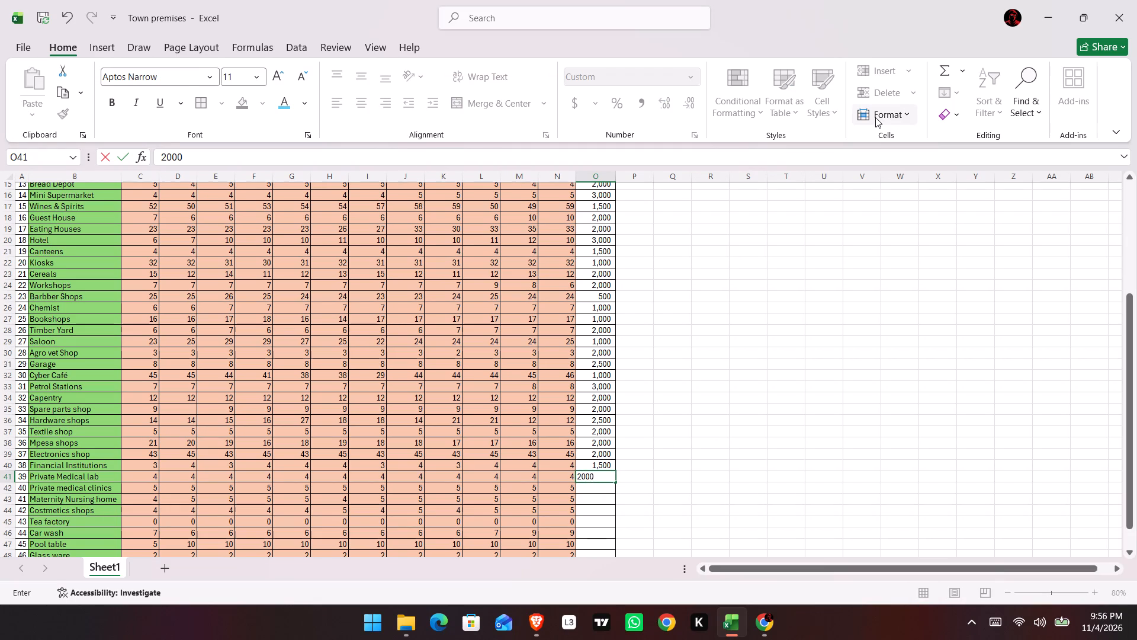
key("BackSpace")
key("BackSpace")
key("BackSpace")
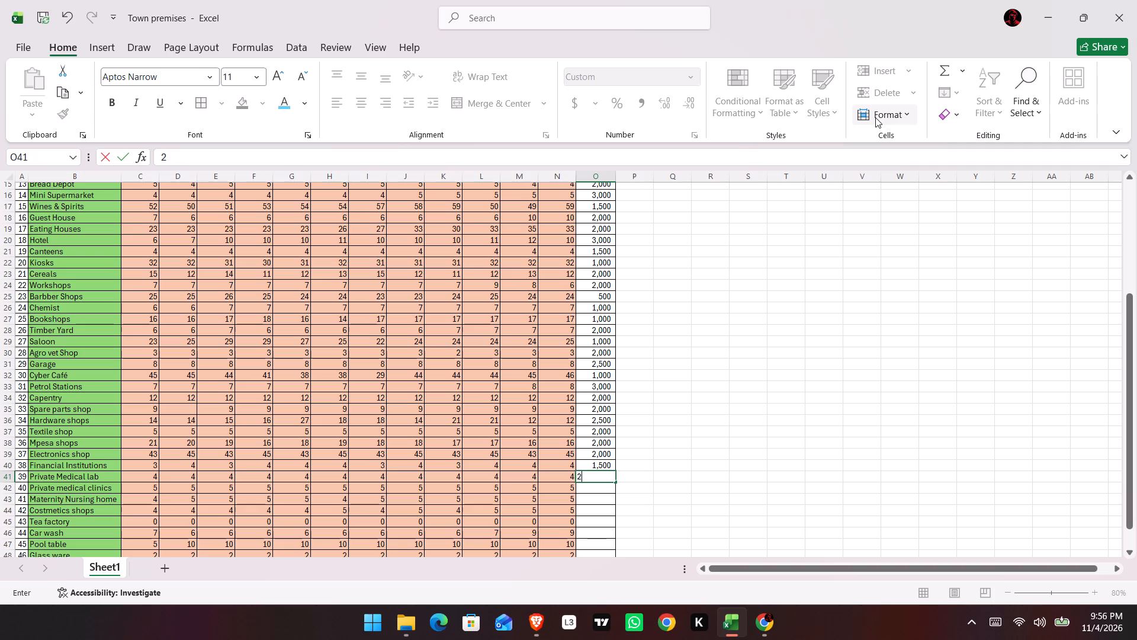
type("500")
key("Down")
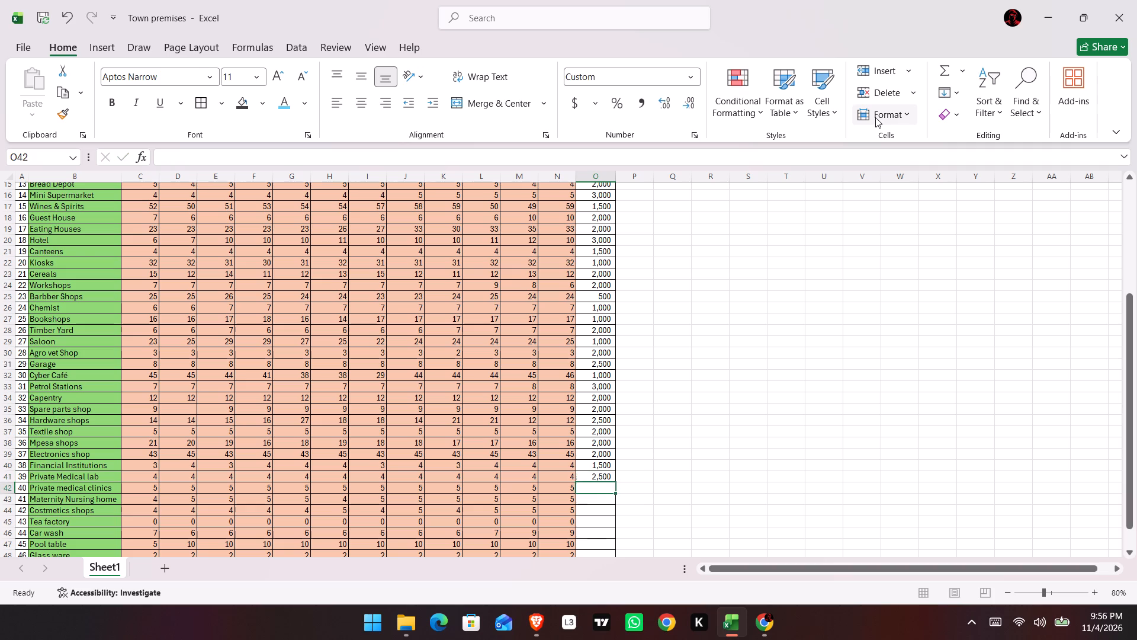
type("2400")
key("BackSpace")
key("BackSpace")
key("BackSpace")
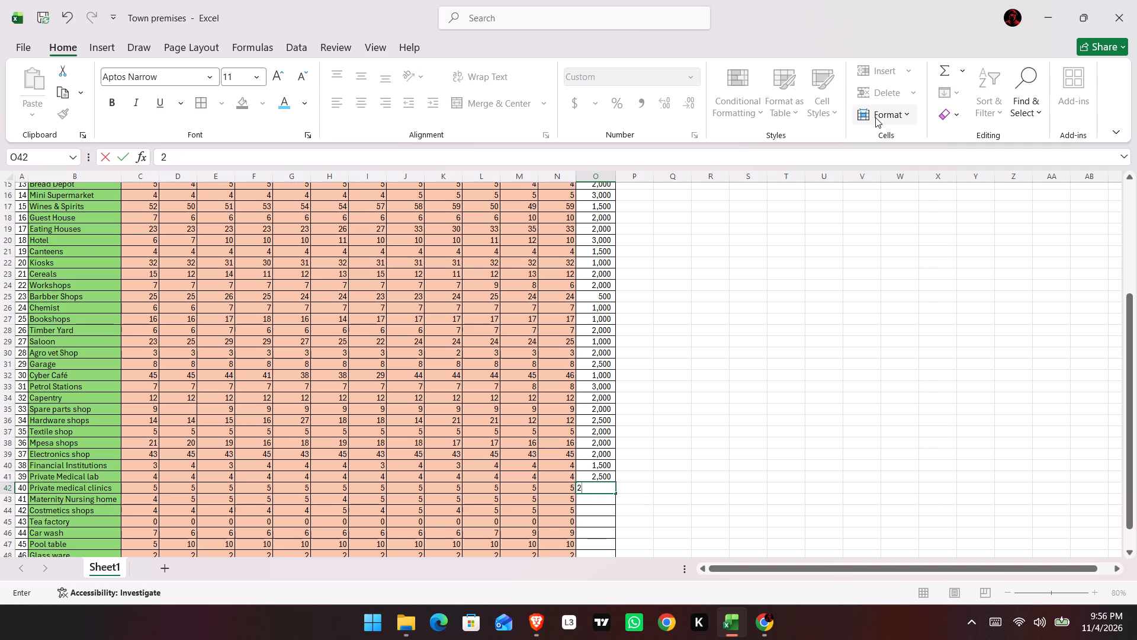
type("500")
key("Down")
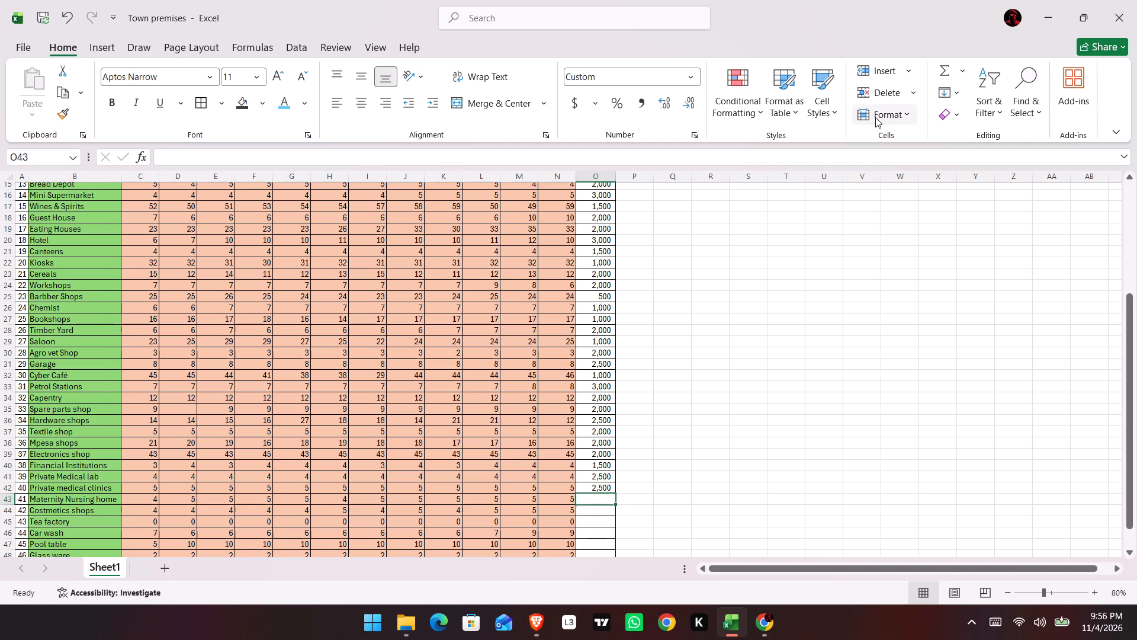
Enter 1500 as the Maternity Nursing home revenue in cell O43.
type("500")
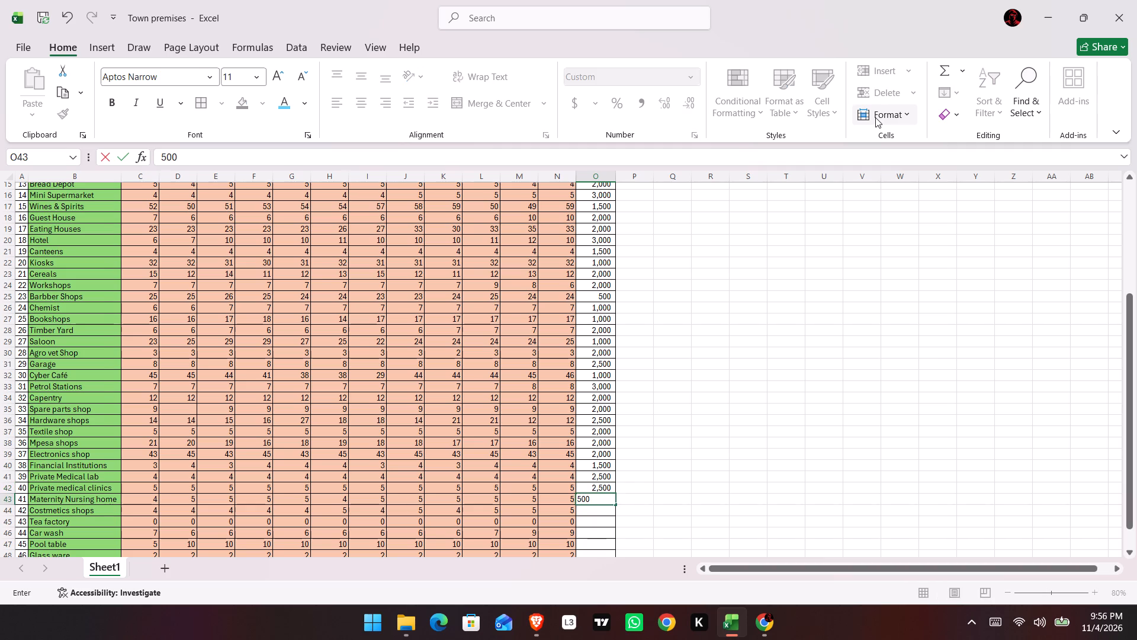
key("BackSpace")
key("BackSpace")
key("BackSpace")
key("BackSpace")
key("BackSpace")
key("BackSpace")
key("BackSpace")
key("1")
type("500")
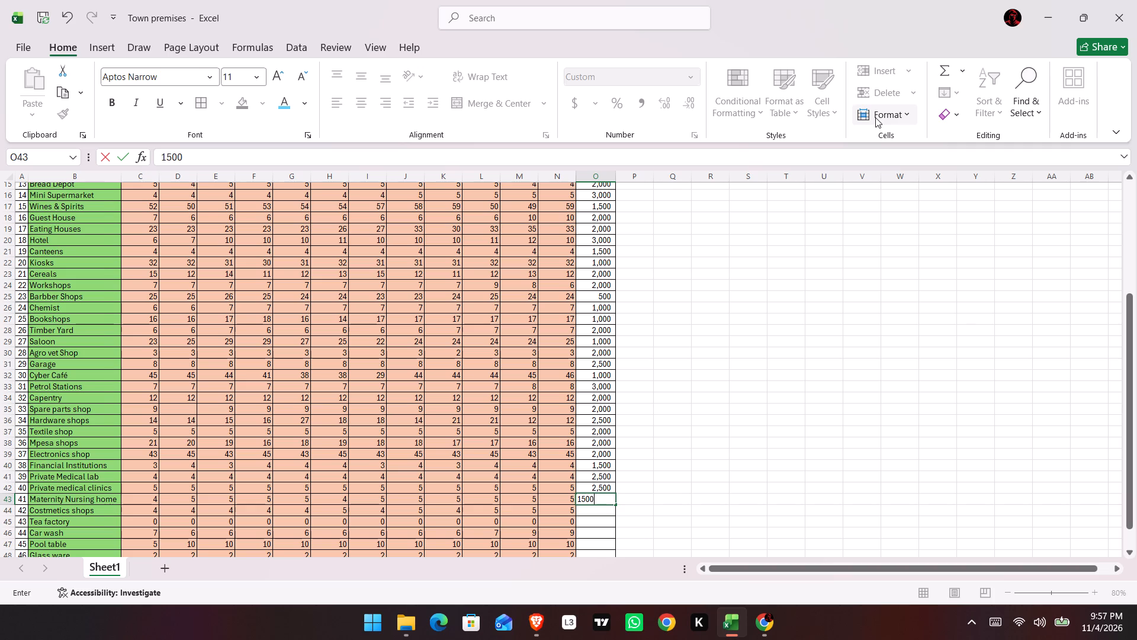
key("Down")
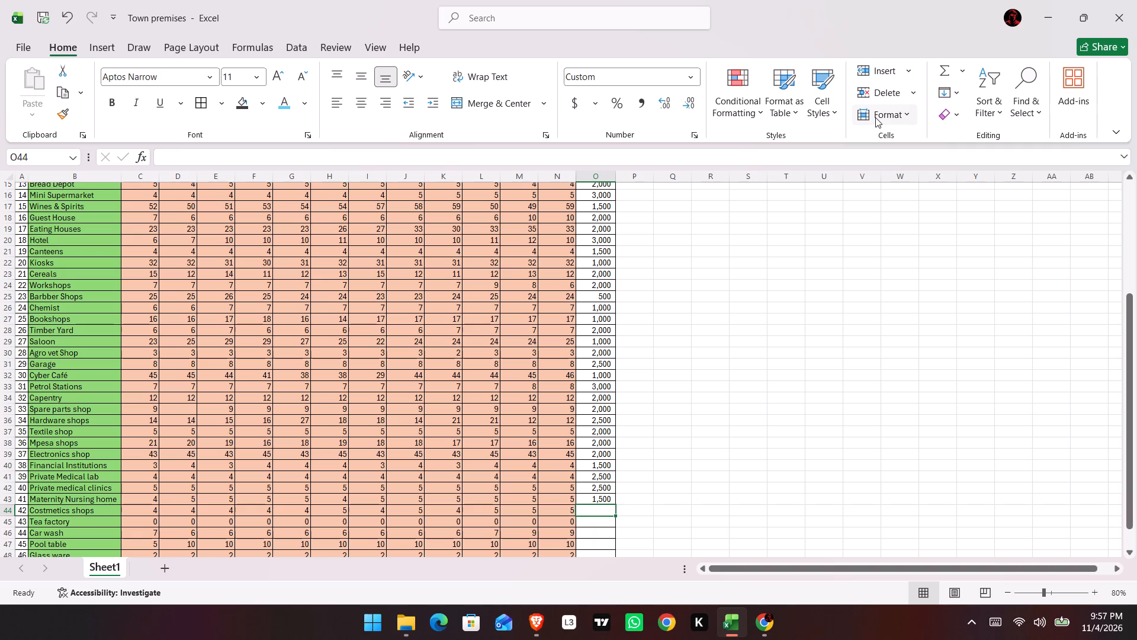
Examine how far the bordered cells of column O run below the last premises row.
key("Up")
key("Down")
key("Down")
key("Down")
key("Down")
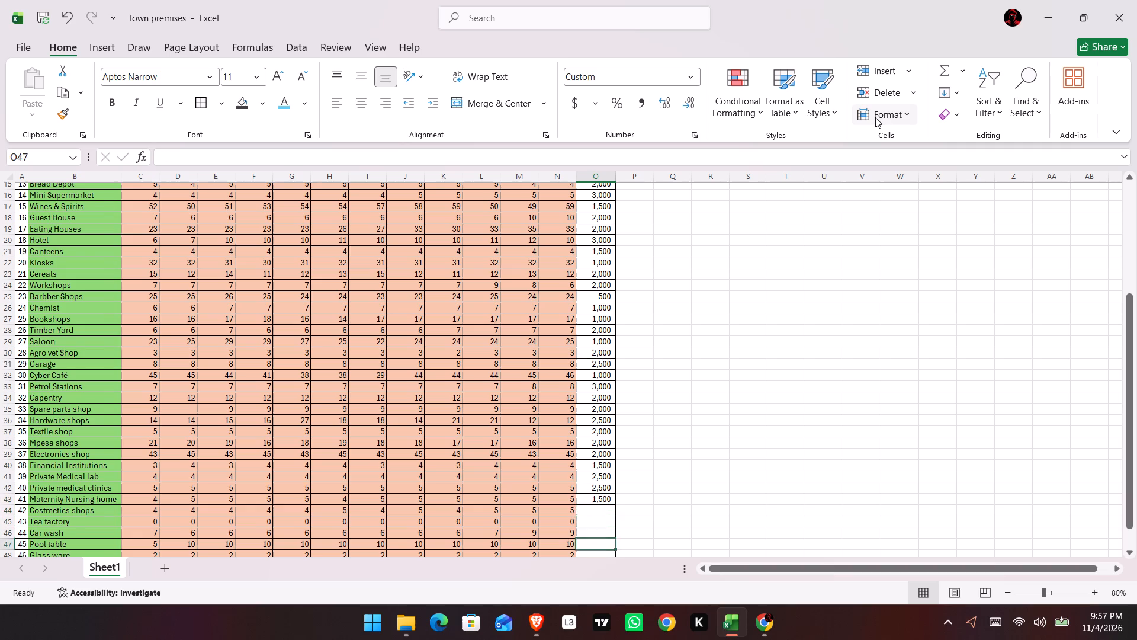
key("Down")
key("Down")
key("Down")
key("Down")
key("Down")
key("Down")
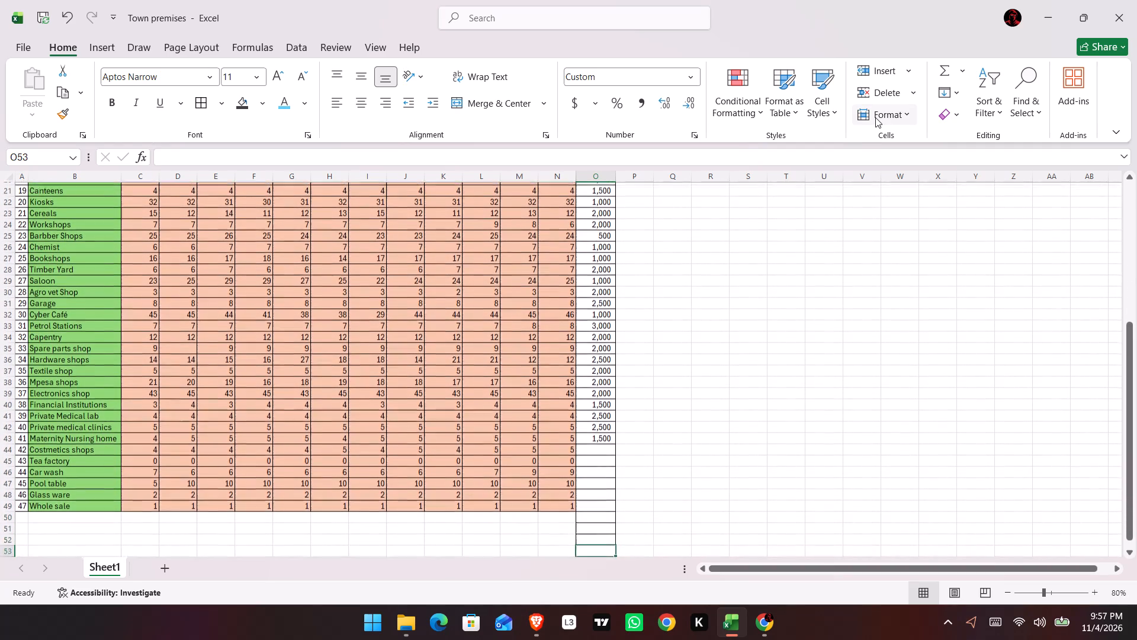
key("Down")
key("Up")
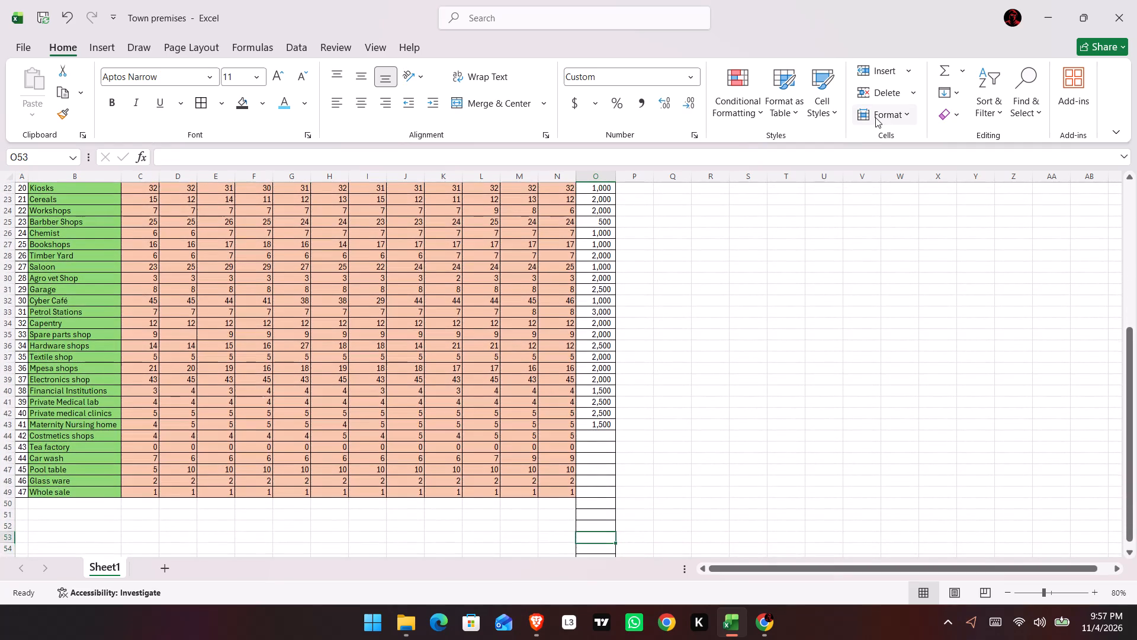
key("Up")
key("Down")
key("Down")
key("Down")
key("Down")
key("Down")
key("Down")
key("Down")
key("Down")
key("Down")
key("Down")
key("Down")
key("Down")
key("Down")
key("Down")
key("Down")
key("Down")
key("Down")
key("Down")
key("Down")
key("Down")
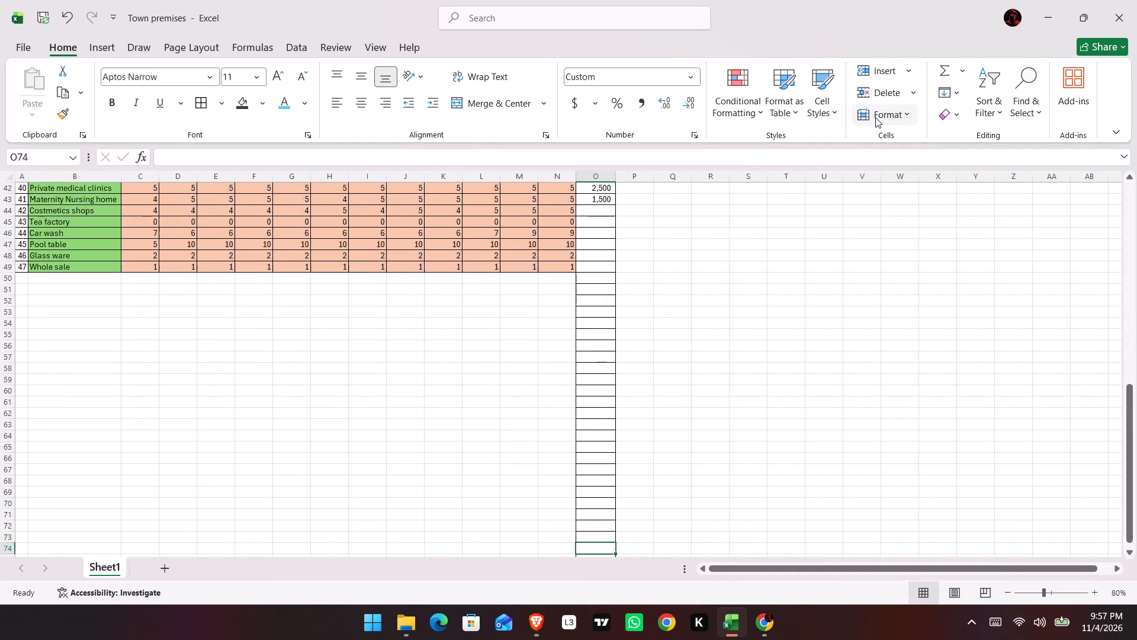
key("Down")
key("Down")
key("Down")
key("Down")
key("Down")
key("Down")
key("Down")
key("Down")
key("Down")
key("Down")
key("Down")
key("Down")
key("Down")
key("Down")
key("Down")
key("Down")
key("Down")
key("Down")
key("Down")
key("Down")
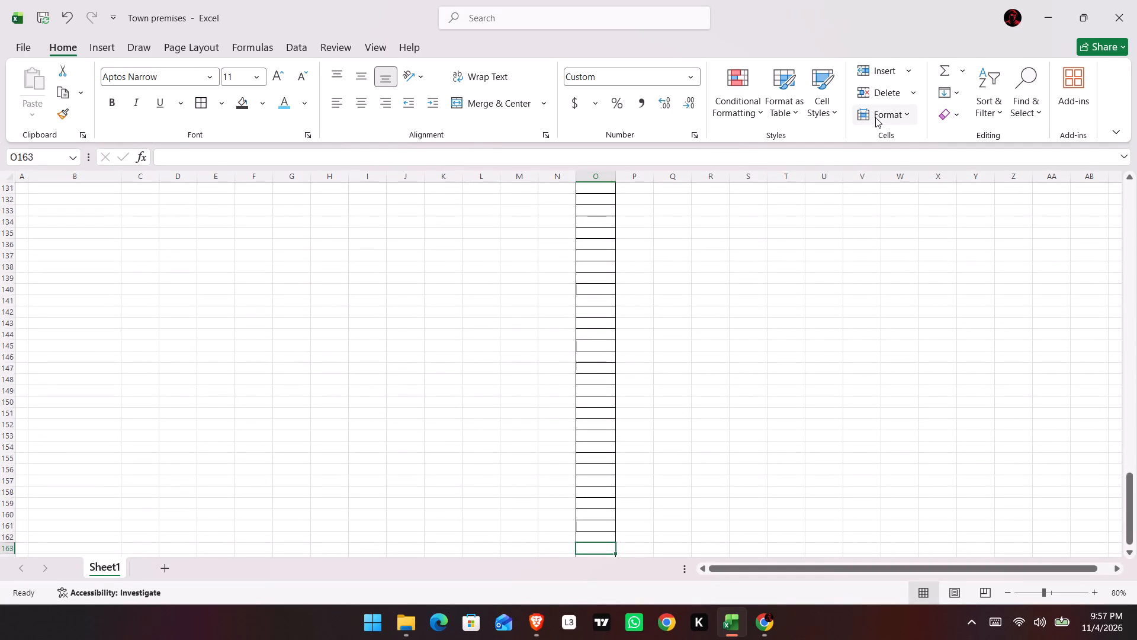
key("Left")
key("Up")
key("Up")
key("Up")
key("Up")
key("Up")
key("Up")
key("Up")
key("Up")
key("Up")
key("Up")
key("Up")
key("Up")
key("Up")
key("Up")
key("Up")
key("Up")
key("Up")
key("Up")
key("Up")
key("Up")
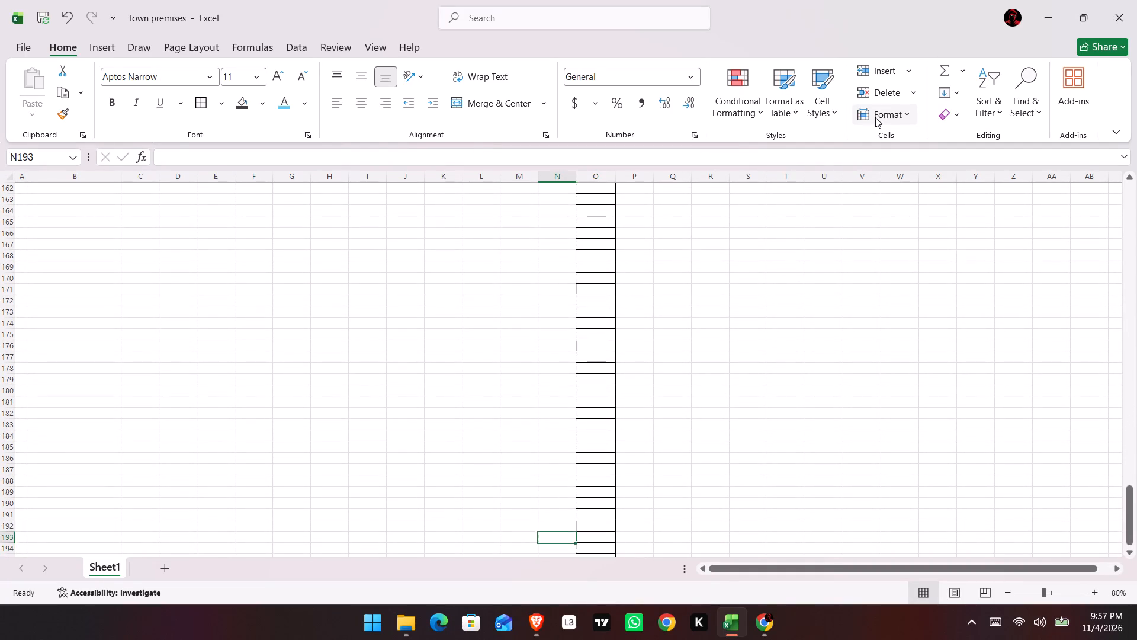
key("Right")
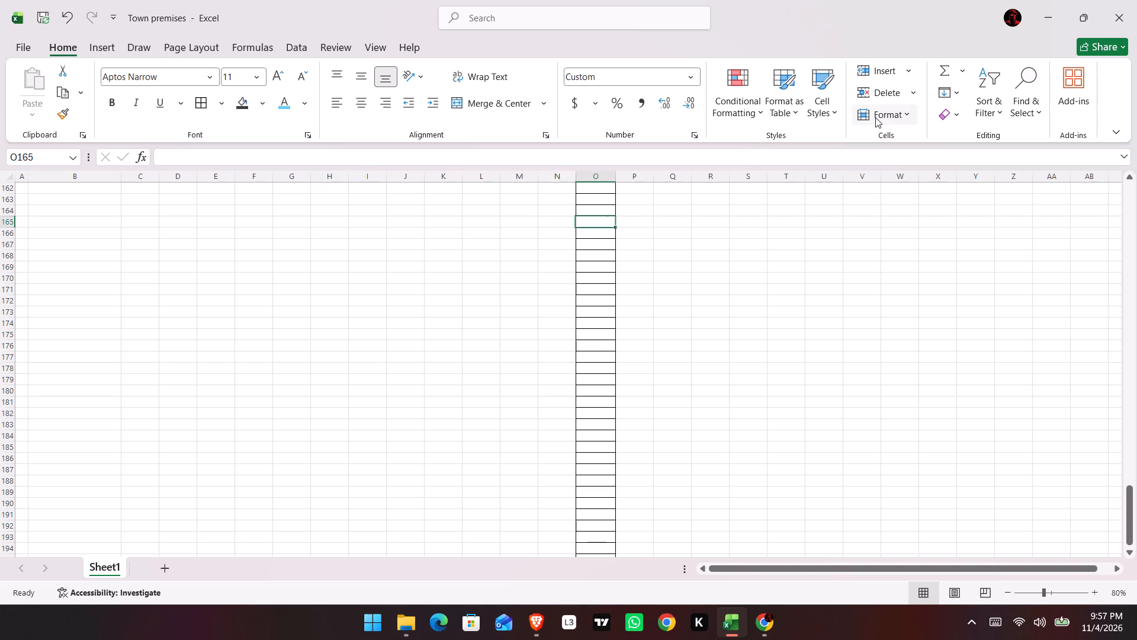
key("Up")
key("Up")
key("Up")
key("Up")
key("Up")
key("Up")
key("Up")
key("Up")
key("Up")
key("Up")
key("Up")
key("Up")
key("Up")
key("Up")
key("Up")
key("Up")
key("Up")
key("Up")
key("Up")
key("Up")
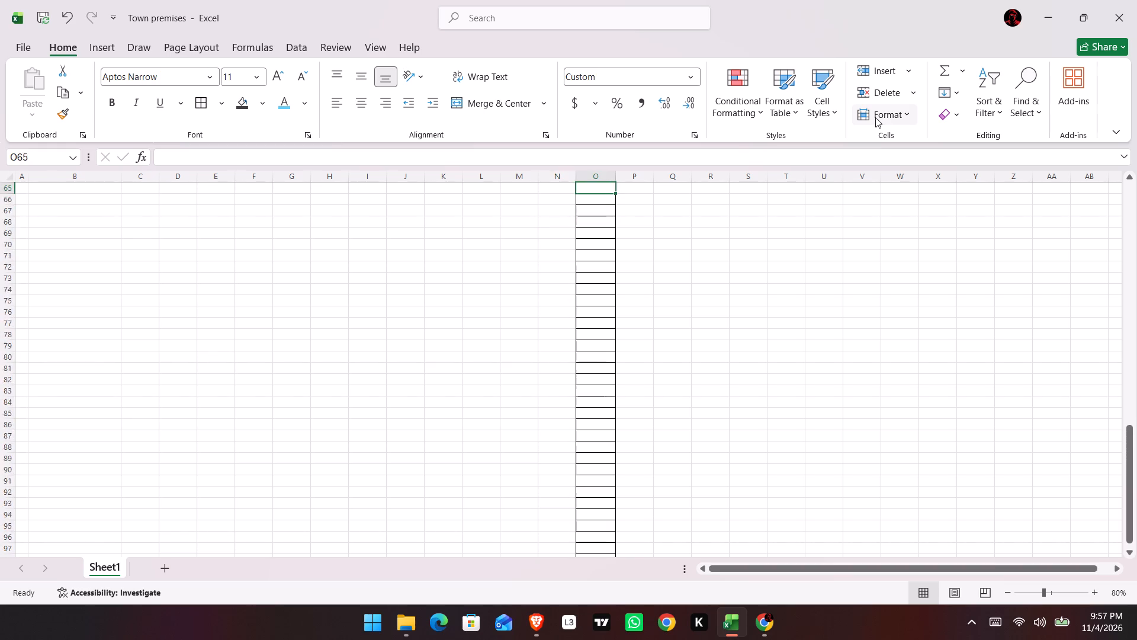
Enter 2500 as the Costmetics shops revenue in cell O44.
key("Down")
key("Down")
key("Down")
key("Down")
key("Down")
key("Down")
key("Down")
key("Down")
key("Down")
key("Down")
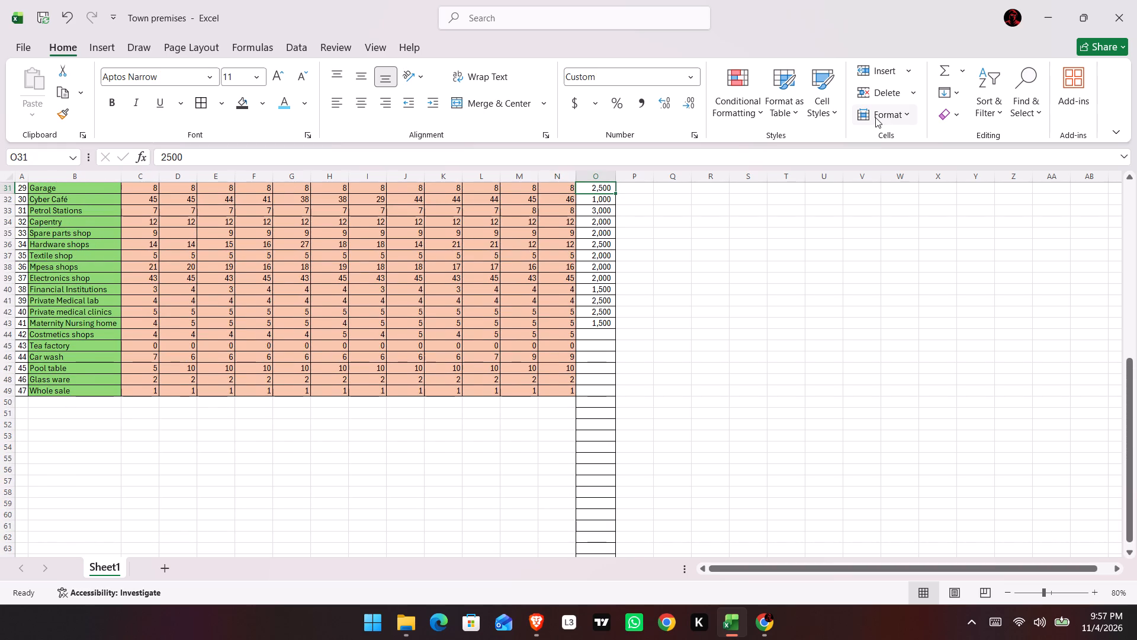
key("Down")
key("Down")
key("Down")
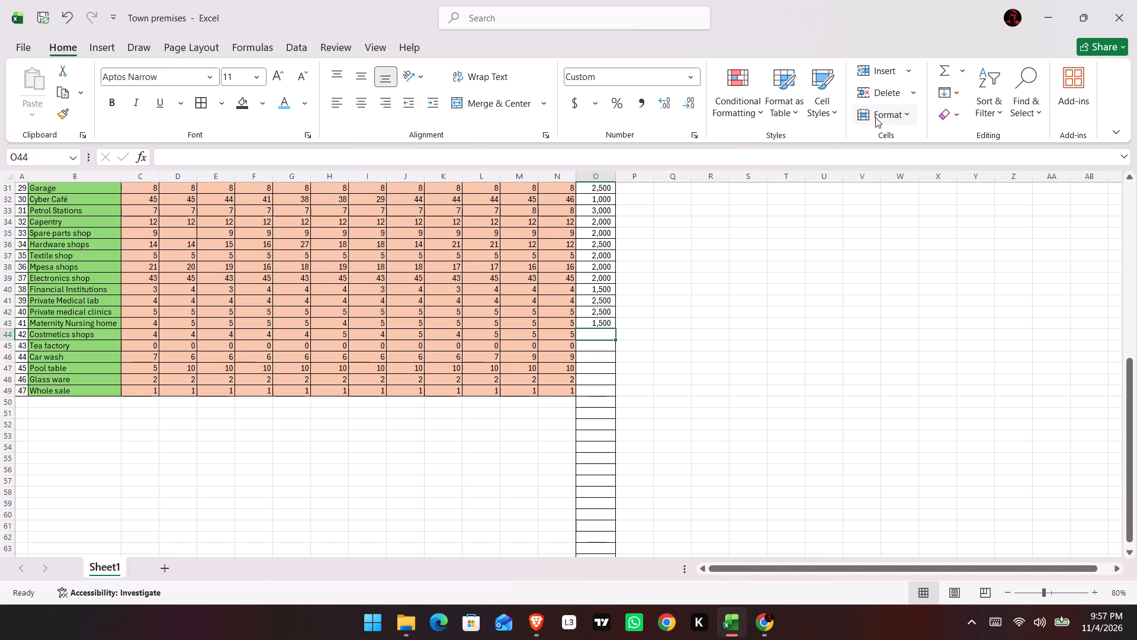
type("2500")
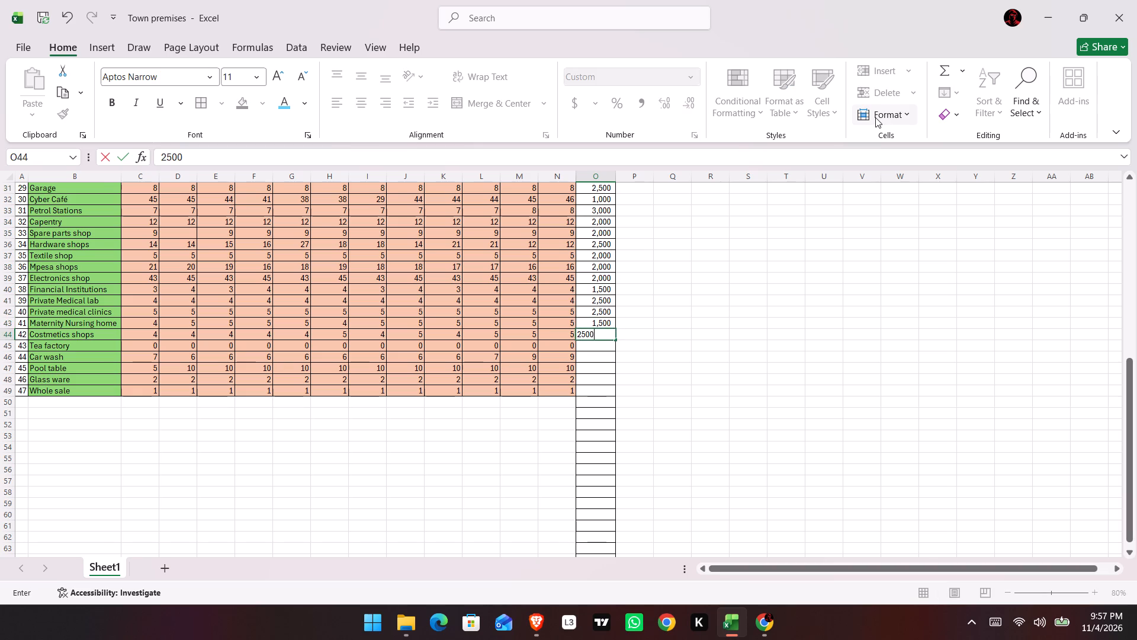
key("Down")
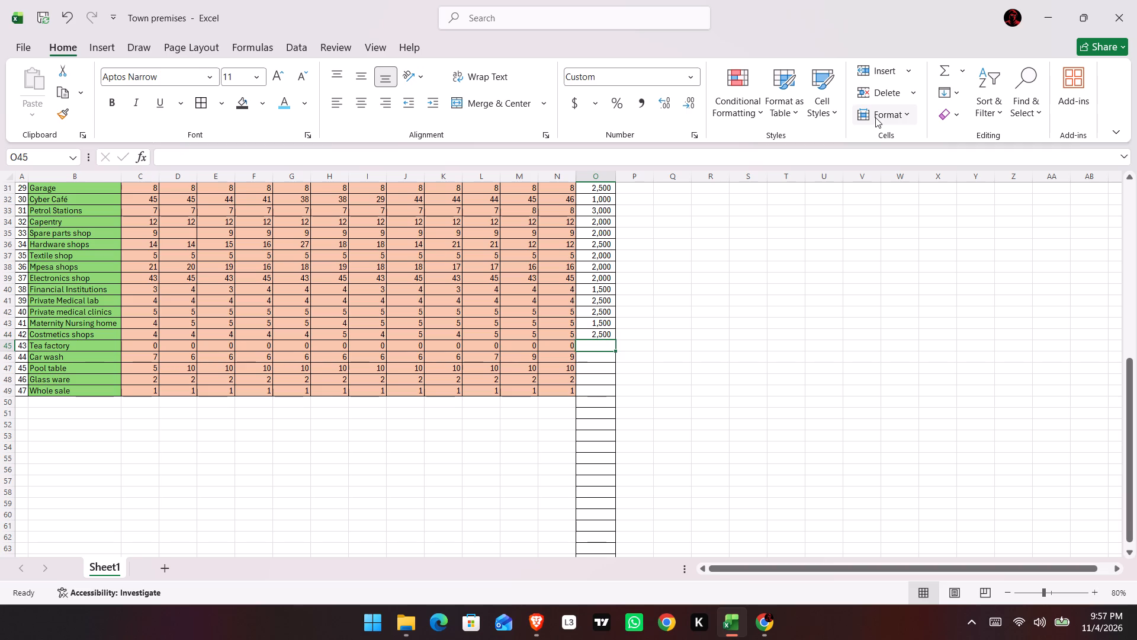
Enter 5000 as the Tea factory revenue in cell O45.
type("5000")
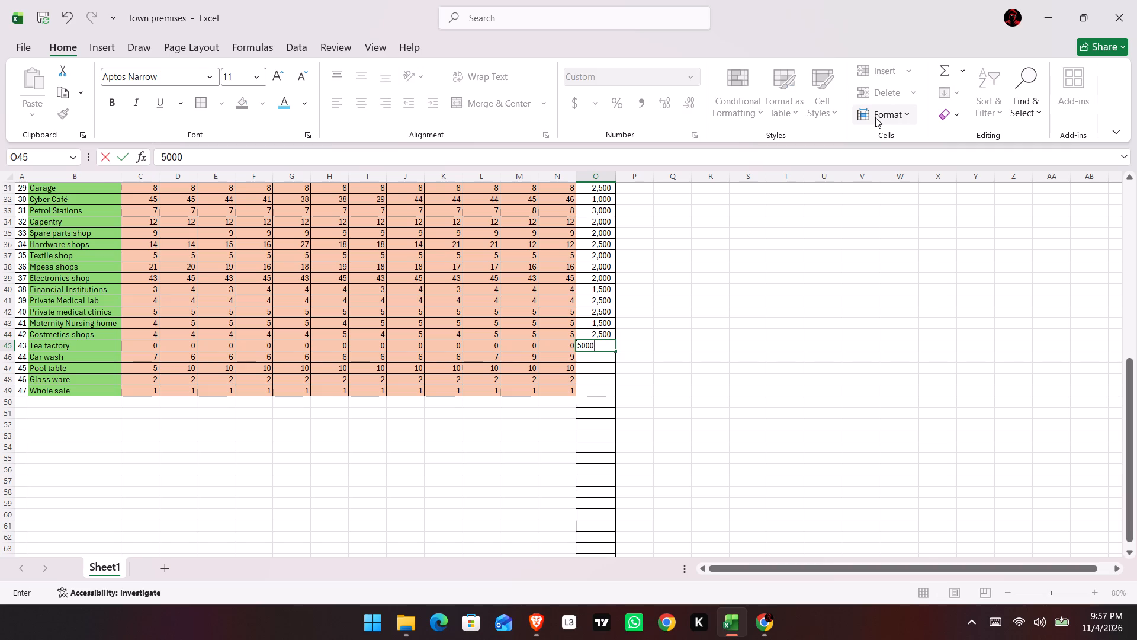
key("Down")
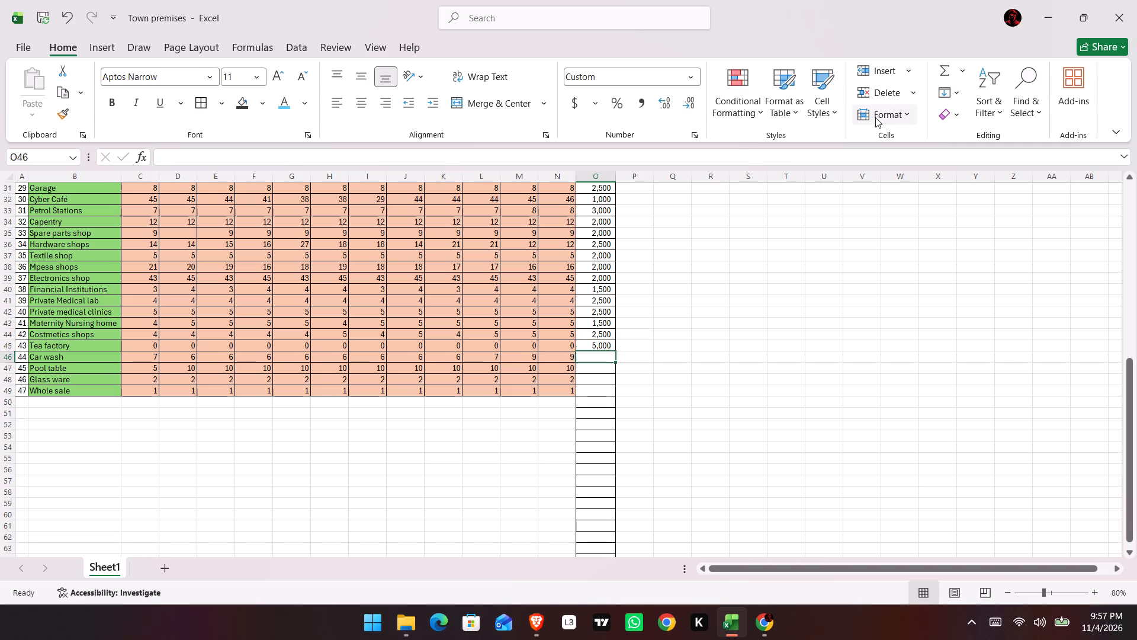
Enter 2500 as the revenue for Car wash and Pool table in cells O46 and O47.
type("2500")
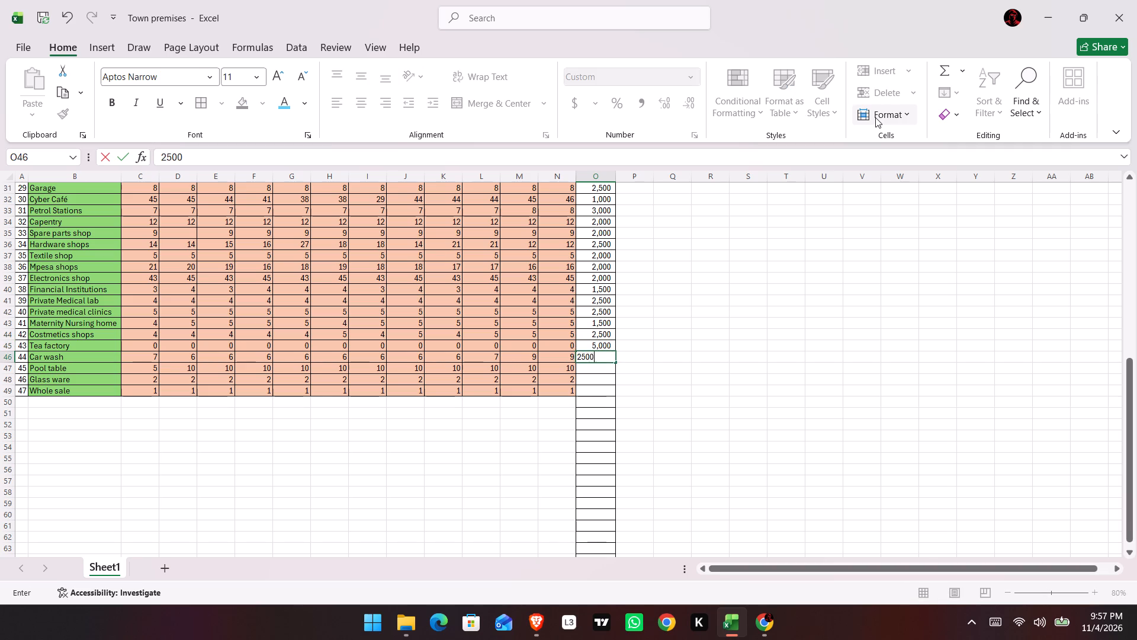
key("Down")
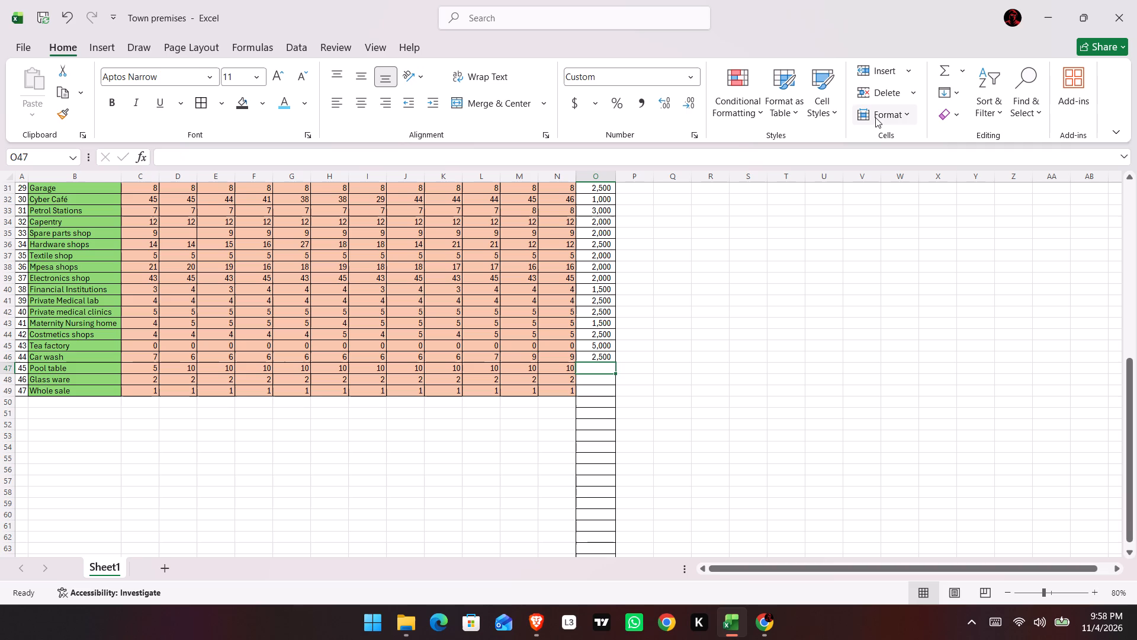
type("4000")
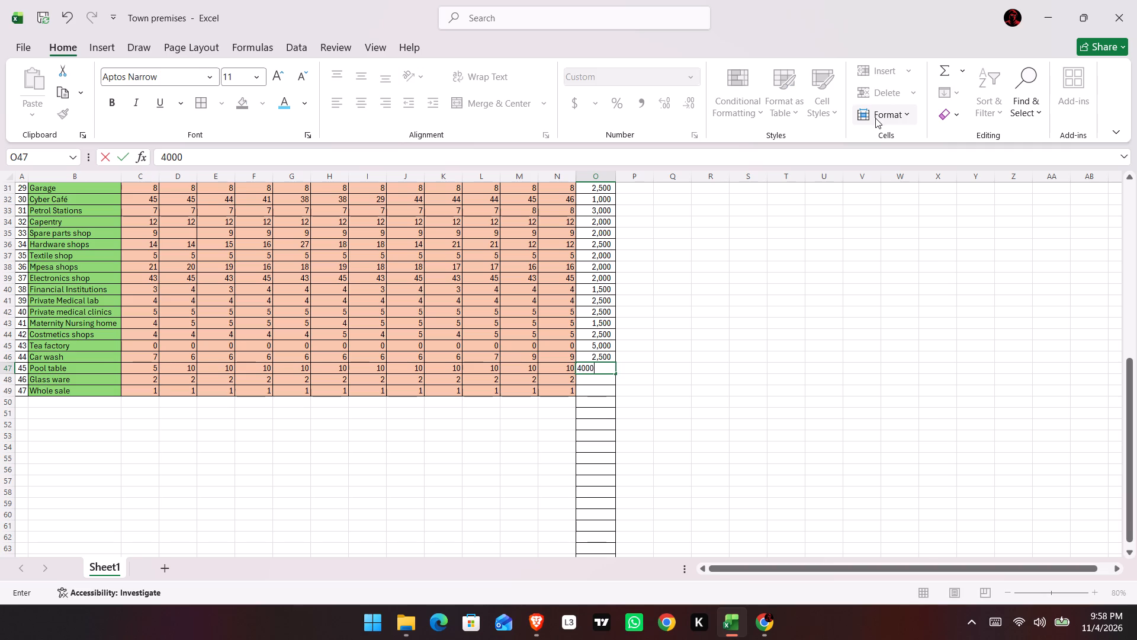
key("BackSpace")
key("BackSpace")
key("BackSpace")
key("BackSpace")
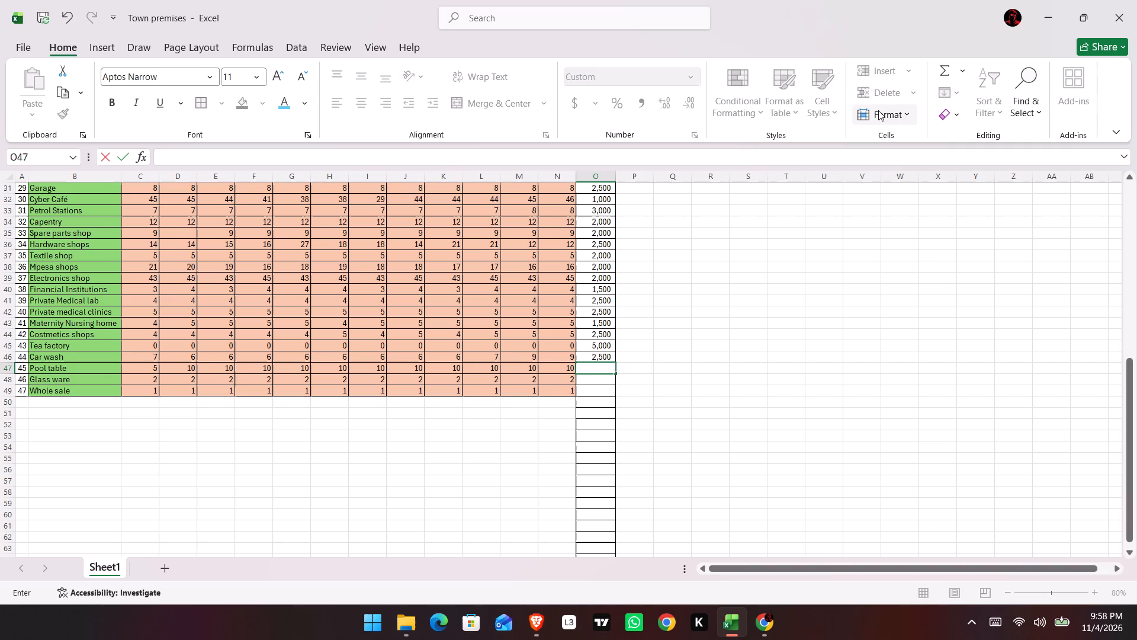
type("3500")
key("BackSpace")
key("BackSpace")
key("BackSpace")
key("BackSpace")
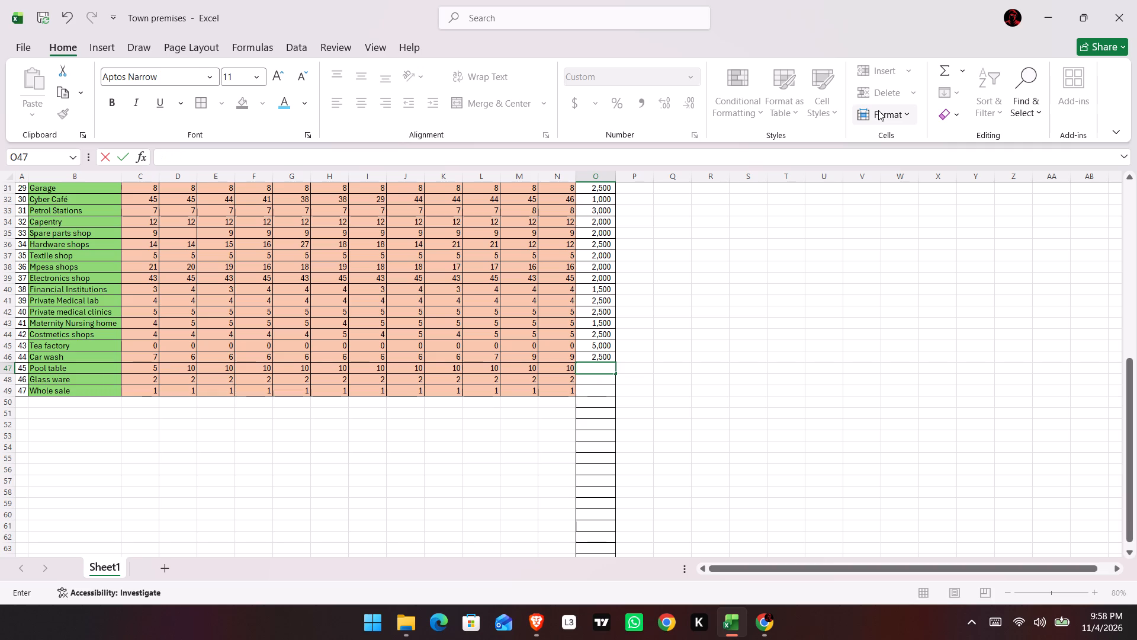
type("2500")
key("Down")
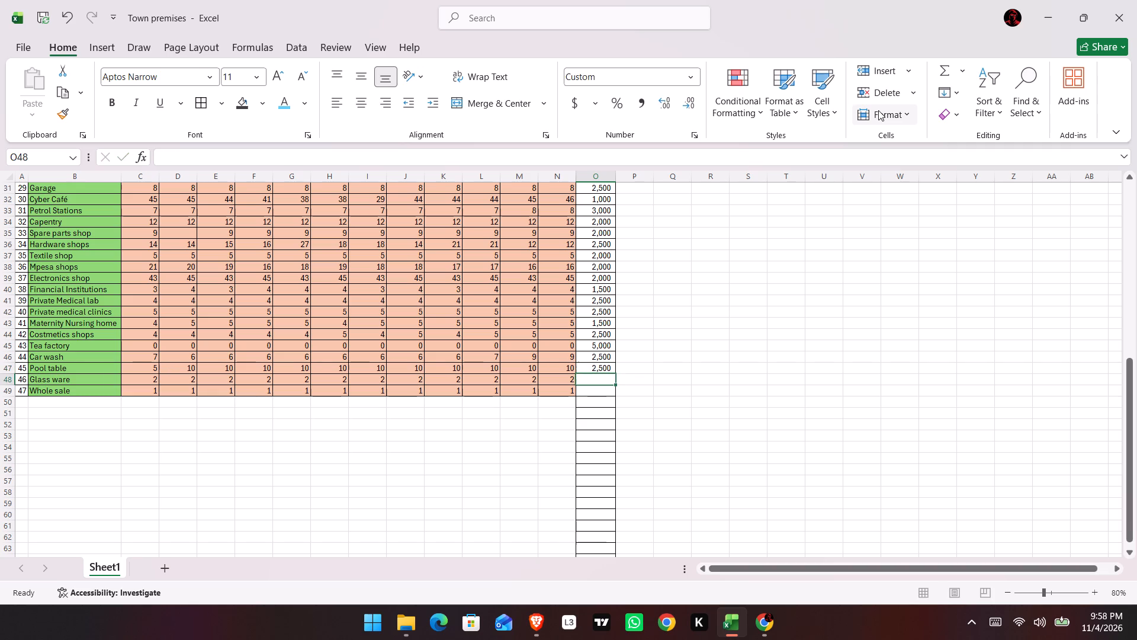
Enter 2000 as the Glass ware revenue in cell O48.
type("2000")
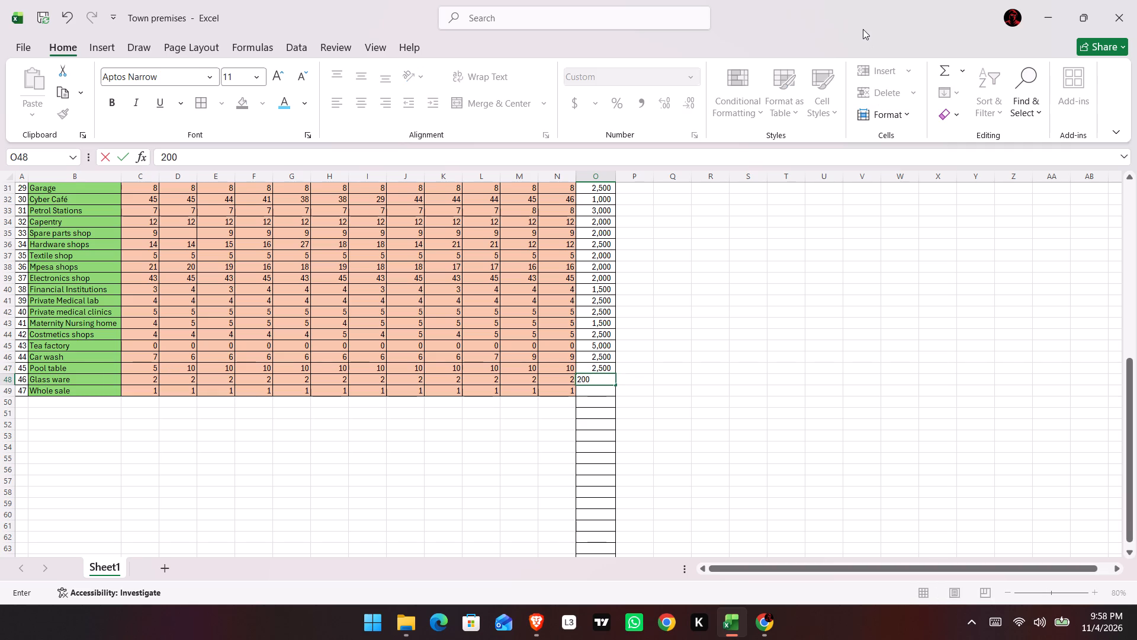
key("Down")
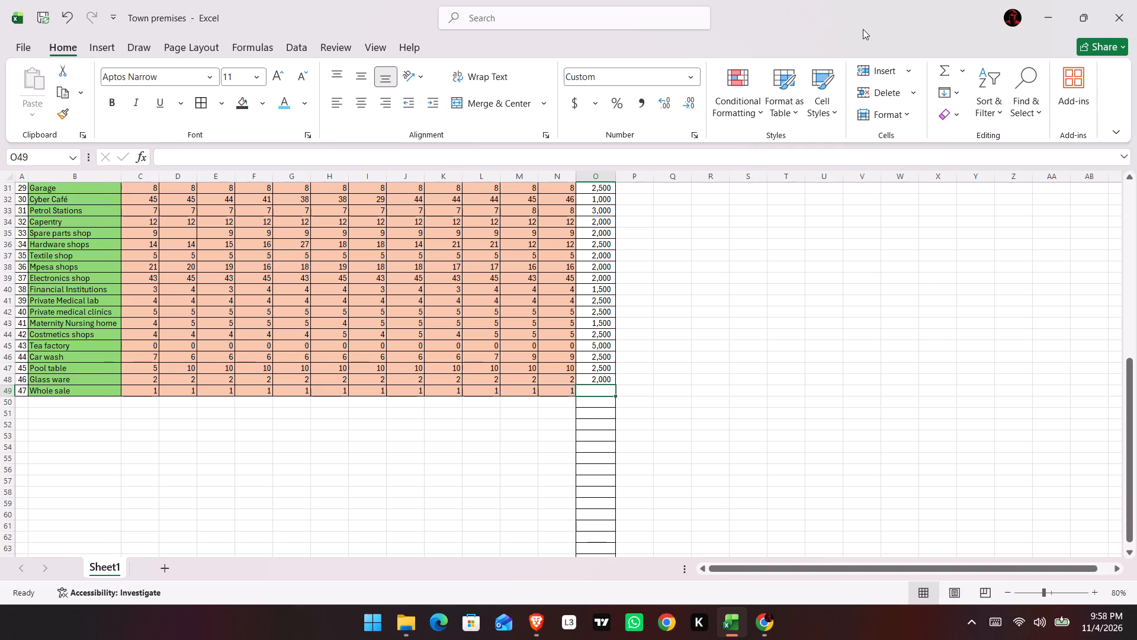
Enter 5000 as the Whole sale revenue in cell O49.
type("25000")
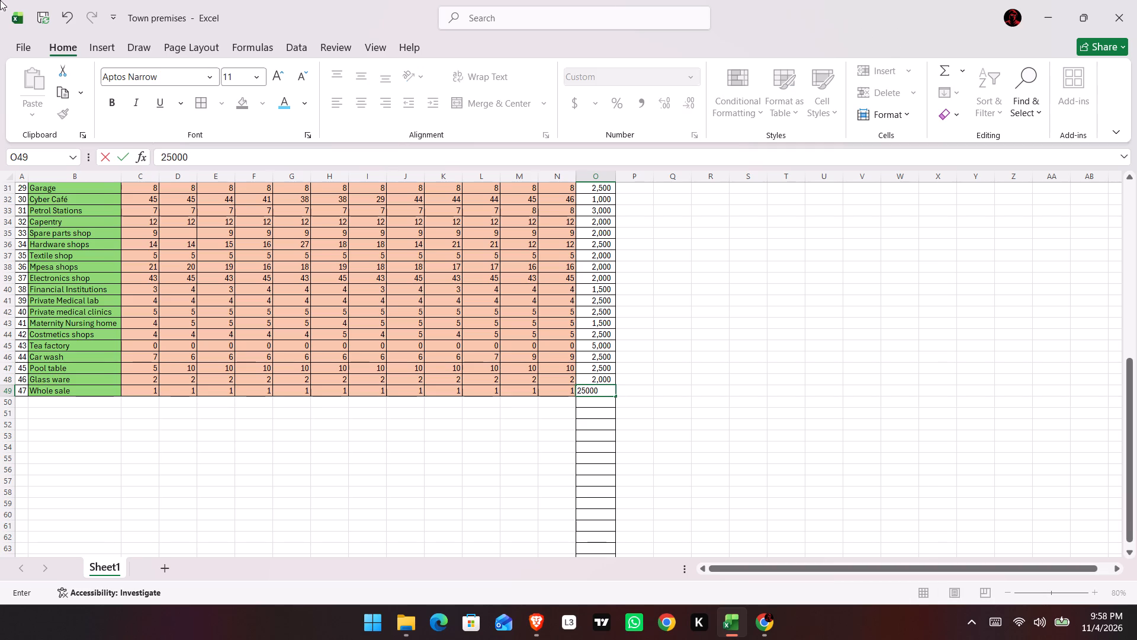
key("BackSpace")
key("BackSpace")
key("BackSpace")
key("BackSpace")
key("BackSpace")
type("5000")
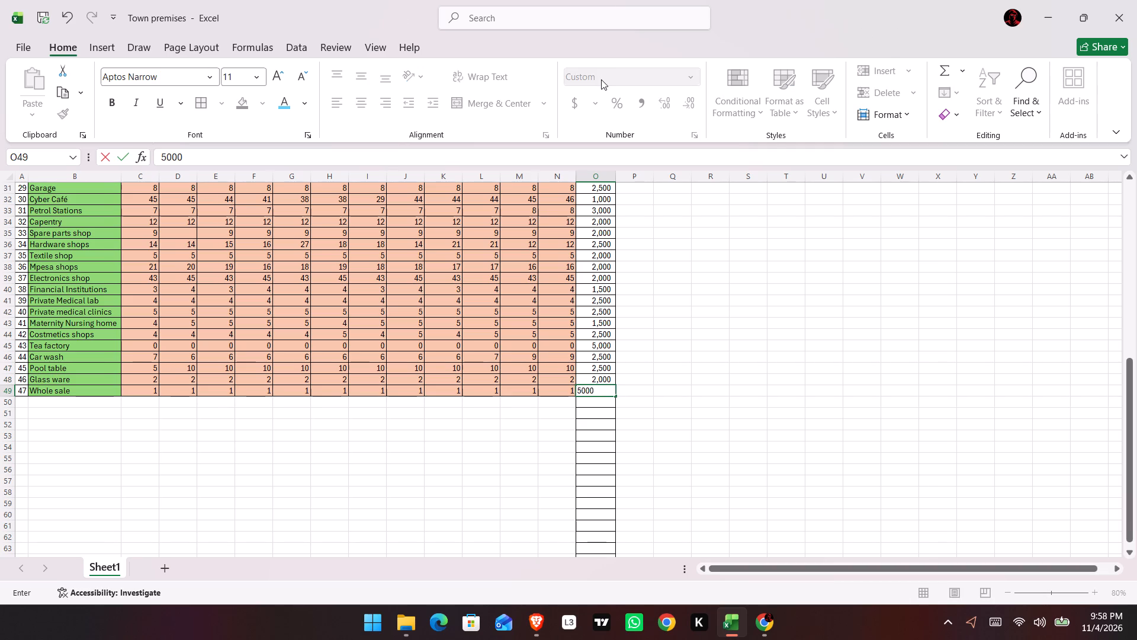
key("Up")
Change the Bar and Restraunt revenue in cell O6 to 5000.
key("Up")
key("Up")
key("Up")
key("Up")
key("Up")
key("Up")
key("Up")
key("Up")
key("Up")
key("Up")
key("Up")
key("Up")
key("Up")
key("Up")
key("Up")
key("Up")
key("Up")
key("Up")
key("Up")
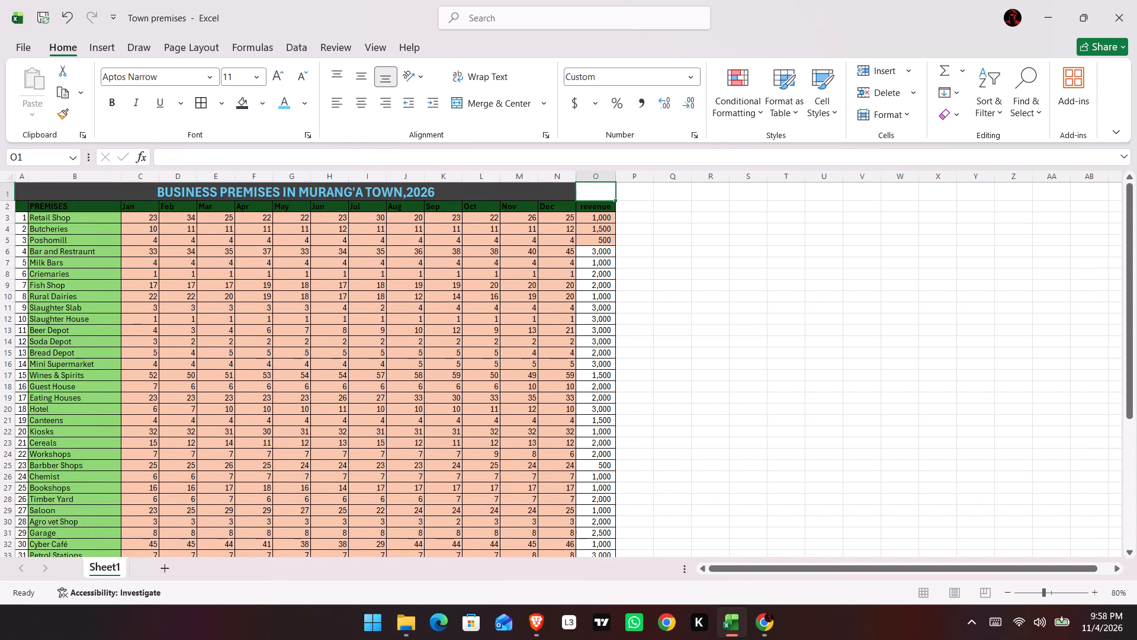
key("Down")
key("Down")
key("Down")
key("Down")
key("Down")
key("Down")
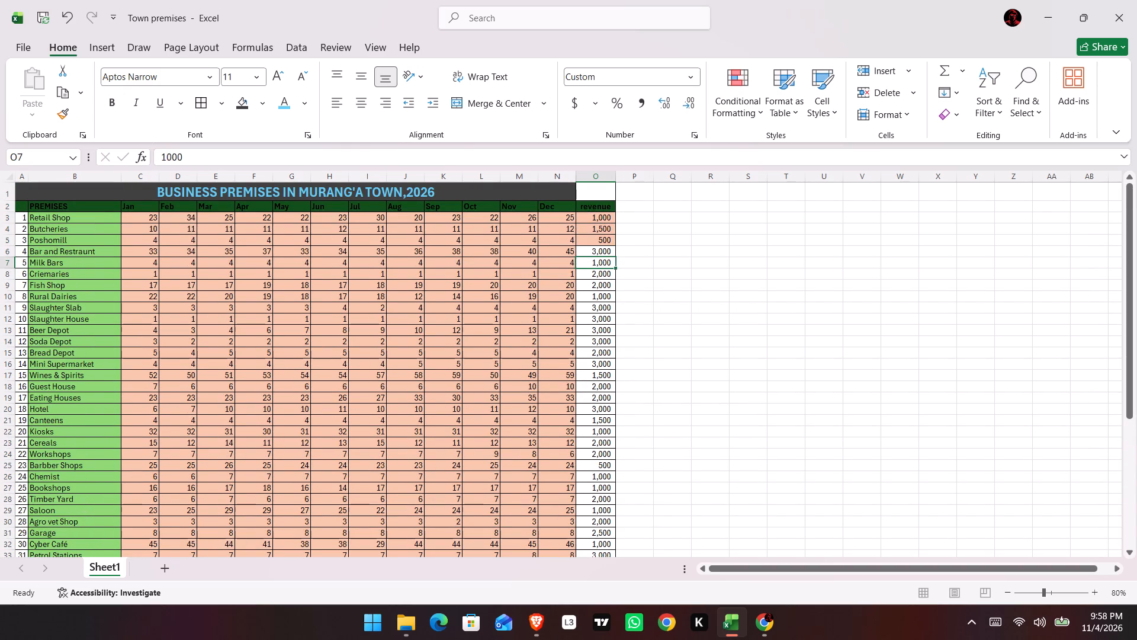
key("Up")
key("Up")
key("Down")
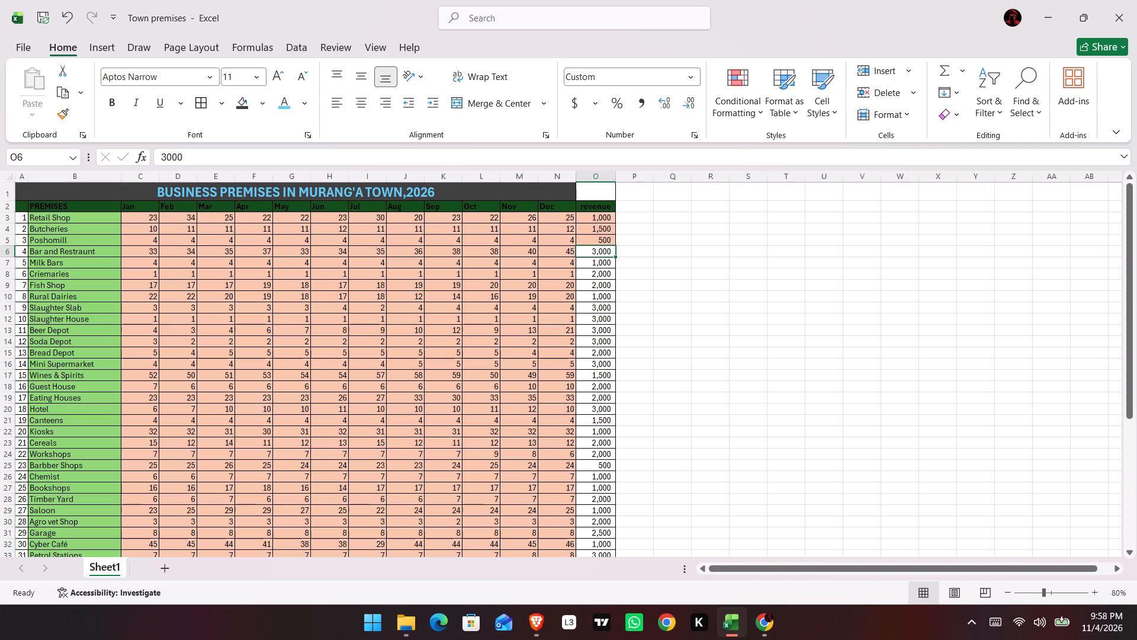
type("5000")
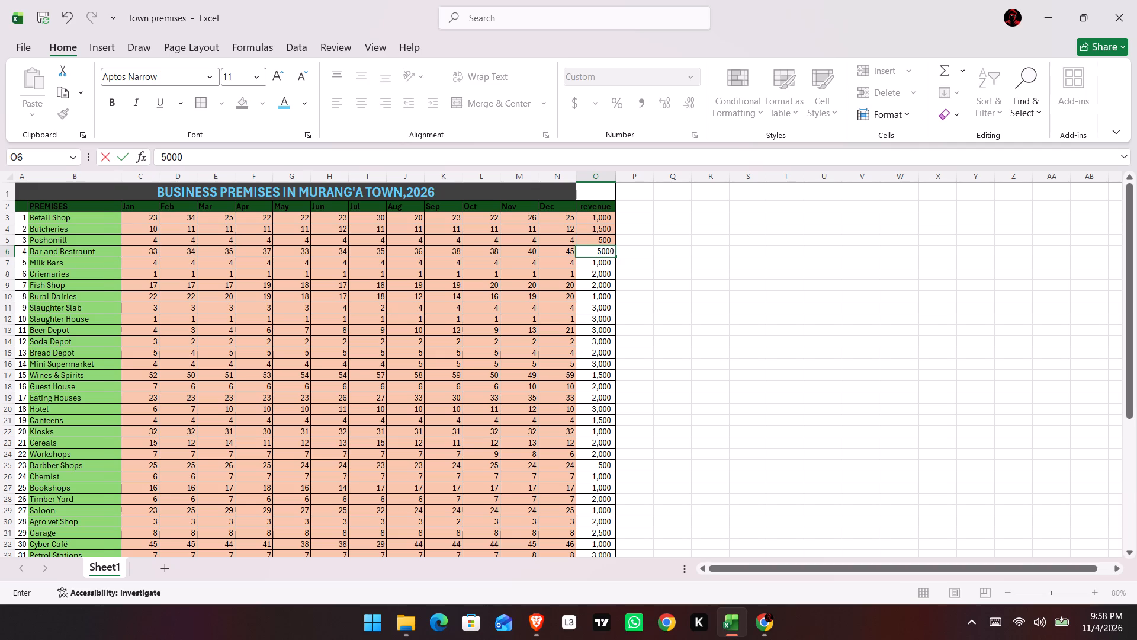
key("Down")
Change the Criemaries revenue in cell O8 to 5000.
key("Down")
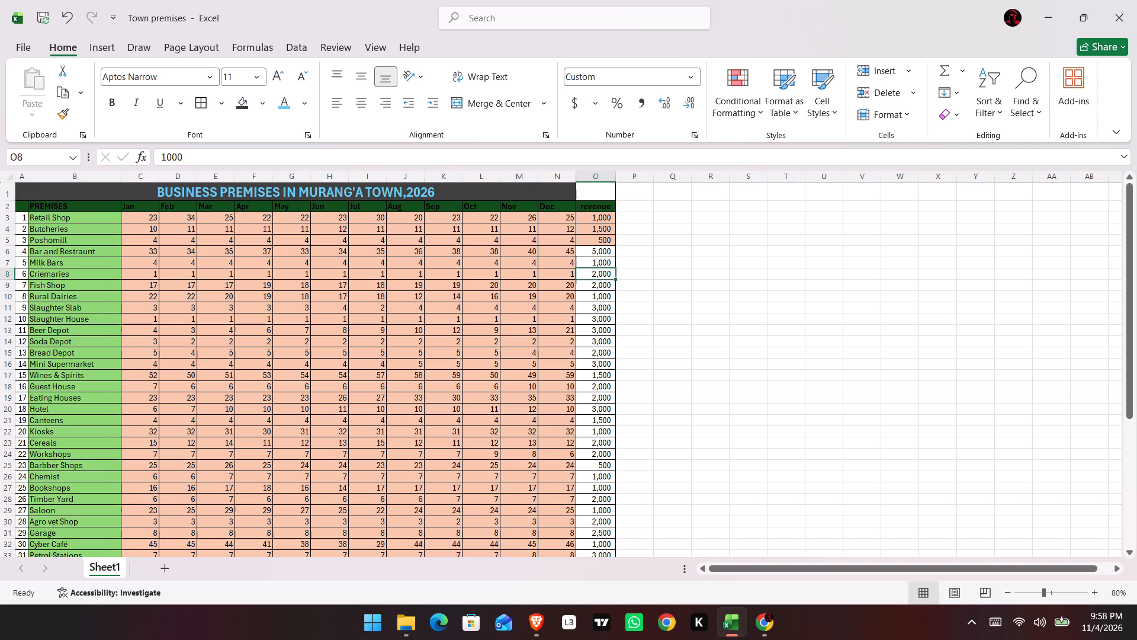
key("Down")
key("Down")
key("Up")
key("Up")
key("Down")
key("Up")
type("5000")
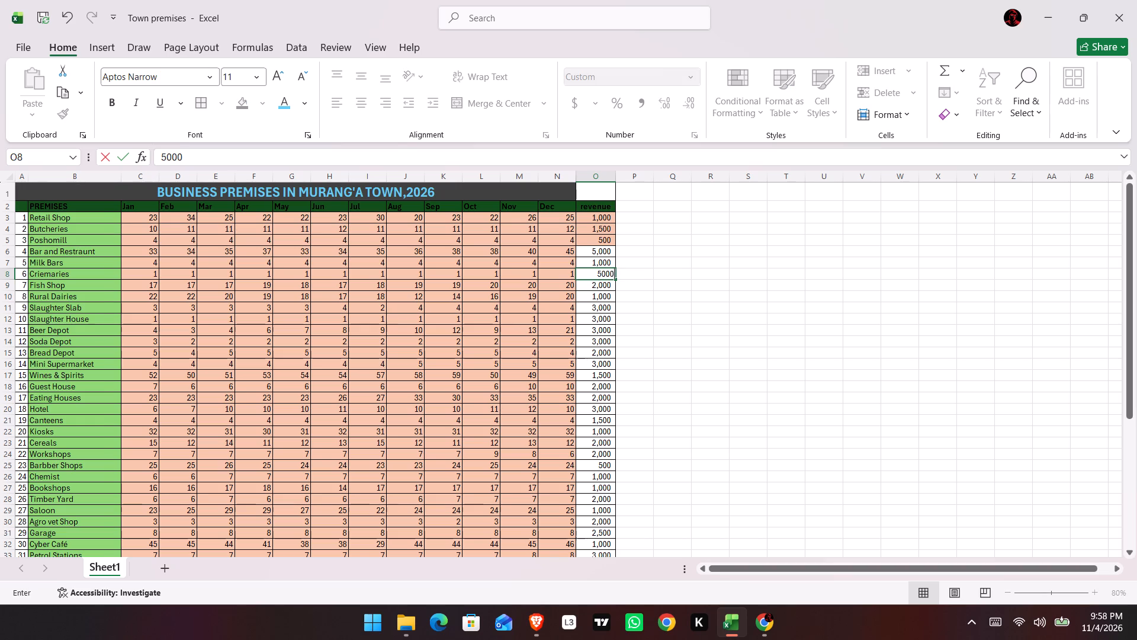
key("Down")
Change the Beer Depot revenue in cell O13 to 4000.
key("Down")
key("Down")
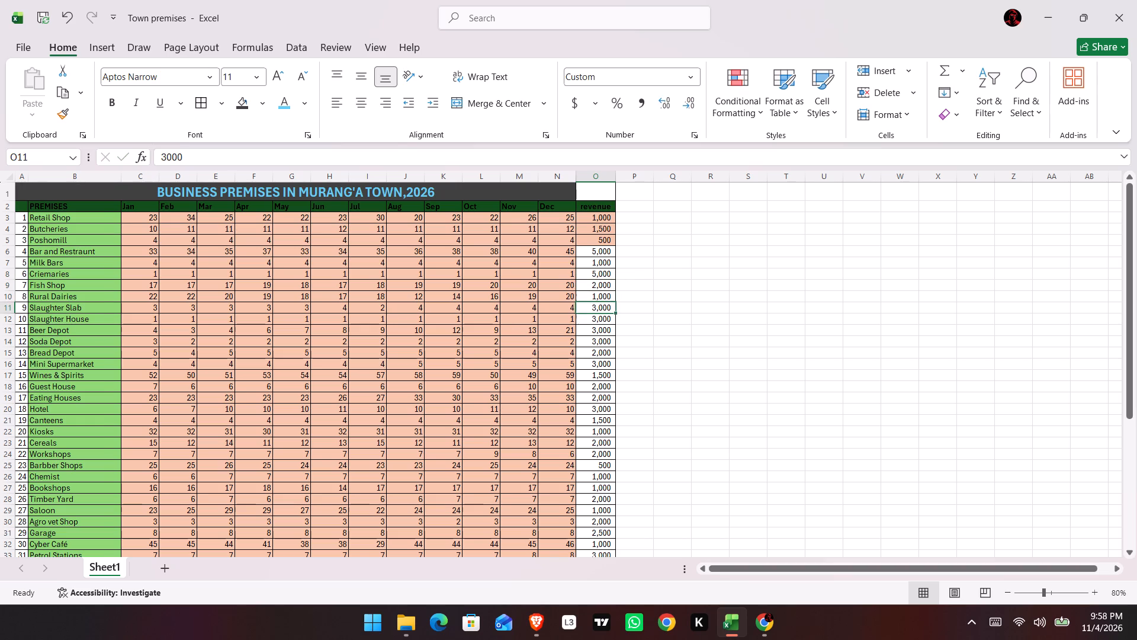
key("Down")
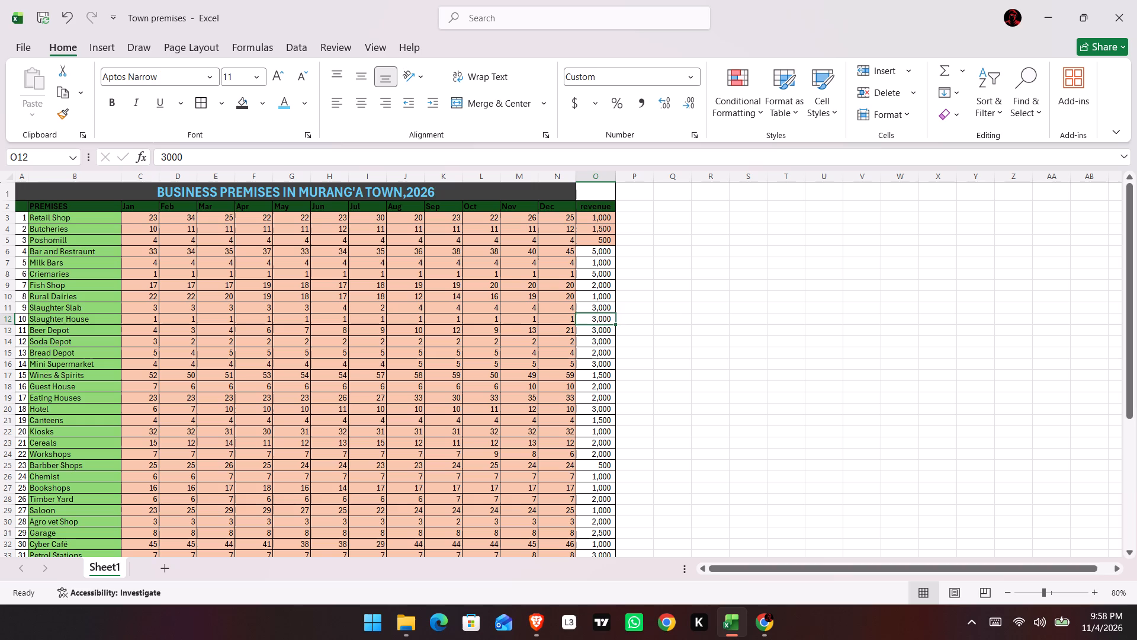
key("Down")
key("Down")
key("Up")
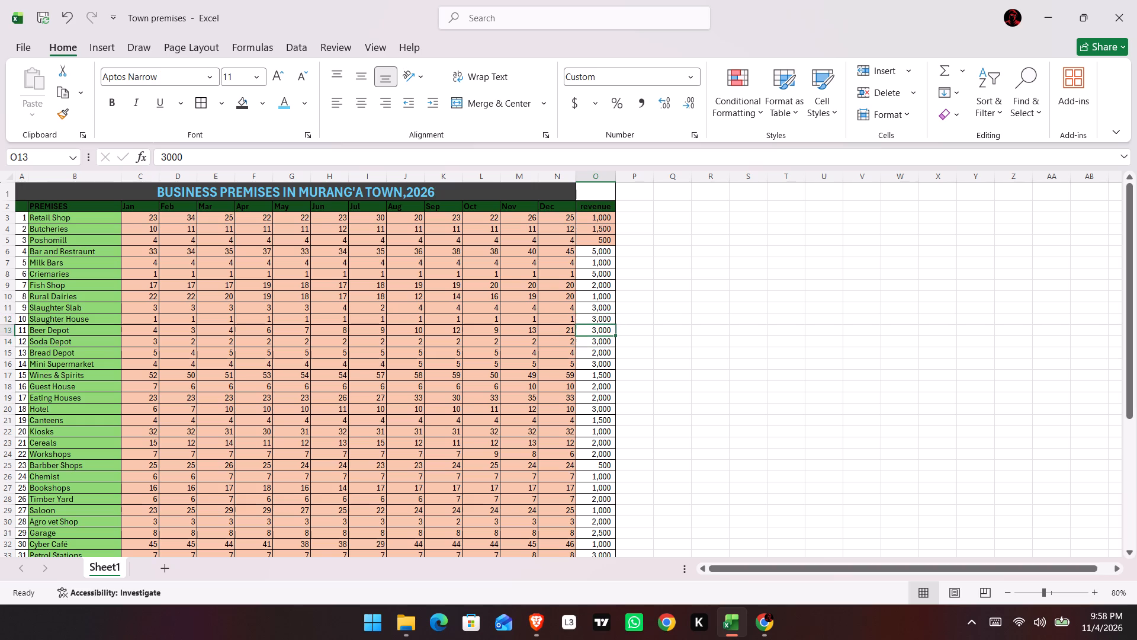
key("Down")
key("Up")
key("Up")
key("Down")
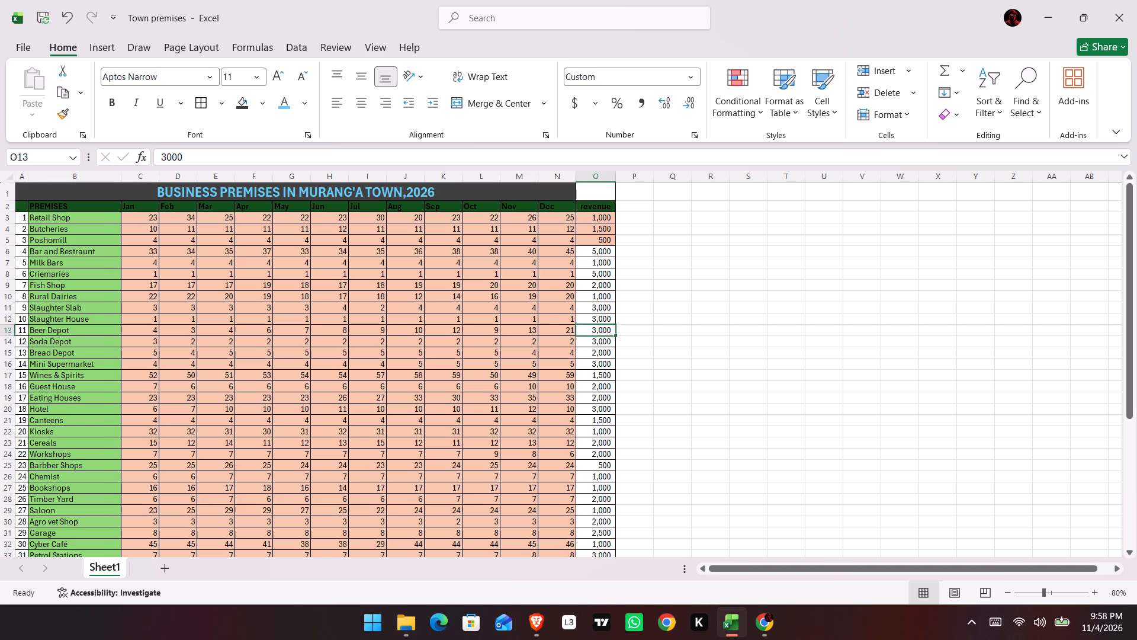
type("4000")
key("Down")
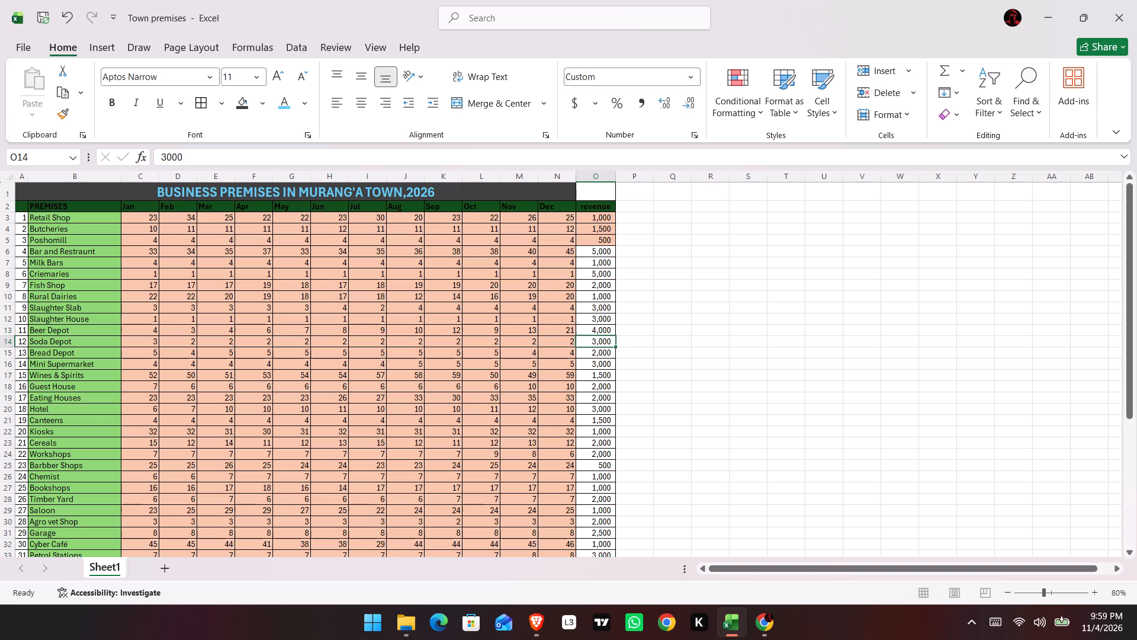
Change the Hotel revenue in cell O20 to 3500.
key("Down")
key("Down")
key("Down")
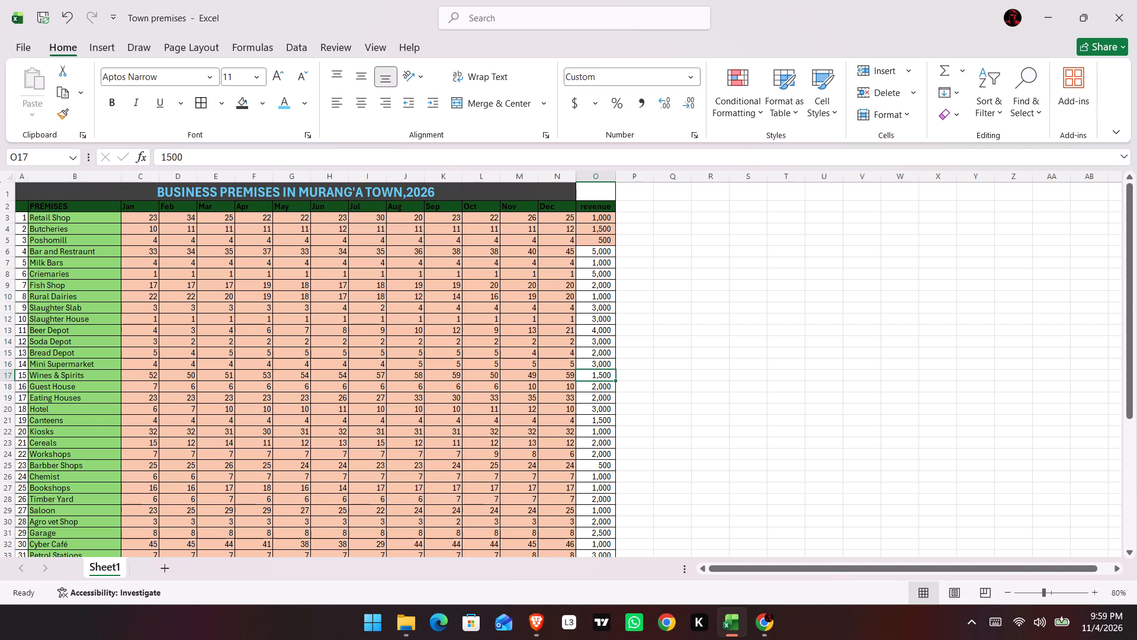
key("Down")
key("Down")
key("Down")
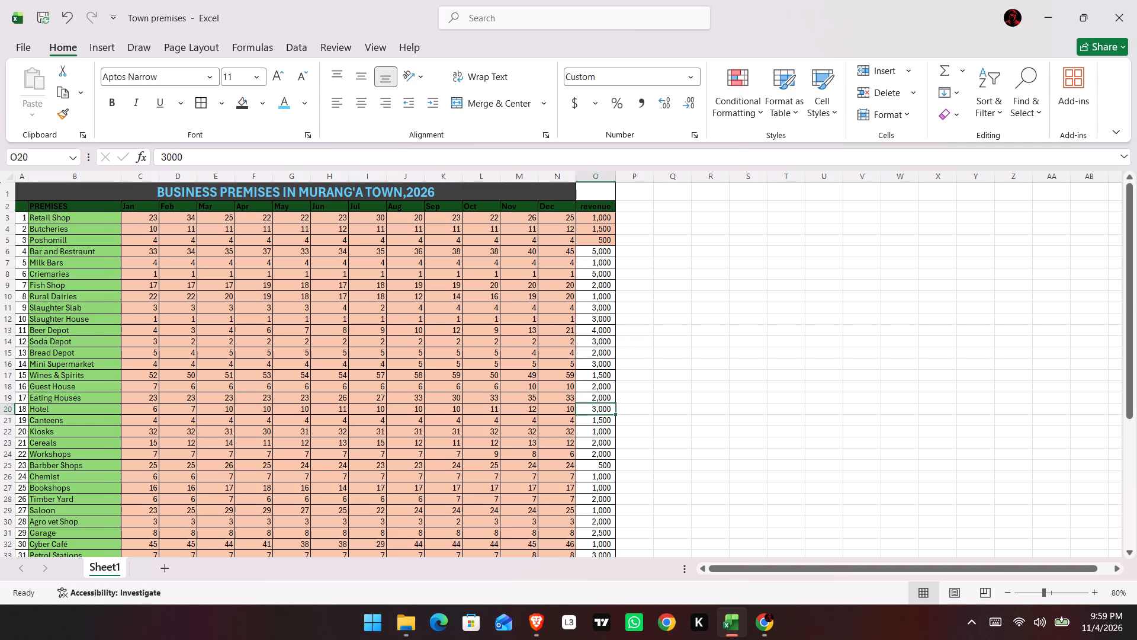
key("3")
key("BackSpace")
key("5")
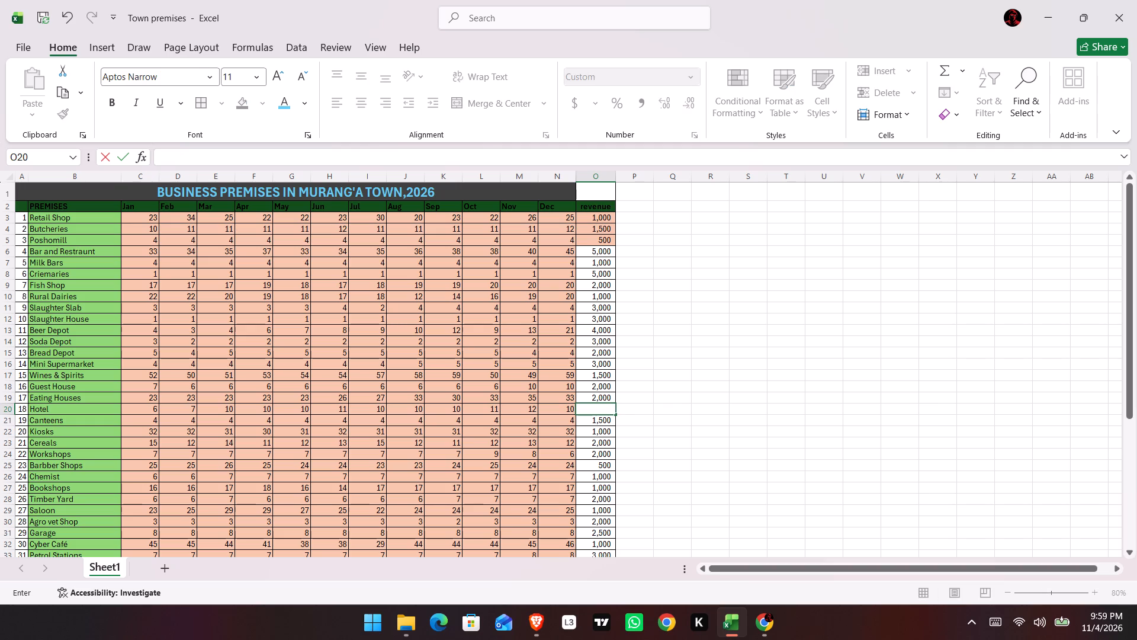
key("BackSpace")
key("3")
type("50")
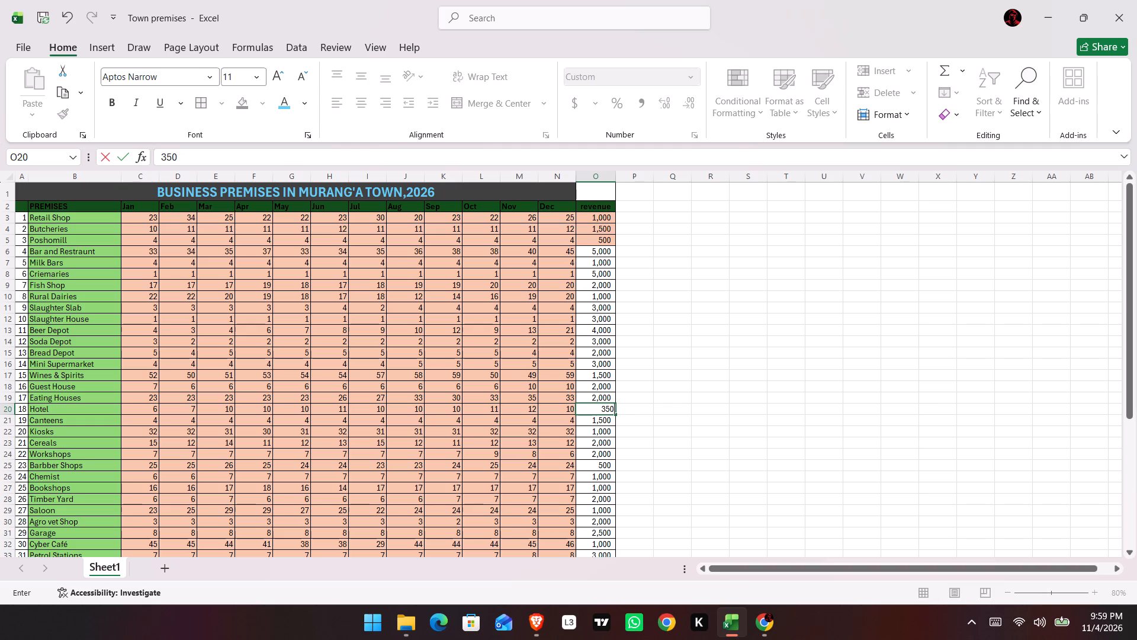
key("0")
key("Down")
Review the remaining revenue entries in column O from Cereals down past the end of the premises list.
key("Down")
key("Down")
key("Down")
key("Down")
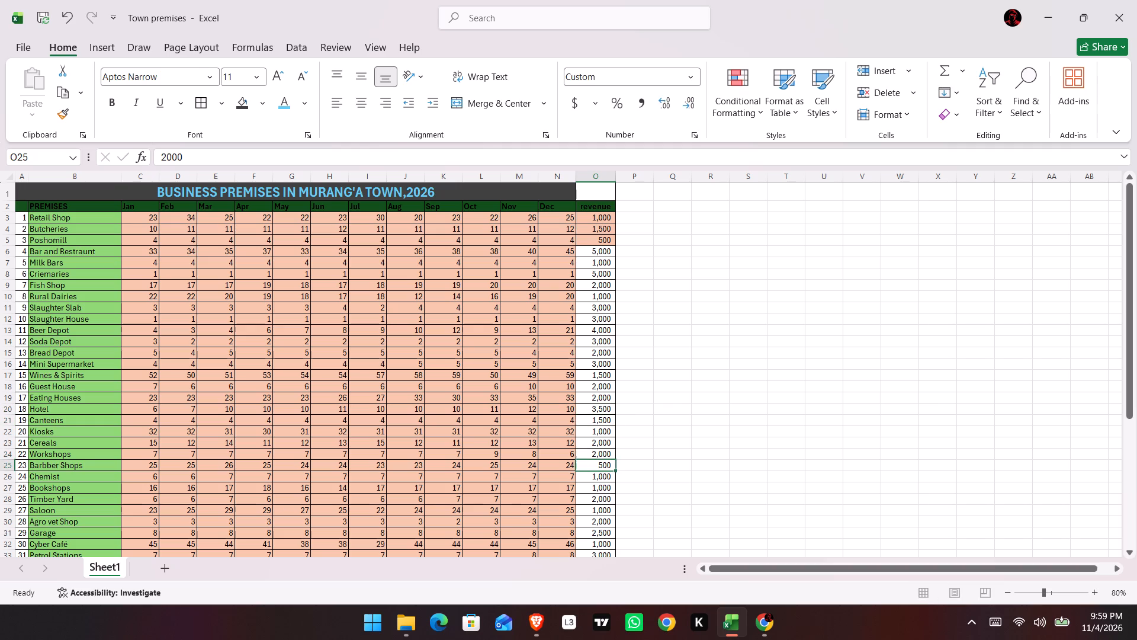
key("Down")
key("Down")
key("Down")
key("Down")
key("Down")
key("Down")
key("Down")
key("Down")
key("Down")
key("Down")
key("Down")
key("Down")
key("Down")
key("Down")
key("Down")
key("Down")
key("Down")
key("Down")
key("Down")
key("Down")
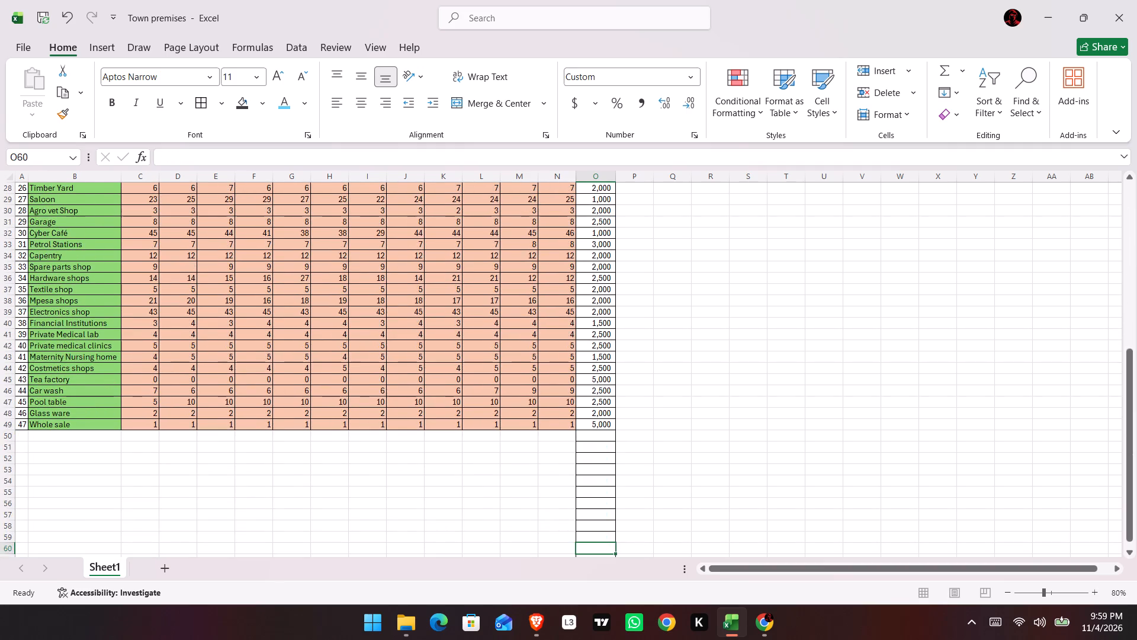
Save the Town premises workbook.
key("ctrl+s")
key("ctrl+s")
key("ctrl+s")
key("ctrl+s")
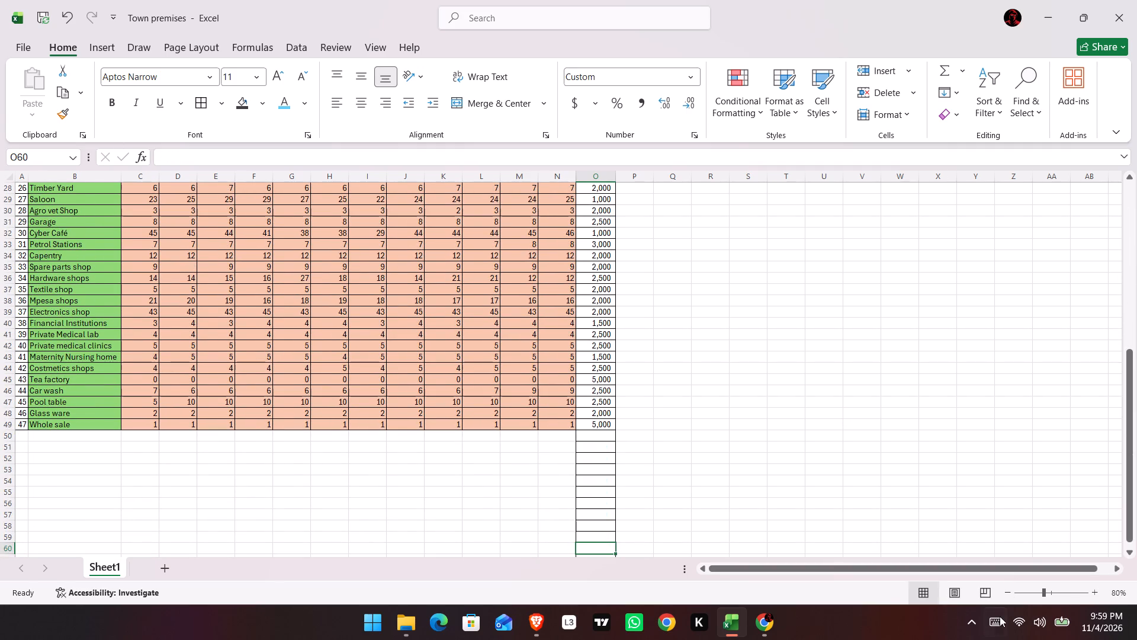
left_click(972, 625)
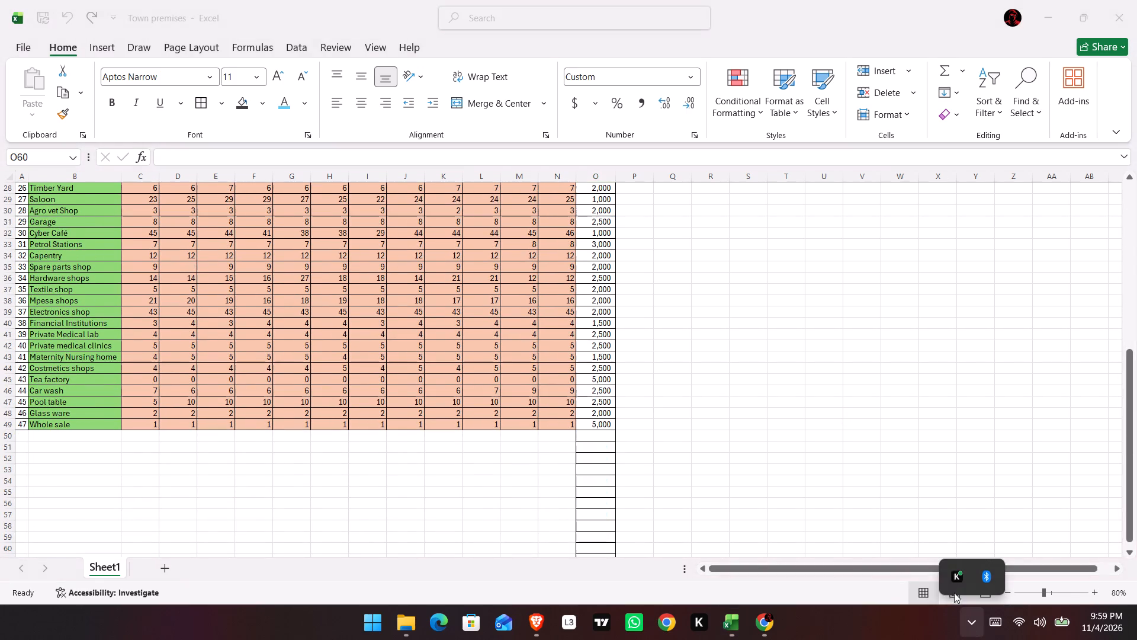